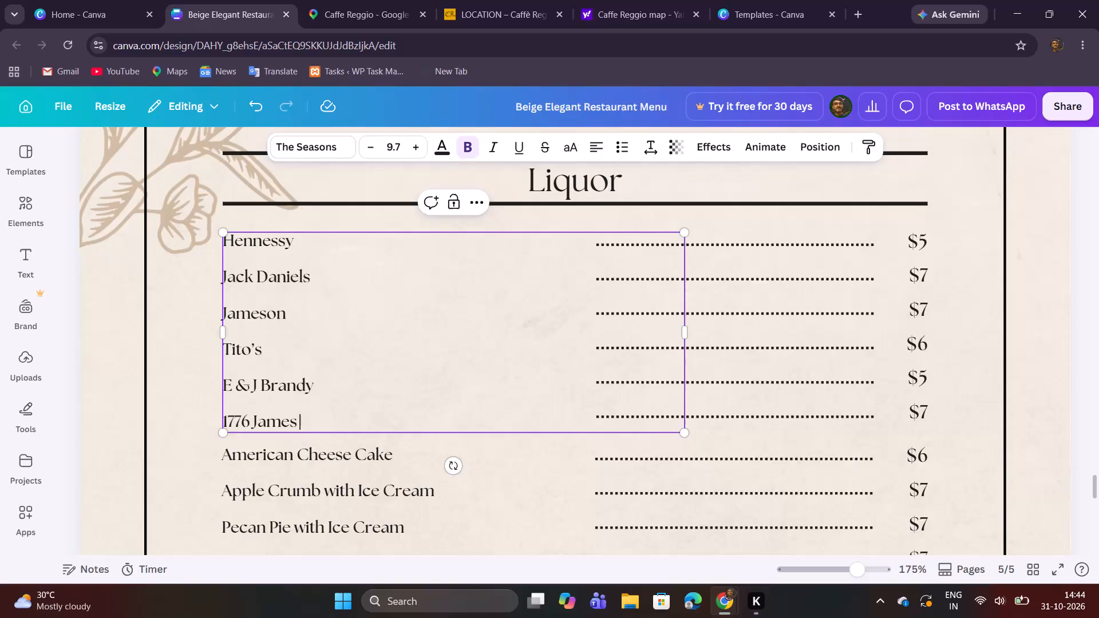
Complete the sixth liquor item name so it reads "1776 James & Pepper", checking the spelling against the Caffe Reggio menu photo.
{"action": "left_click", "coordinate": [403, 414]}
{"action": "left_click", "coordinate": [403, 414]}
{"action": "left_click", "coordinate": [351, 399]}
{"action": "left_click", "coordinate": [357, 423]}
{"action": "type", "text": "&"}
{"action": "key", "text": "space"}
{"action": "type", "text": "Re"}
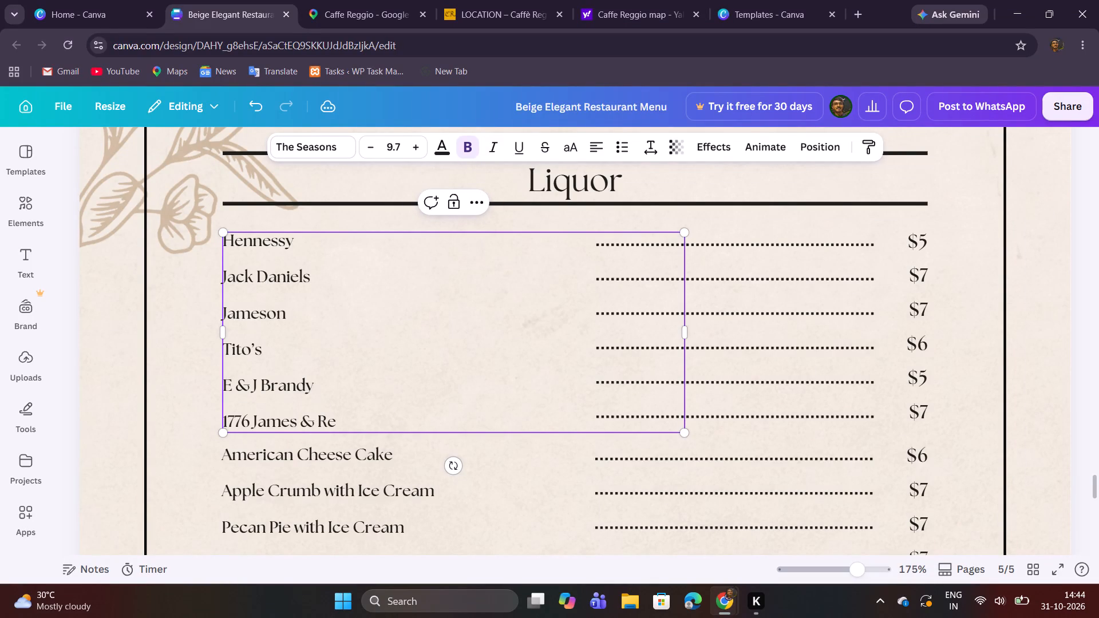
{"action": "key", "text": "BackSpace"}
{"action": "type", "text": "ipper"}
{"action": "left_click", "coordinate": [353, 0]}
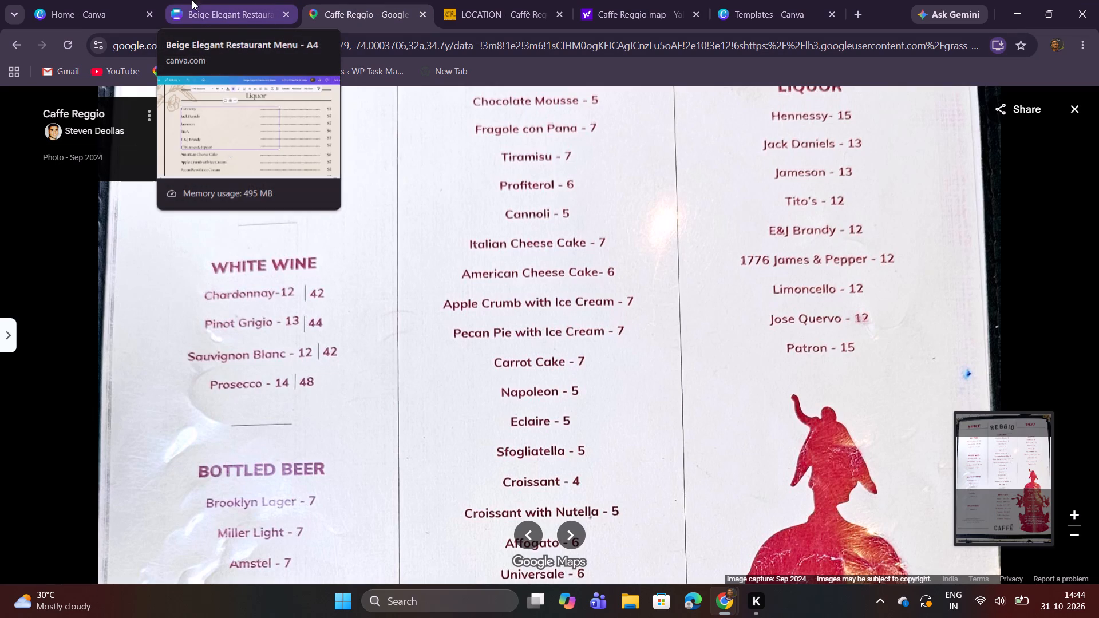
{"action": "left_click", "coordinate": [168, 0]}
{"action": "key", "text": "BackSpace"}
{"action": "key", "text": "BackSpace"}
{"action": "key", "text": "BackSpace"}
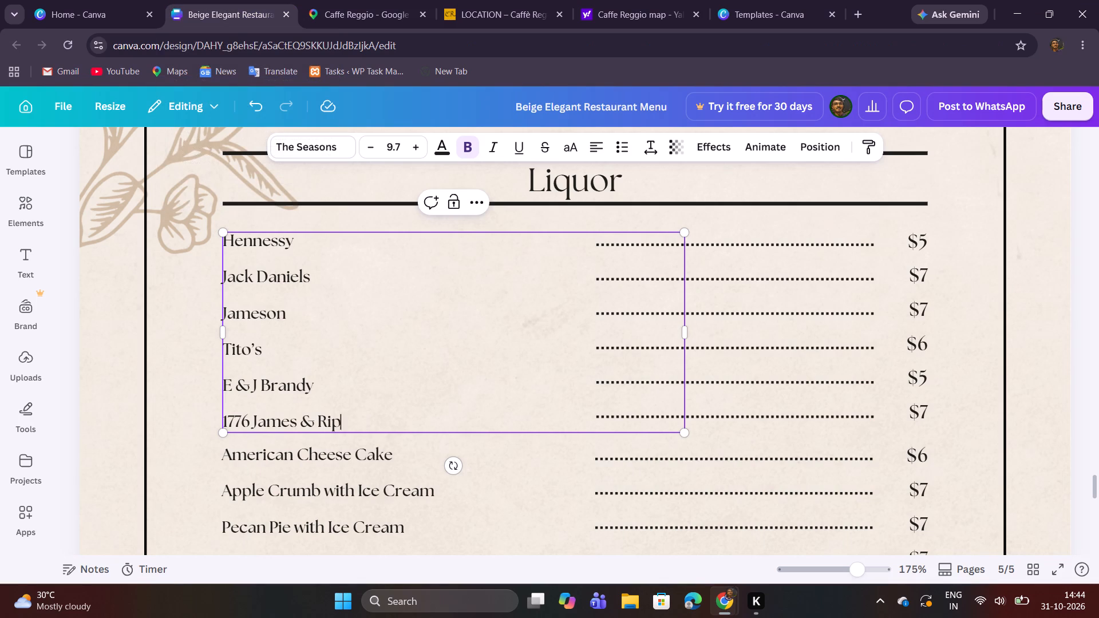
{"action": "key", "text": "BackSpace"}
{"action": "key", "text": "BackSpace"}
{"action": "key", "text": "BackSpace"}
{"action": "key", "text": "shift+p"}
{"action": "type", "text": "epper"}
{"action": "left_click", "coordinate": [1031, 228]}
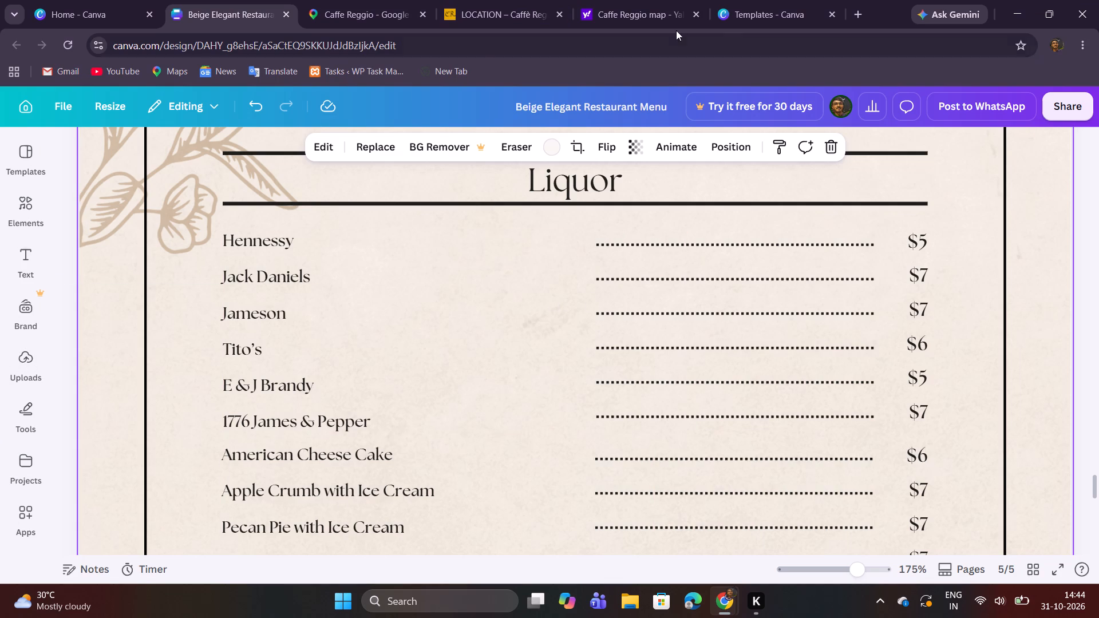
Look up Hennessy in the menu photo's liquor list and set its price in the design to $15.
{"action": "left_click", "coordinate": [349, 6]}
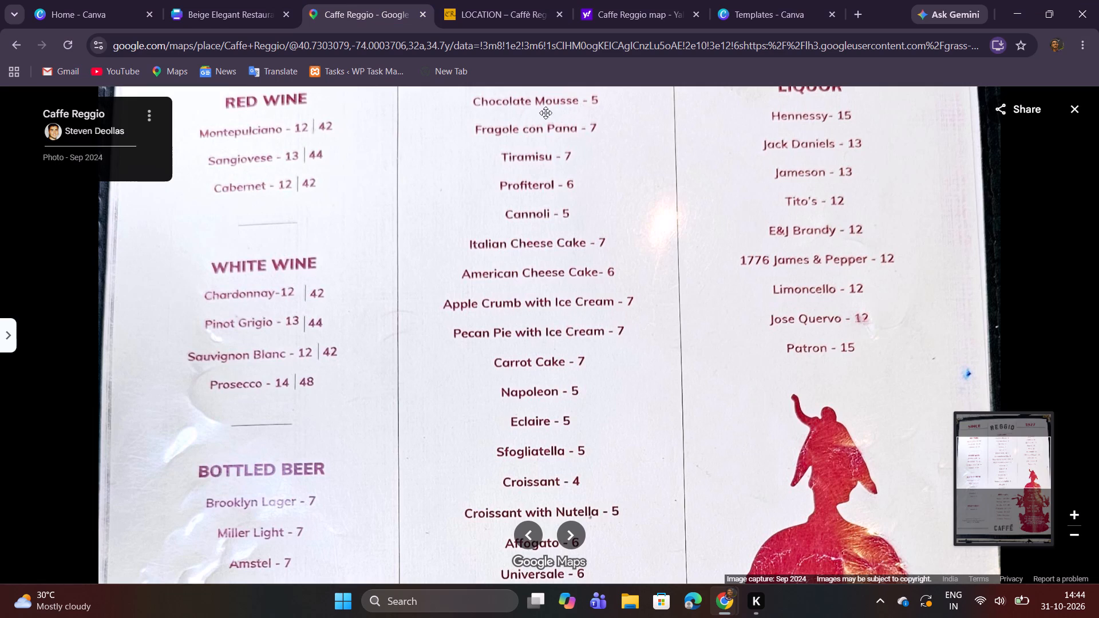
{"action": "left_click_drag", "start_coordinate": [690, 213], "coordinate": [687, 260]}
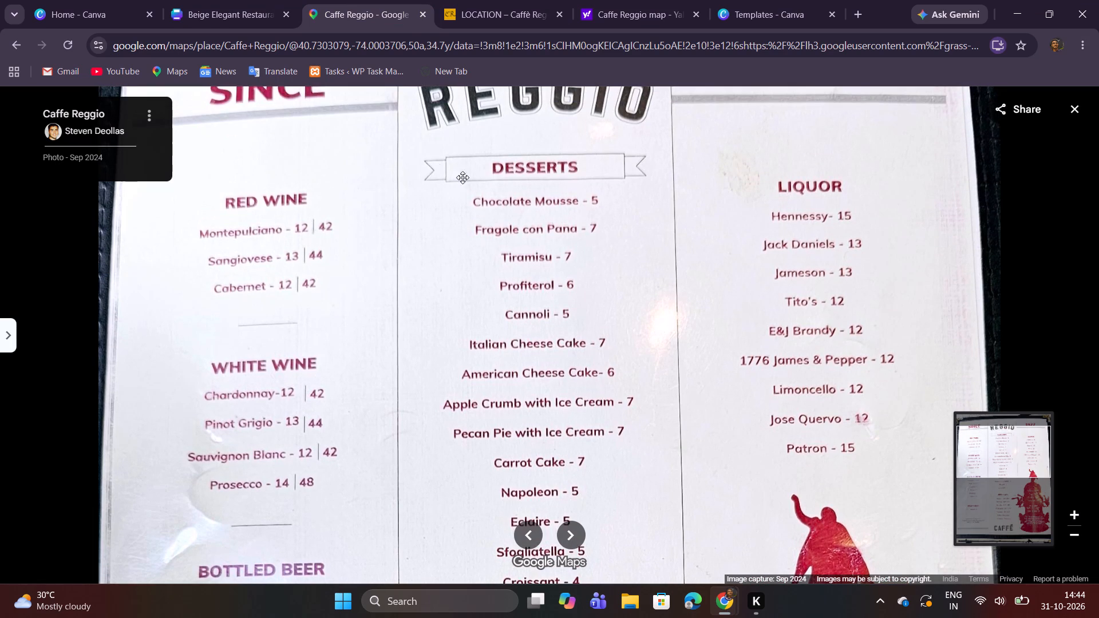
{"action": "left_click", "coordinate": [259, 12]}
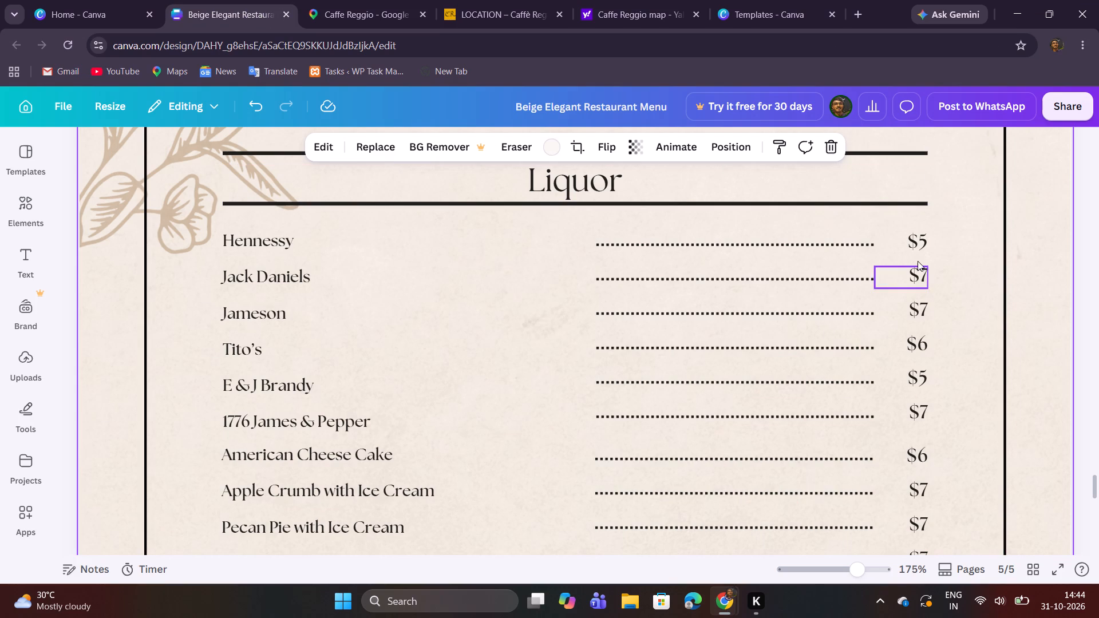
{"action": "double_click", "coordinate": [923, 247]}
{"action": "left_click", "coordinate": [923, 247]}
{"action": "left_click", "coordinate": [922, 244]}
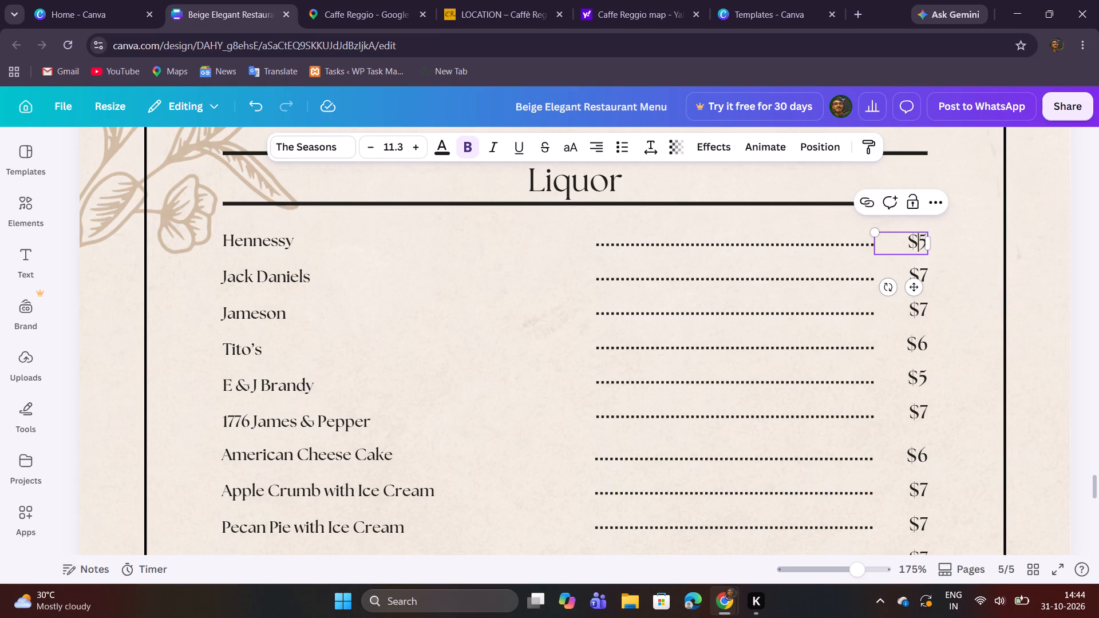
{"action": "double_click", "coordinate": [923, 245]}
{"action": "type", "text": "15"}
Set the Jack Daniels and Jameson prices to $13 each, following the menu photo.
{"action": "left_click", "coordinate": [344, 3]}
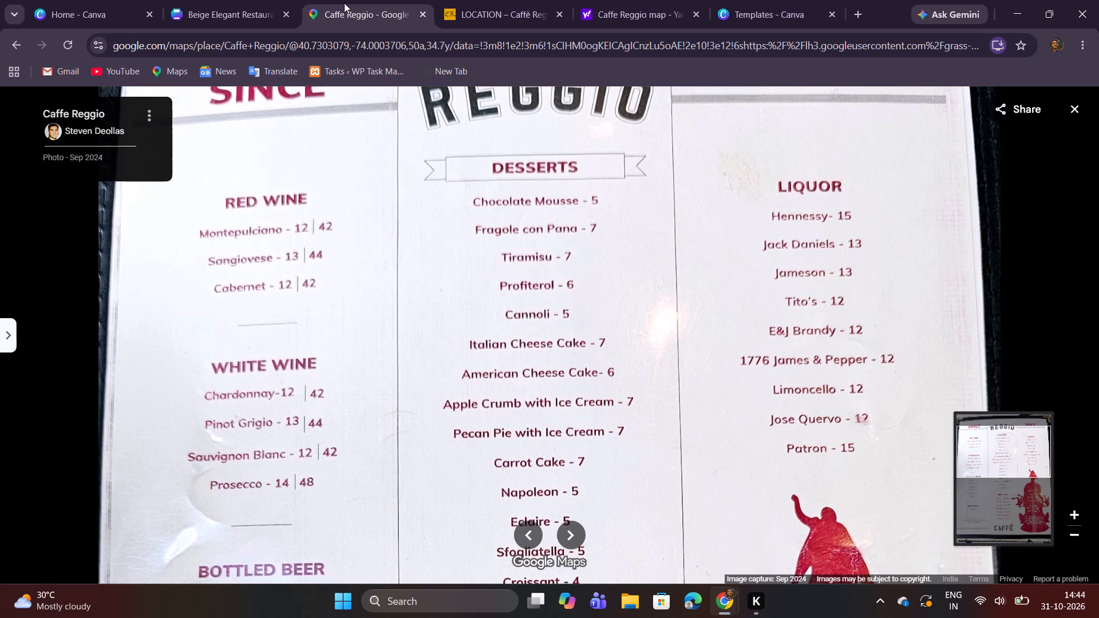
{"action": "left_click", "coordinate": [251, 0]}
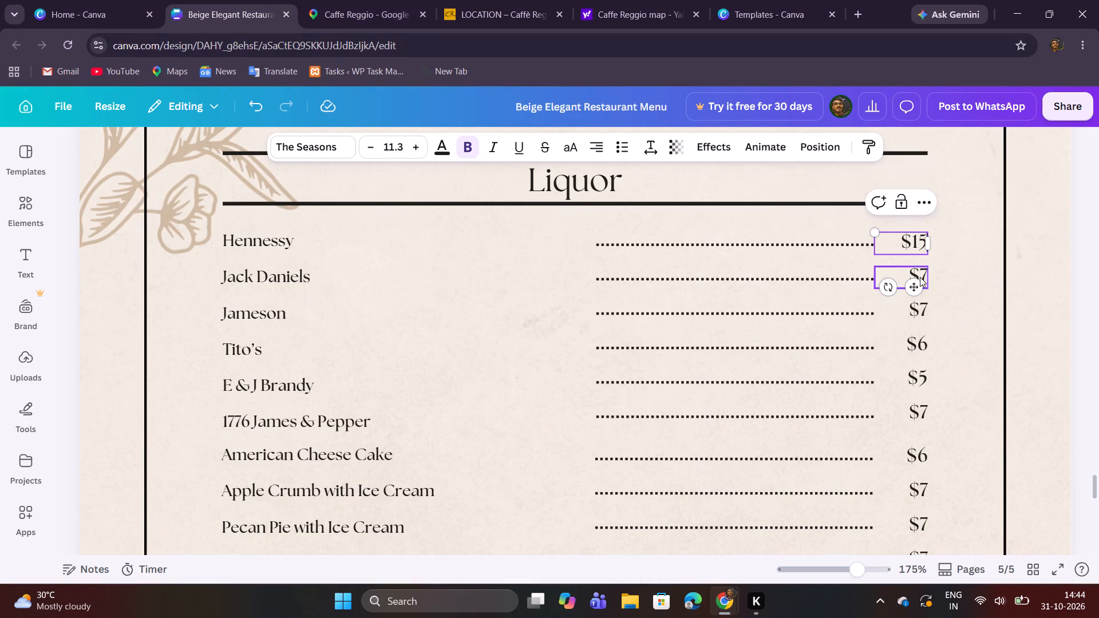
{"action": "left_click", "coordinate": [927, 278]}
{"action": "triple_click", "coordinate": [922, 275]}
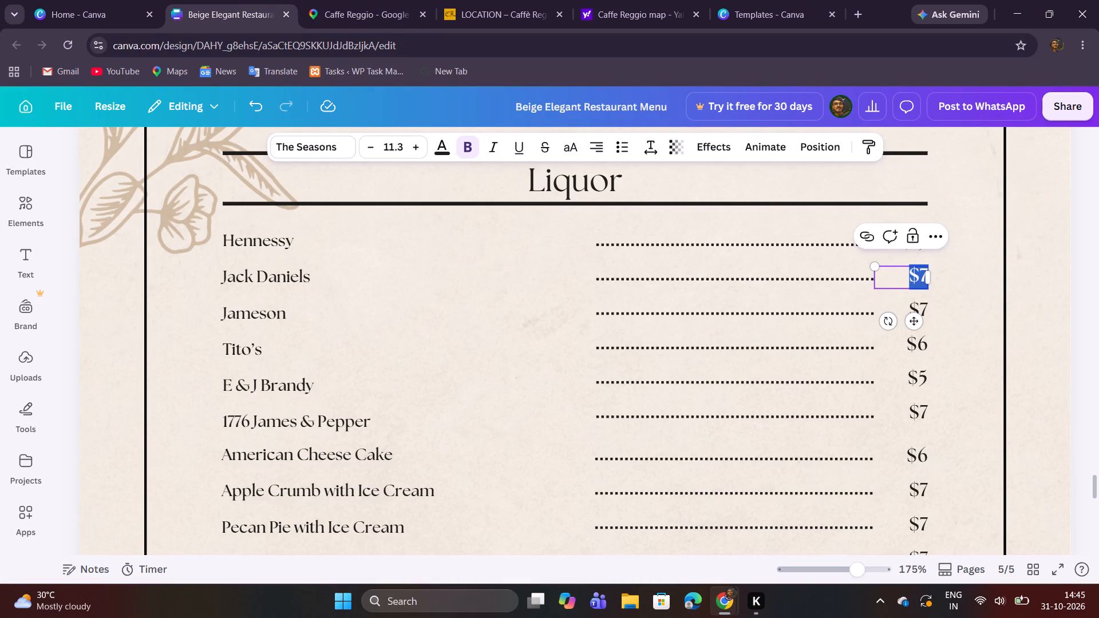
{"action": "double_click", "coordinate": [920, 278]}
{"action": "type", "text": "13"}
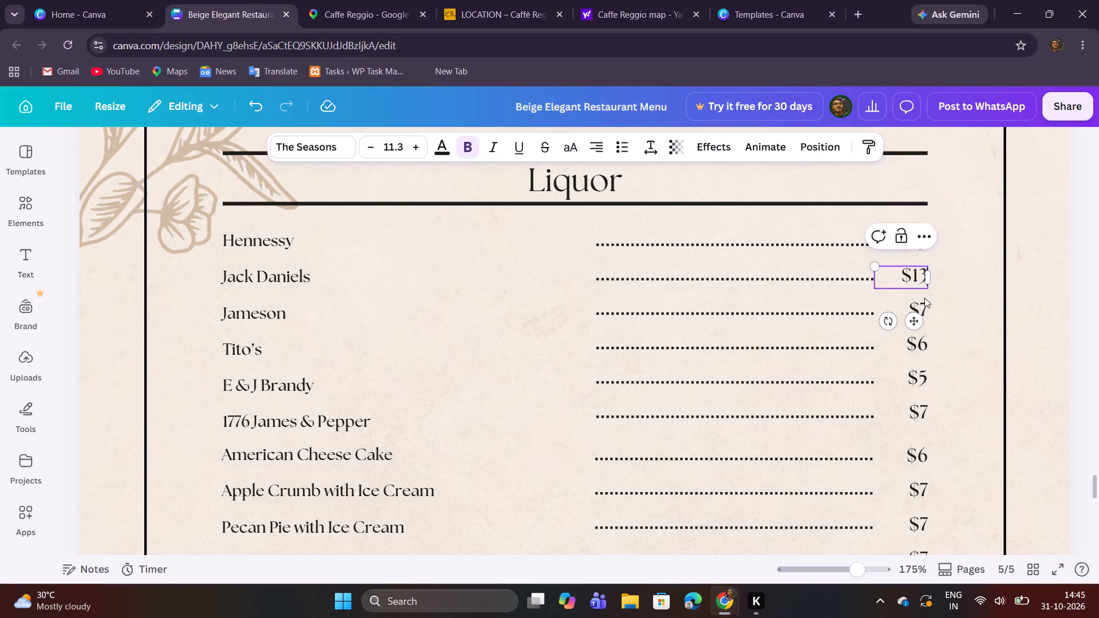
{"action": "double_click", "coordinate": [925, 306]}
{"action": "double_click", "coordinate": [920, 314]}
{"action": "type", "text": "13"}
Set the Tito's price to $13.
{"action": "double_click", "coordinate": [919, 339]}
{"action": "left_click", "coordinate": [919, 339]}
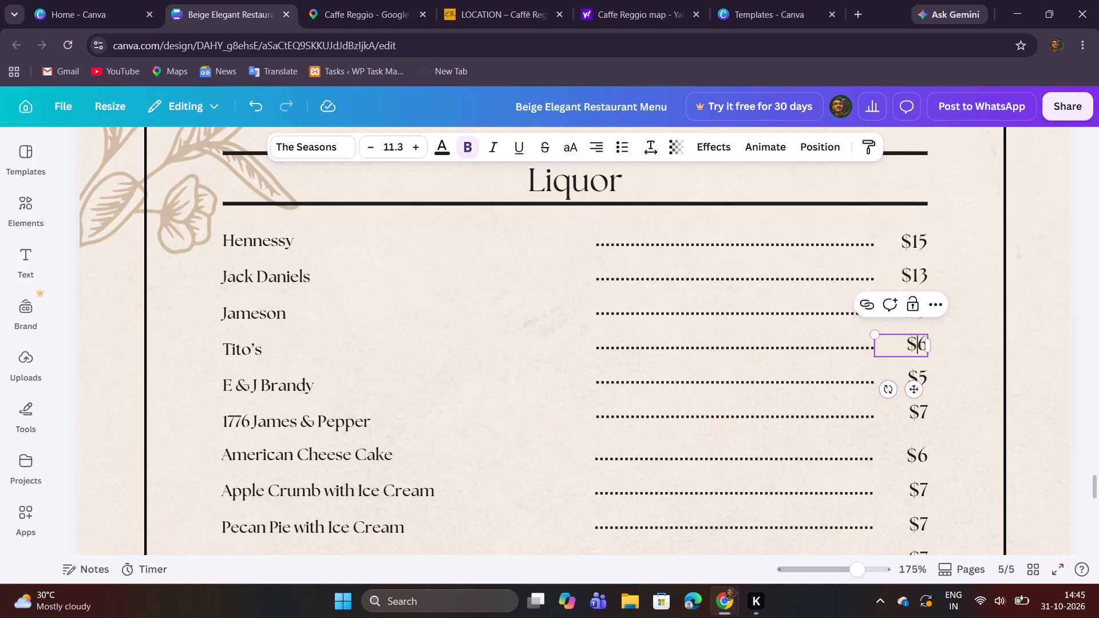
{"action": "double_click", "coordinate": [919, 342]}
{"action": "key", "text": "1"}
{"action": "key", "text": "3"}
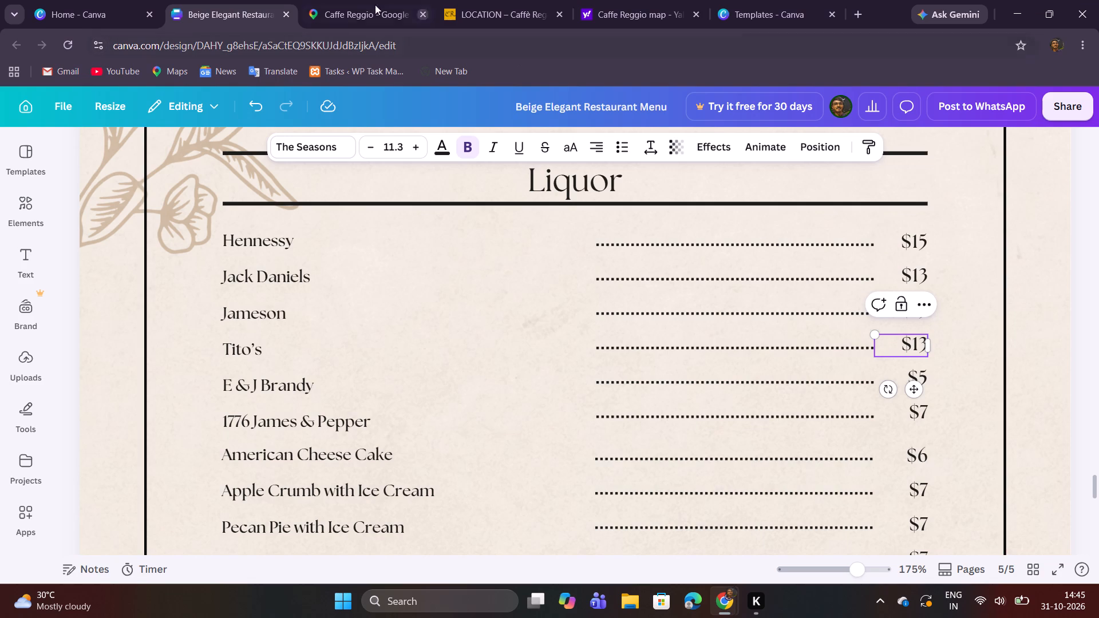
Check Tito's in the menu photo and set its price in the Liquor section to $12.
{"action": "left_click", "coordinate": [325, 3]}
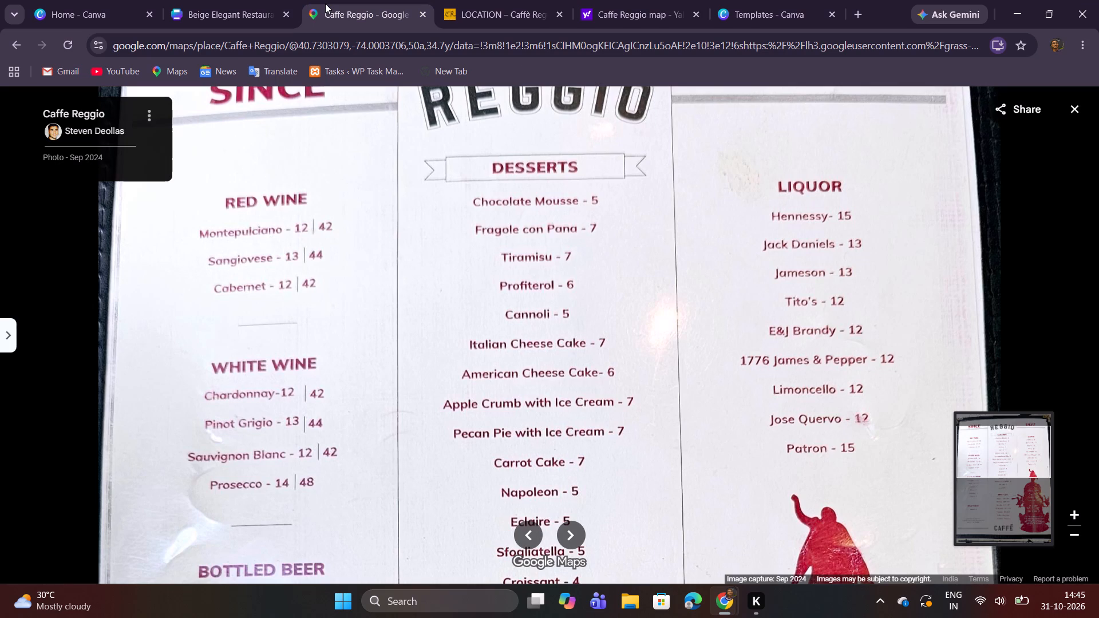
{"action": "left_click", "coordinate": [227, 0]}
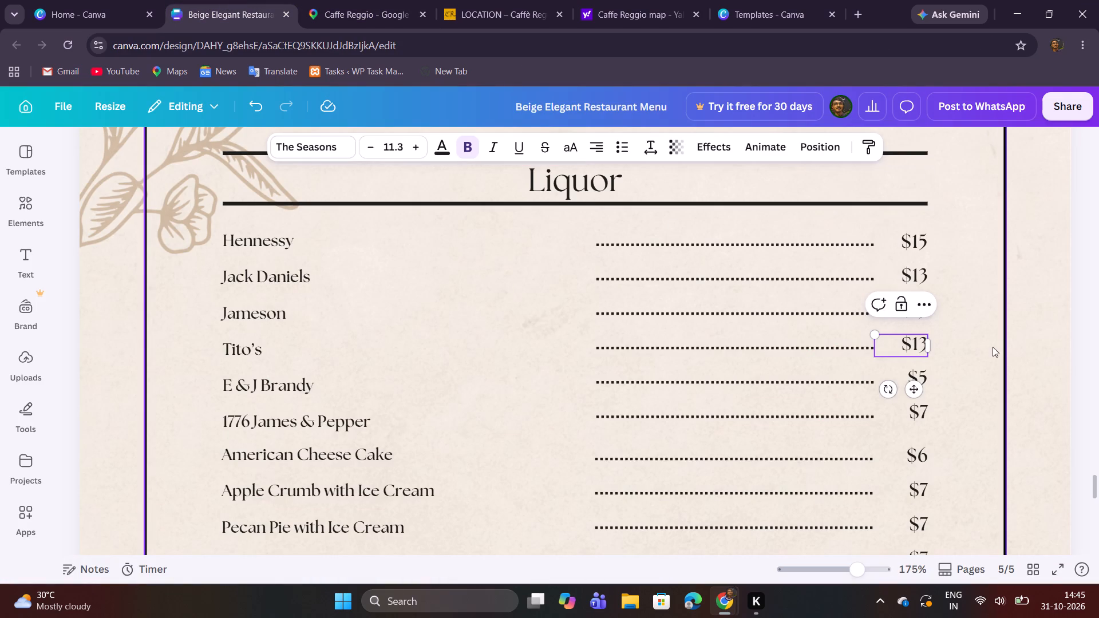
{"action": "left_click", "coordinate": [994, 347]}
{"action": "left_click", "coordinate": [359, 9]}
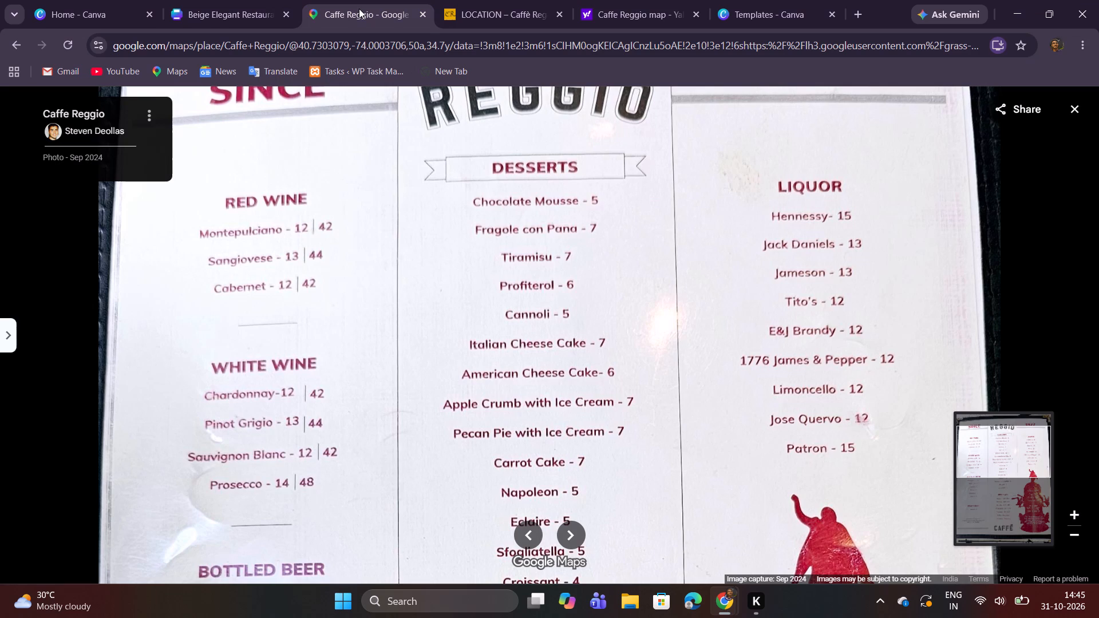
{"action": "left_click", "coordinate": [220, 0]}
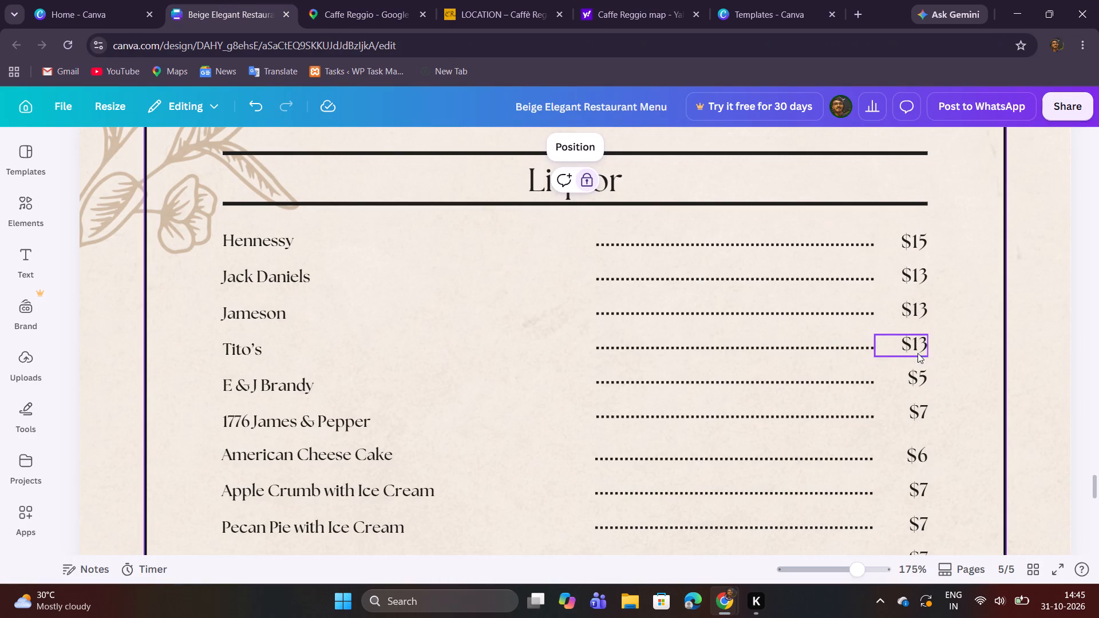
{"action": "double_click", "coordinate": [920, 350]}
{"action": "triple_click", "coordinate": [920, 350]}
{"action": "left_click", "coordinate": [924, 346]}
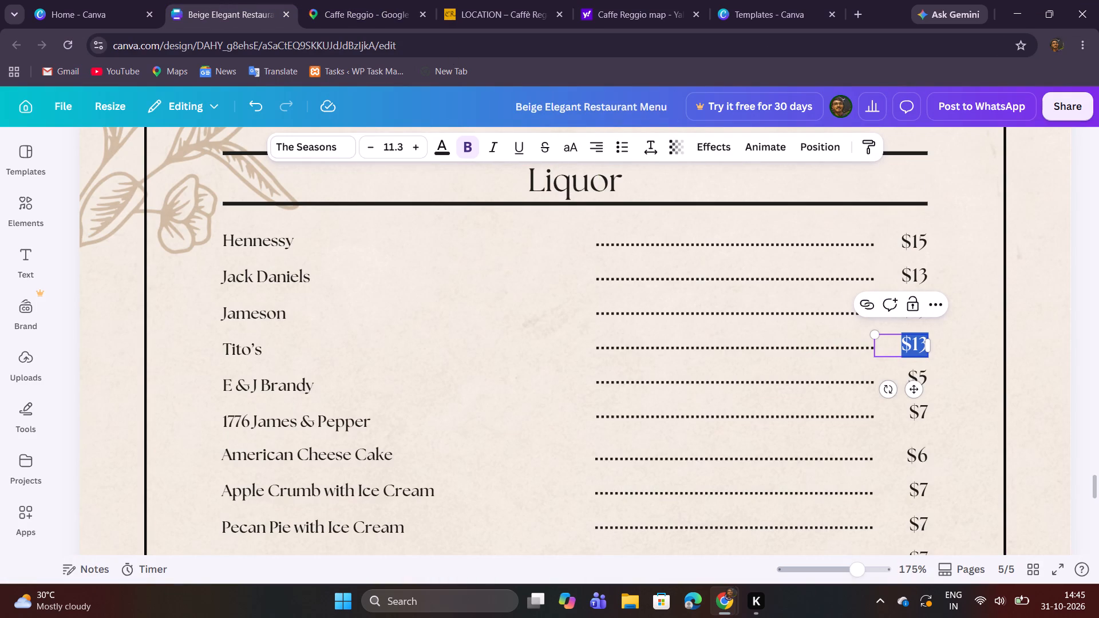
{"action": "left_click", "coordinate": [926, 346]}
{"action": "left_click", "coordinate": [922, 343]}
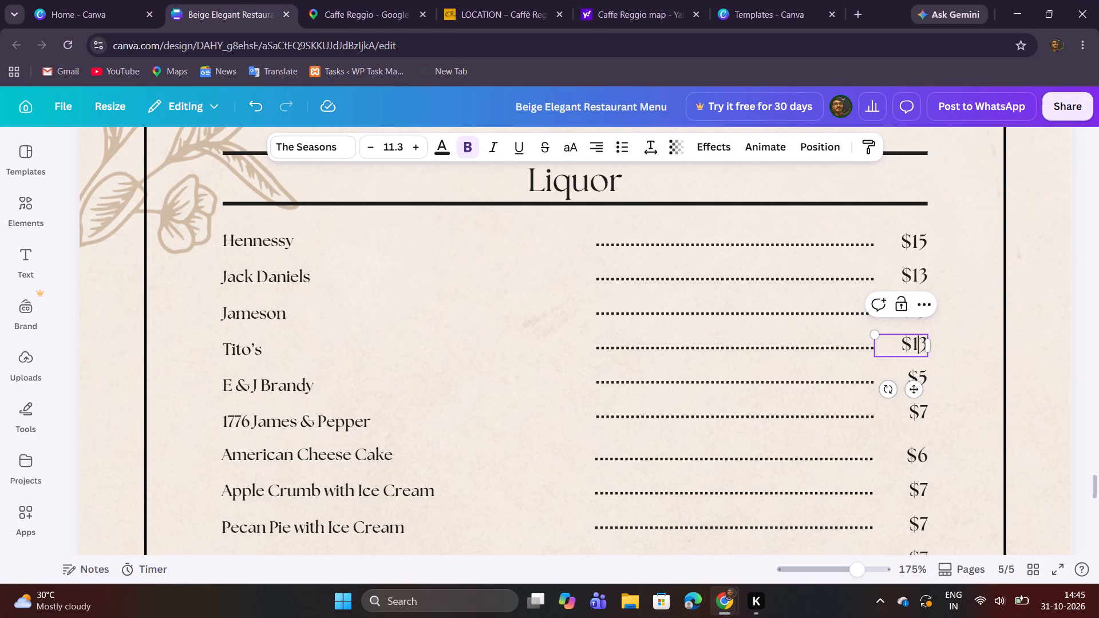
{"action": "key", "text": "Right"}
{"action": "key", "text": "BackSpace"}
{"action": "key", "text": "2"}
{"action": "left_click", "coordinate": [971, 354]}
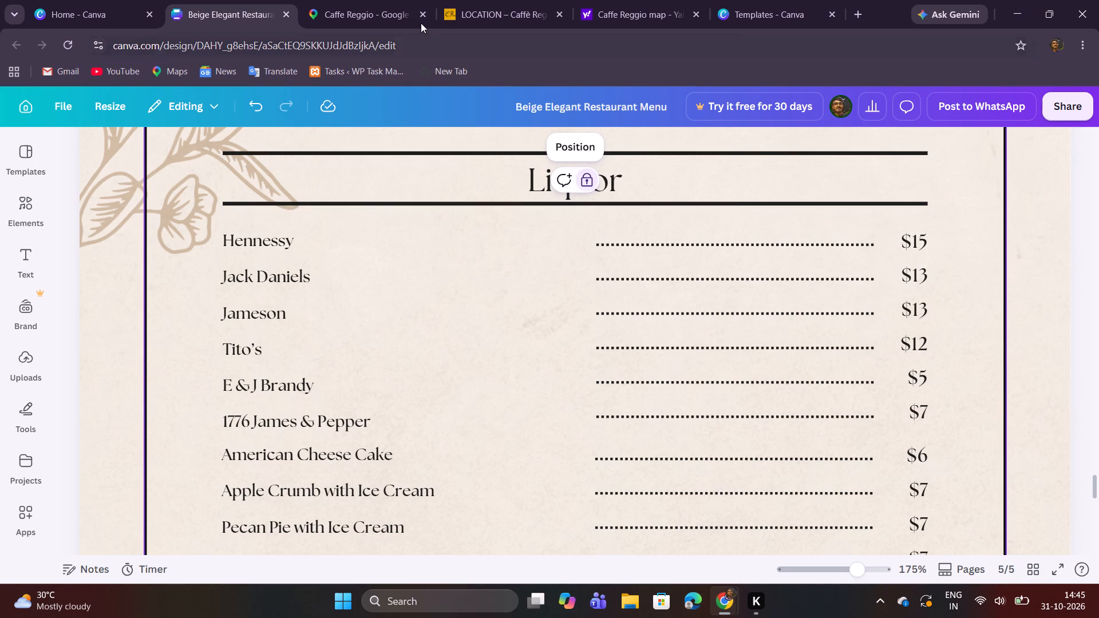
Set the E & J Brandy and 1776 James & Pepper prices to $12 each, following the menu photo.
{"action": "left_click", "coordinate": [384, 11]}
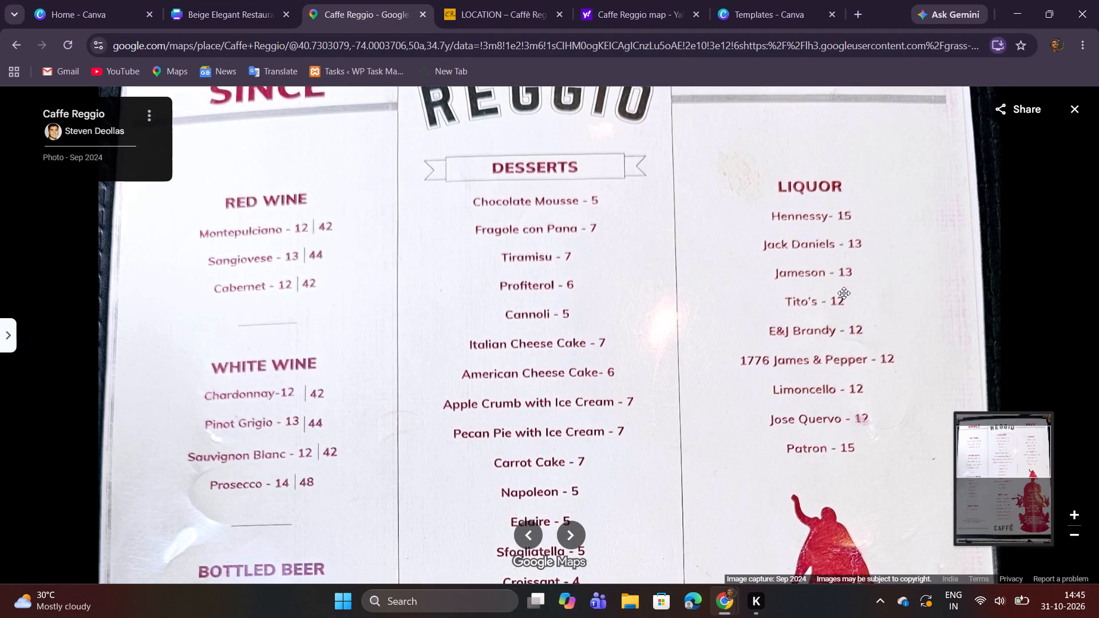
{"action": "left_click", "coordinate": [199, 0]}
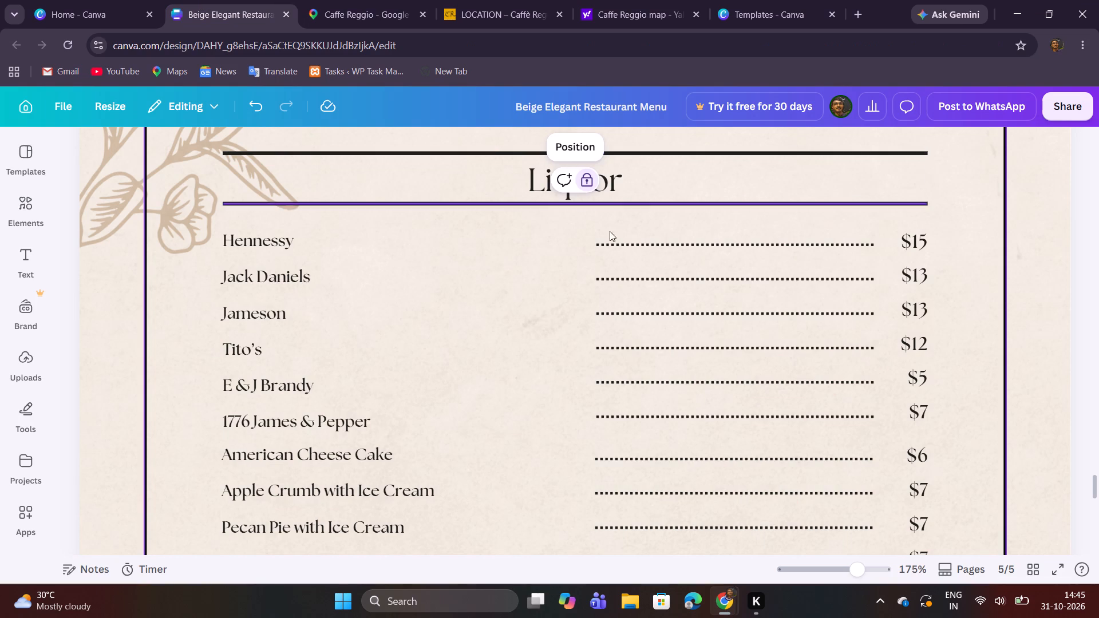
{"action": "double_click", "coordinate": [921, 382]}
{"action": "double_click", "coordinate": [922, 384]}
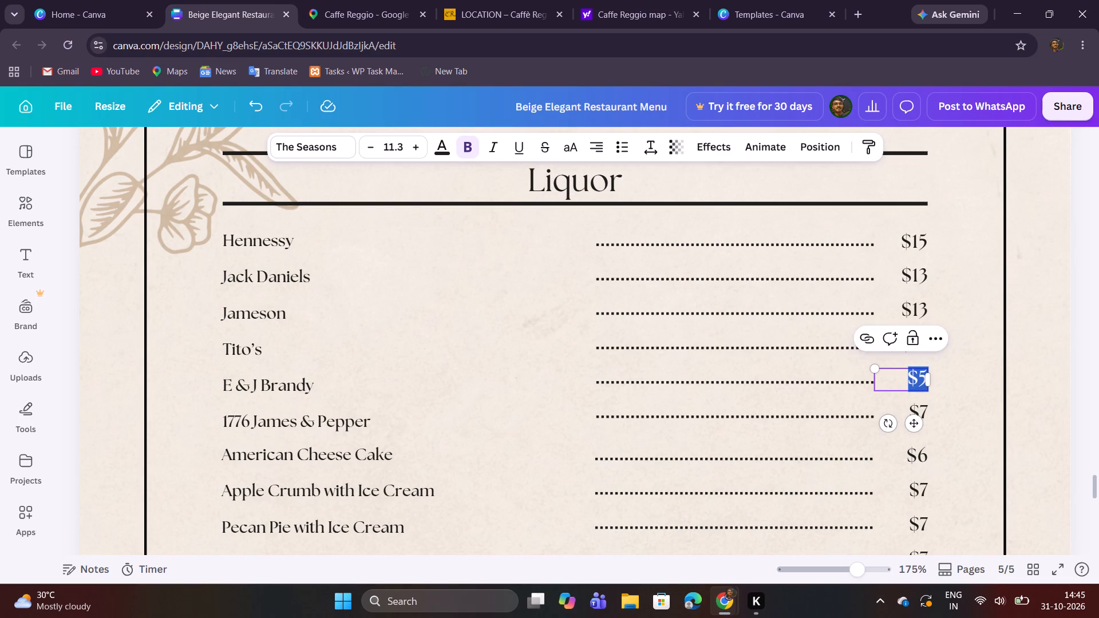
{"action": "key", "text": "1"}
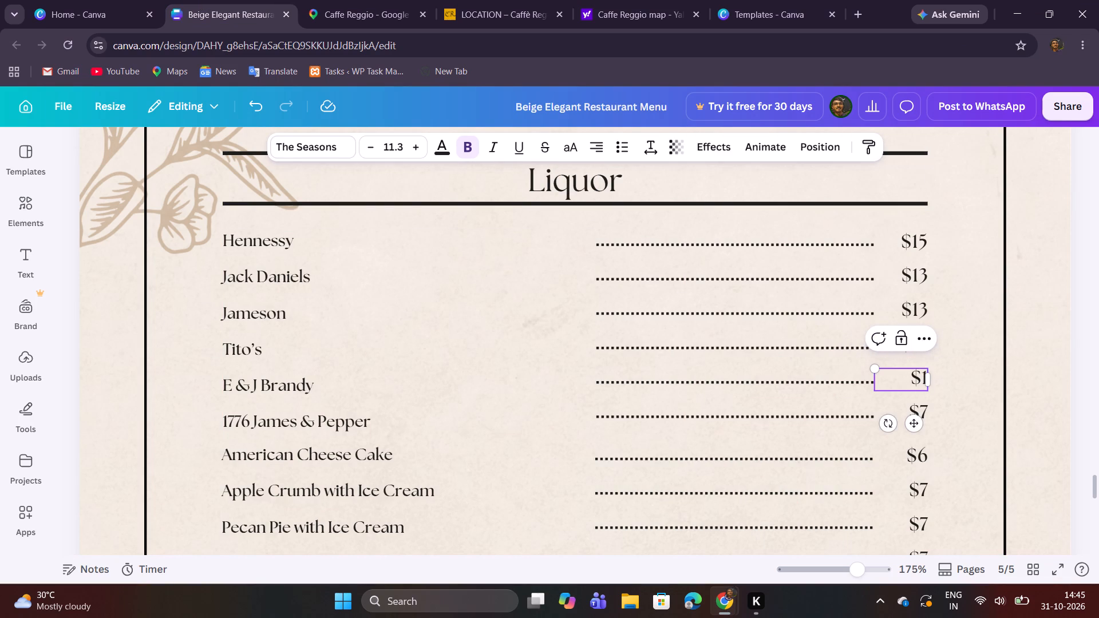
{"action": "key", "text": "2"}
{"action": "double_click", "coordinate": [921, 403]}
{"action": "triple_click", "coordinate": [922, 414]}
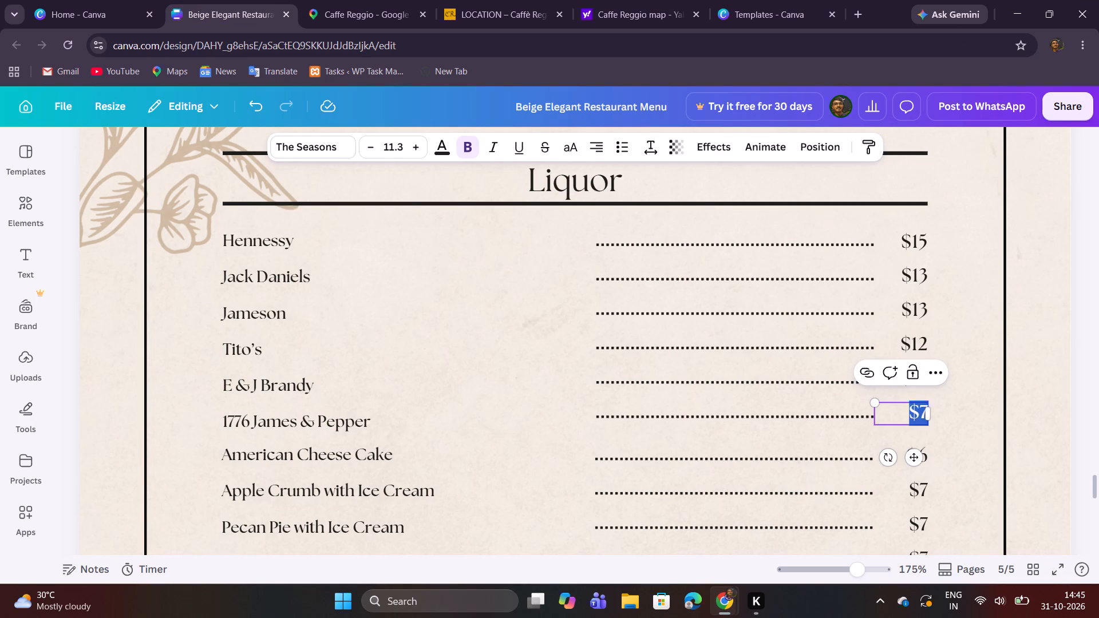
{"action": "double_click", "coordinate": [922, 414]}
{"action": "left_click", "coordinate": [911, 416]}
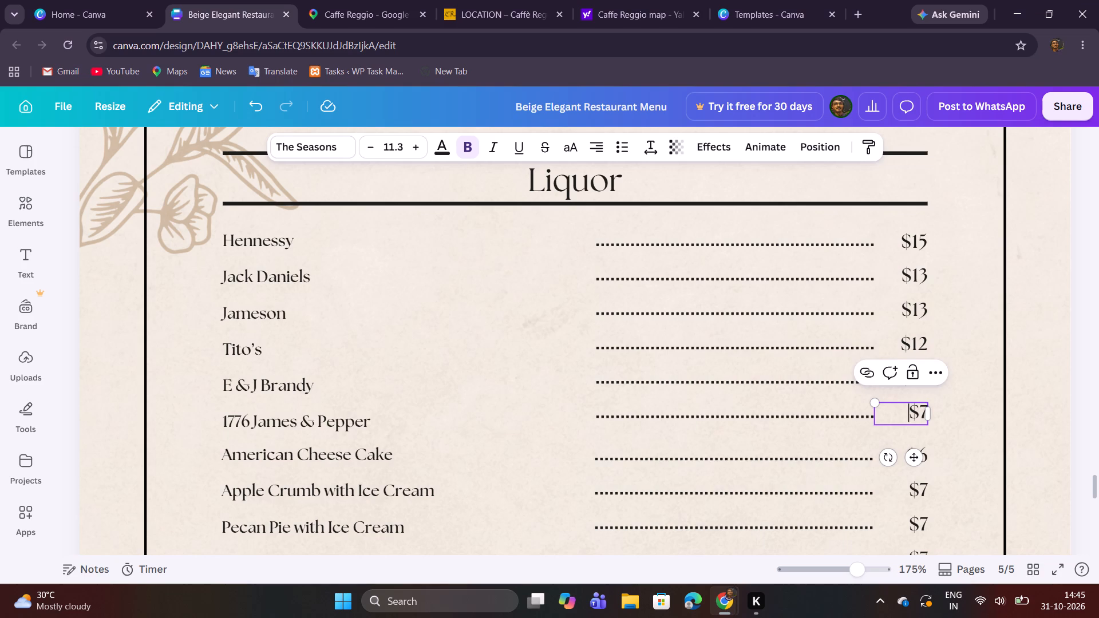
{"action": "double_click", "coordinate": [917, 415]}
{"action": "type", "text": "12"}
{"action": "left_click", "coordinate": [948, 413]}
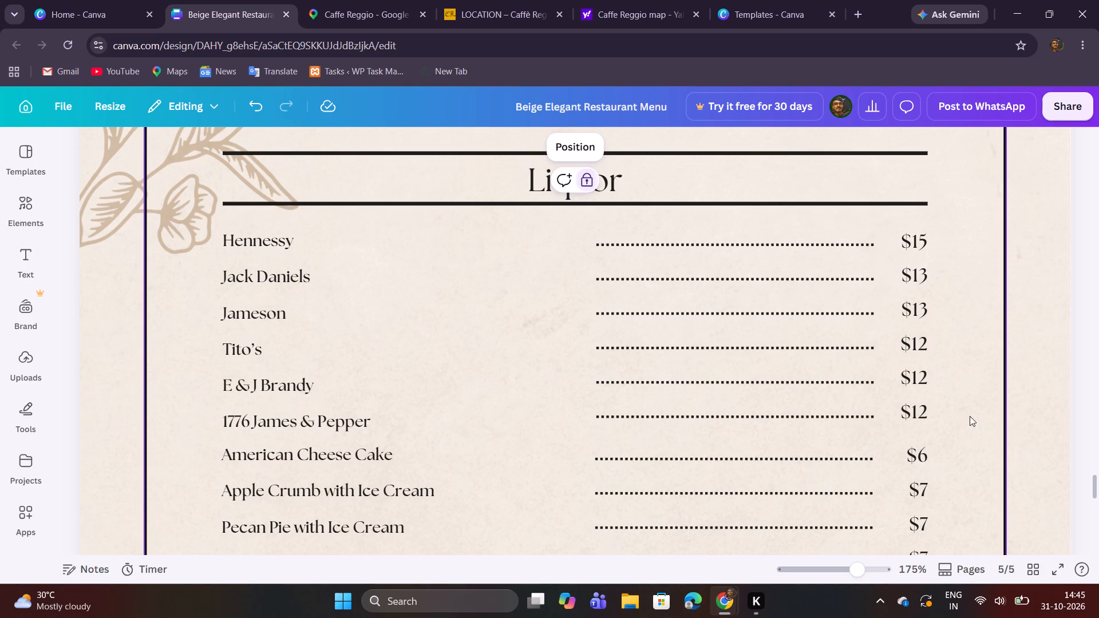
Replace the dessert names block starting with American Cheese Cake with Limoncello, following the Liquor list in the menu photo.
{"action": "left_click", "coordinate": [330, 2]}
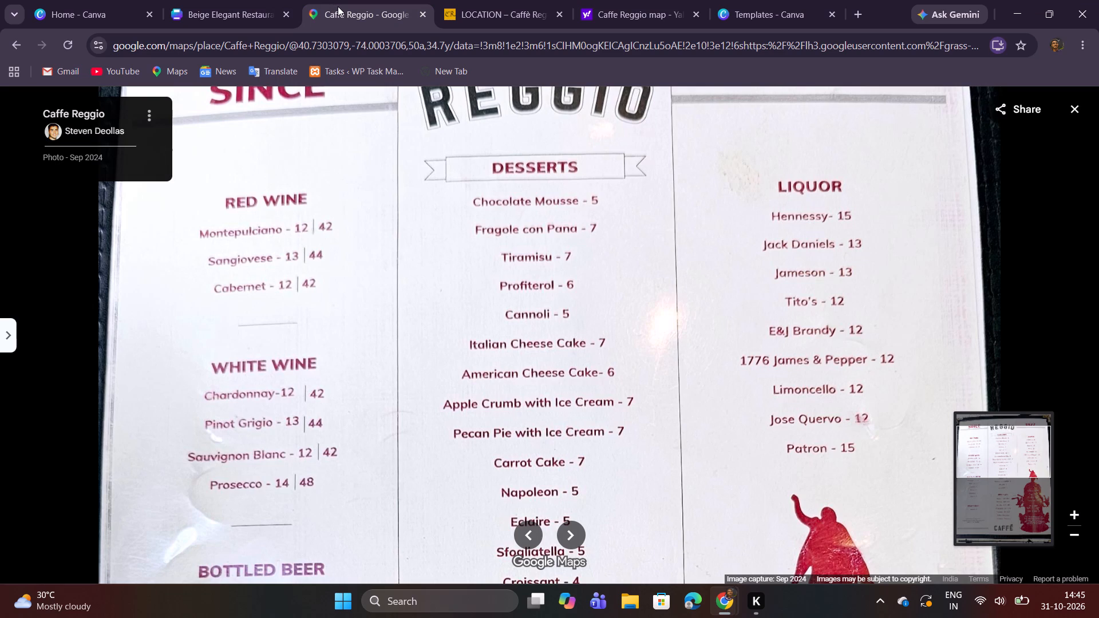
{"action": "left_click", "coordinate": [183, 0]}
{"action": "scroll", "coordinate": [943, 450], "scroll_direction": "down", "scroll_amount": 1}
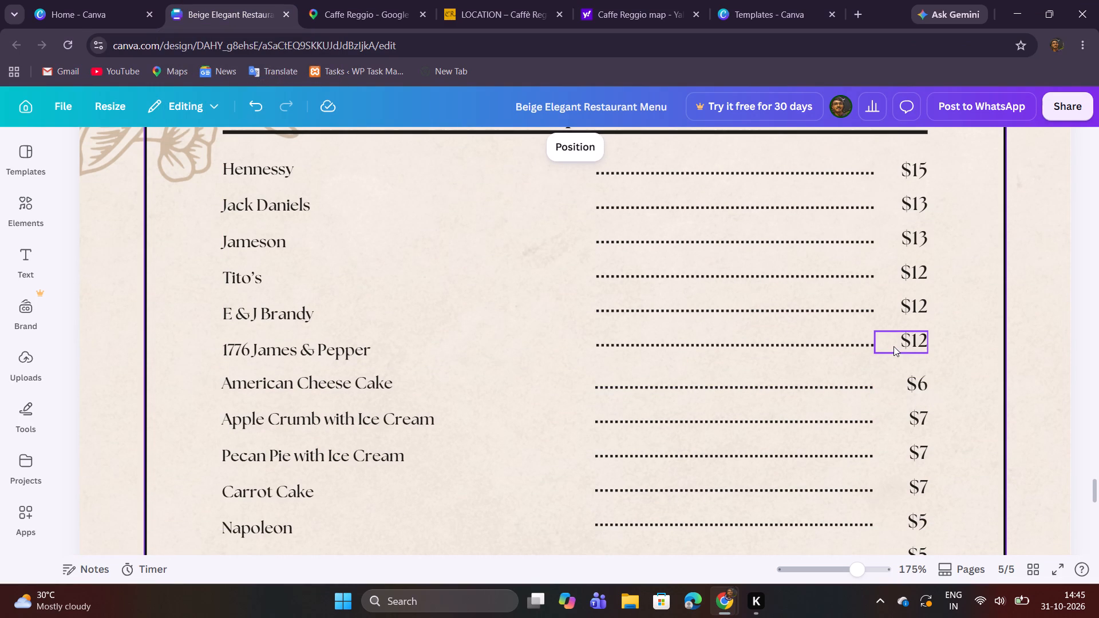
{"action": "left_click", "coordinate": [323, 0]}
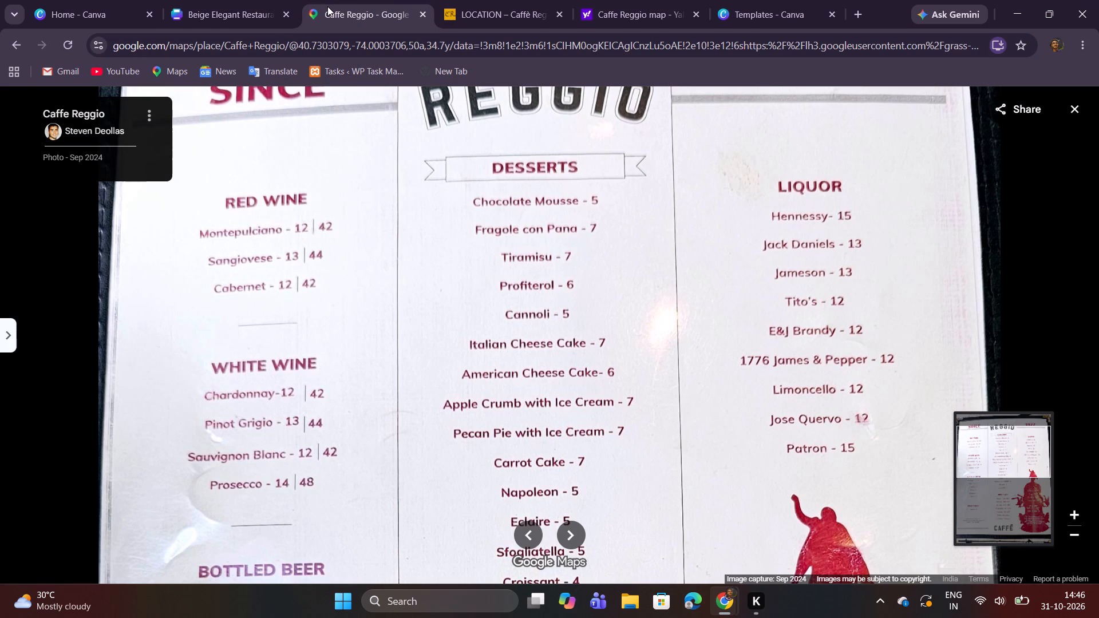
{"action": "left_click", "coordinate": [200, 0]}
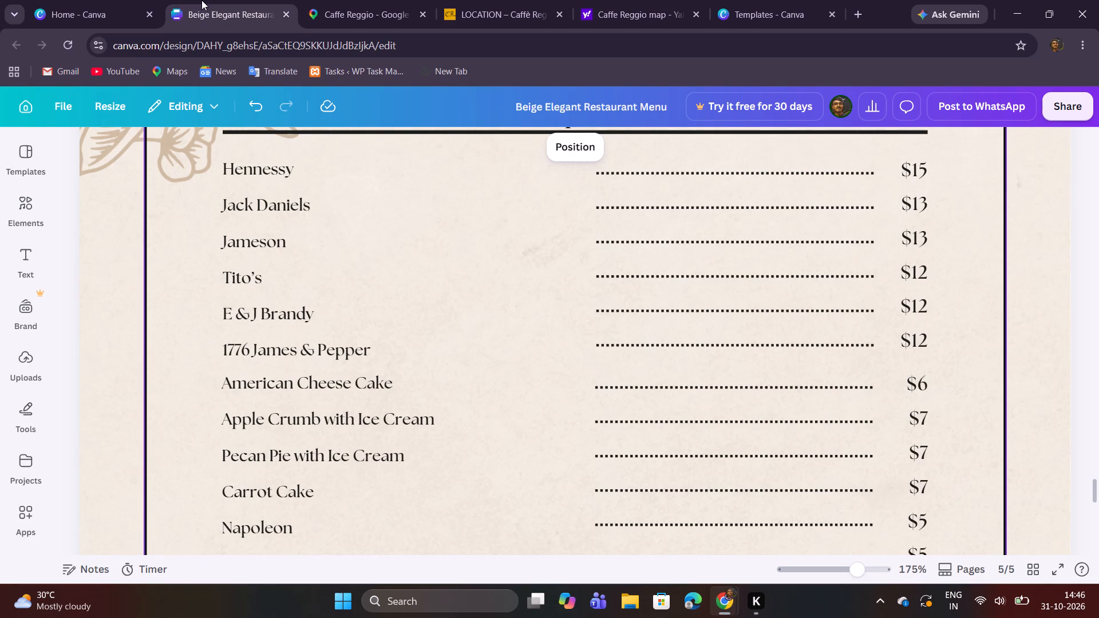
{"action": "double_click", "coordinate": [397, 466]}
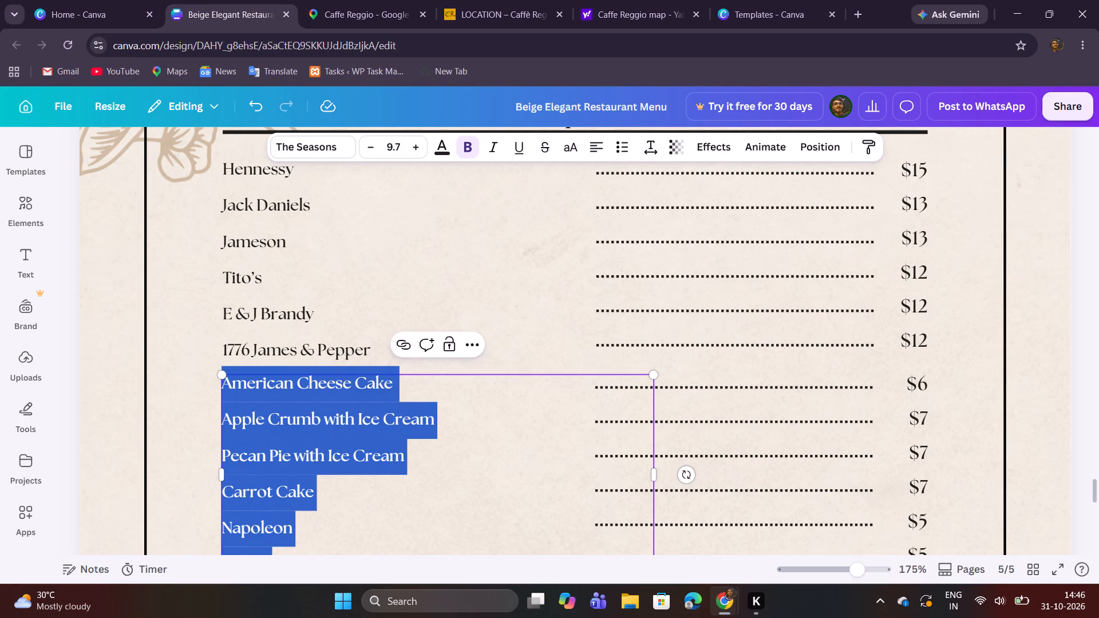
{"action": "left_click", "coordinate": [336, 9]}
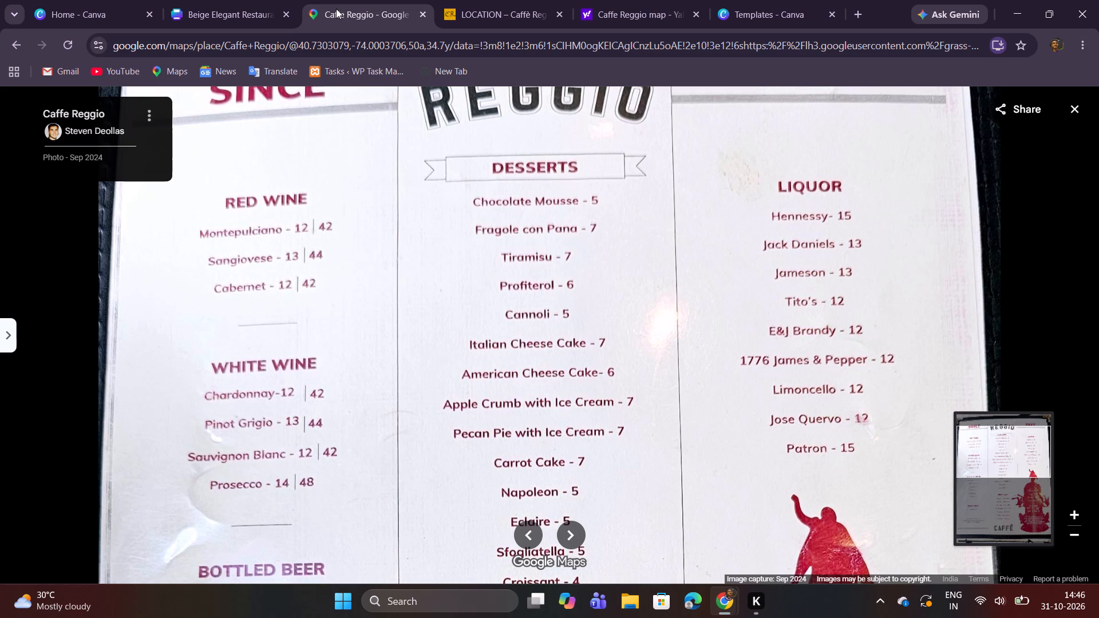
{"action": "left_click", "coordinate": [230, 0]}
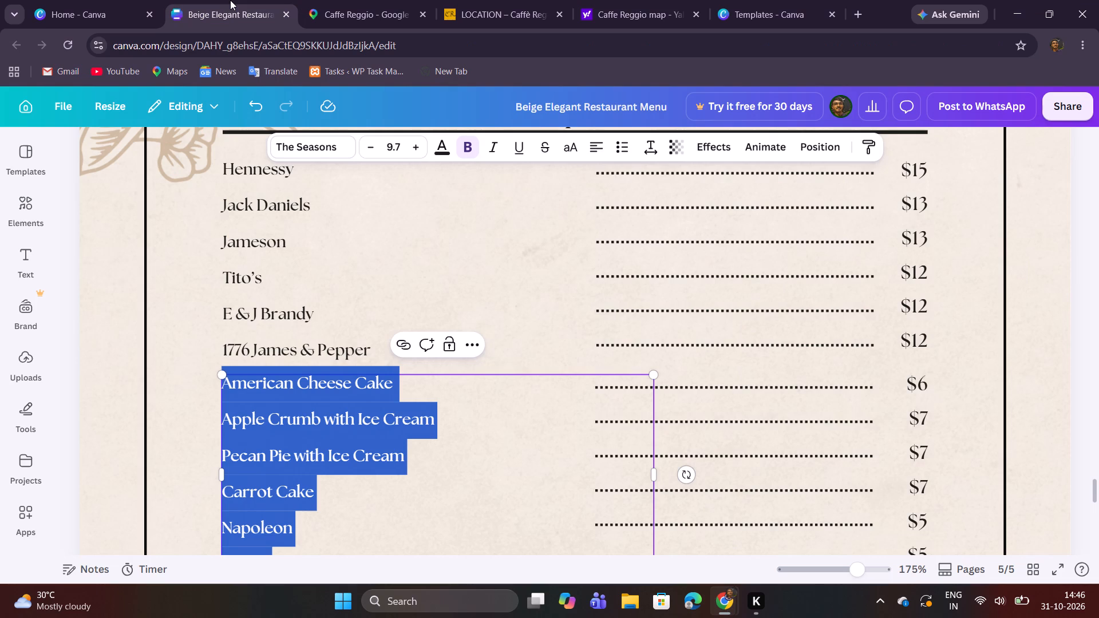
{"action": "key", "text": "shift+l"}
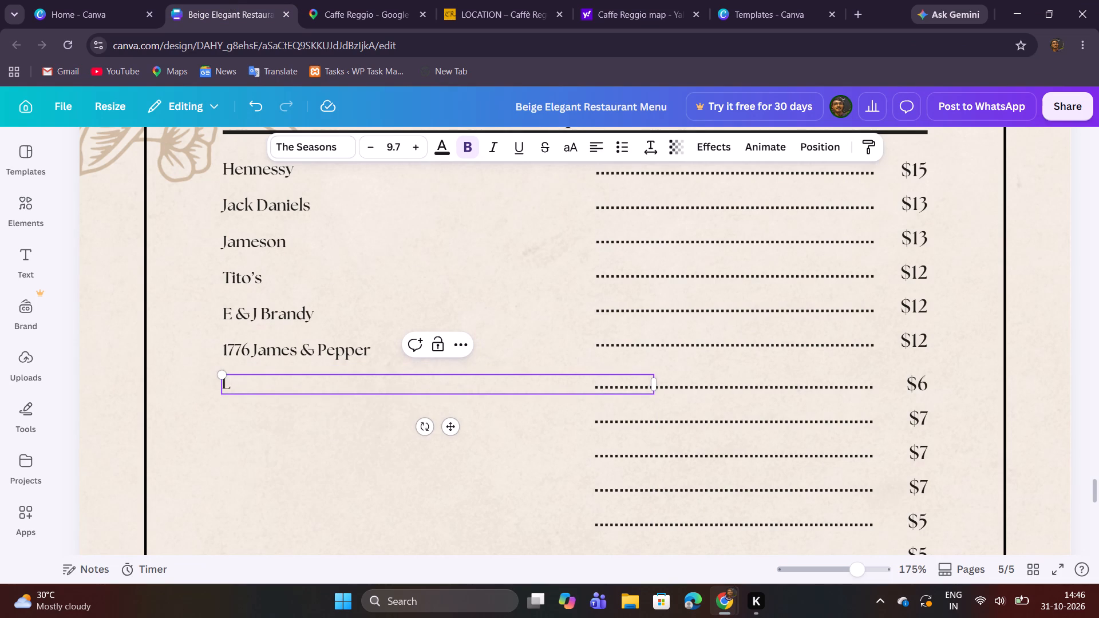
{"action": "type", "text": "imon"}
{"action": "type", "text": "cello"}
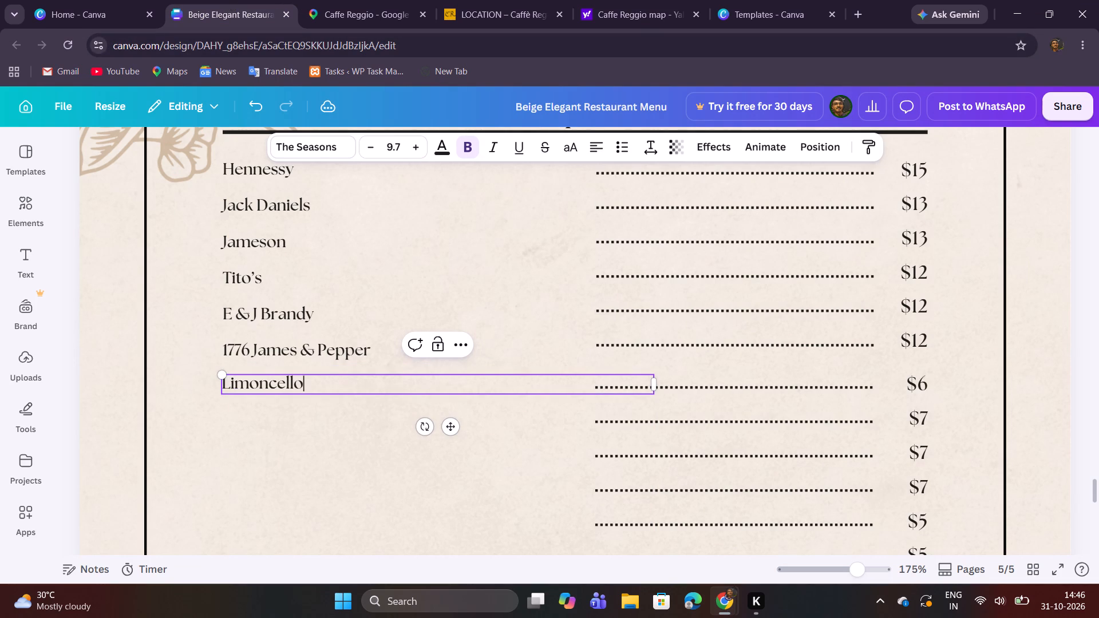
Add Jose Quervo on a new line below Limoncello, following the menu photo.
{"action": "left_click", "coordinate": [352, 0]}
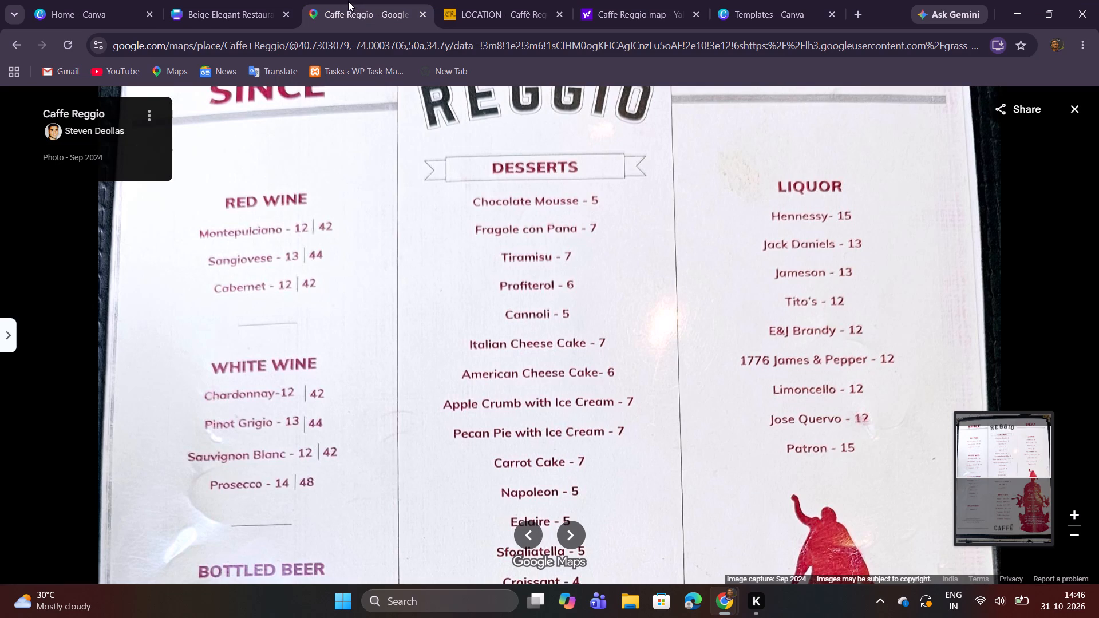
{"action": "left_click", "coordinate": [239, 0]}
{"action": "key", "text": "Return"}
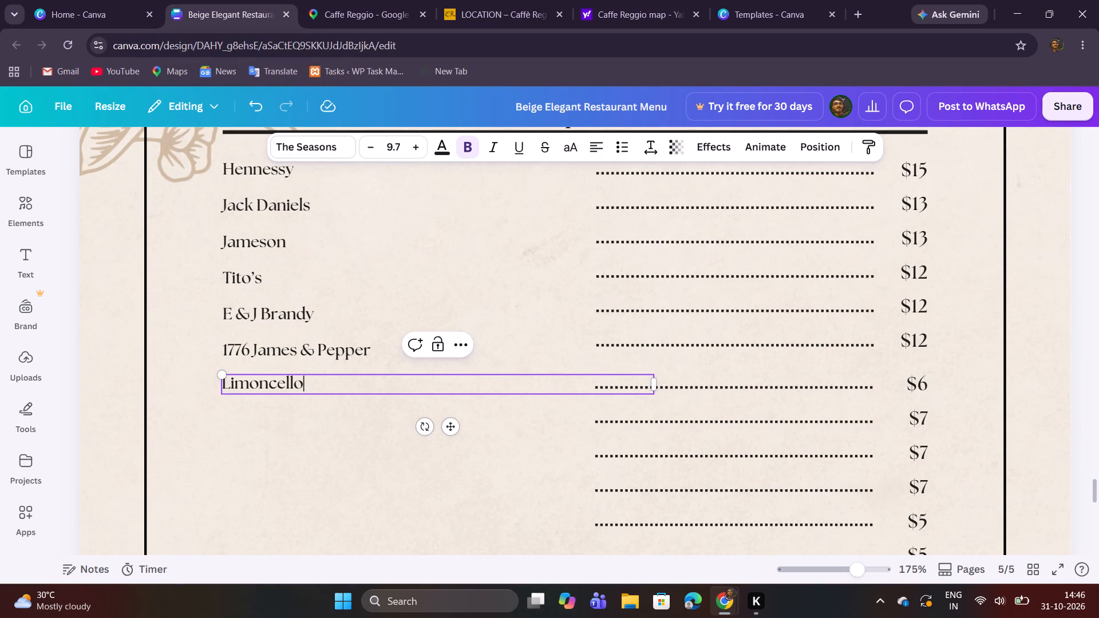
{"action": "type", "text": "Jose"}
{"action": "left_click", "coordinate": [322, 0]}
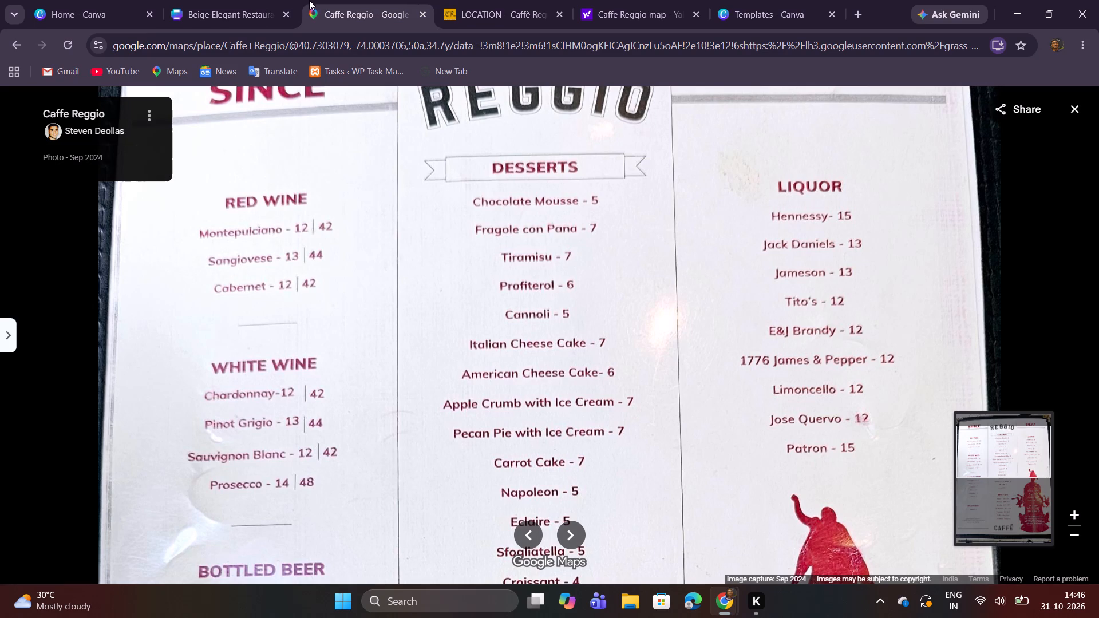
{"action": "left_click", "coordinate": [241, 0]}
{"action": "type", "text": "que"}
{"action": "key", "text": "BackSpace"}
{"action": "key", "text": "BackSpace"}
{"action": "key", "text": "BackSpace"}
{"action": "key", "text": "space"}
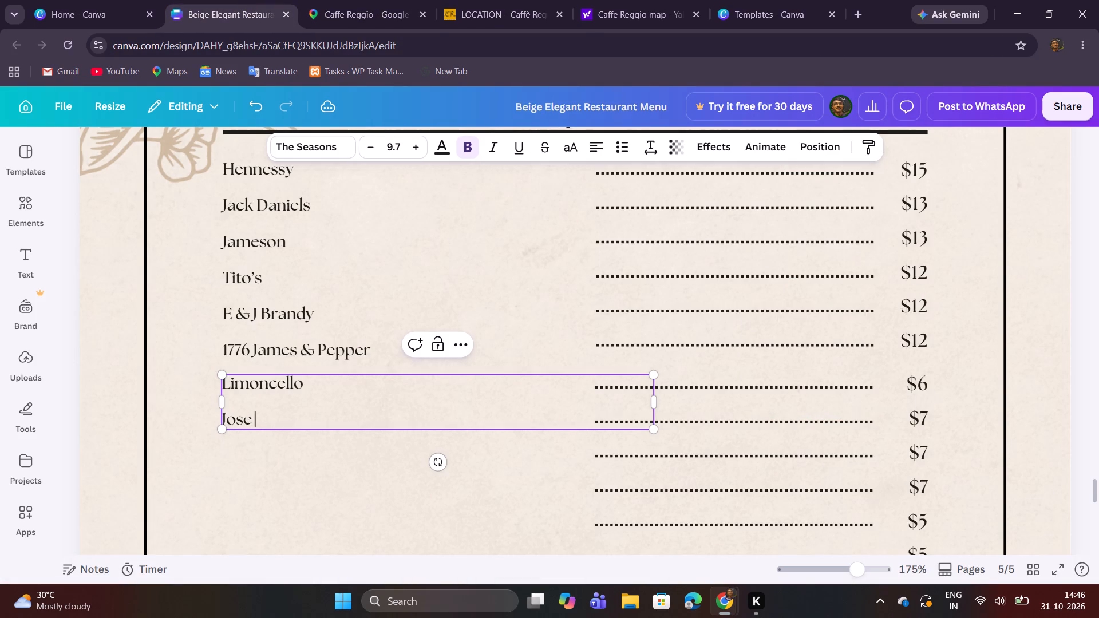
{"action": "type", "text": "Quer"}
{"action": "type", "text": "vo"}
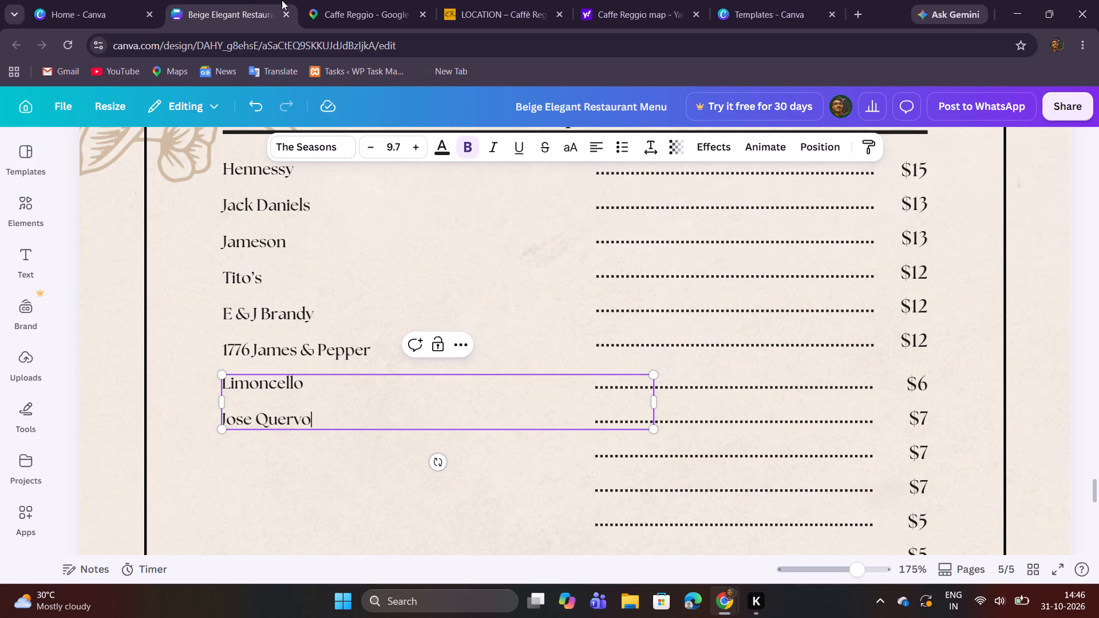
Add Patron on a new line below Jose Quervo, following the menu photo.
{"action": "left_click", "coordinate": [352, 0]}
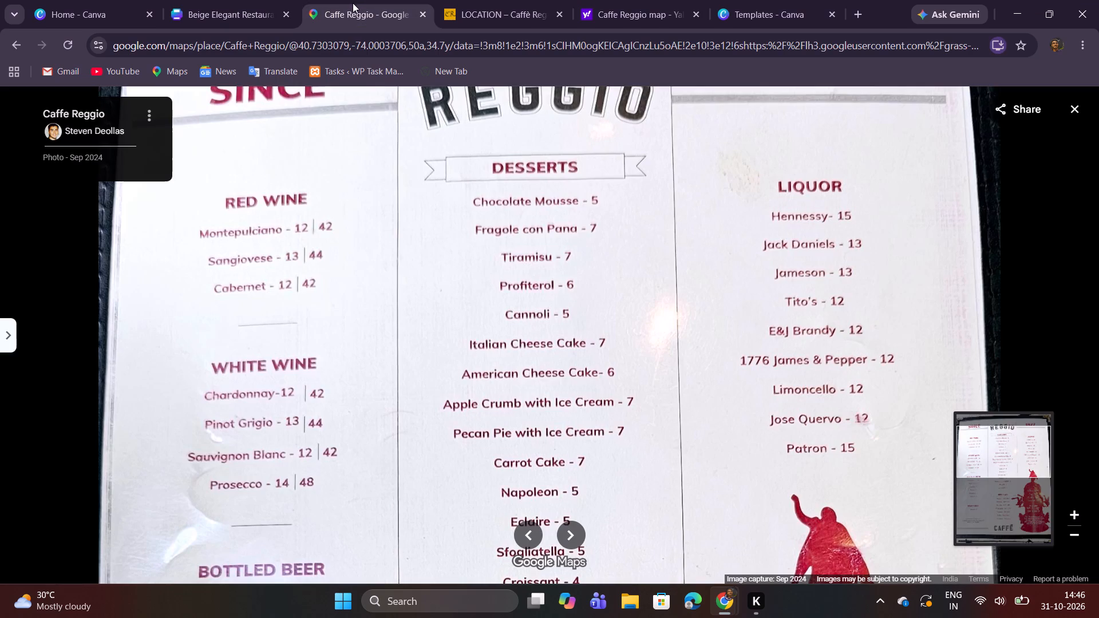
{"action": "left_click", "coordinate": [284, 0]}
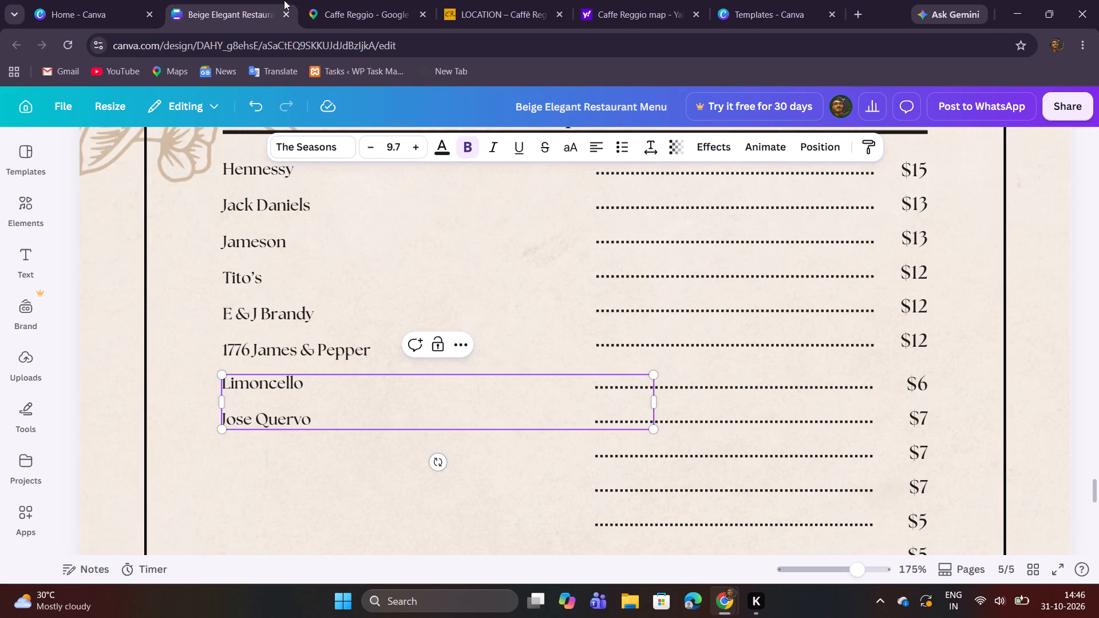
{"action": "key", "text": "Return"}
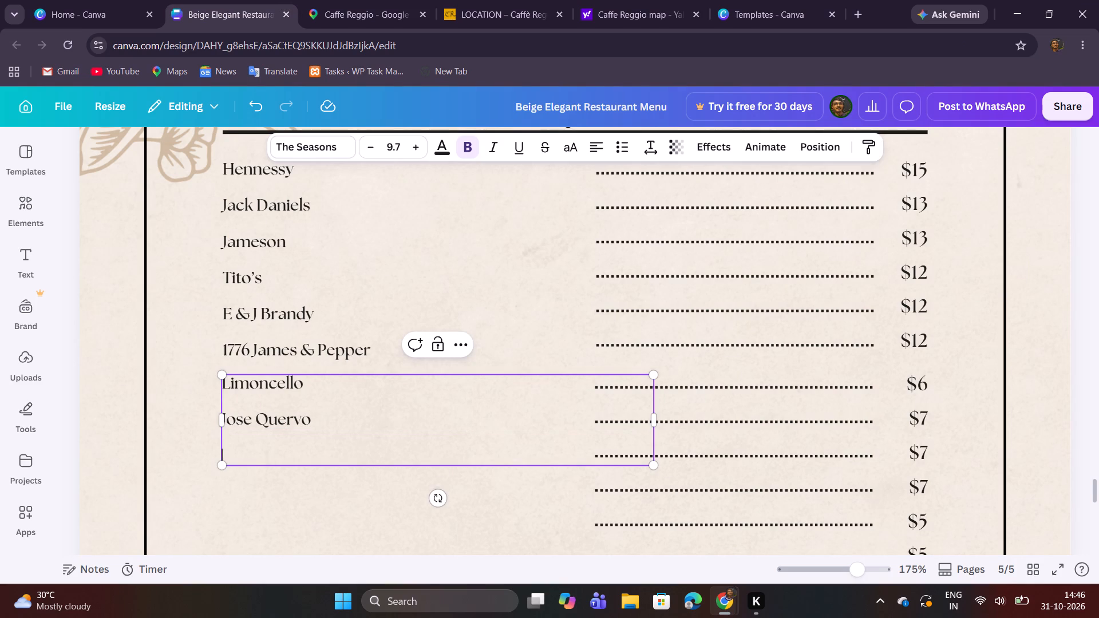
{"action": "left_click", "coordinate": [352, 0]}
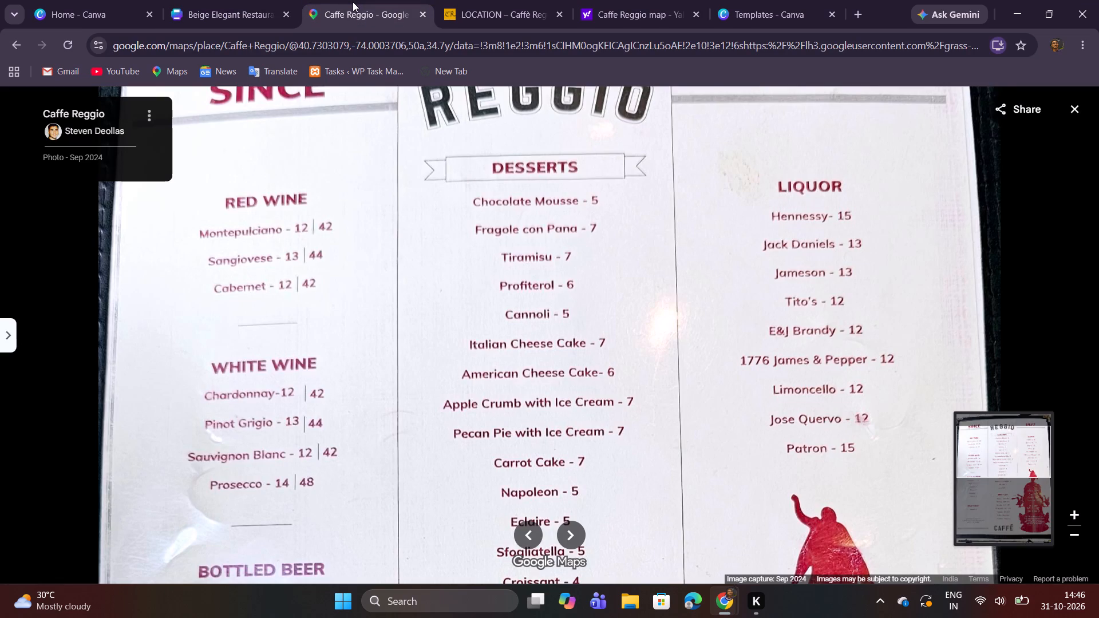
{"action": "left_click", "coordinate": [268, 0]}
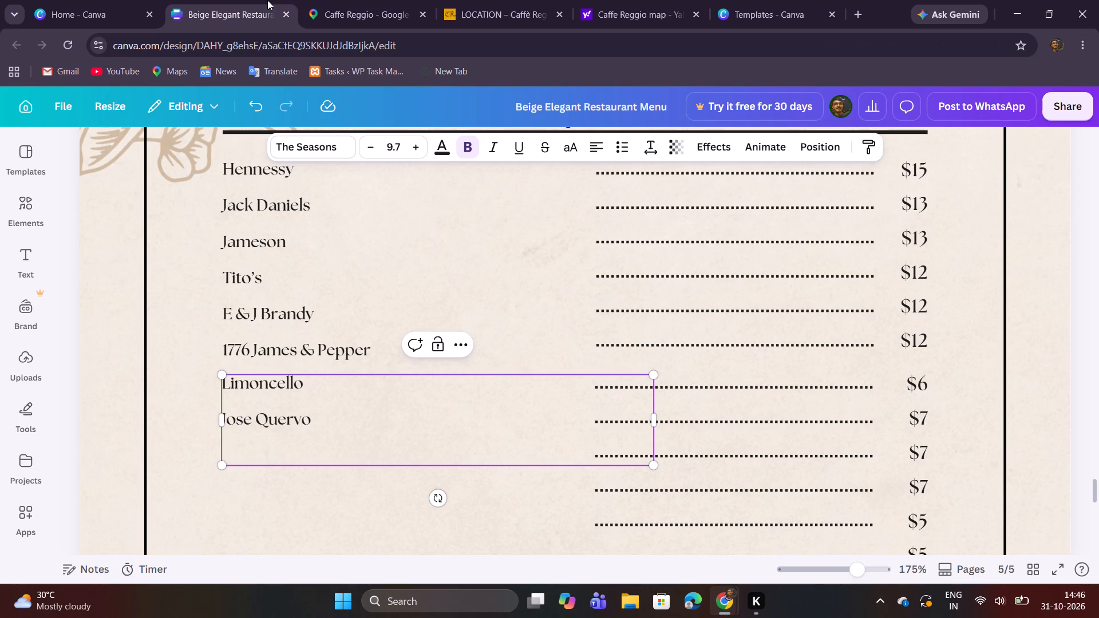
{"action": "type", "text": "Patron"}
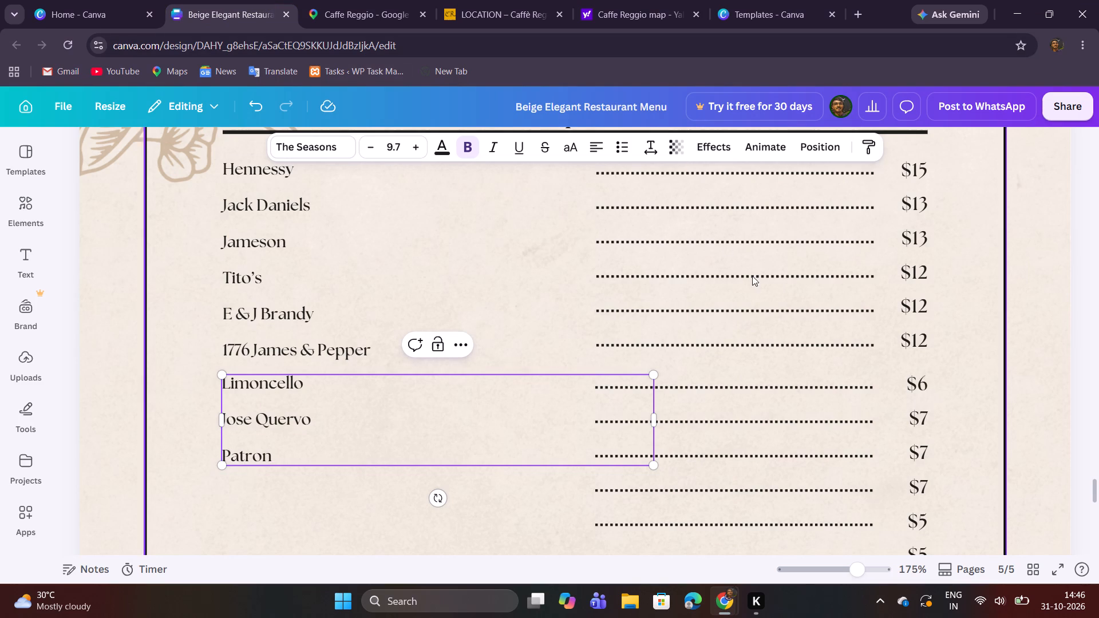
Set the Limoncello and Jose Quervo prices to $12 each, following the menu photo.
{"action": "left_click", "coordinate": [354, 0]}
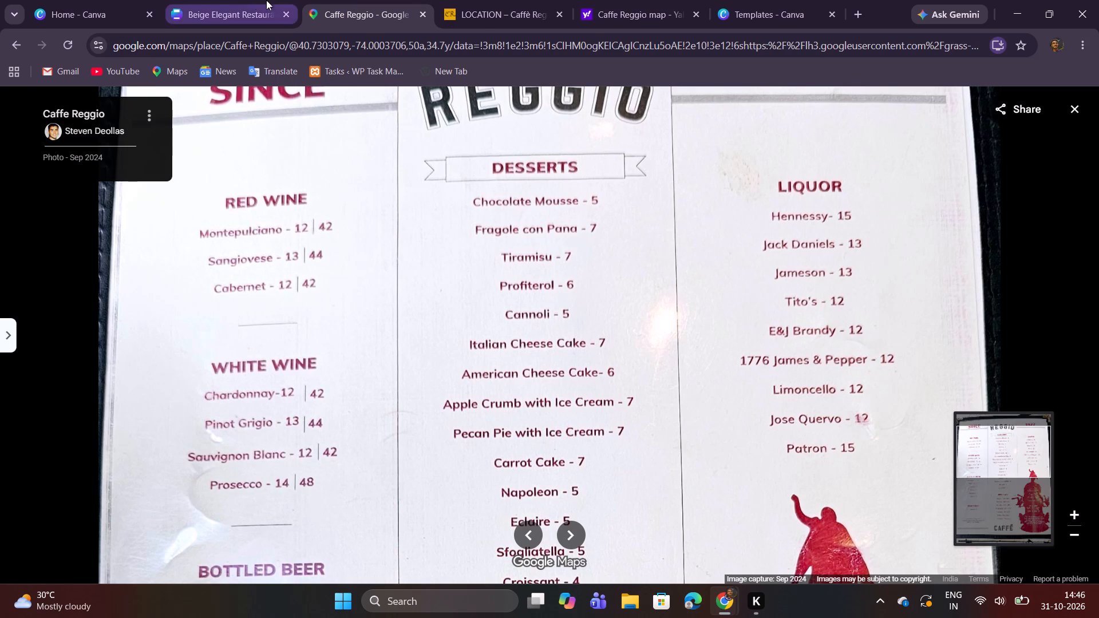
{"action": "left_click", "coordinate": [236, 0]}
{"action": "triple_click", "coordinate": [919, 386]}
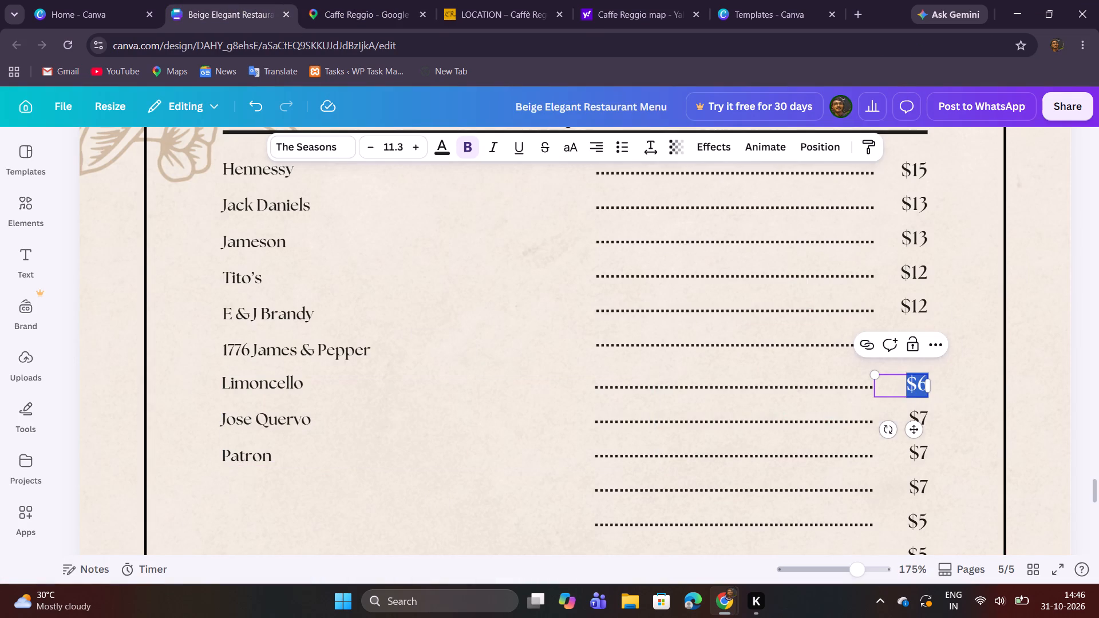
{"action": "left_click", "coordinate": [922, 389]}
{"action": "type", "text": "12"}
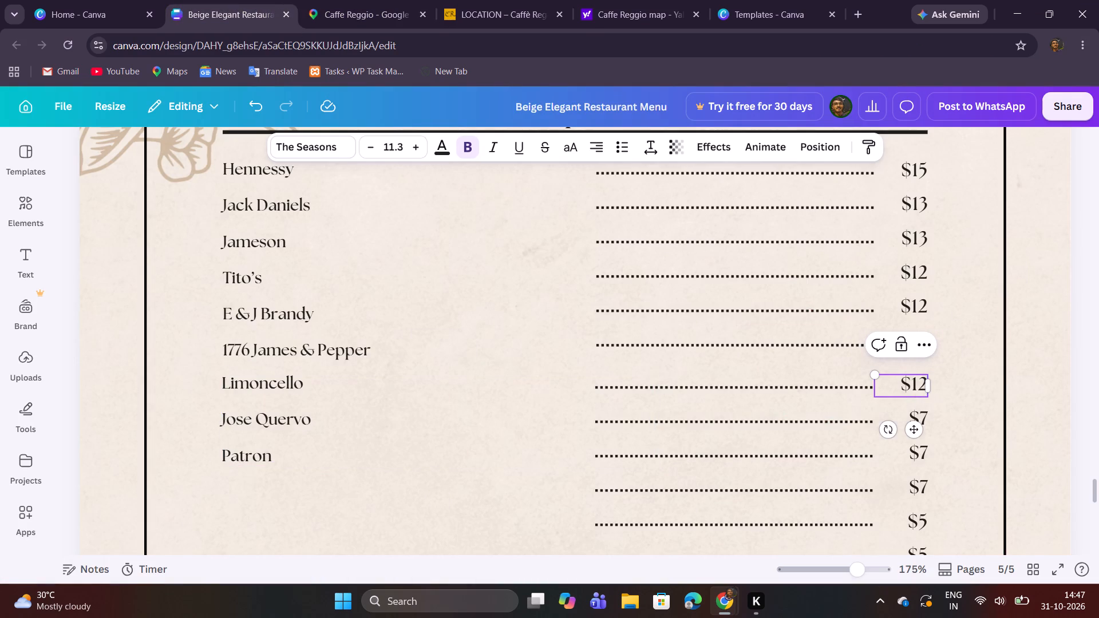
{"action": "double_click", "coordinate": [919, 416]}
{"action": "double_click", "coordinate": [921, 415]}
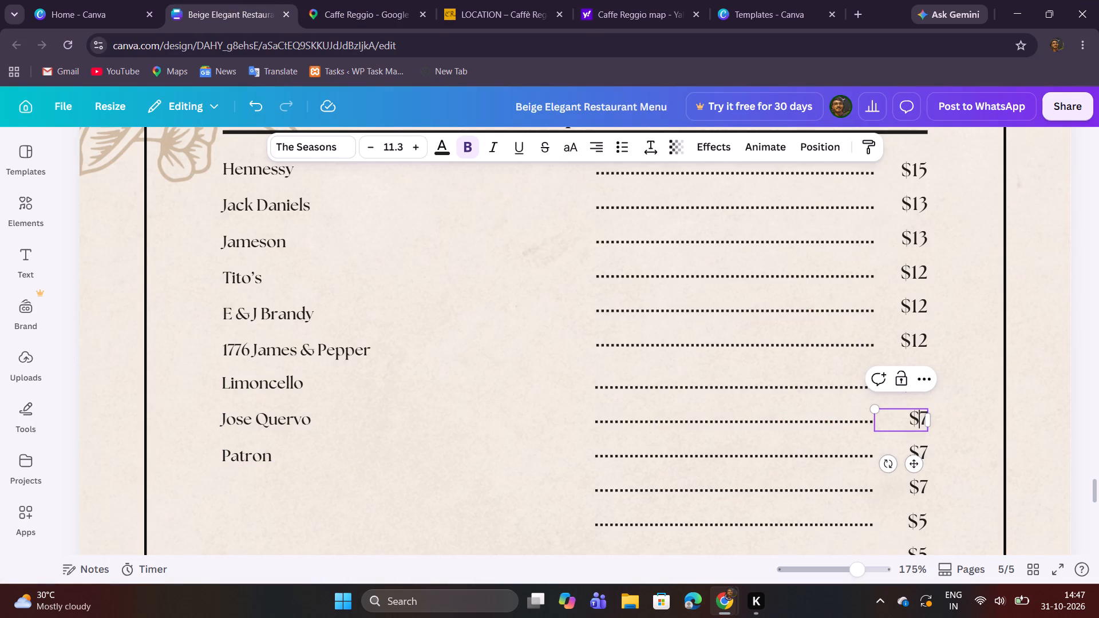
{"action": "triple_click", "coordinate": [922, 417]}
{"action": "double_click", "coordinate": [923, 419]}
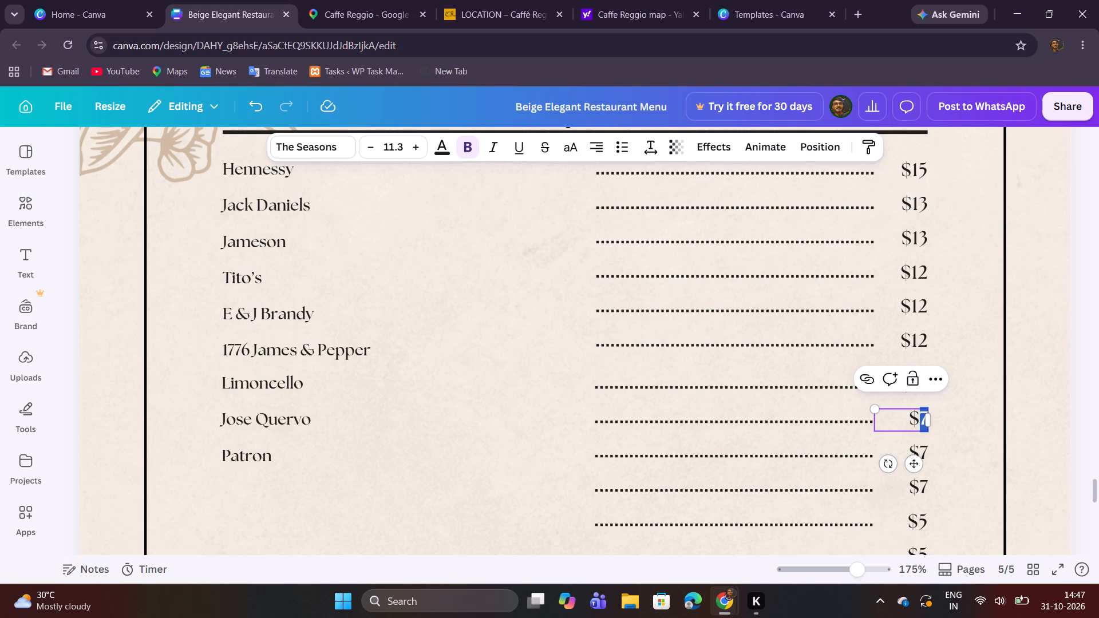
{"action": "type", "text": "12"}
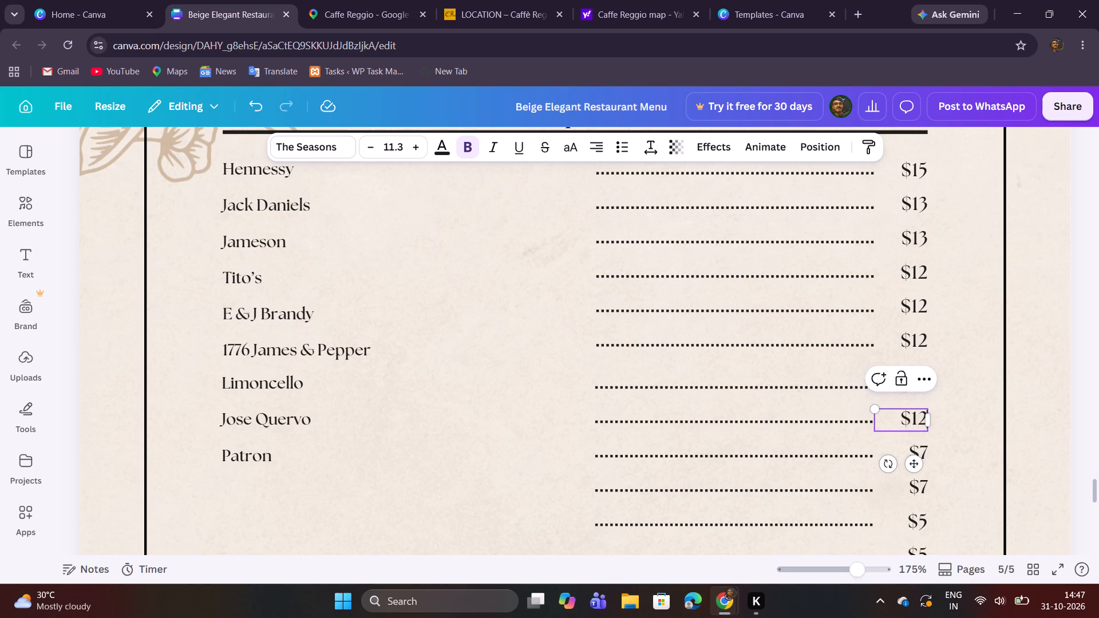
Set the Patron price to $15, following the menu photo.
{"action": "left_click", "coordinate": [374, 0]}
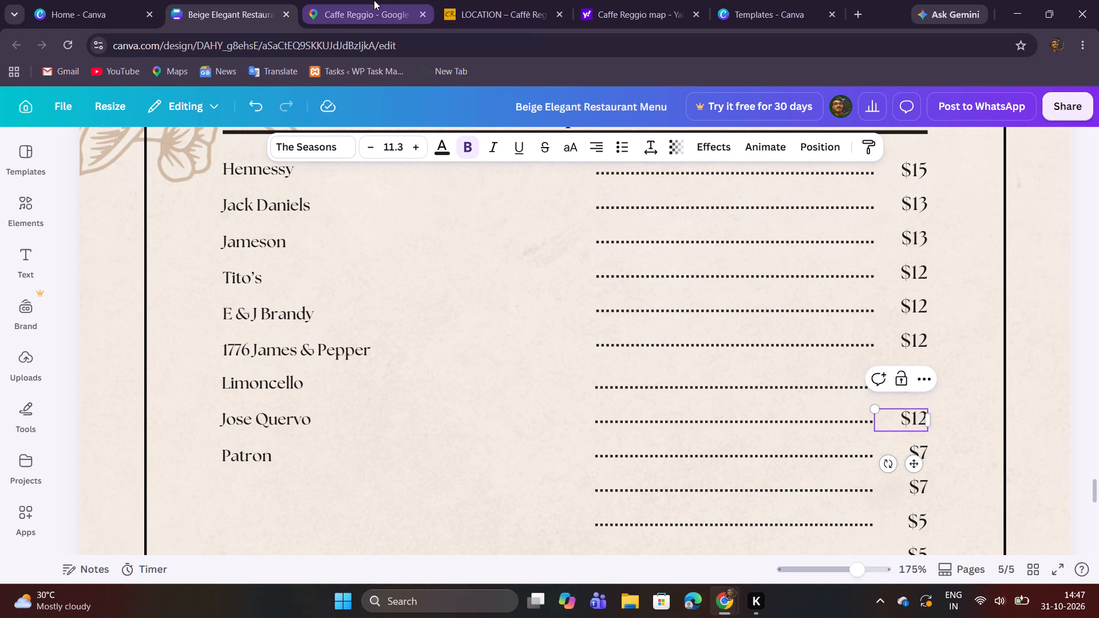
{"action": "left_click", "coordinate": [260, 0]}
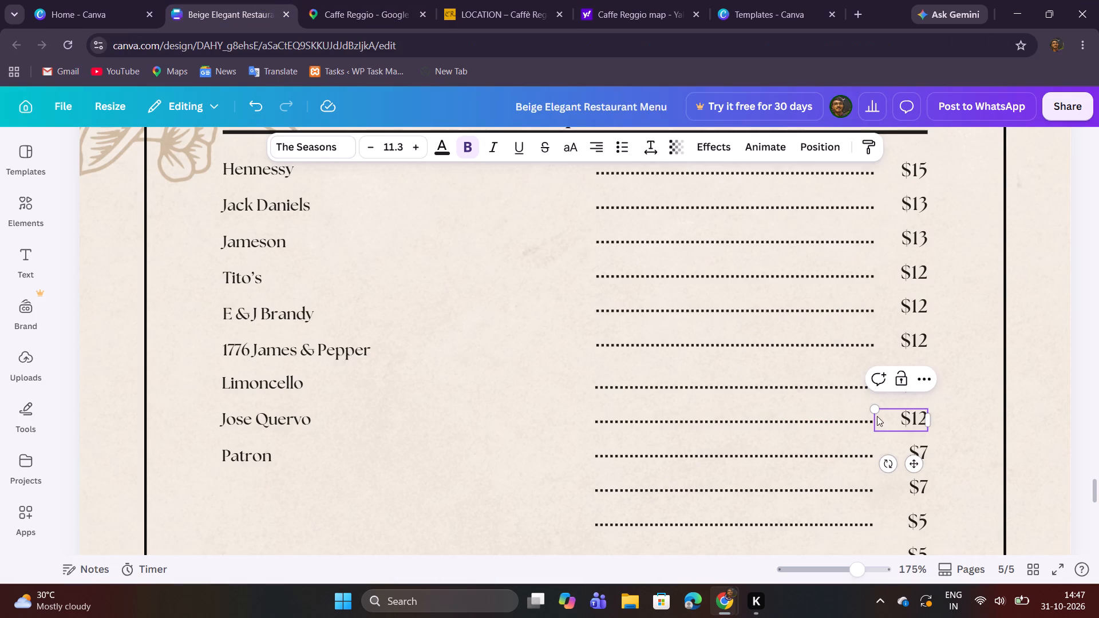
{"action": "double_click", "coordinate": [916, 448]}
{"action": "double_click", "coordinate": [922, 454]}
{"action": "triple_click", "coordinate": [922, 454]}
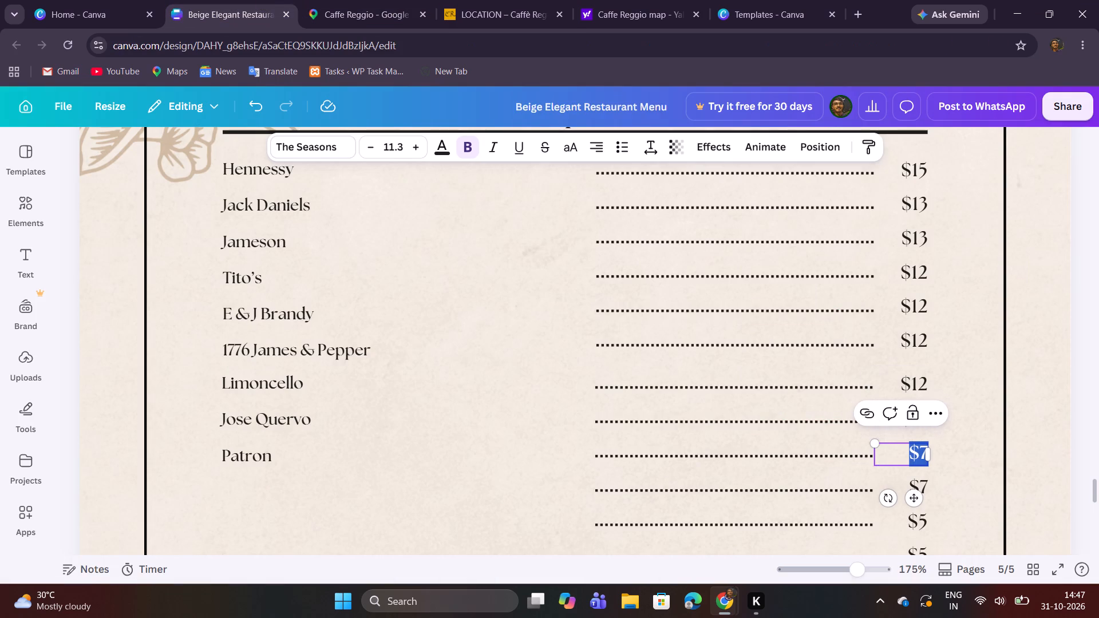
{"action": "left_click", "coordinate": [922, 454]}
{"action": "triple_click", "coordinate": [919, 458]}
{"action": "type", "text": "15"}
{"action": "left_click", "coordinate": [997, 462]}
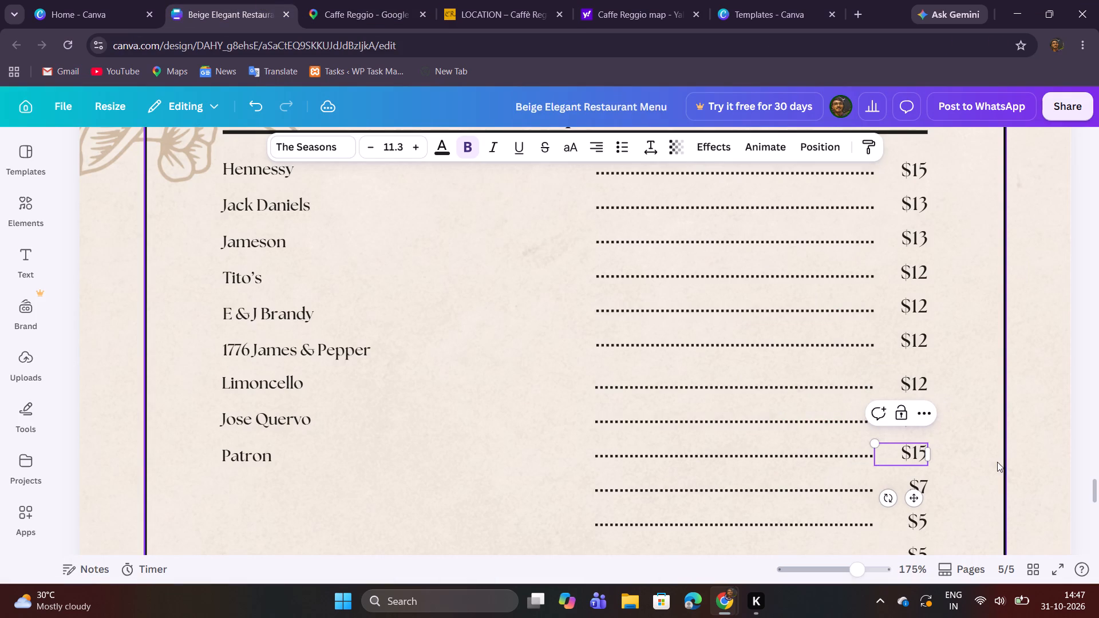
{"action": "left_click", "coordinate": [982, 463]}
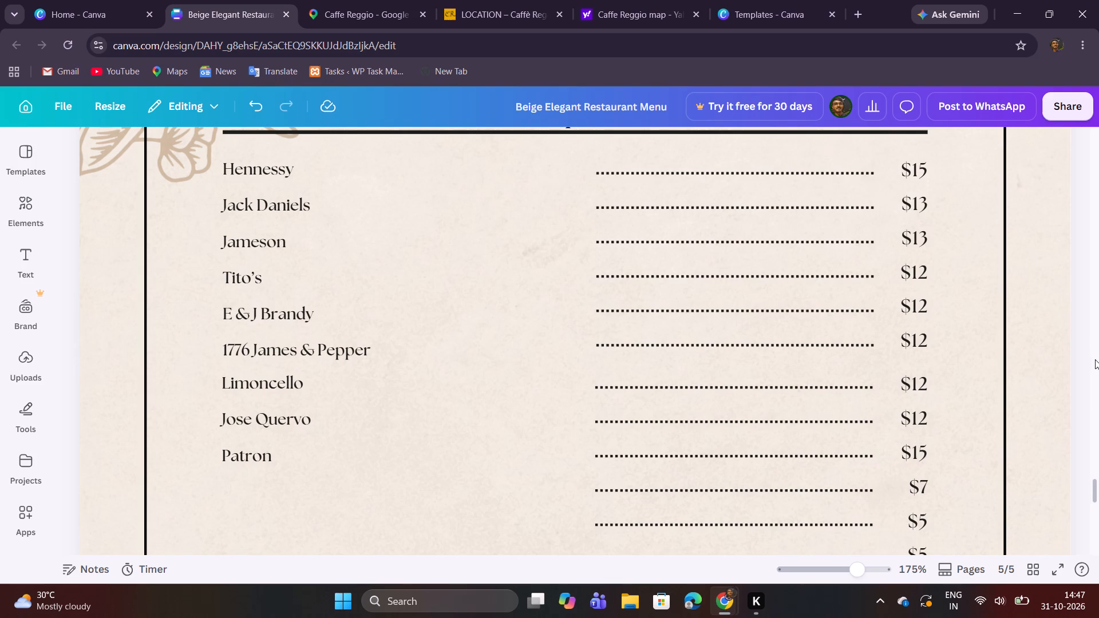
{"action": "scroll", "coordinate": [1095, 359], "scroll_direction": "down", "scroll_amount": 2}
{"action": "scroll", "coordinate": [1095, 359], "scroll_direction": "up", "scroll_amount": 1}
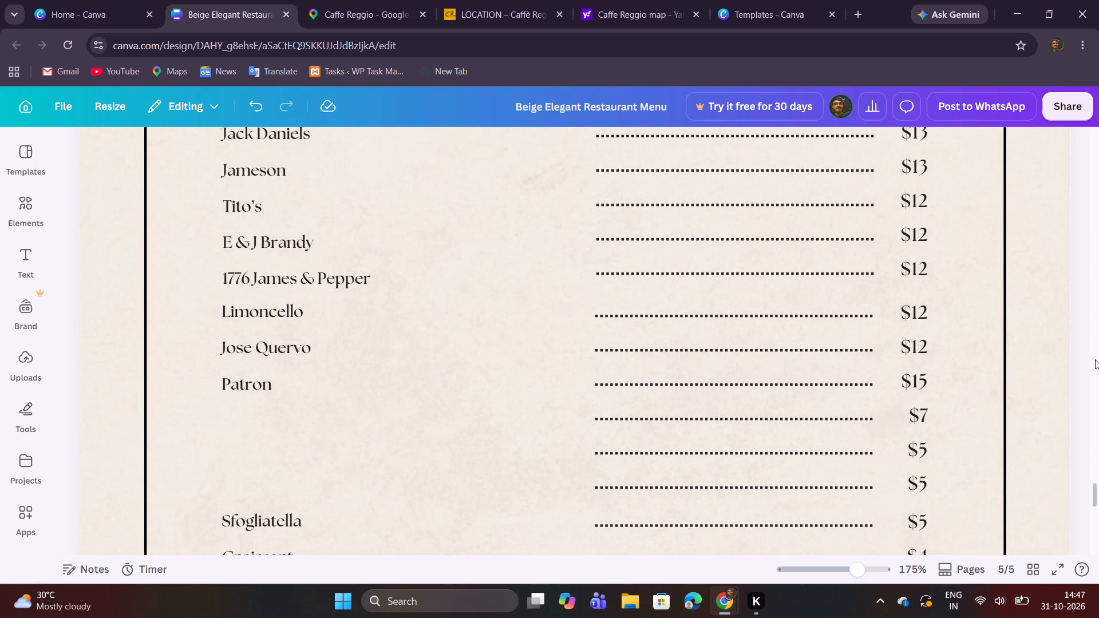
Delete the three surplus dotted lines and their $7, $5 and $5 prices below the Patron row.
{"action": "scroll", "coordinate": [1095, 359], "scroll_direction": "up", "scroll_amount": 1}
{"action": "scroll", "coordinate": [1095, 359], "scroll_direction": "down", "scroll_amount": 3}
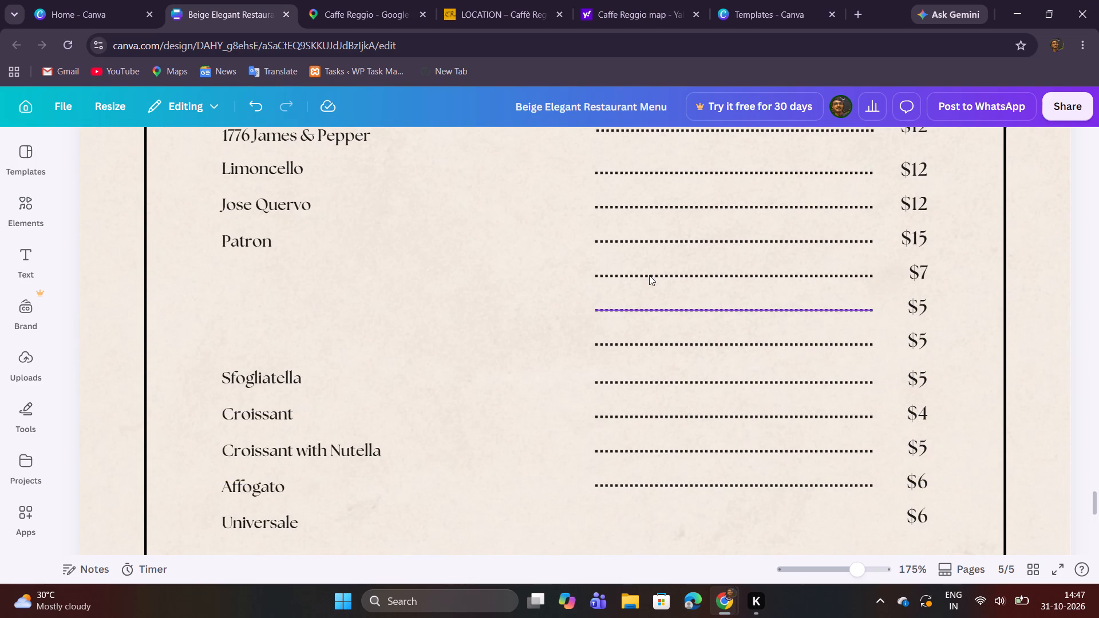
{"action": "left_click", "coordinate": [600, 272]}
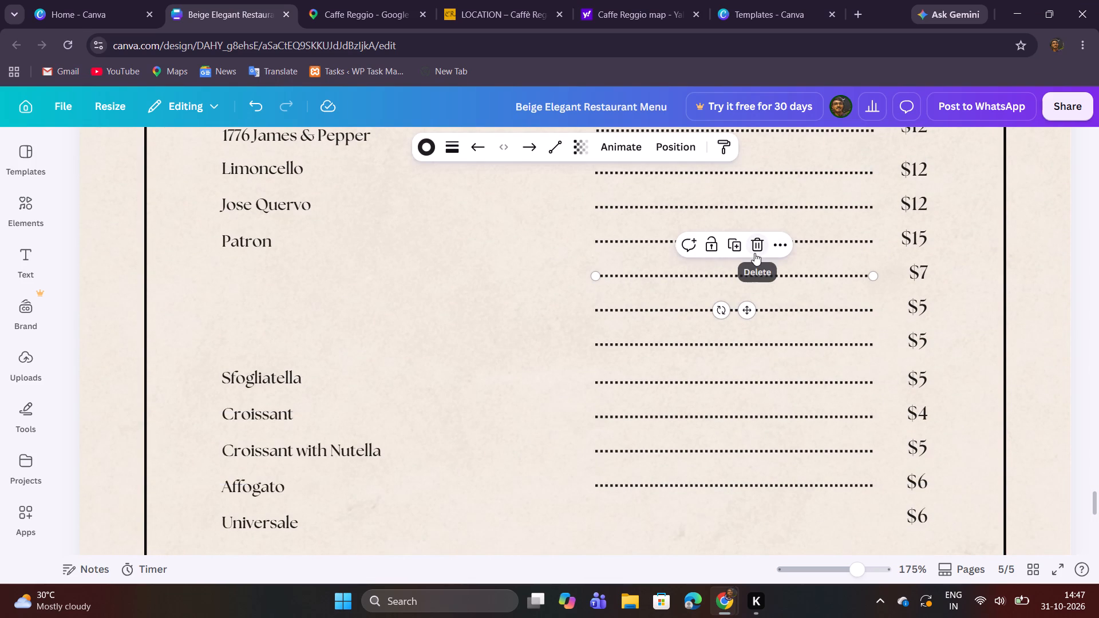
{"action": "left_click", "coordinate": [754, 253]}
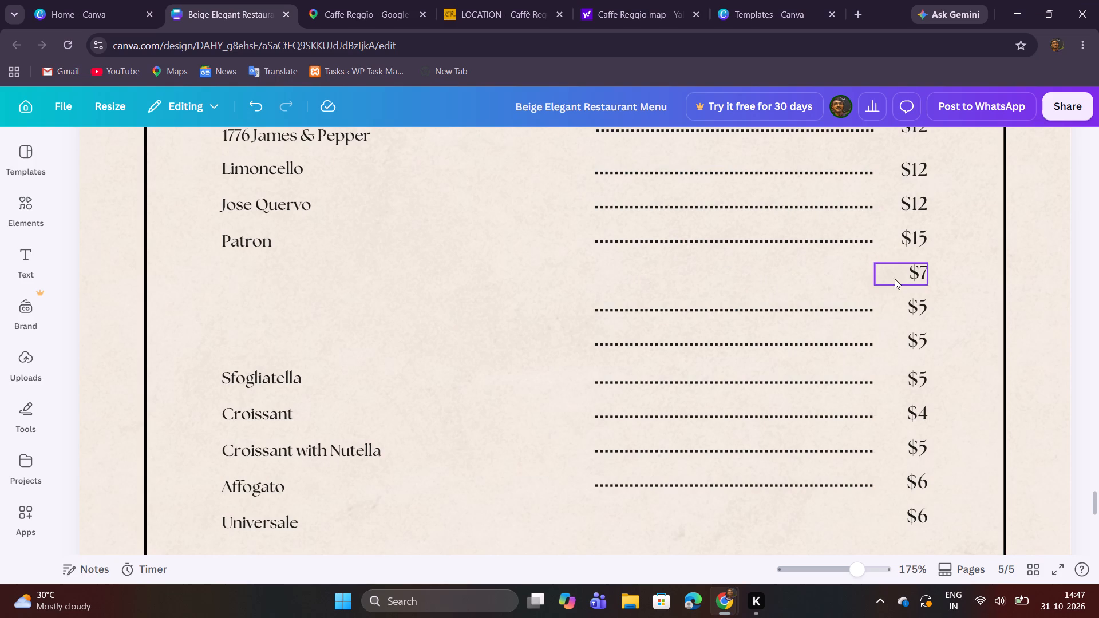
{"action": "left_click", "coordinate": [928, 274]}
{"action": "left_click", "coordinate": [917, 244]}
{"action": "left_click", "coordinate": [924, 234]}
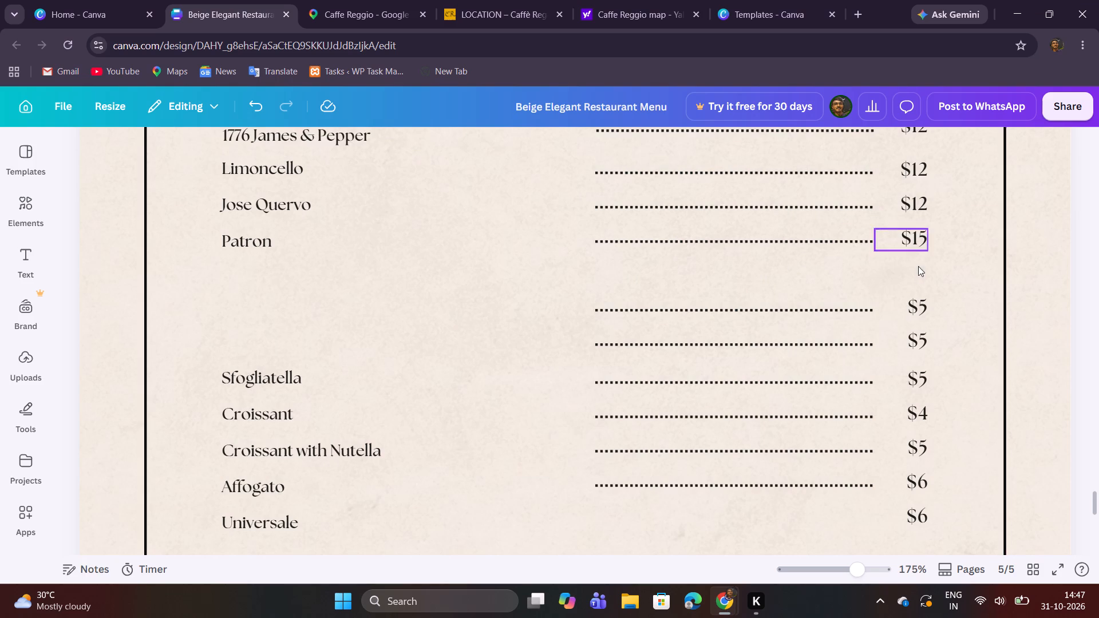
{"action": "left_click", "coordinate": [891, 306]}
{"action": "left_click", "coordinate": [923, 275]}
{"action": "left_click", "coordinate": [853, 319]}
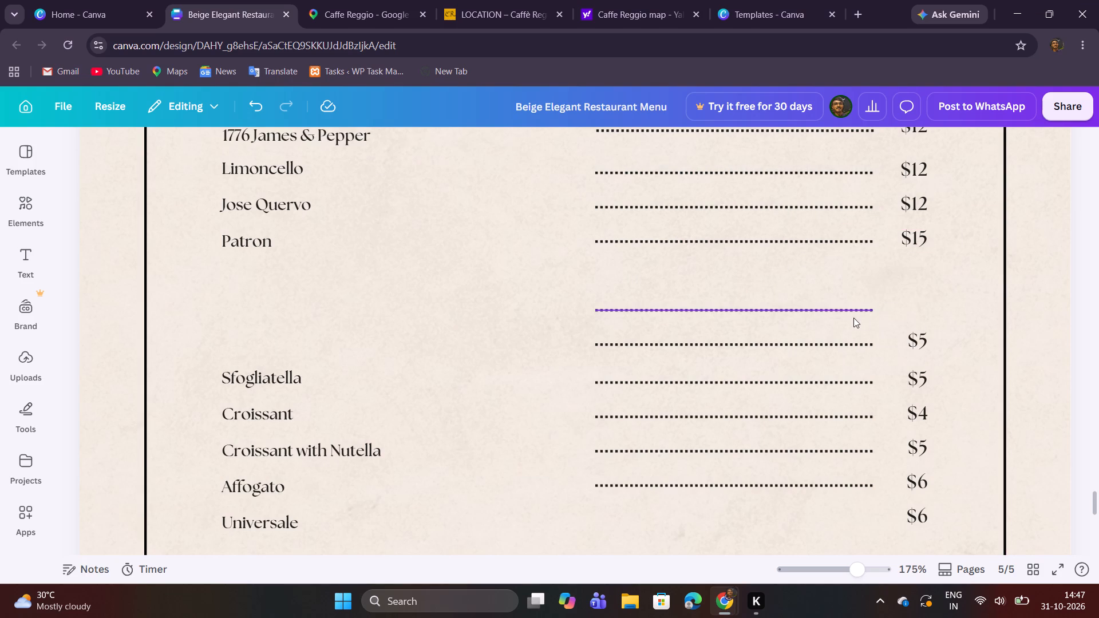
{"action": "left_click", "coordinate": [754, 278]}
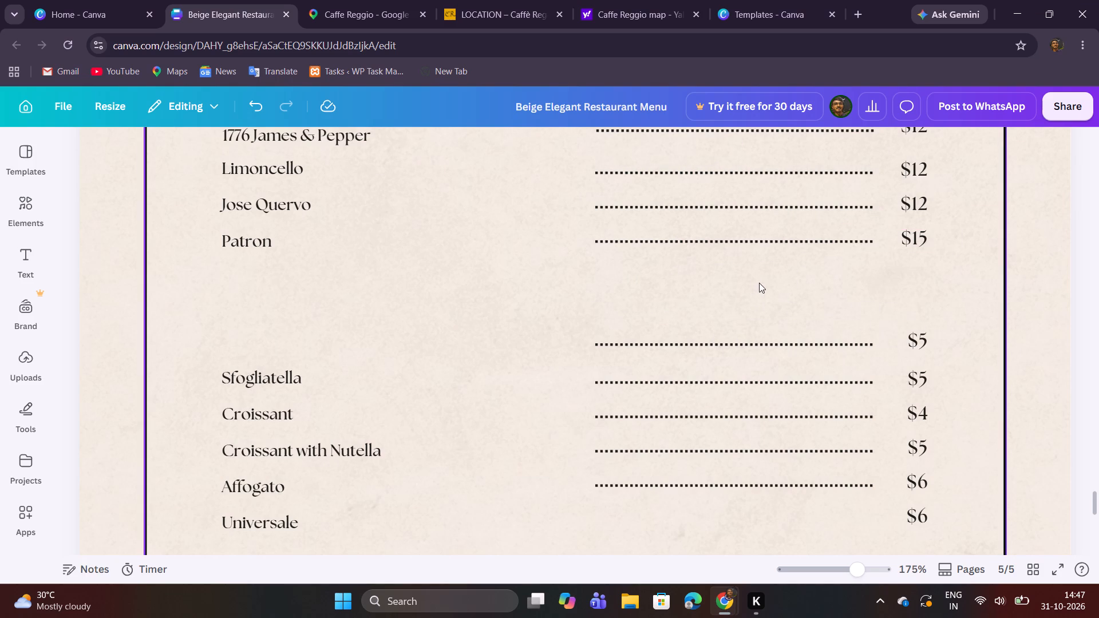
{"action": "left_click", "coordinate": [744, 343]}
{"action": "left_click", "coordinate": [762, 311]}
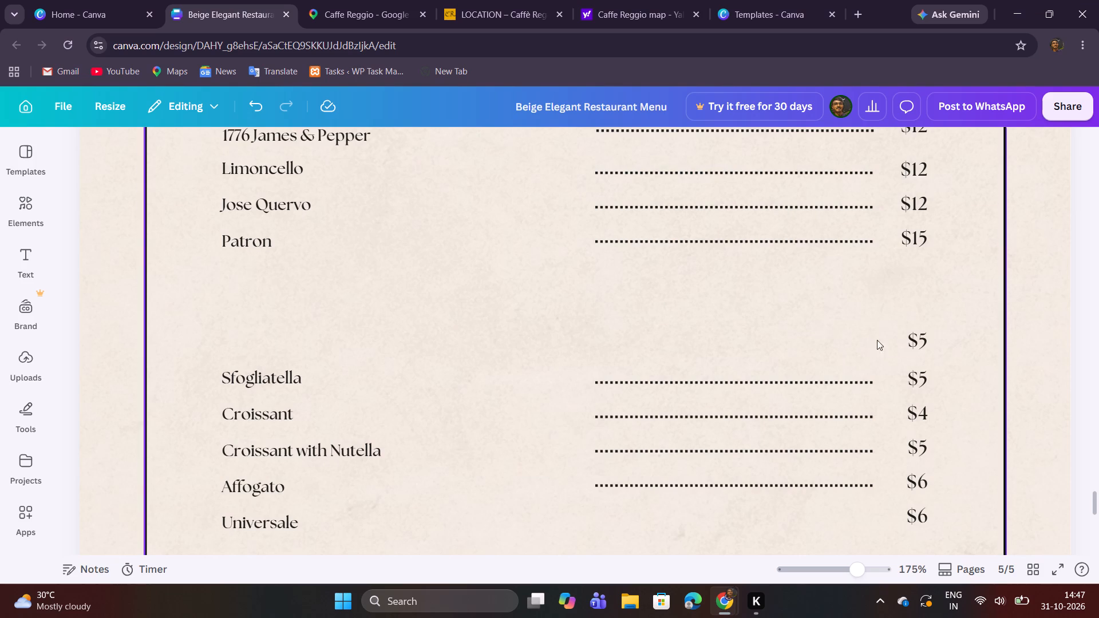
{"action": "left_click", "coordinate": [894, 340]}
{"action": "left_click", "coordinate": [926, 307]}
Review the Liquor list, then examine the lower part of the Caffe Reggio menu photo in Google Maps for remaining sections.
{"action": "scroll", "coordinate": [796, 302], "scroll_direction": "down", "scroll_amount": 2}
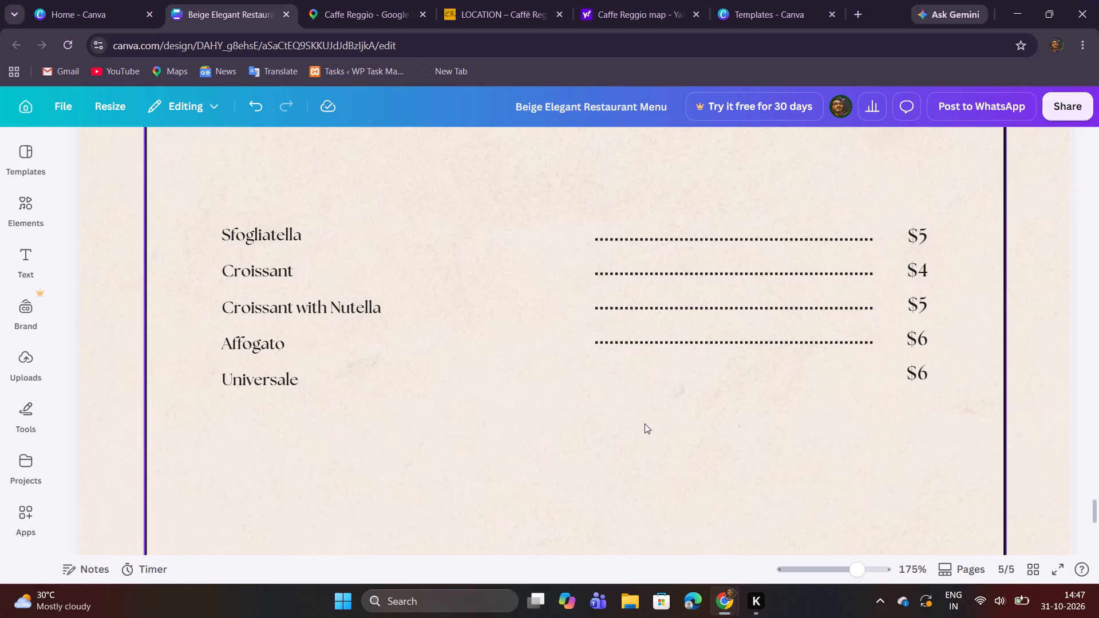
{"action": "scroll", "coordinate": [644, 424], "scroll_direction": "up", "scroll_amount": 4}
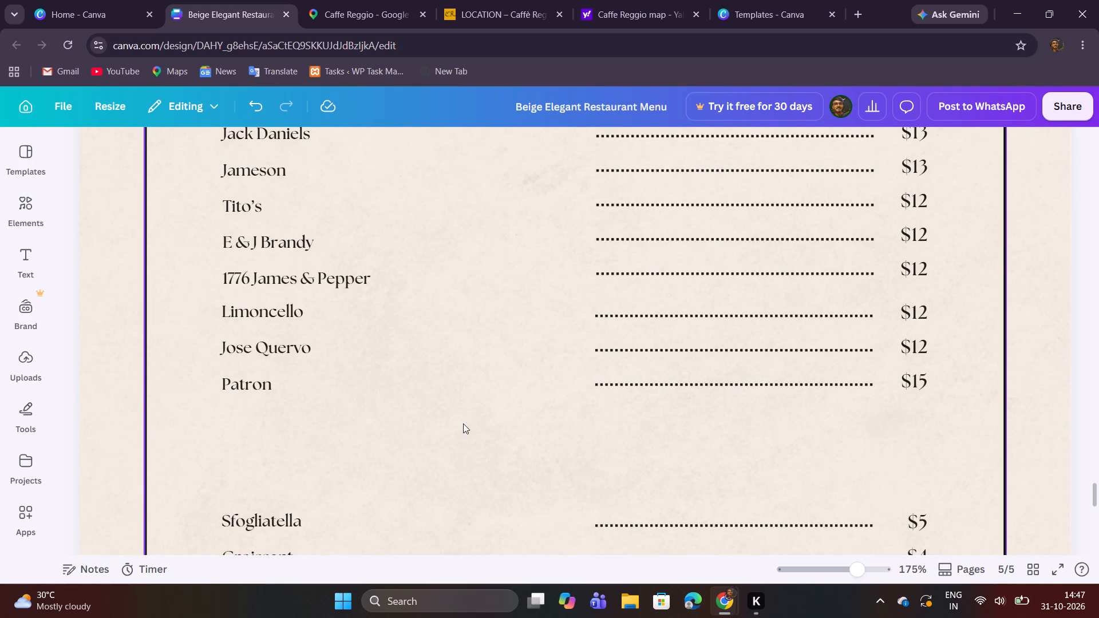
{"action": "scroll", "coordinate": [591, 407], "scroll_direction": "up", "scroll_amount": 1}
{"action": "scroll", "coordinate": [535, 389], "scroll_direction": "up", "scroll_amount": 1}
{"action": "scroll", "coordinate": [535, 388], "scroll_direction": "down", "scroll_amount": 1}
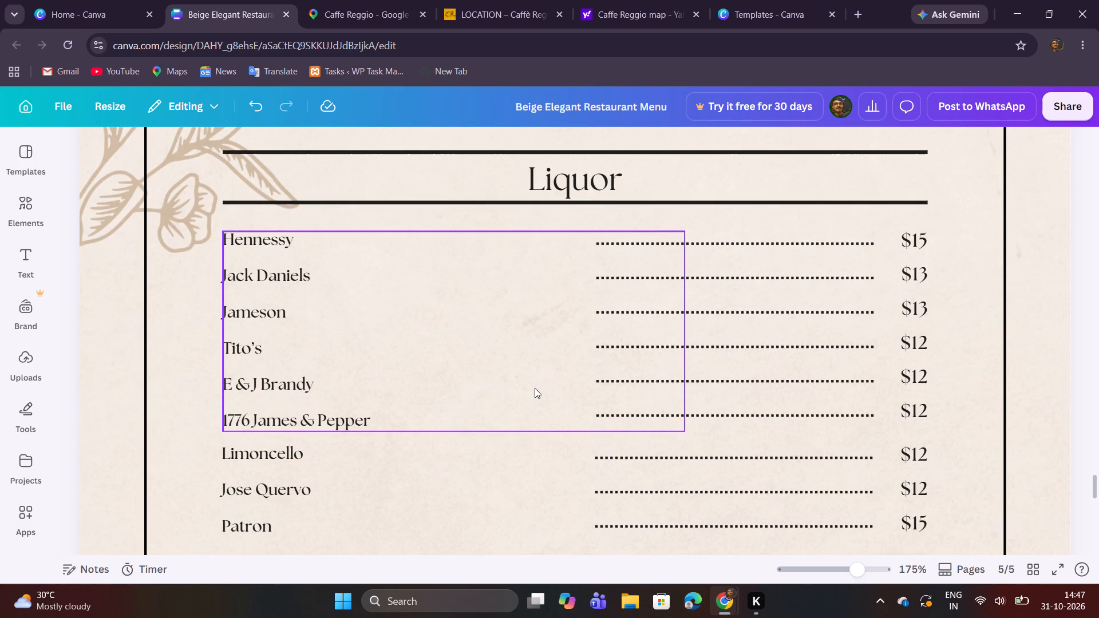
{"action": "left_click", "coordinate": [377, 0]}
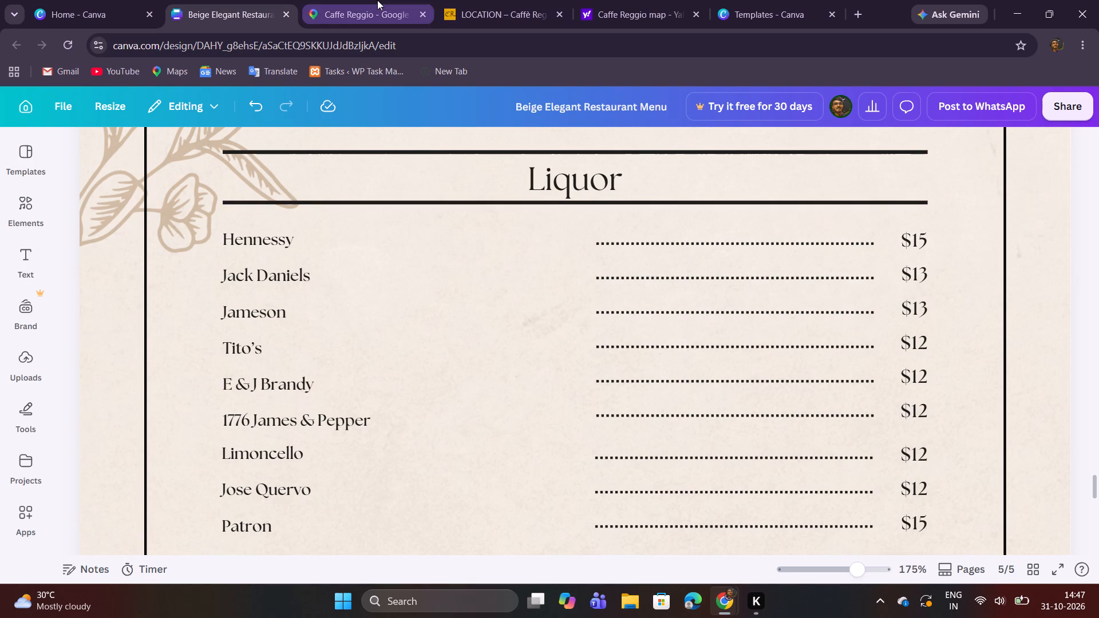
{"action": "scroll", "coordinate": [635, 258], "scroll_direction": "down", "scroll_amount": 2}
{"action": "scroll", "coordinate": [636, 260], "scroll_direction": "up", "scroll_amount": 1}
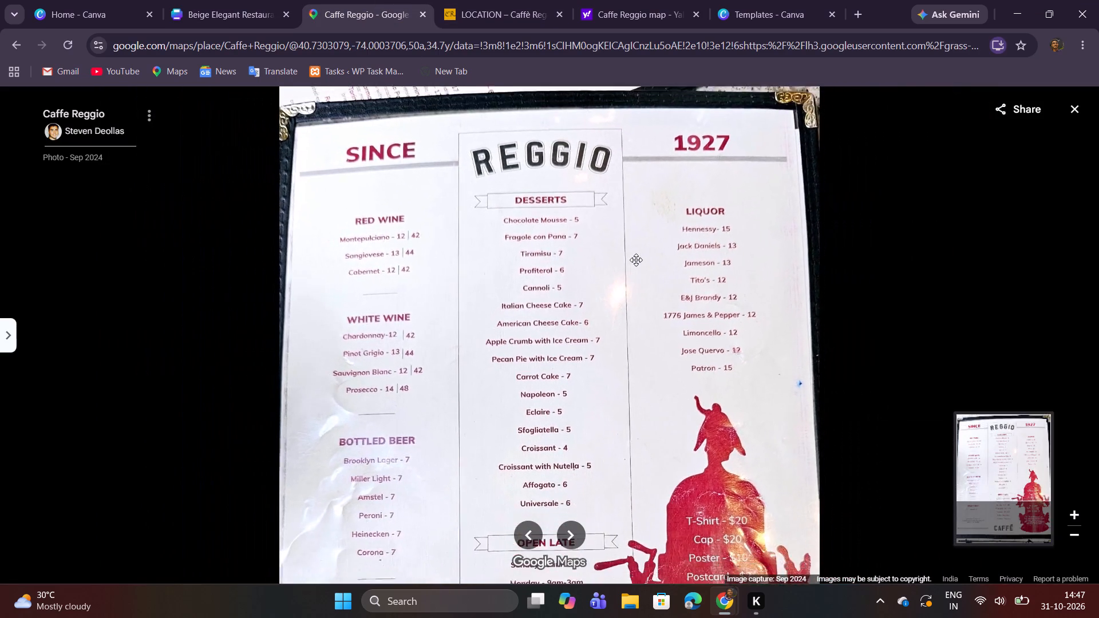
{"action": "left_click_drag", "start_coordinate": [643, 296], "coordinate": [638, 88]}
{"action": "left_click_drag", "start_coordinate": [638, 303], "coordinate": [638, 294]}
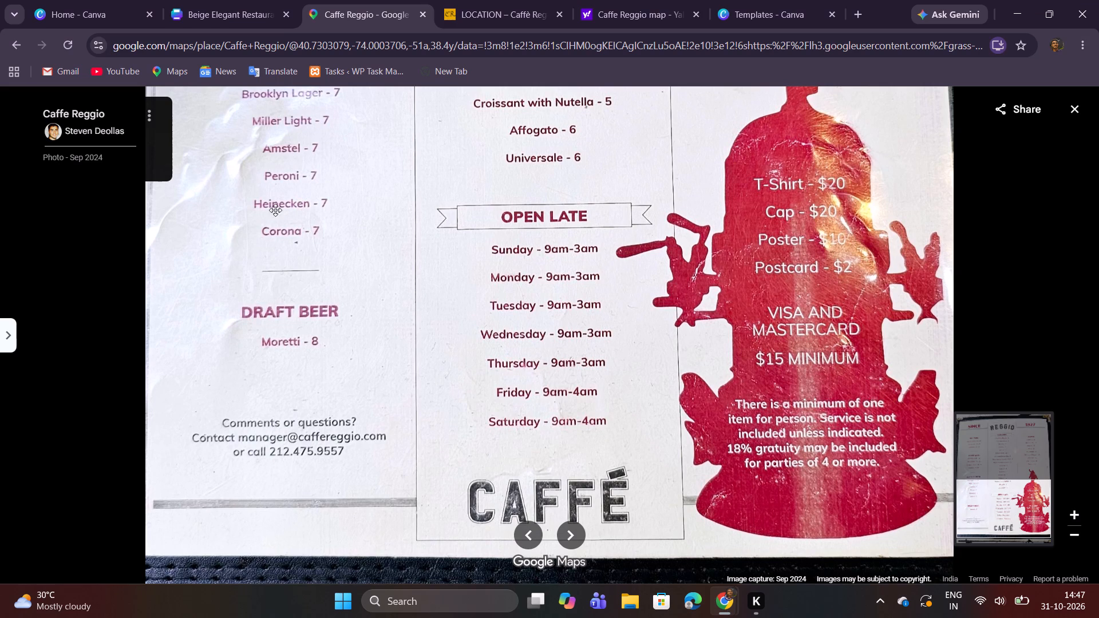
Back in the Canva menu, duplicate the Liquor heading with its two rules and place the copy between Patron and Sfogliatella.
{"action": "left_click", "coordinate": [208, 0]}
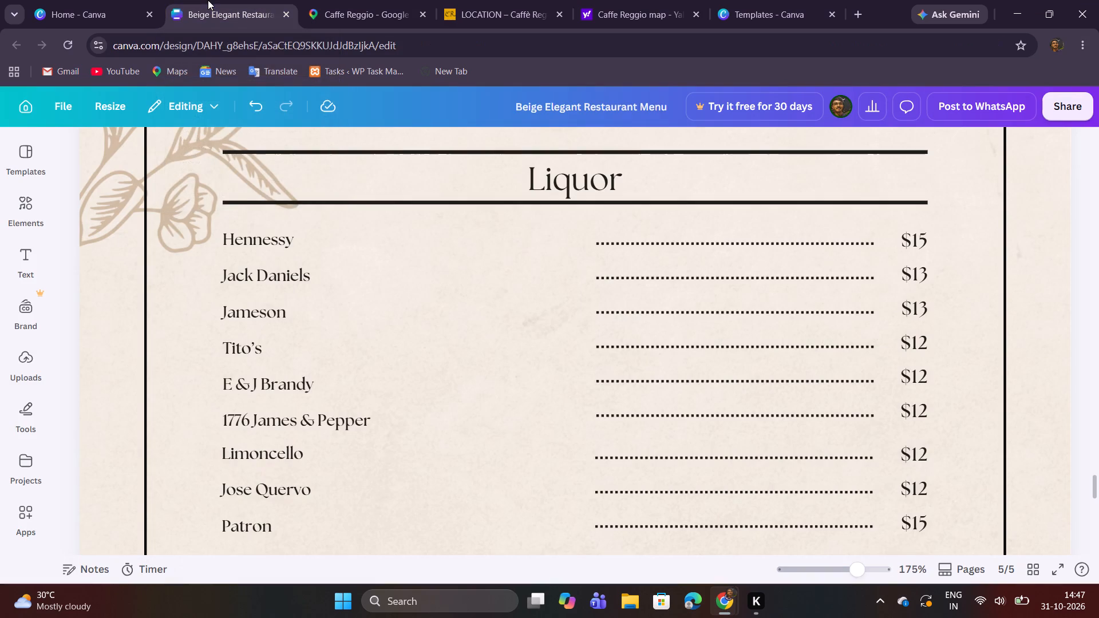
{"action": "scroll", "coordinate": [440, 191], "scroll_direction": "down", "scroll_amount": 1}
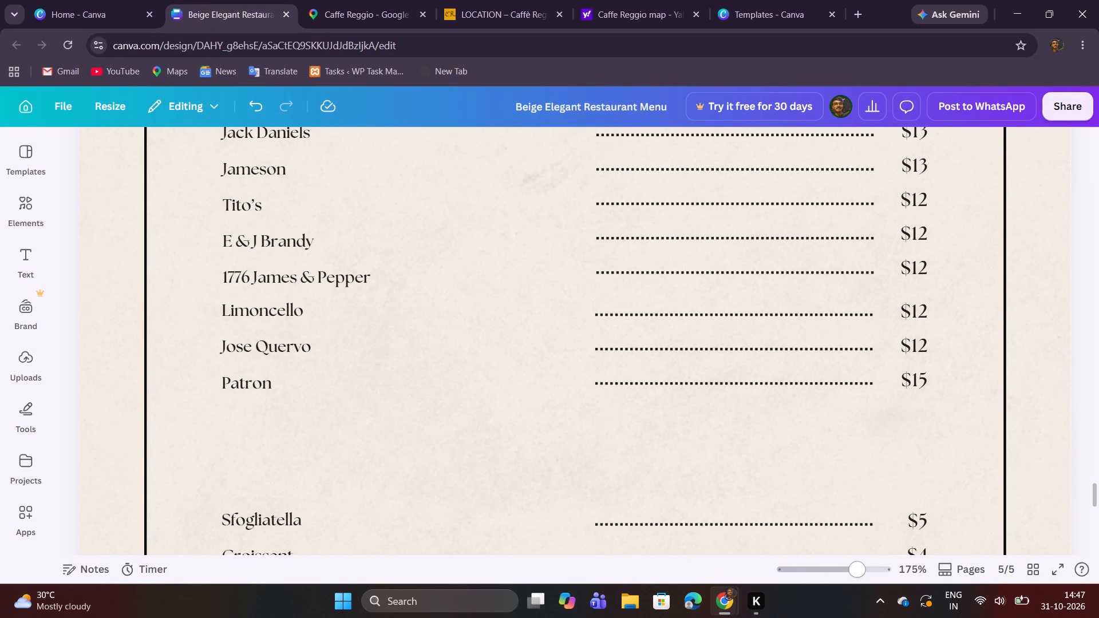
{"action": "left_click", "coordinate": [845, 571]}
{"action": "scroll", "coordinate": [954, 377], "scroll_direction": "down", "scroll_amount": 1}
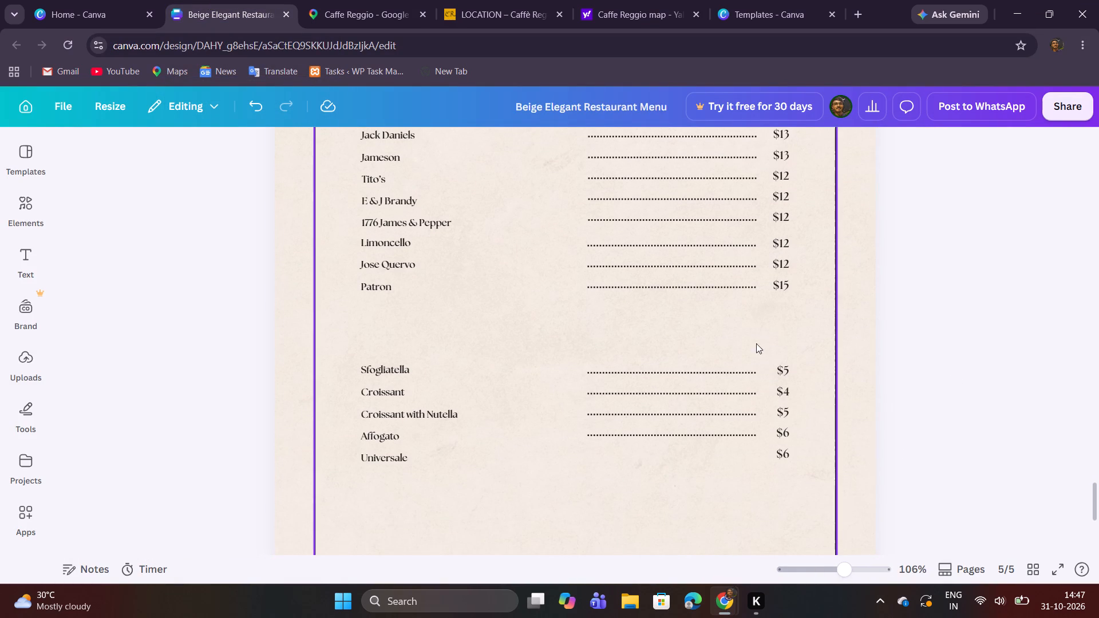
{"action": "scroll", "coordinate": [673, 339], "scroll_direction": "up", "scroll_amount": 2}
{"action": "left_click_drag", "start_coordinate": [811, 241], "coordinate": [691, 200]}
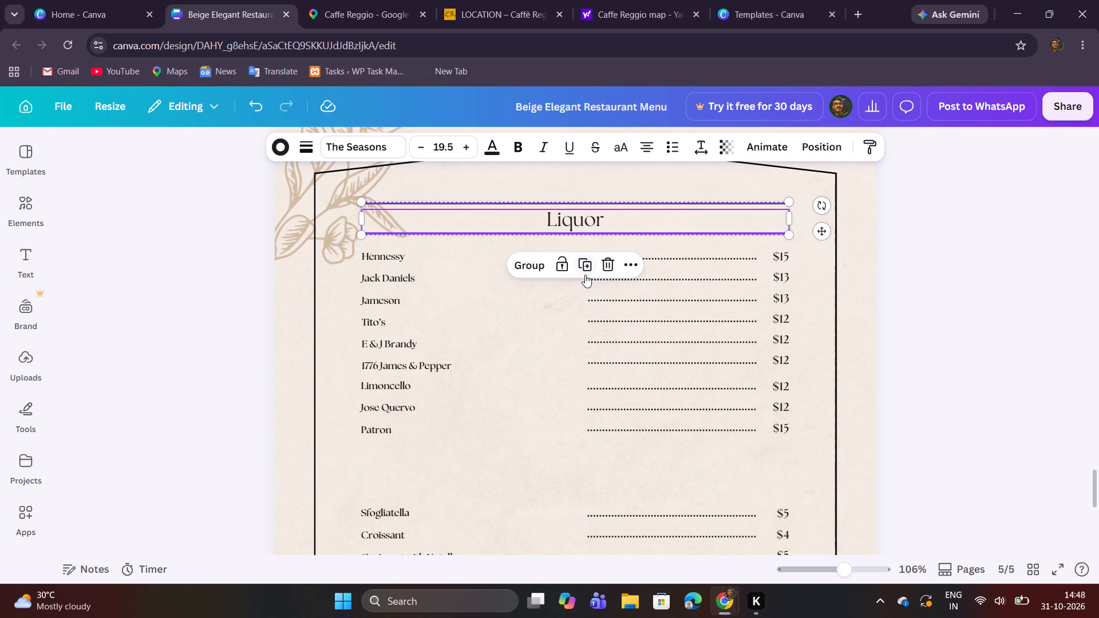
{"action": "left_click", "coordinate": [584, 272]}
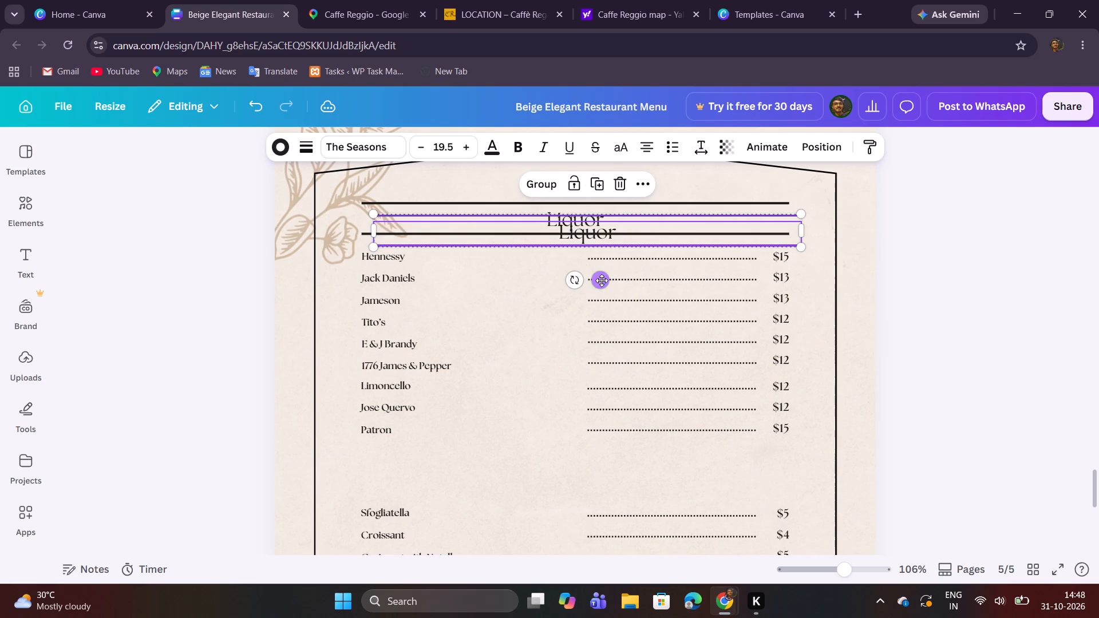
{"action": "left_click_drag", "start_coordinate": [602, 280], "coordinate": [584, 522]}
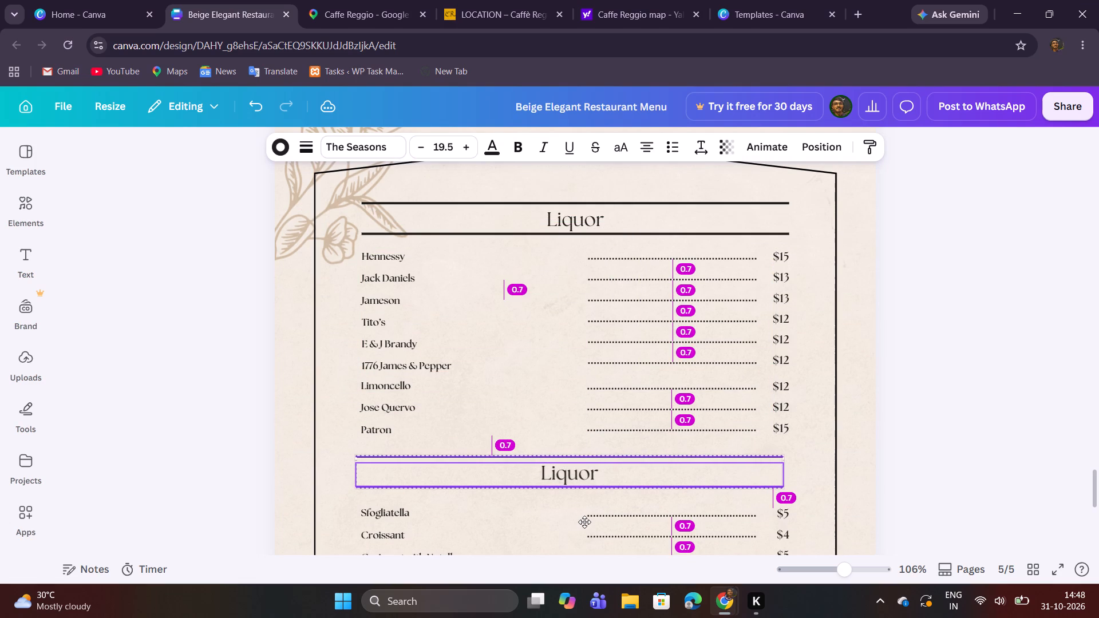
{"action": "left_click_drag", "start_coordinate": [584, 522], "coordinate": [588, 518]}
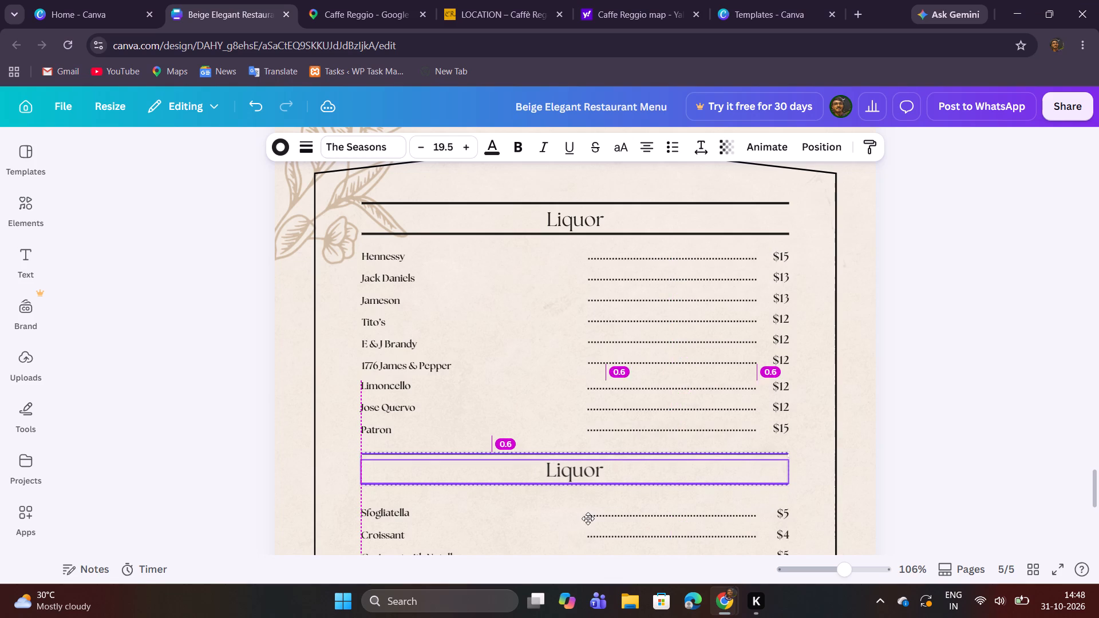
{"action": "left_click_drag", "start_coordinate": [588, 518], "coordinate": [591, 513]}
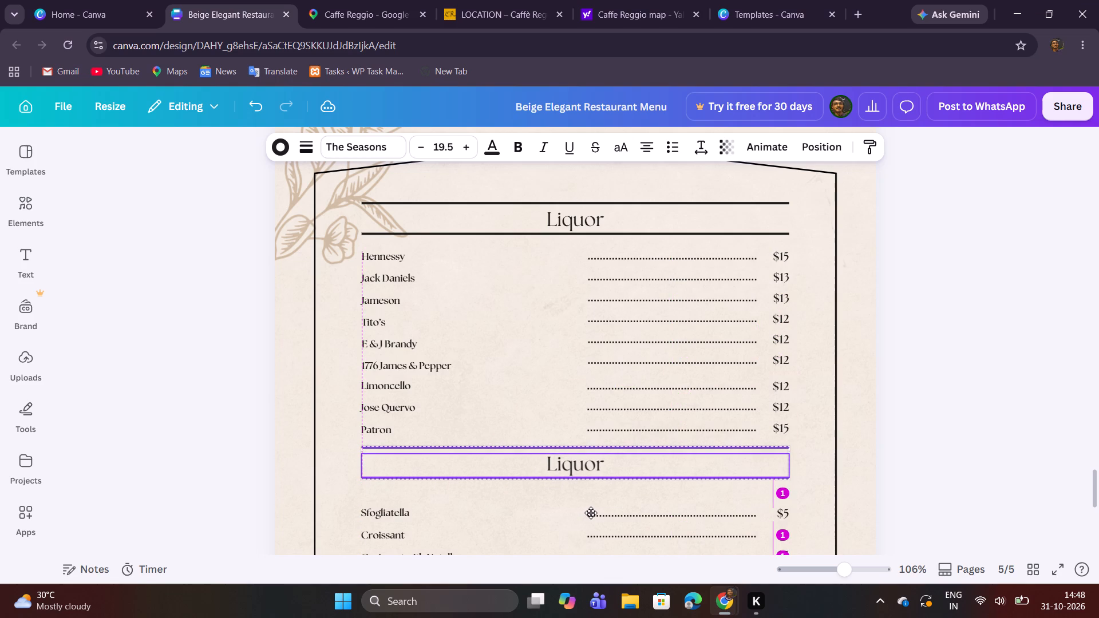
{"action": "left_click_drag", "start_coordinate": [591, 513], "coordinate": [590, 516]}
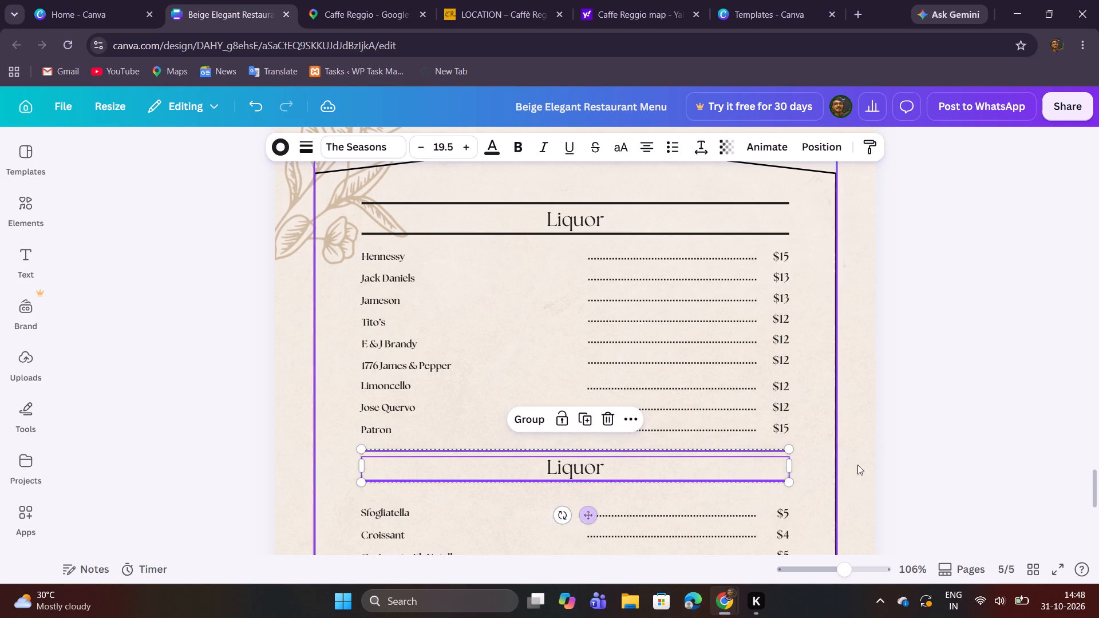
{"action": "left_click", "coordinate": [979, 425]}
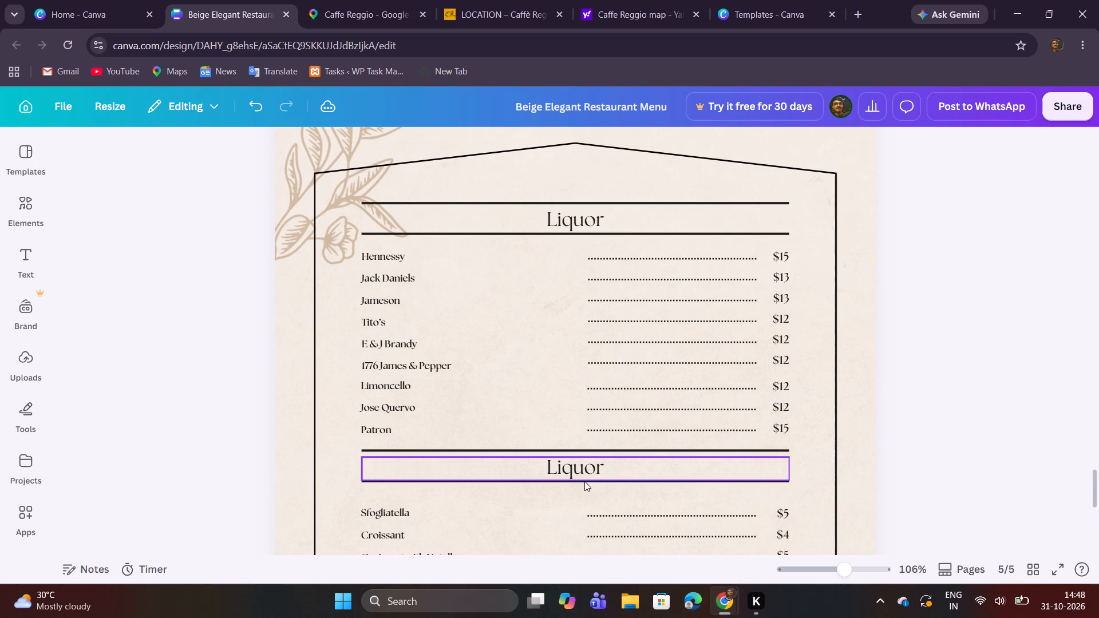
Change the duplicated heading's text to "Open Late".
{"action": "double_click", "coordinate": [580, 464]}
{"action": "type", "text": "Open Late"}
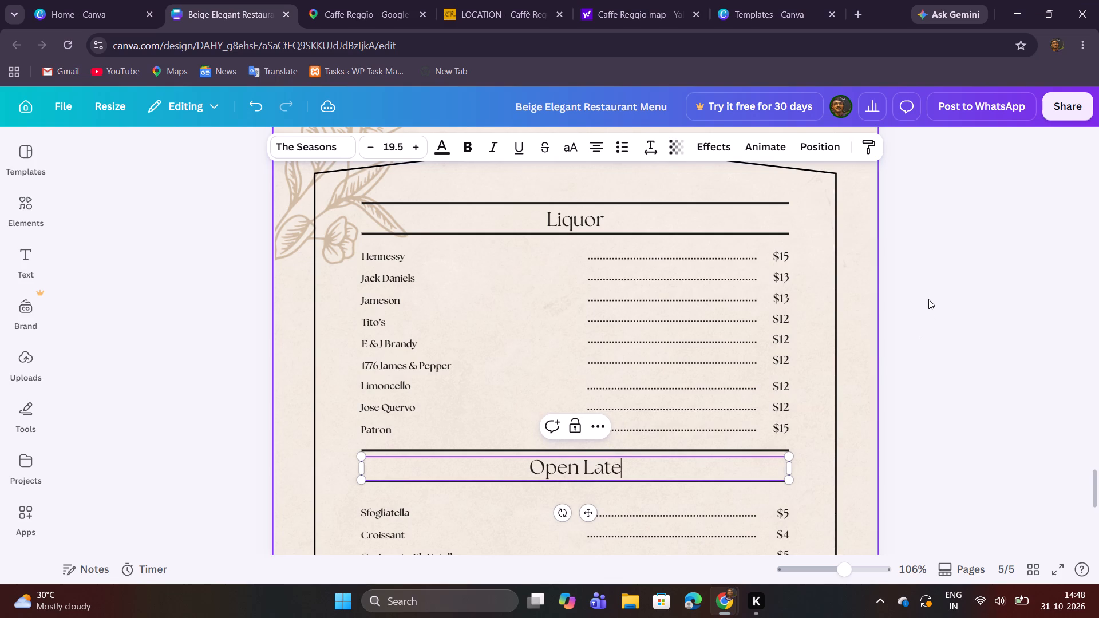
Duplicate the Affogato row's dotted line and align the copy with the Universale row below it.
{"action": "scroll", "coordinate": [928, 299], "scroll_direction": "down", "scroll_amount": 2}
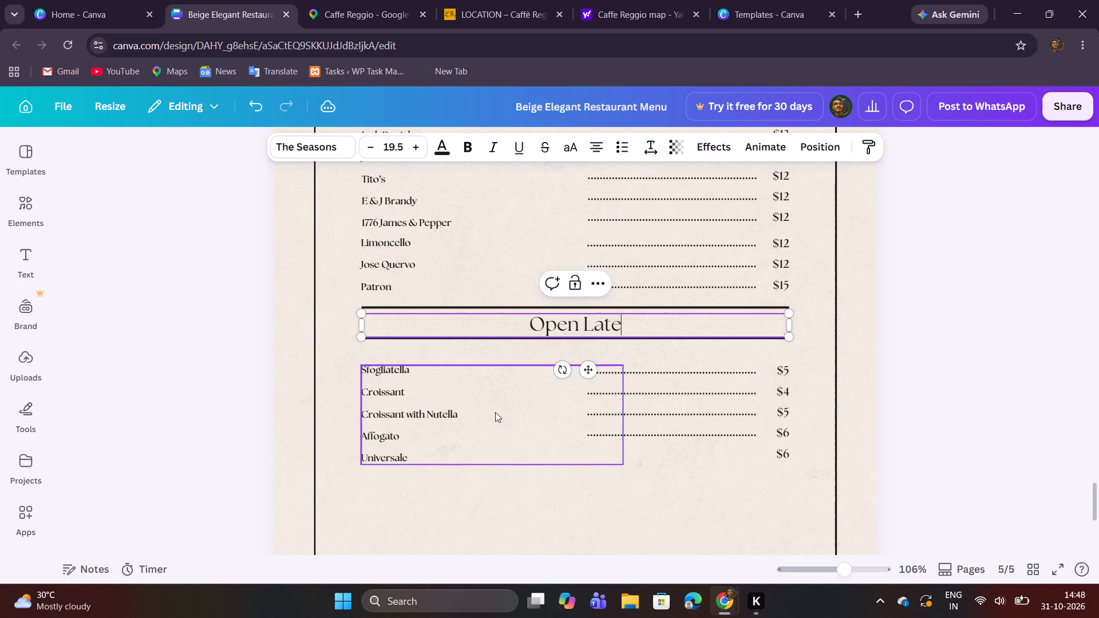
{"action": "left_click", "coordinate": [650, 435]}
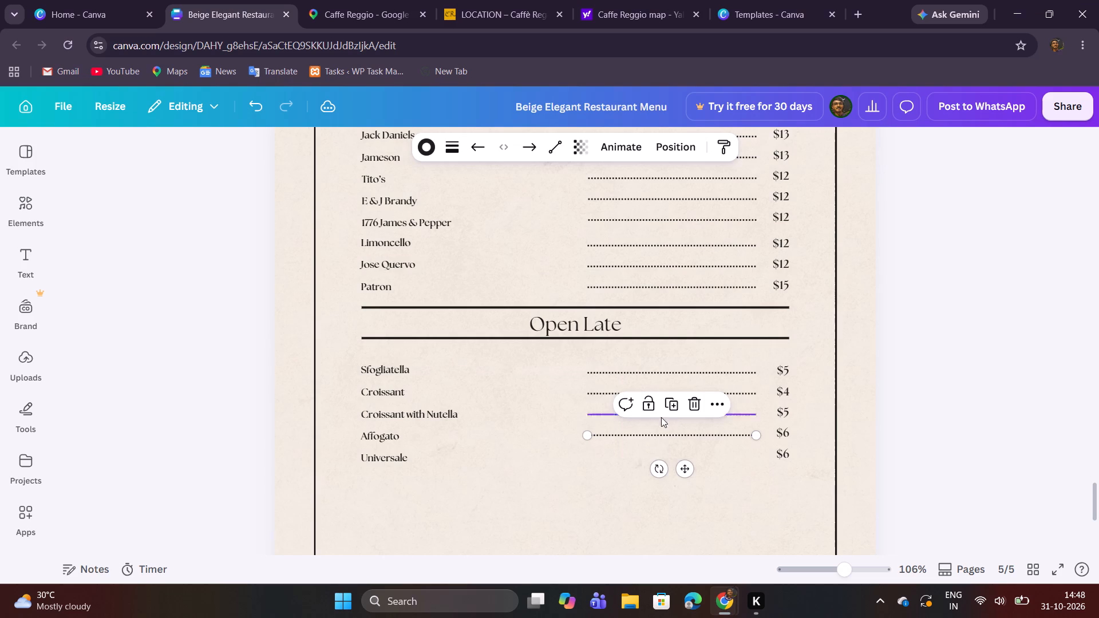
{"action": "left_click", "coordinate": [673, 403]}
{"action": "left_click", "coordinate": [700, 483]}
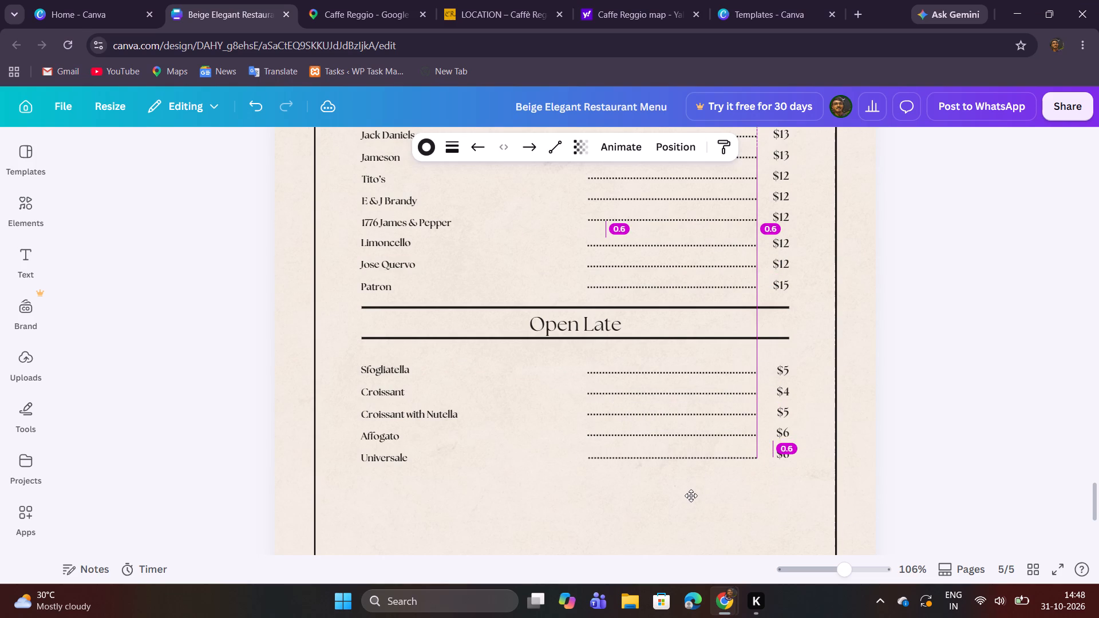
{"action": "left_click", "coordinate": [770, 520]}
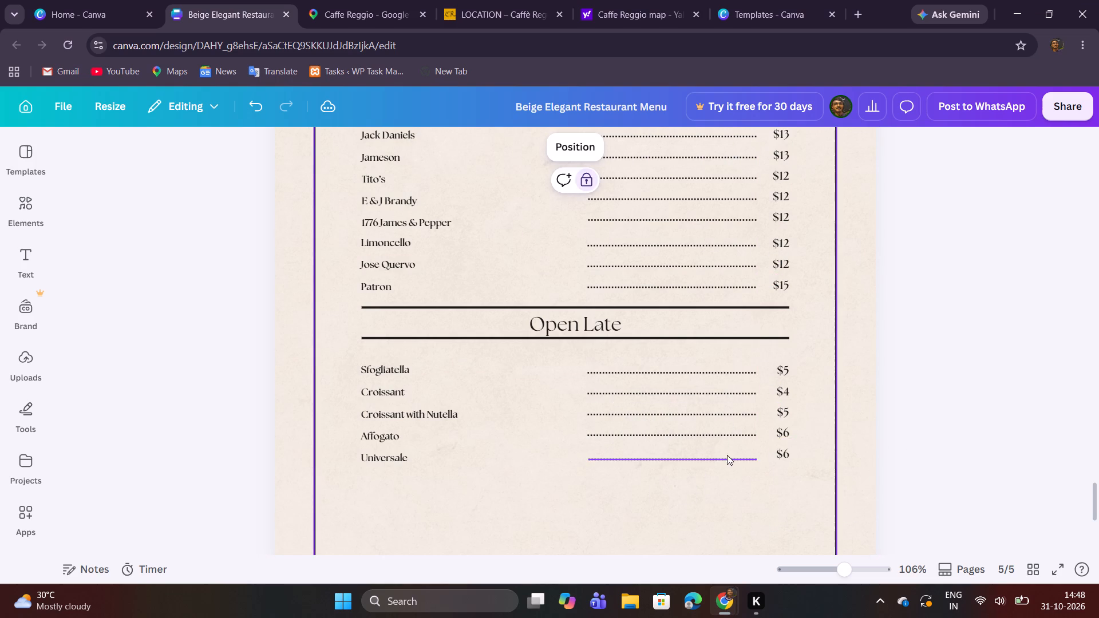
{"action": "left_click", "coordinate": [697, 457]}
{"action": "left_click", "coordinate": [691, 493]}
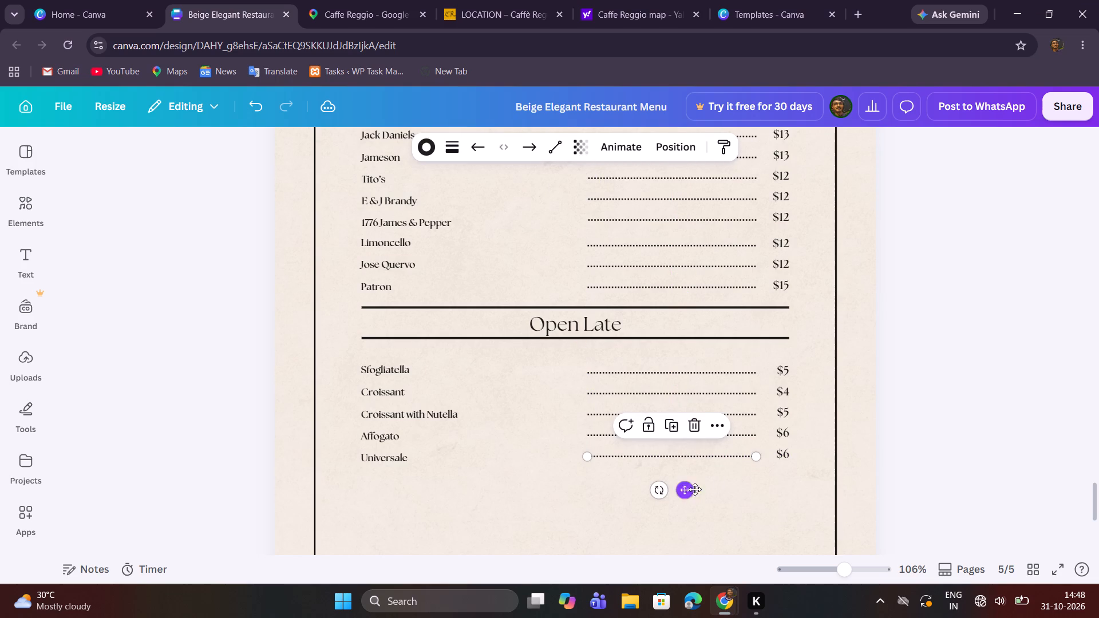
{"action": "left_click", "coordinate": [951, 459]}
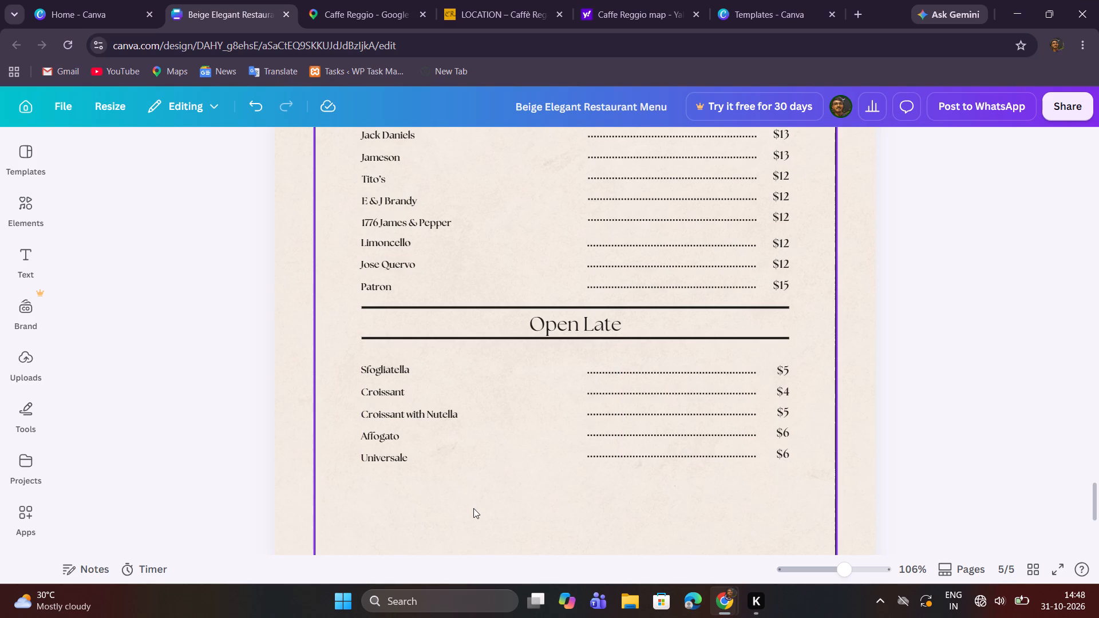
Replace the item names below the Open Late heading with Sunday, Monday, Tuesday, Wednesday and Thursday, one per line, following the menu photo.
{"action": "left_click", "coordinate": [375, 0]}
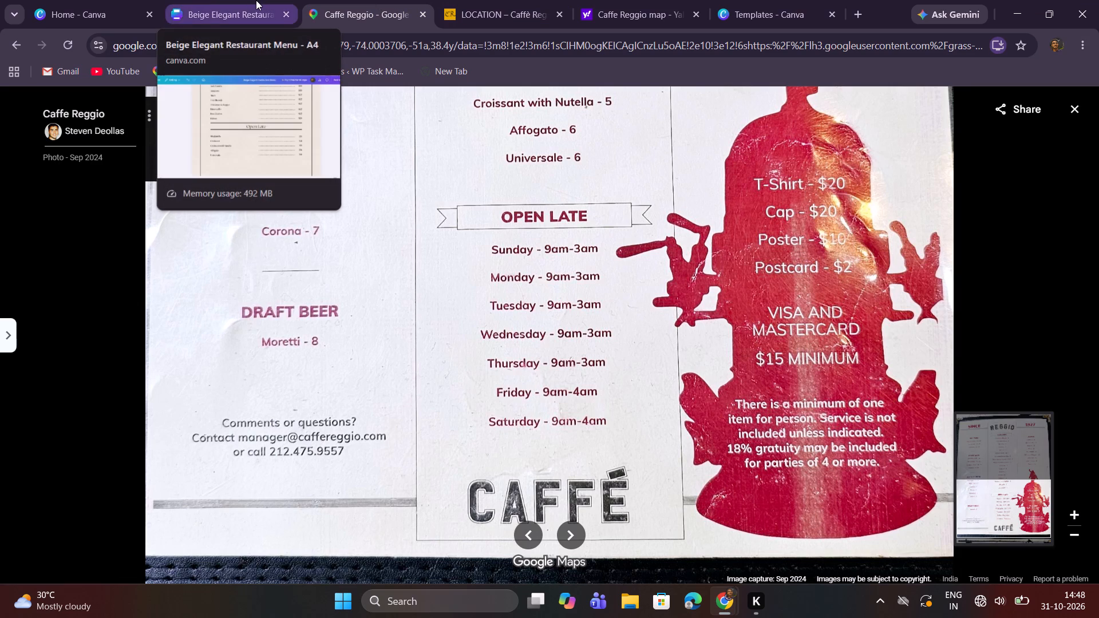
{"action": "left_click", "coordinate": [256, 0]}
{"action": "double_click", "coordinate": [458, 403]}
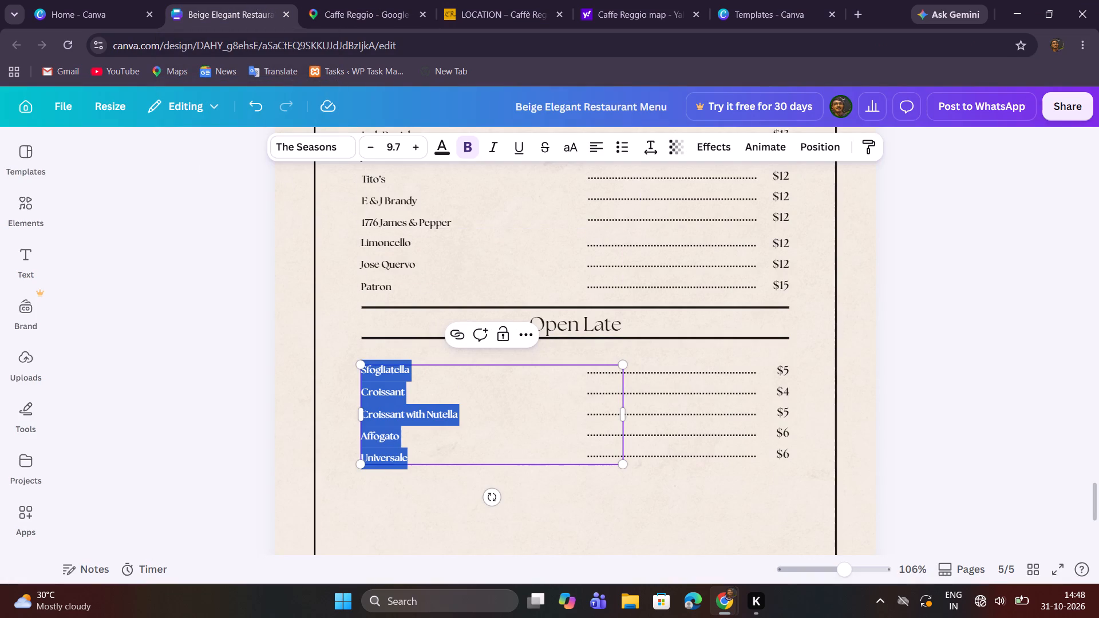
{"action": "type", "text": "Sund"}
{"action": "type", "text": "ay"}
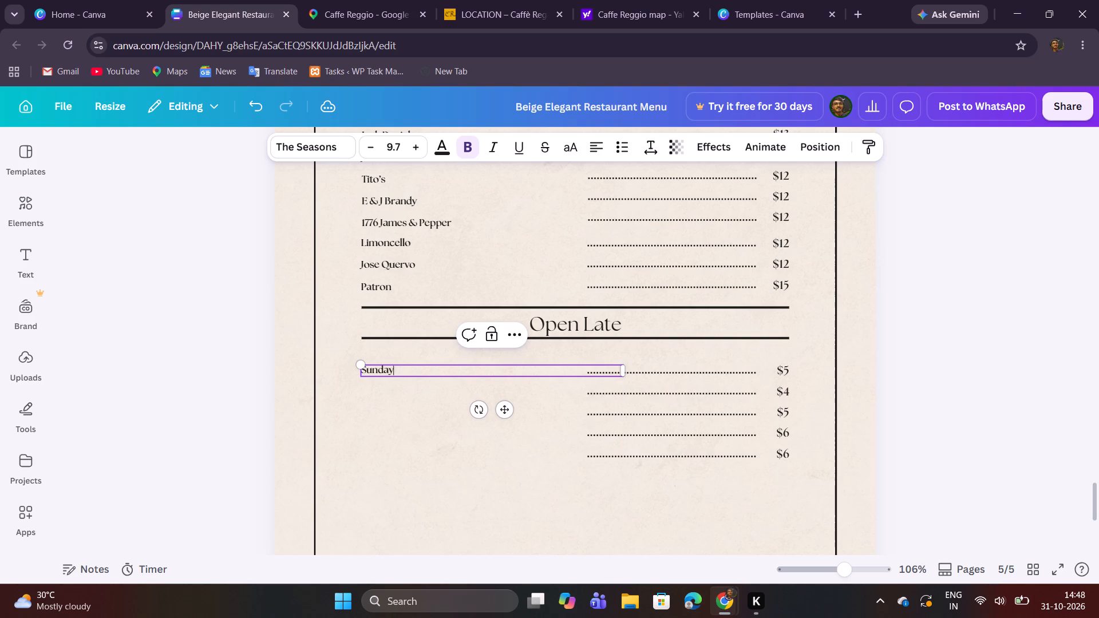
{"action": "key", "text": "Return"}
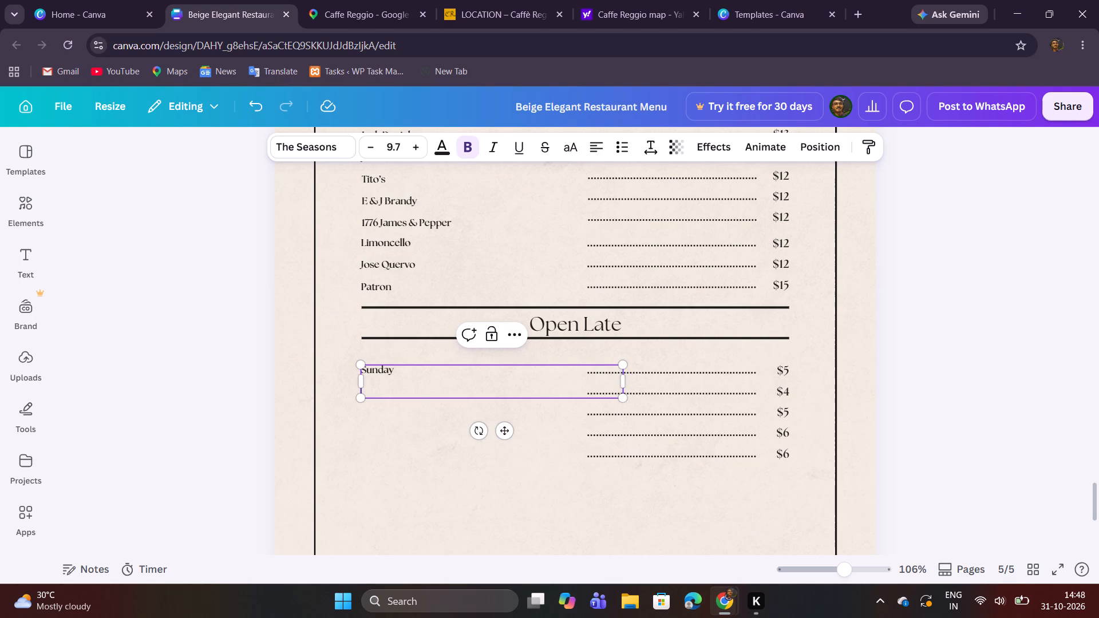
{"action": "type", "text": "Mon"}
{"action": "type", "text": "day"}
{"action": "key", "text": "Return"}
{"action": "key", "text": "shift+t"}
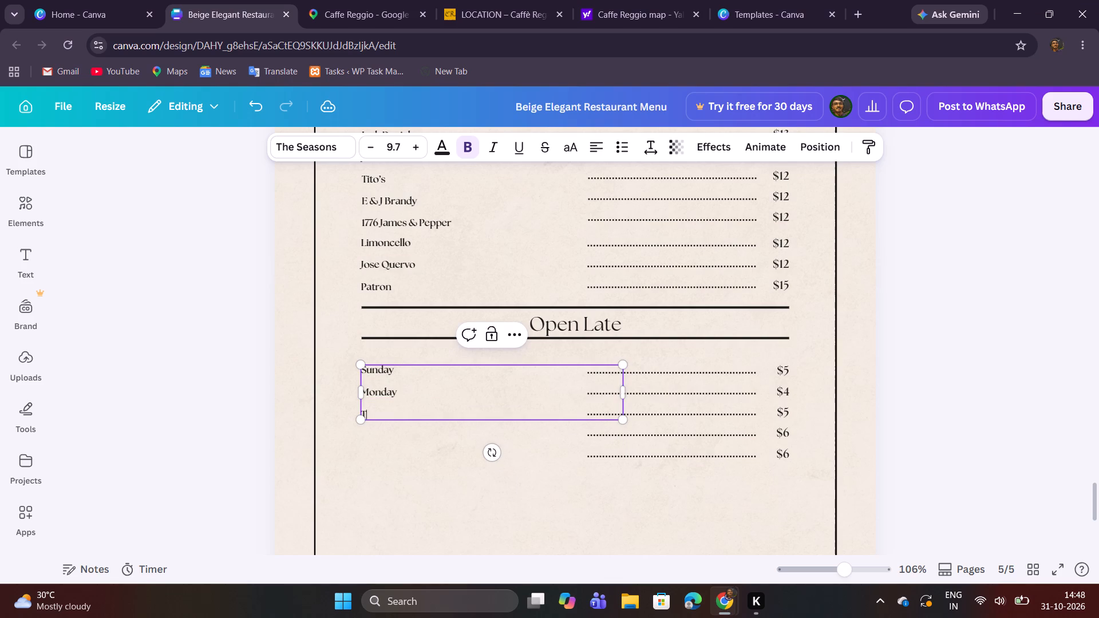
{"action": "type", "text": "uesday"}
{"action": "key", "text": "Return"}
{"action": "key", "text": "w"}
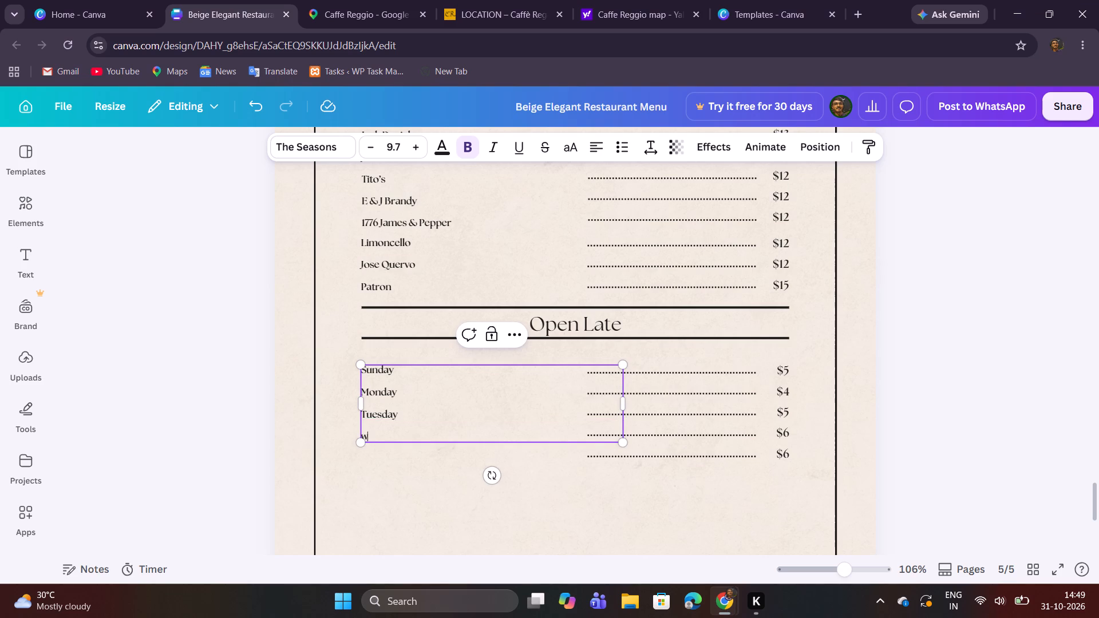
{"action": "key", "text": "BackSpace"}
{"action": "type", "text": "Wed"}
{"action": "type", "text": "nes"}
{"action": "type", "text": "day"}
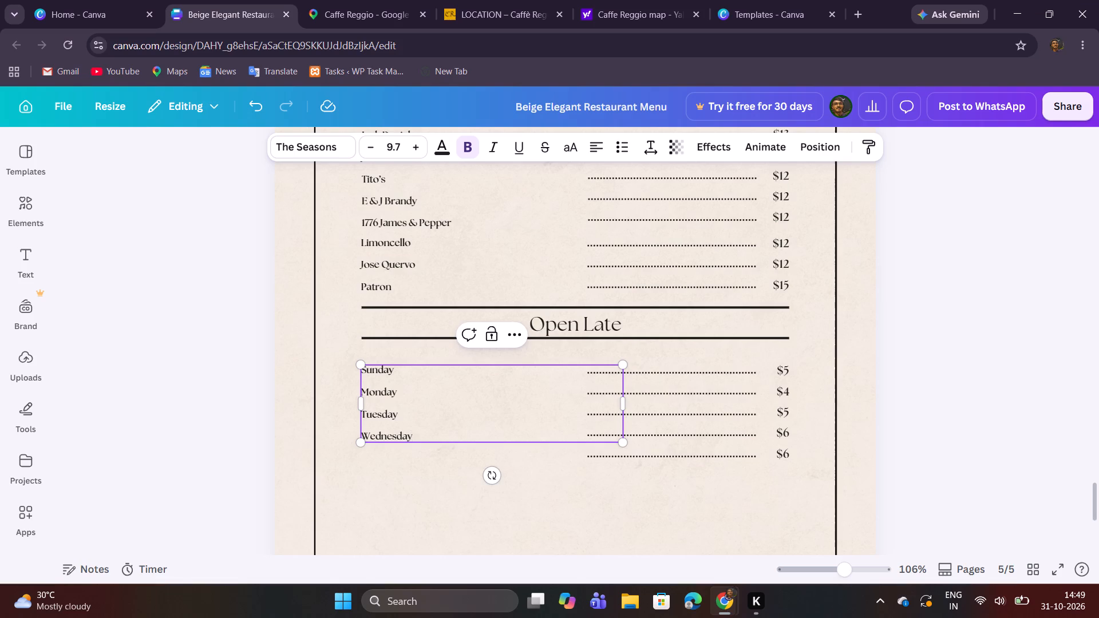
{"action": "key", "text": "Return"}
{"action": "type", "text": "Ths"}
{"action": "key", "text": "BackSpace"}
{"action": "type", "text": "urs"}
{"action": "type", "text": "day"}
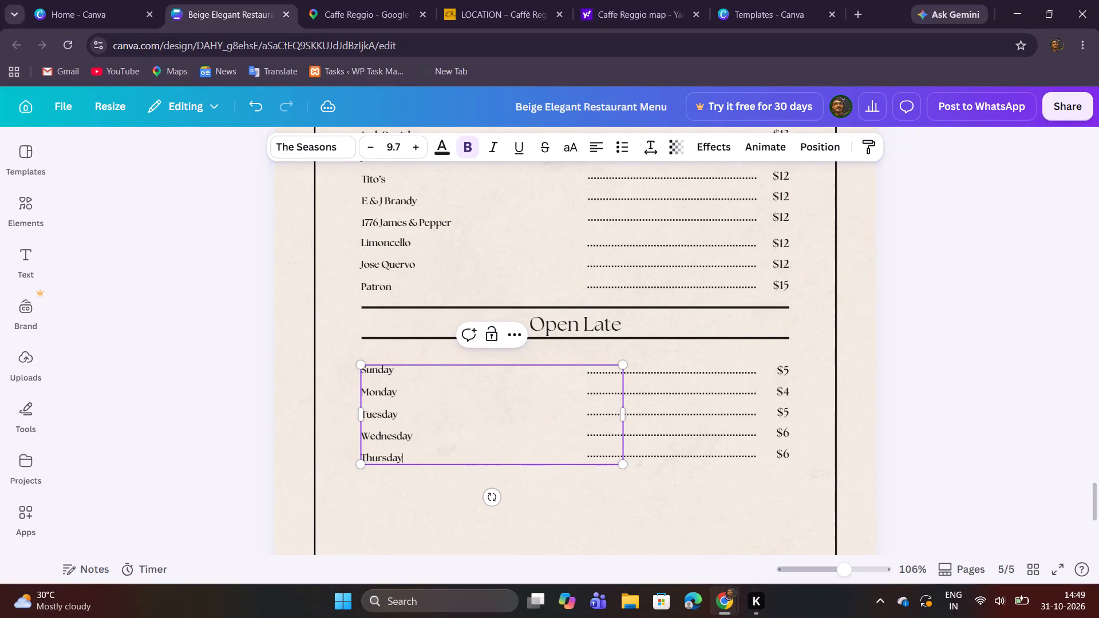
Check the menu photo's opening days and add Friday and Saturday as new lines below Thursday.
{"action": "left_click", "coordinate": [367, 0]}
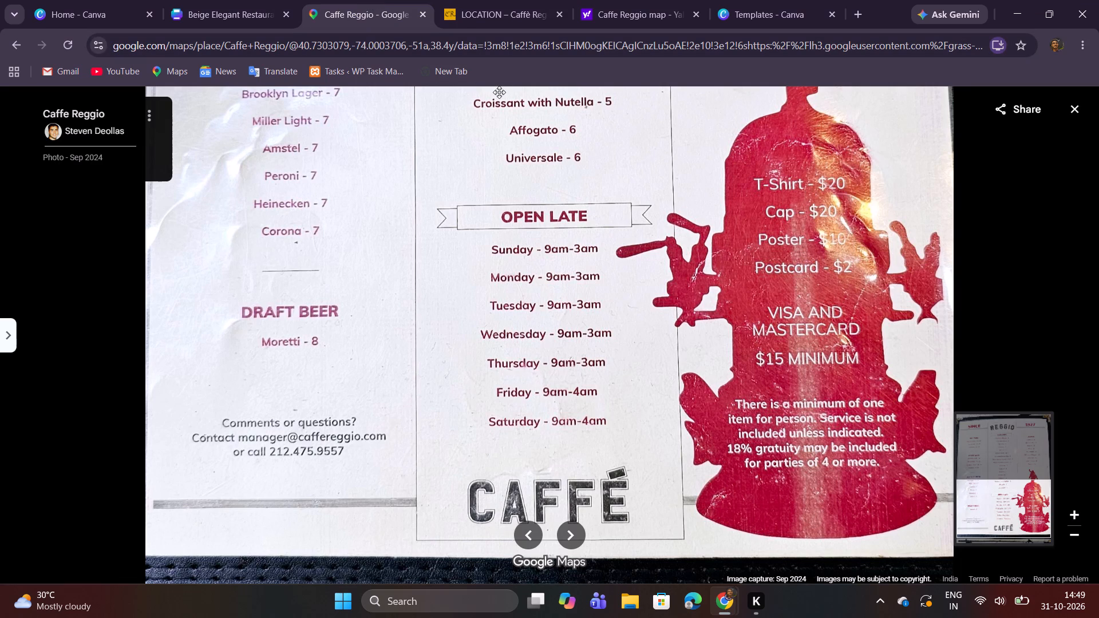
{"action": "left_click", "coordinate": [220, 0]}
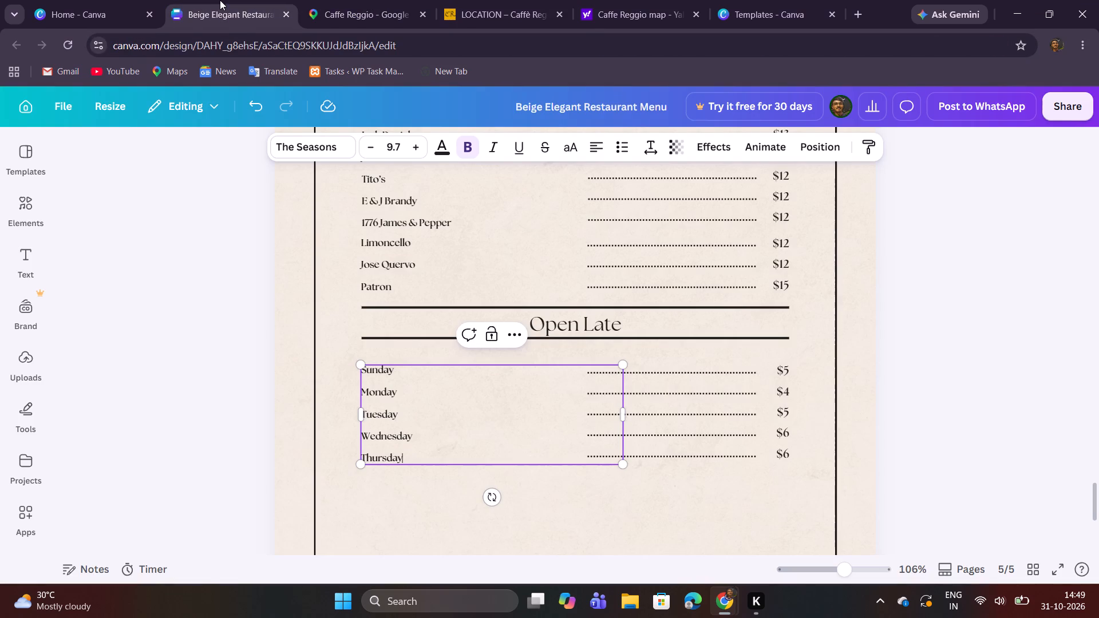
{"action": "key", "text": "Return"}
{"action": "type", "text": "Friday"}
{"action": "key", "text": "Return"}
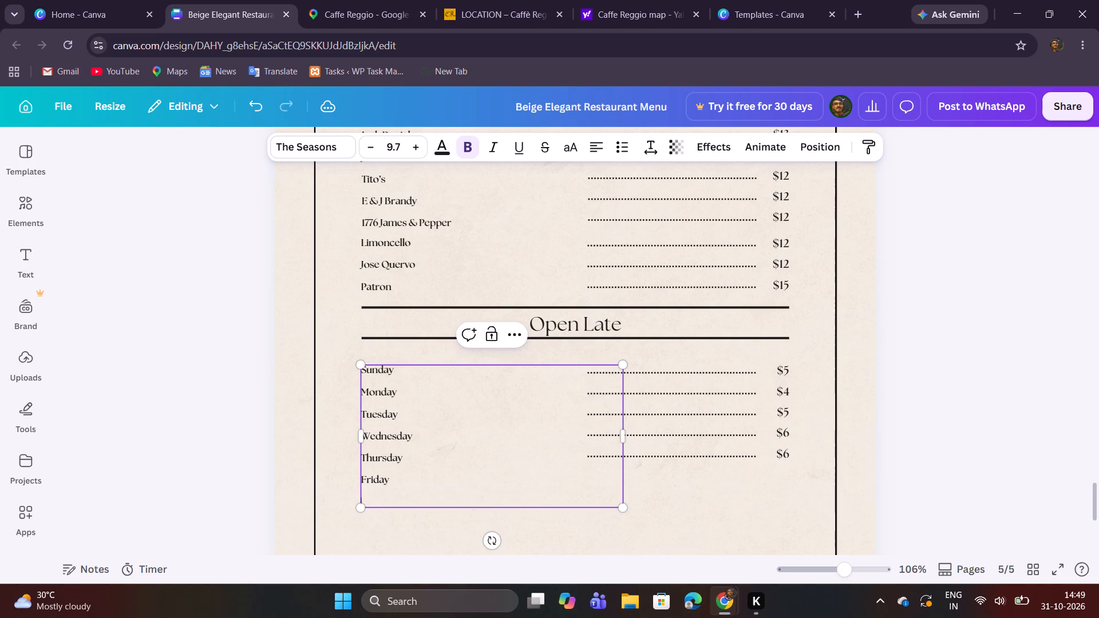
{"action": "type", "text": "Sa"}
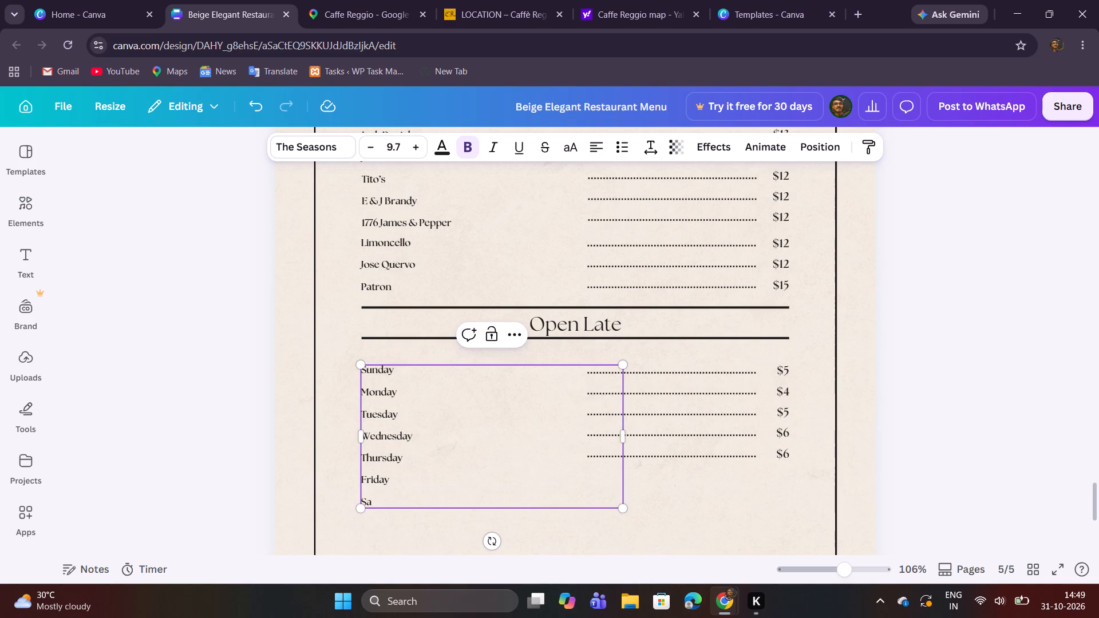
{"action": "key", "text": "t"}
{"action": "left_click", "coordinate": [350, 0]}
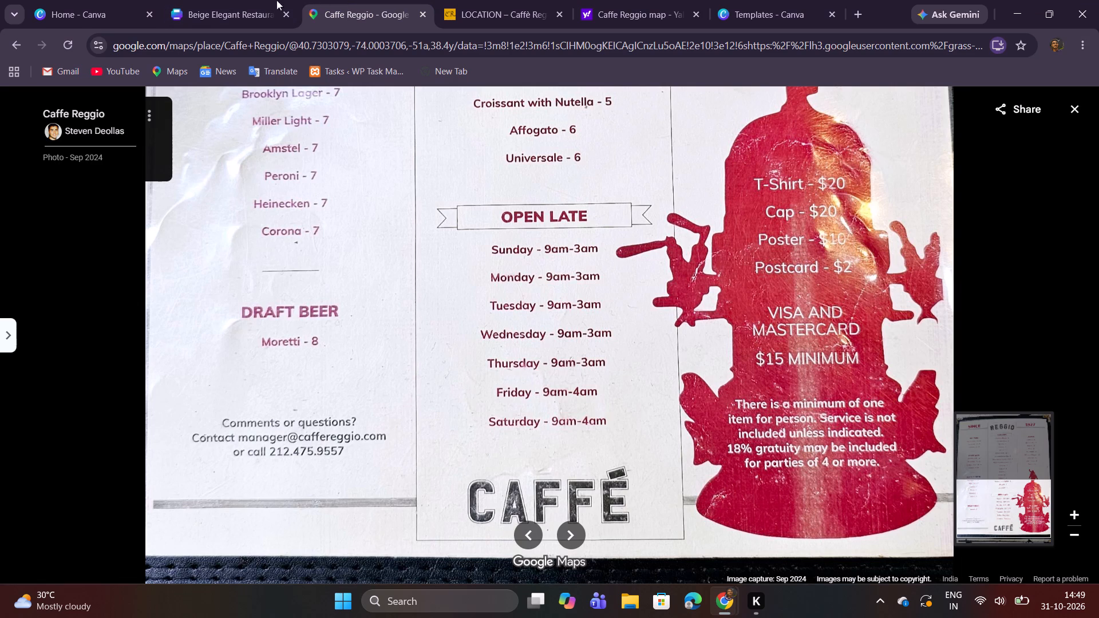
{"action": "left_click", "coordinate": [262, 0]}
{"action": "type", "text": "ur"}
{"action": "type", "text": "day"}
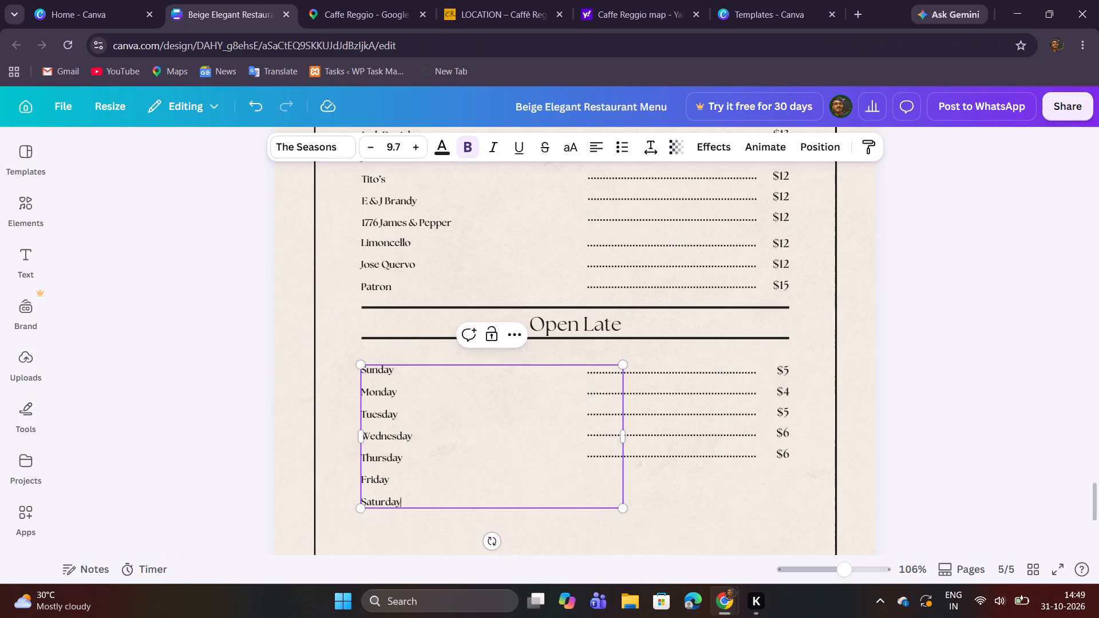
{"action": "left_click", "coordinate": [956, 503]}
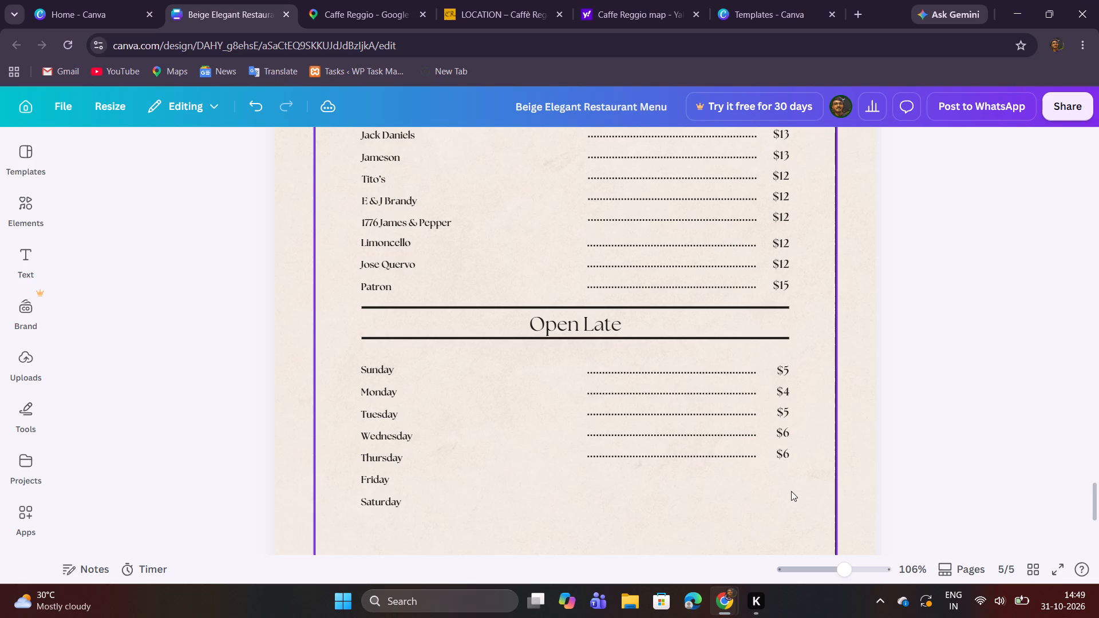
Duplicate the Wednesday and Thursday rows' dotted lines and prices and place the copies beside Friday and Saturday.
{"action": "left_click_drag", "start_coordinate": [805, 462], "coordinate": [685, 436]}
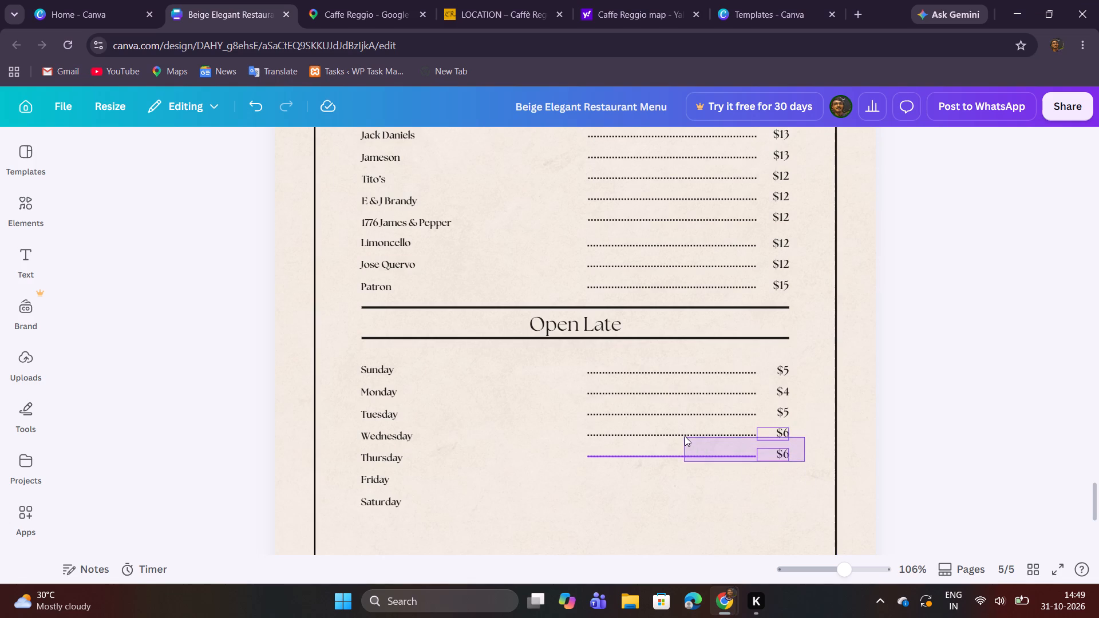
{"action": "left_click_drag", "start_coordinate": [685, 436], "coordinate": [683, 432]}
{"action": "left_click", "coordinate": [702, 398]}
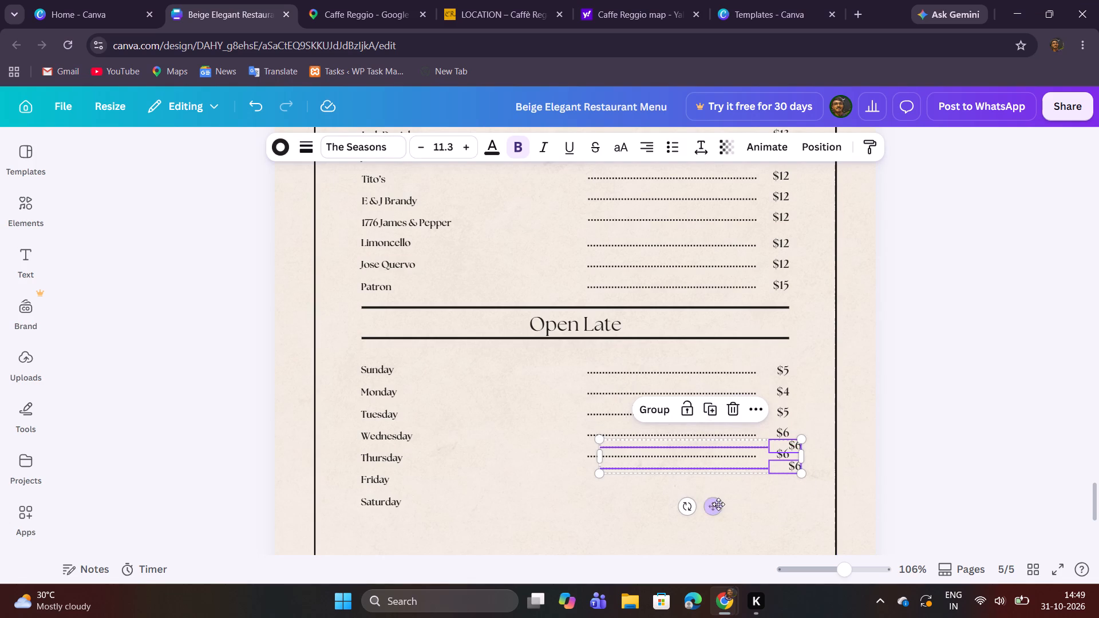
{"action": "left_click_drag", "start_coordinate": [717, 505], "coordinate": [702, 536]}
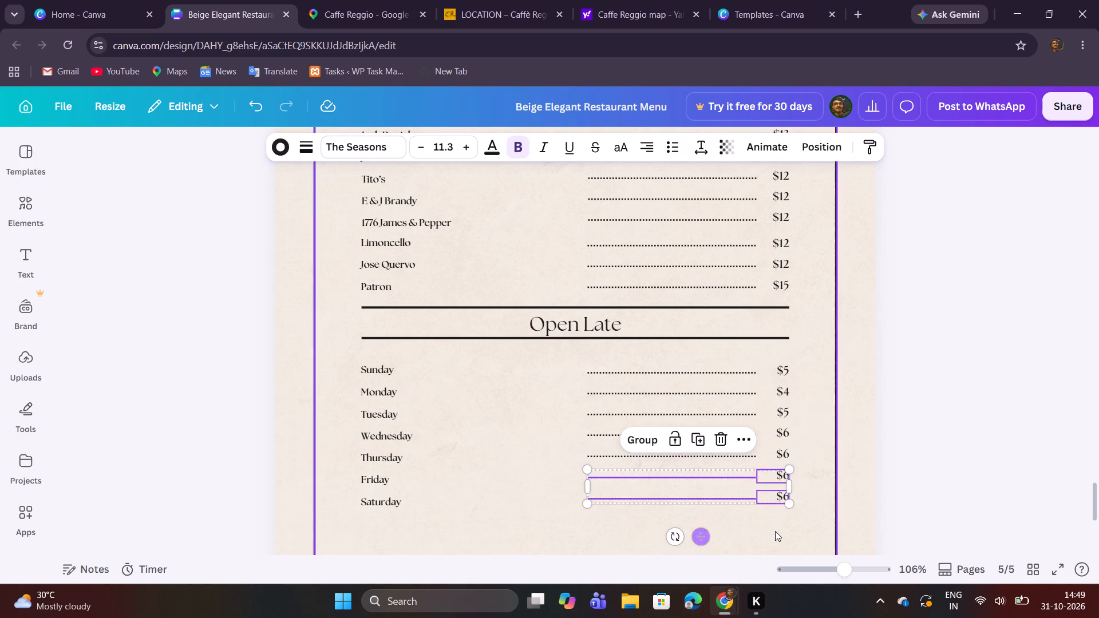
{"action": "left_click", "coordinate": [873, 514]}
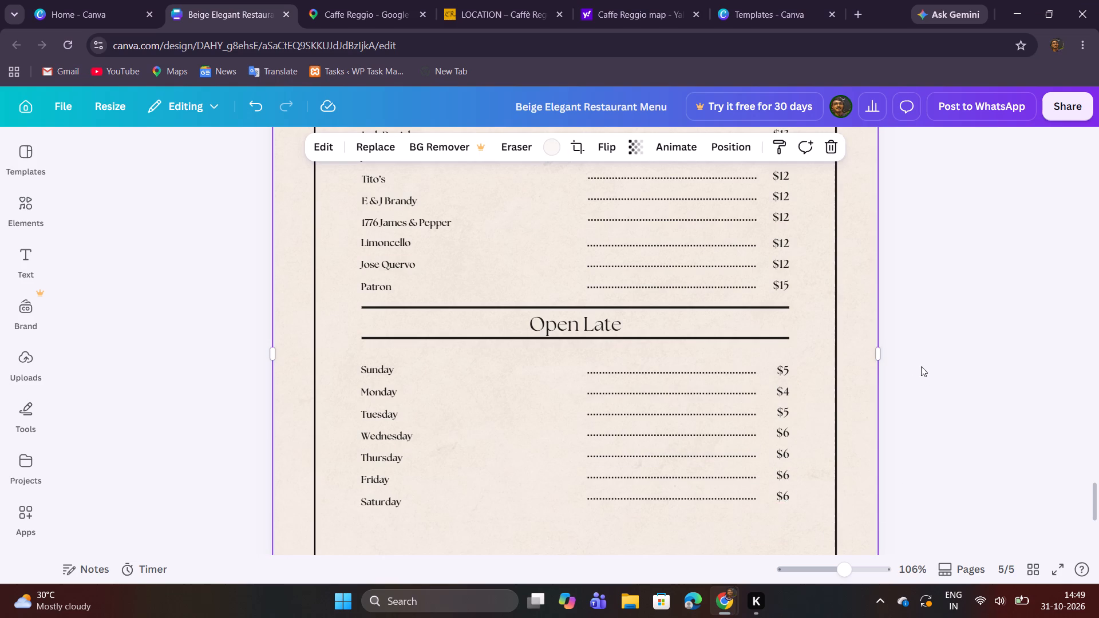
Look up Sunday's opening hours in the menu photo and replace the price in the Sunday row with "9 am- 3am".
{"action": "double_click", "coordinate": [786, 371]}
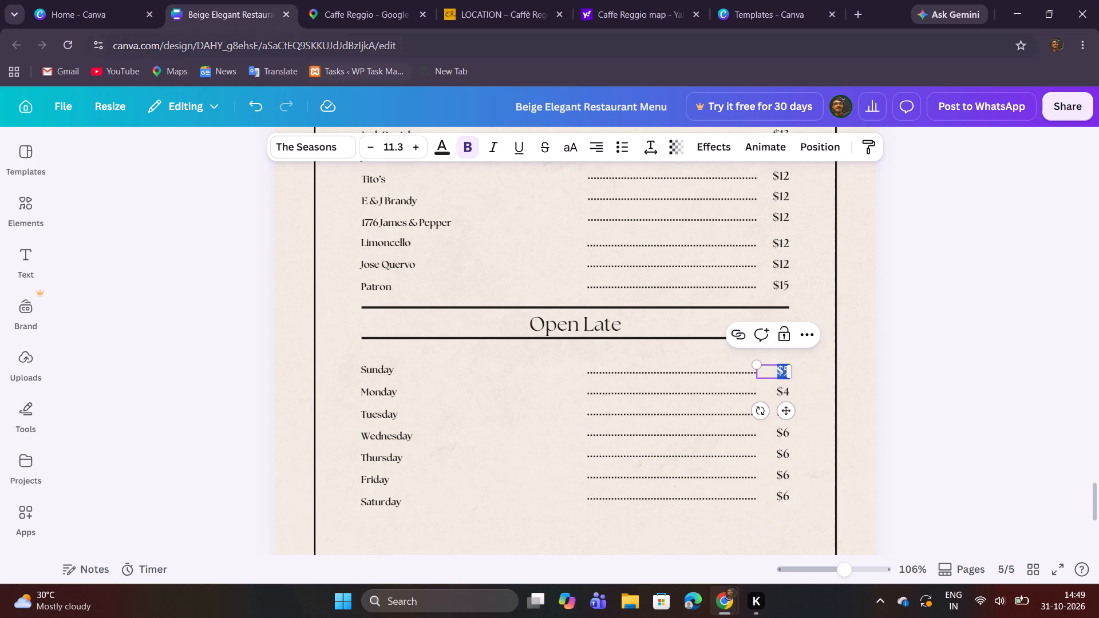
{"action": "left_click", "coordinate": [346, 19]}
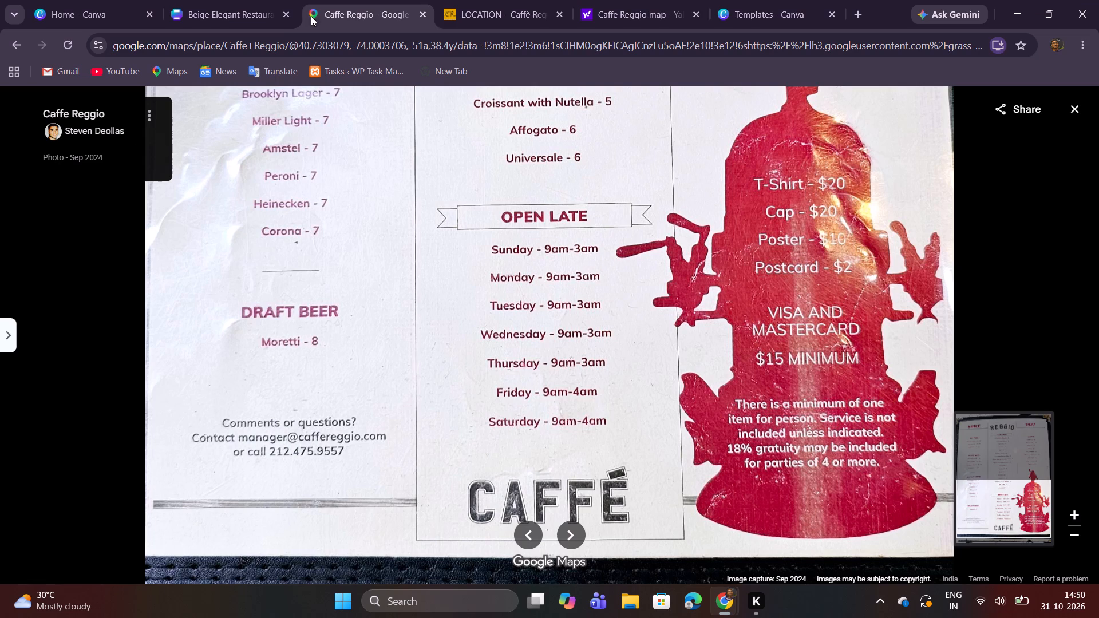
{"action": "left_click", "coordinate": [242, 0]}
{"action": "left_click", "coordinate": [331, 0]}
{"action": "left_click", "coordinate": [260, 0]}
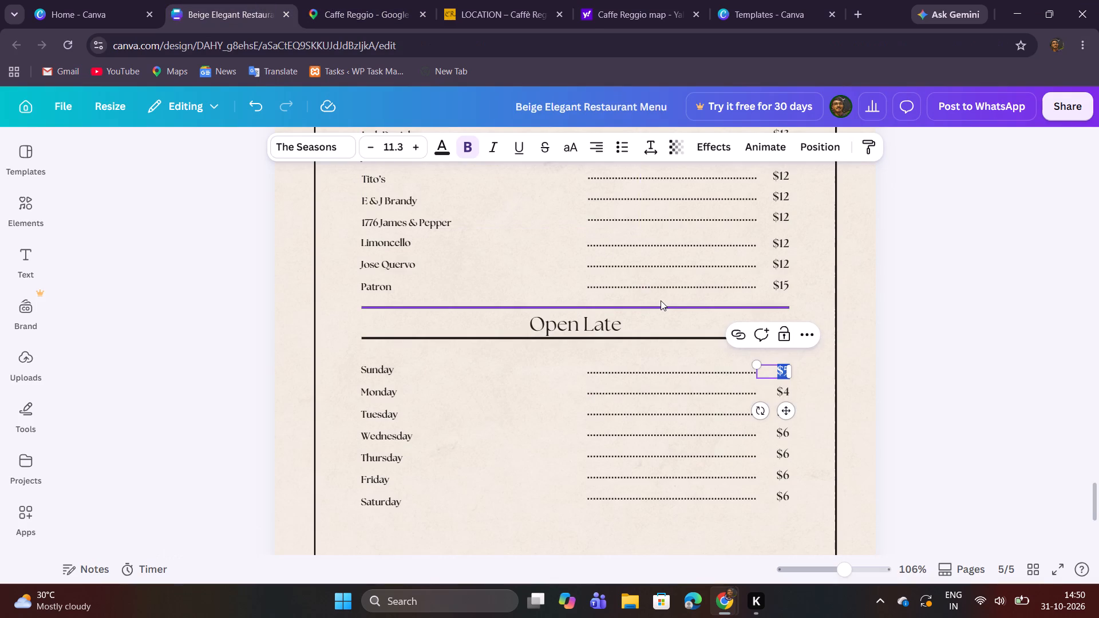
{"action": "key", "text": "9"}
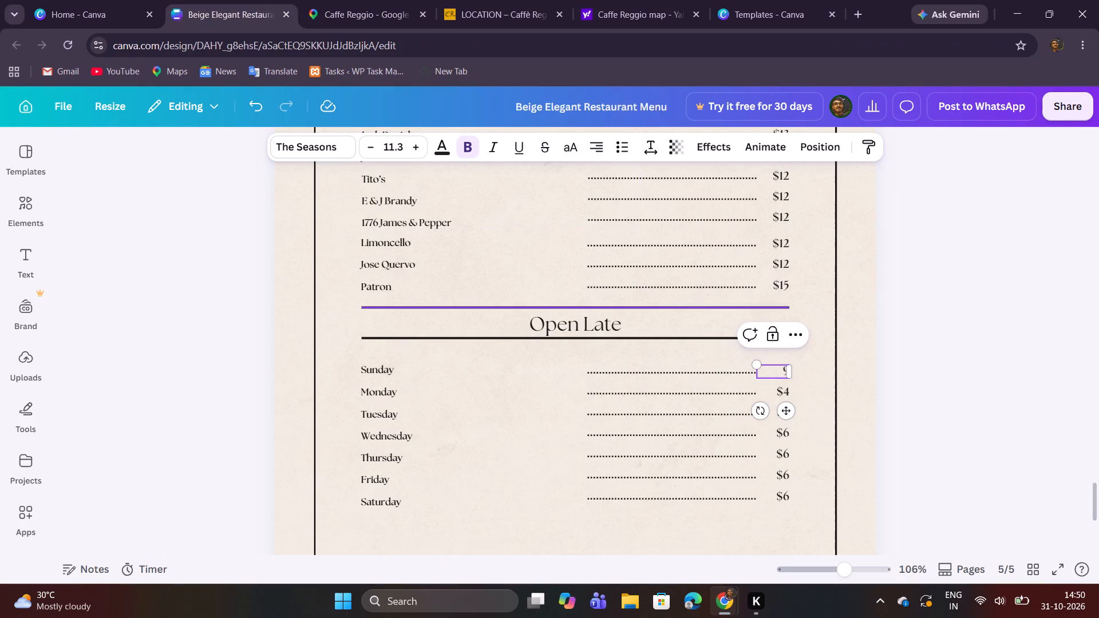
{"action": "key", "text": "space"}
{"action": "type", "text": "am"}
{"action": "key", "text": "minus"}
{"action": "key", "text": "space"}
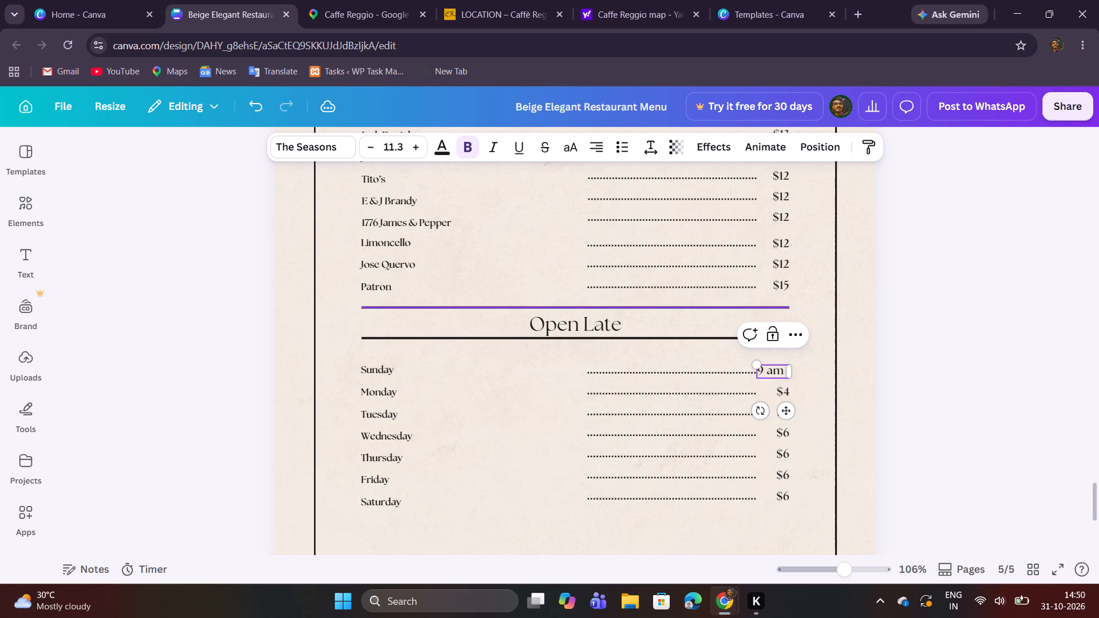
{"action": "key", "text": "3"}
{"action": "type", "text": "am"}
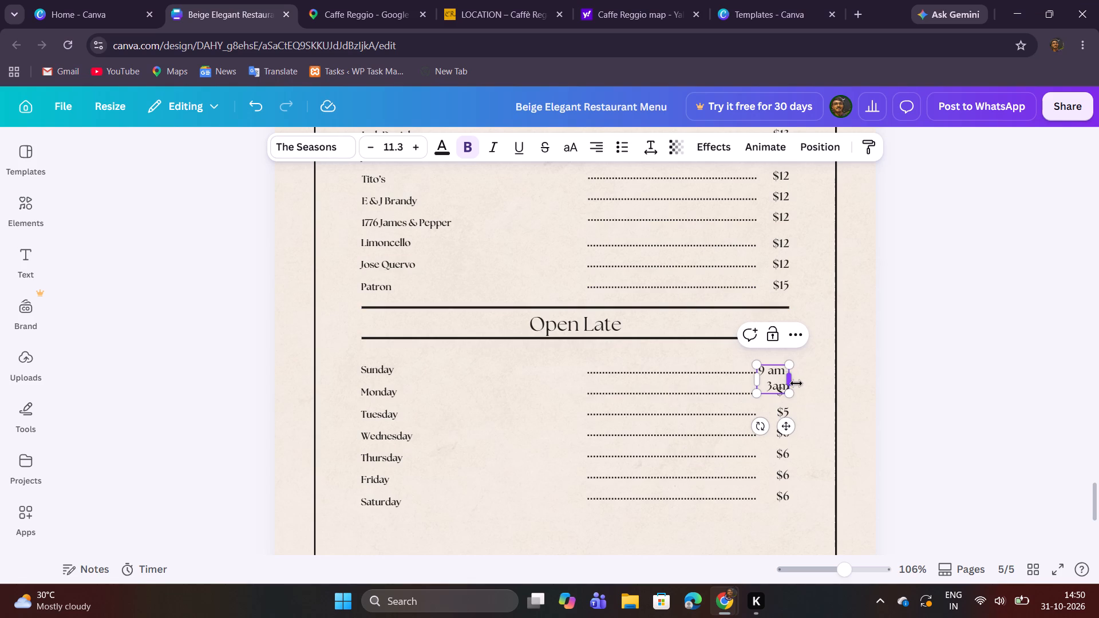
Widen the Sunday hours text box to about 2.1 so the hours fit on one line.
{"action": "left_click_drag", "start_coordinate": [792, 381], "coordinate": [820, 382]}
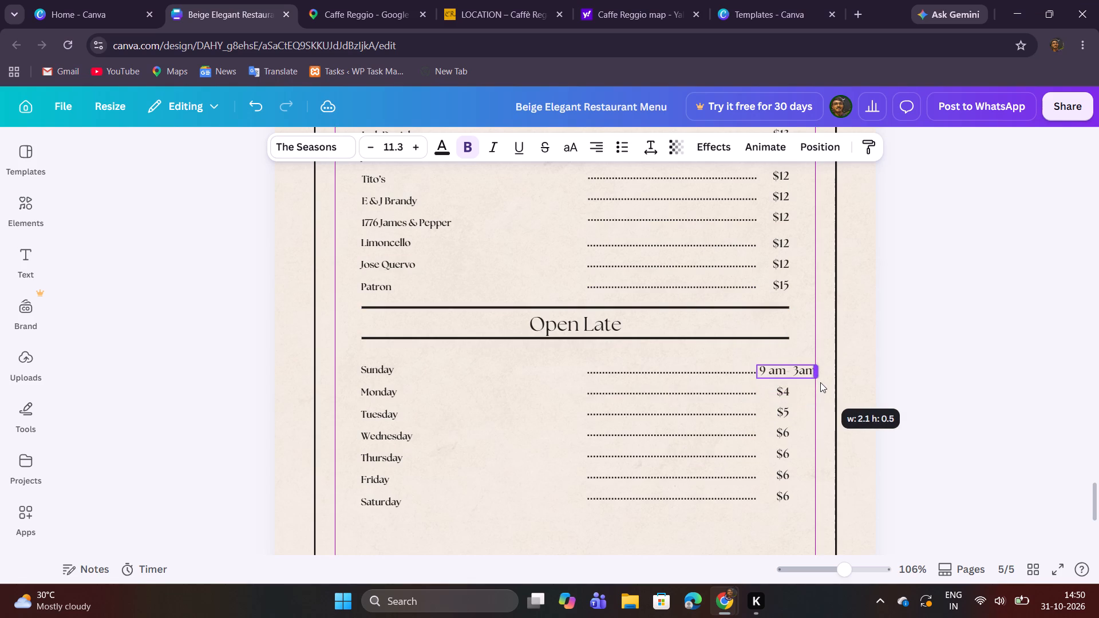
{"action": "left_click_drag", "start_coordinate": [820, 382], "coordinate": [826, 383]}
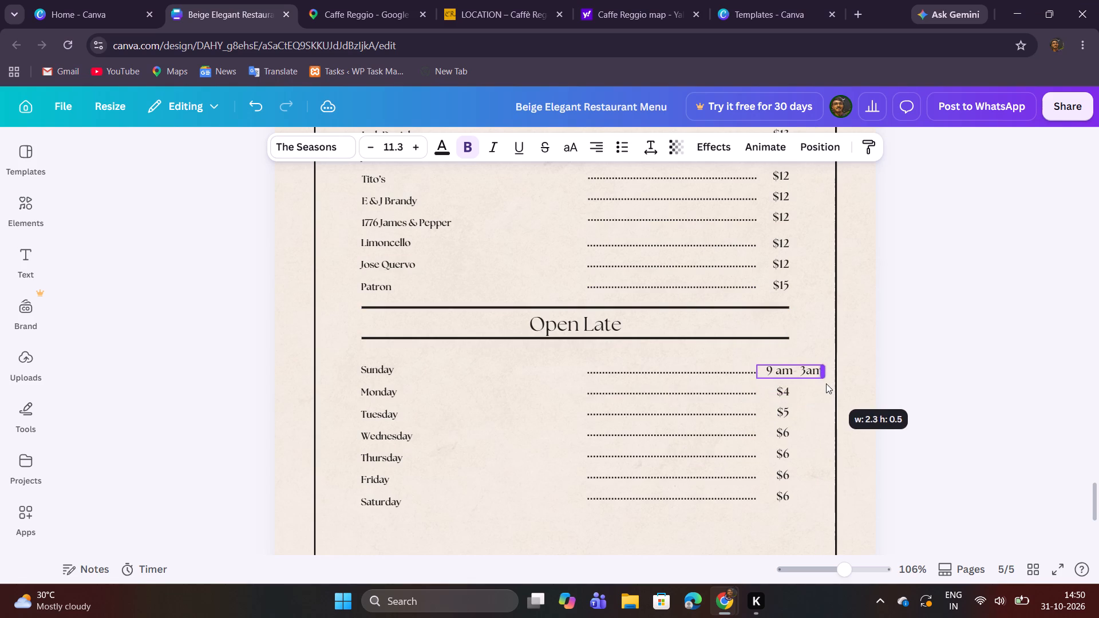
{"action": "left_click_drag", "start_coordinate": [826, 383], "coordinate": [820, 383]}
{"action": "left_click", "coordinate": [886, 381]}
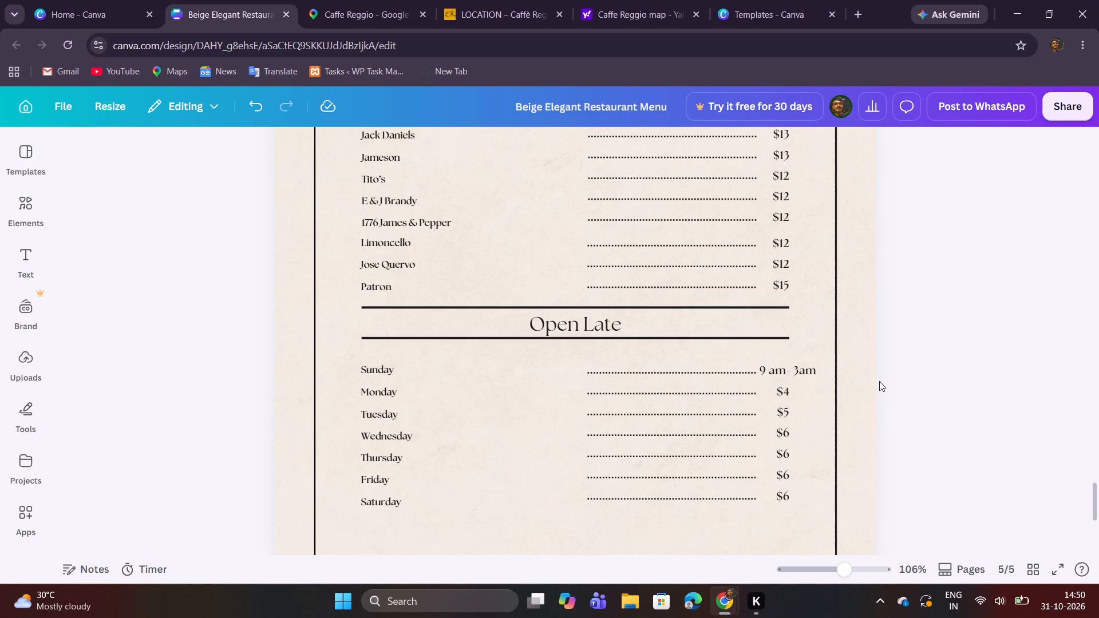
Replace the separator in the Sunday hours with the word "to", making it "9 am to 3am".
{"action": "left_click", "coordinate": [789, 374]}
{"action": "left_click", "coordinate": [789, 373]}
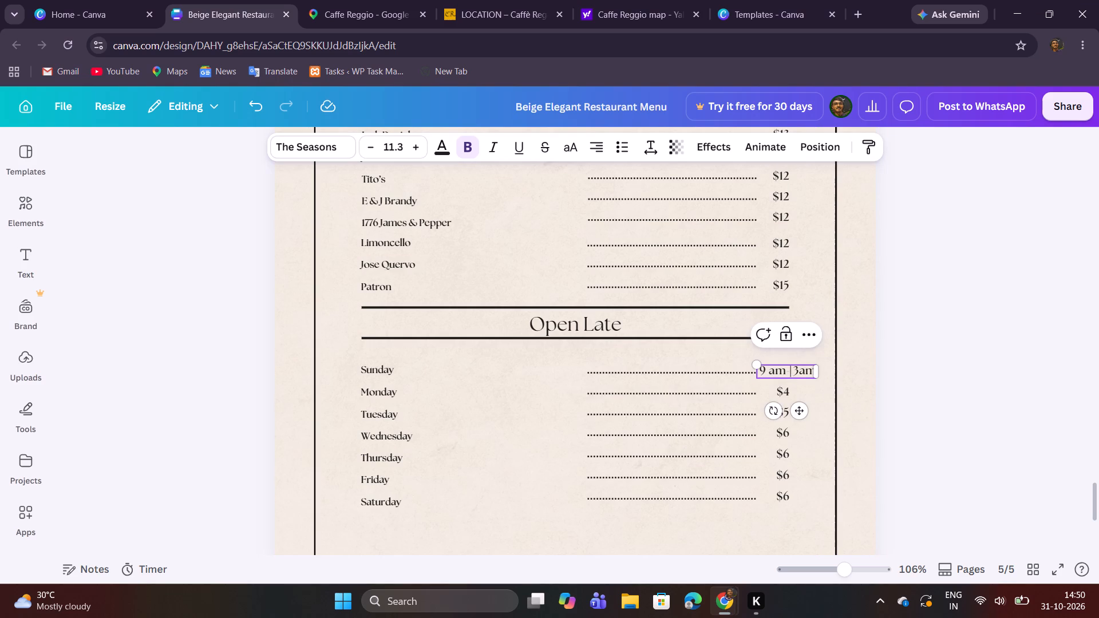
{"action": "key", "text": "BackSpace"}
{"action": "key", "text": "minus"}
{"action": "key", "text": "BackSpace"}
{"action": "key", "text": "space"}
{"action": "type", "text": "to"}
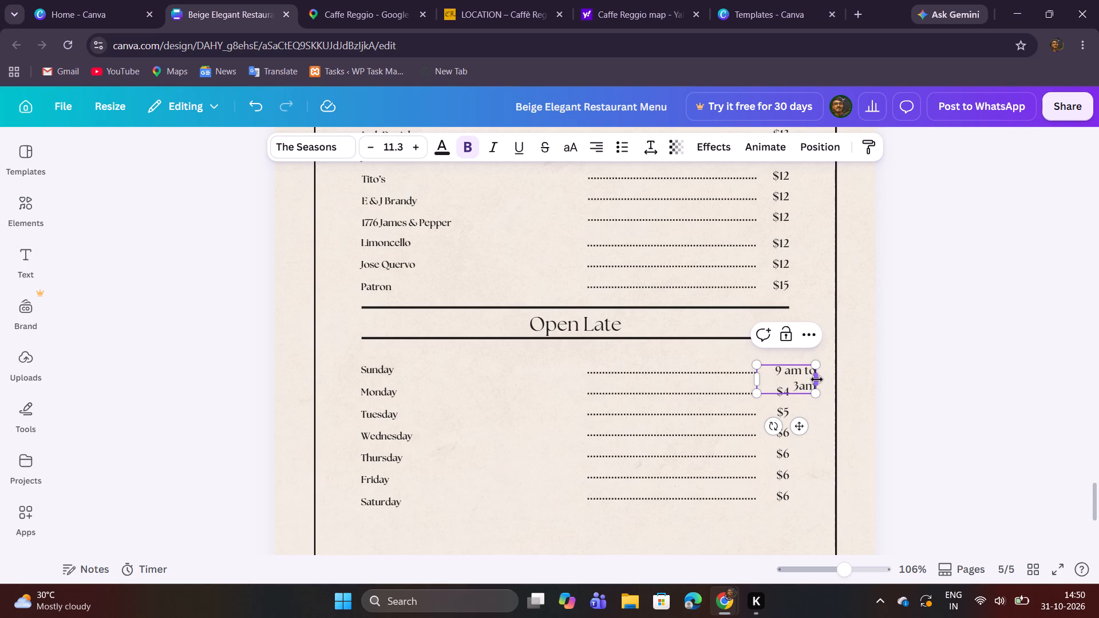
Widen the Sunday hours text box to about 2.3 so the hours fit on one line.
{"action": "left_click_drag", "start_coordinate": [817, 380], "coordinate": [827, 381]}
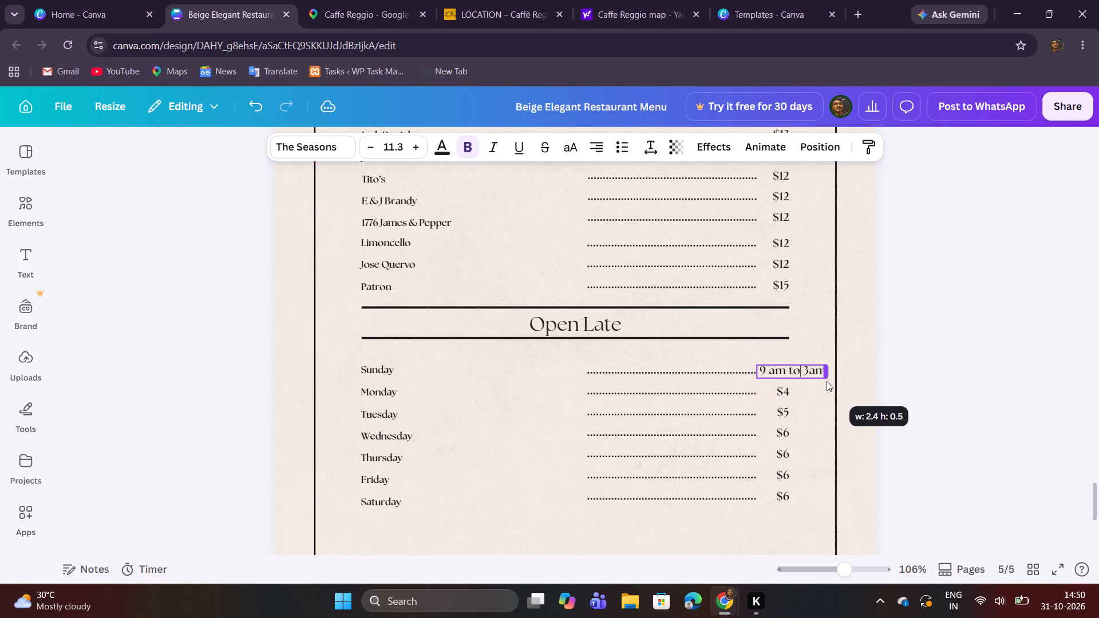
{"action": "left_click_drag", "start_coordinate": [827, 381], "coordinate": [824, 383]}
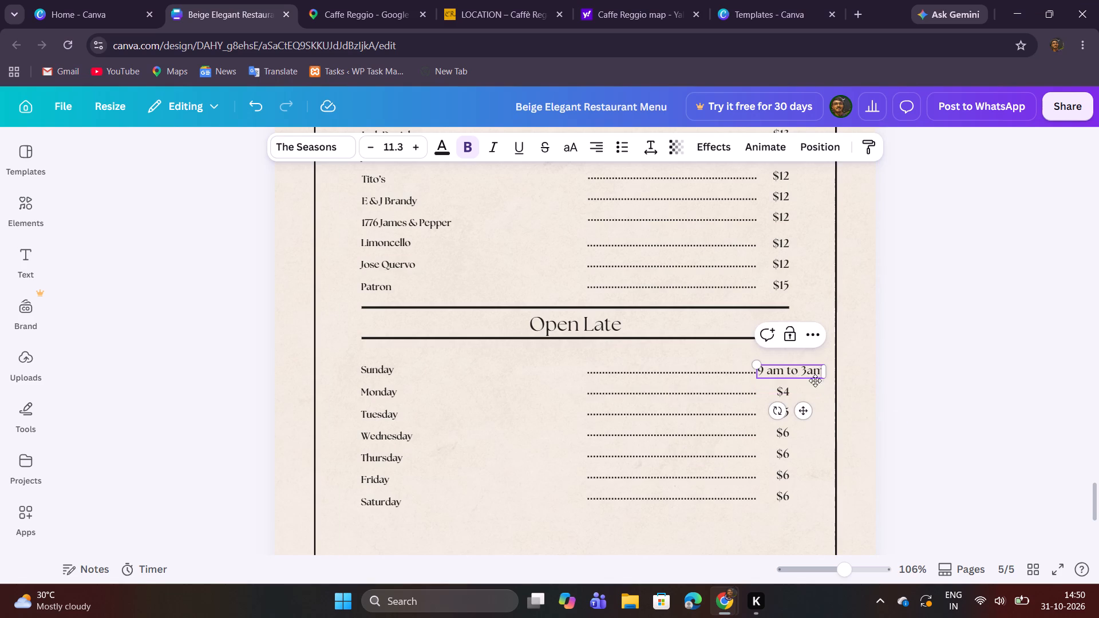
Remove the space between "9" and "am" in the Sunday hours, making it "9am to 3am".
{"action": "left_click", "coordinate": [770, 371]}
{"action": "left_click", "coordinate": [766, 375]}
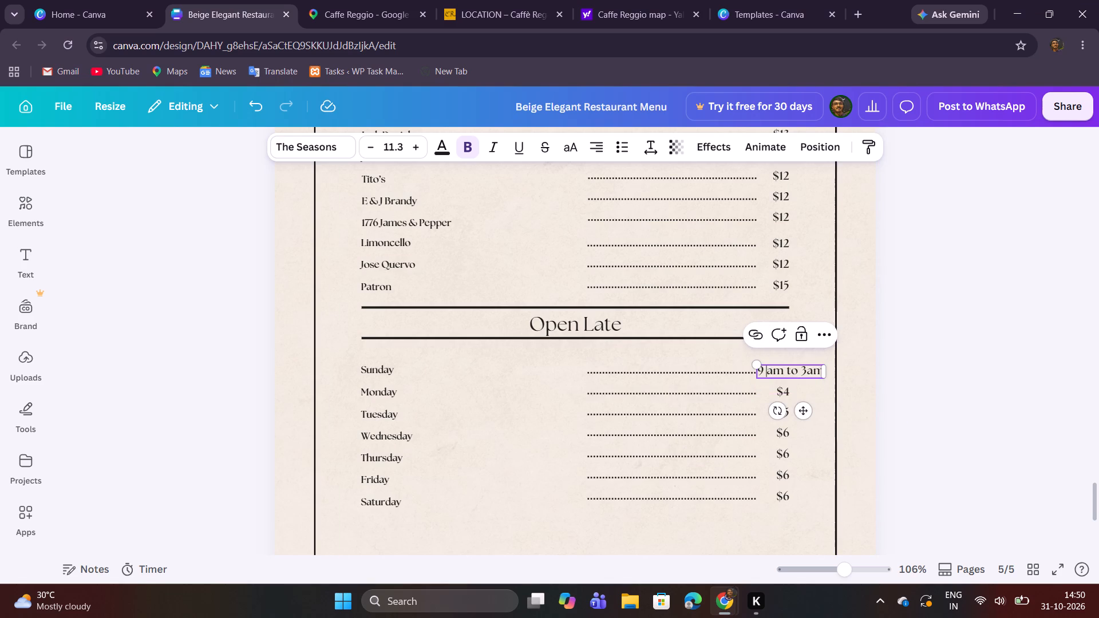
{"action": "key", "text": "BackSpace"}
{"action": "left_click", "coordinate": [881, 385]}
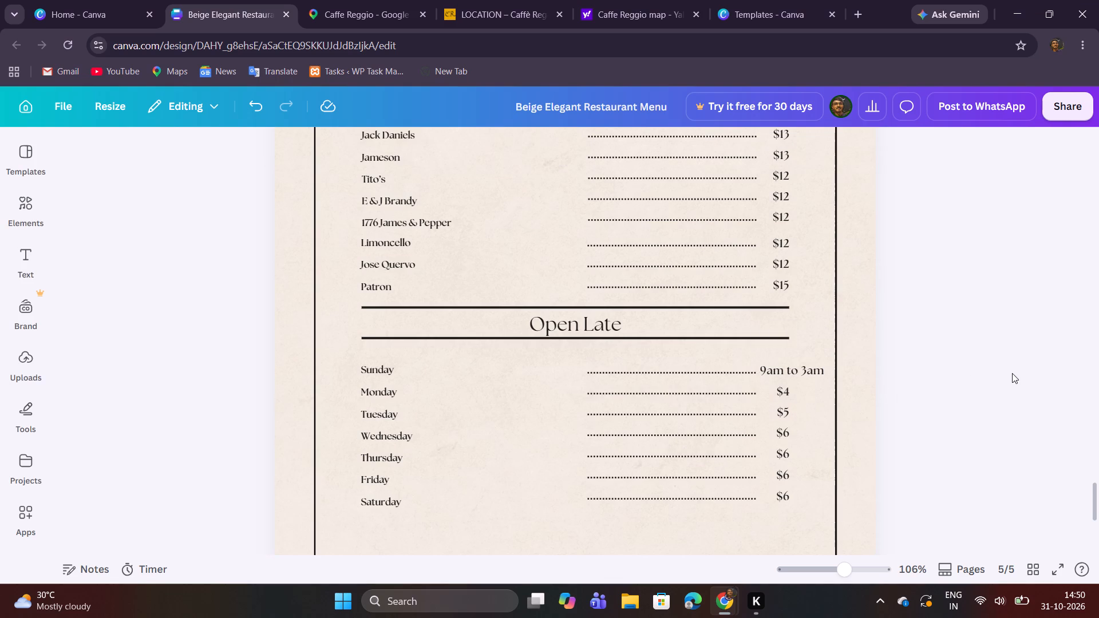
{"action": "double_click", "coordinate": [792, 377]}
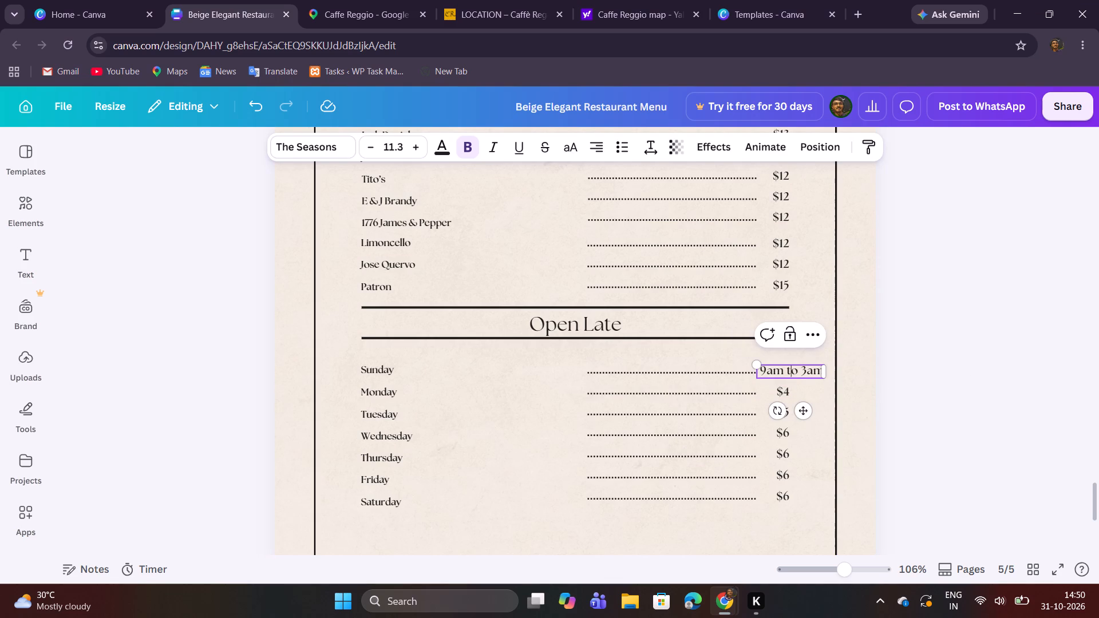
{"action": "left_click", "coordinate": [956, 379]}
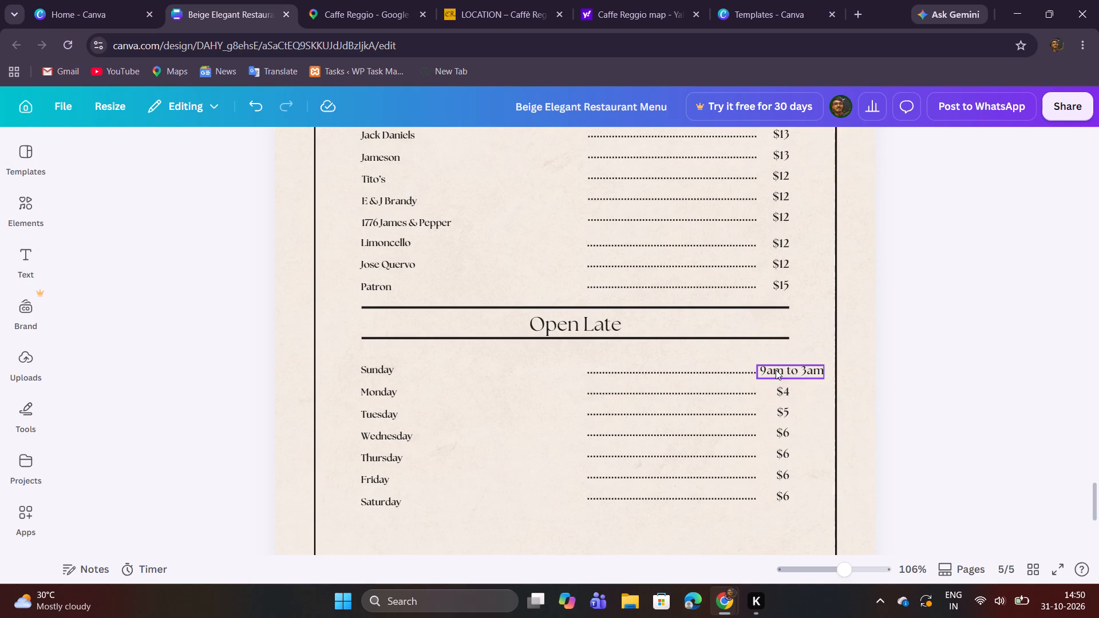
Copy Sunday's "9am to 3am" over the Monday price and widen its text box to fit on one line.
{"action": "double_click", "coordinate": [774, 370]}
{"action": "key", "text": "ctrl+a"}
{"action": "key", "text": "ctrl+c"}
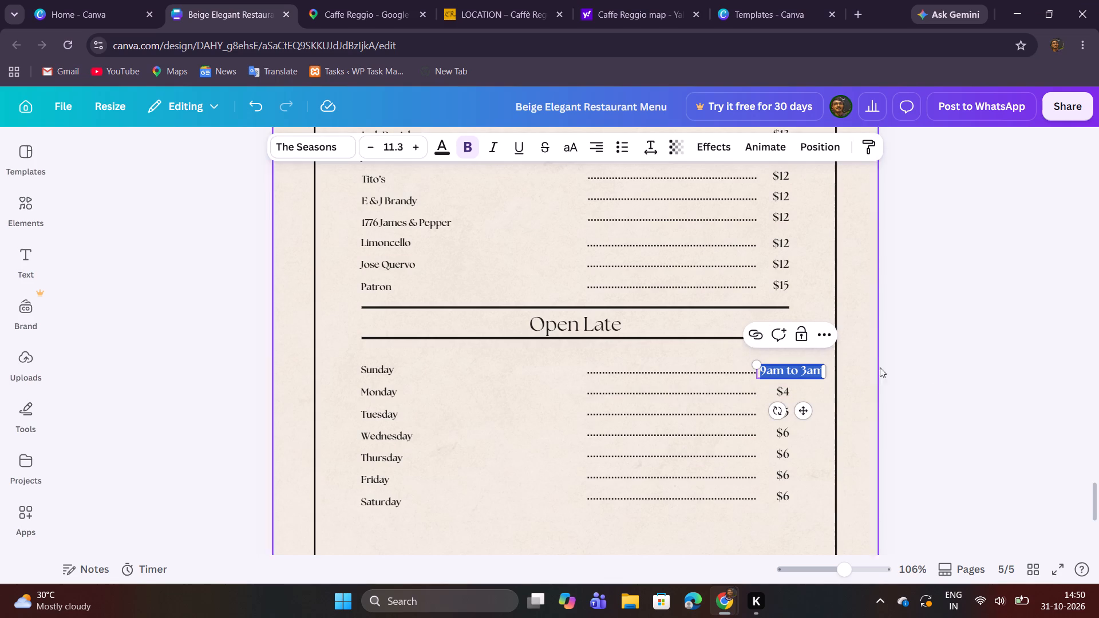
{"action": "left_click", "coordinate": [936, 366]}
{"action": "double_click", "coordinate": [777, 397]}
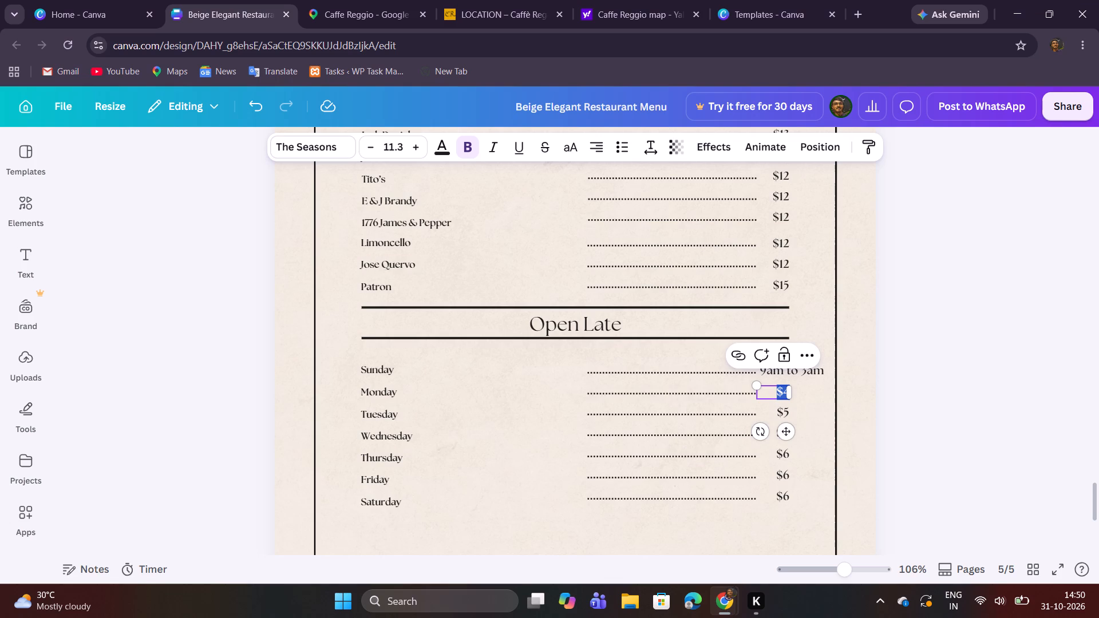
{"action": "key", "text": "ctrl+v"}
{"action": "left_click_drag", "start_coordinate": [792, 405], "coordinate": [794, 405]}
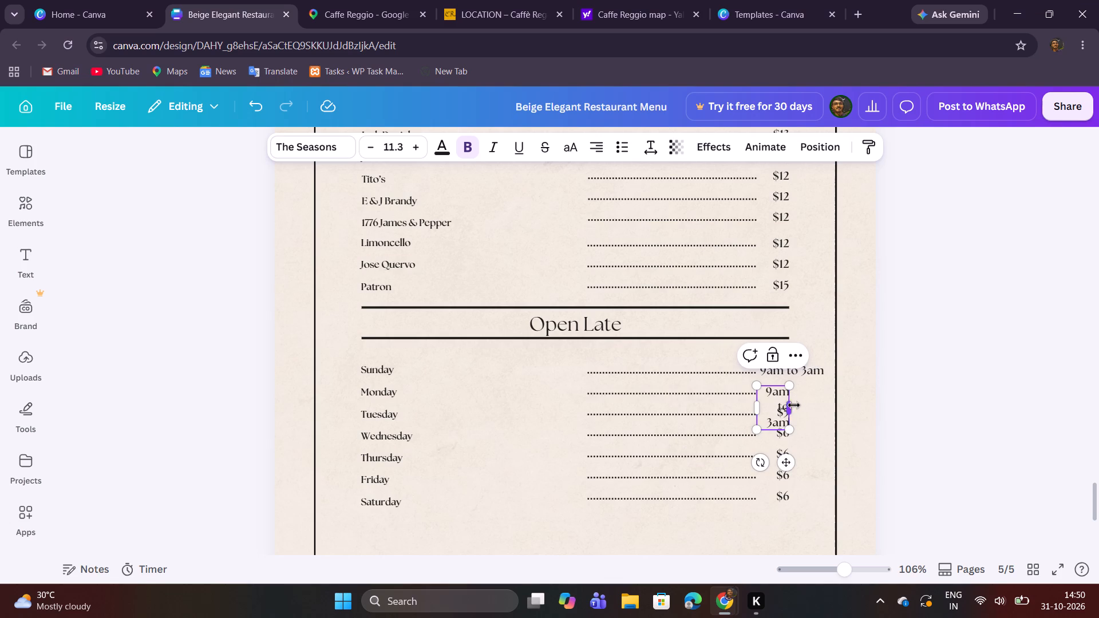
{"action": "left_click_drag", "start_coordinate": [794, 405], "coordinate": [826, 405]}
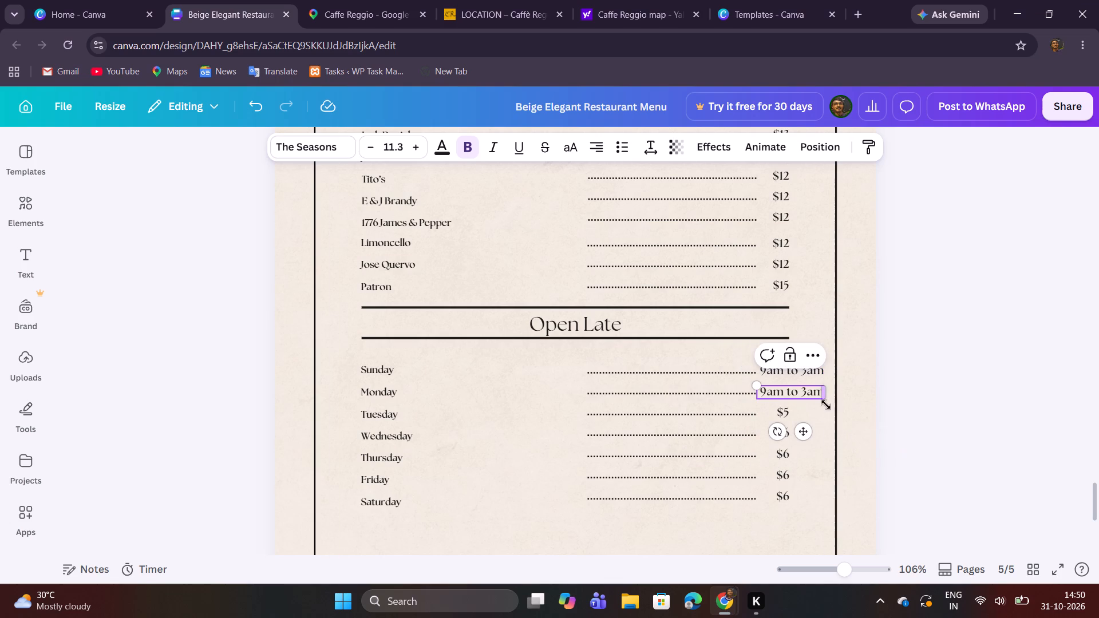
Replace the Tuesday price with the copied "9am to 3am" and widen the text box to about 2.3.
{"action": "double_click", "coordinate": [781, 410]}
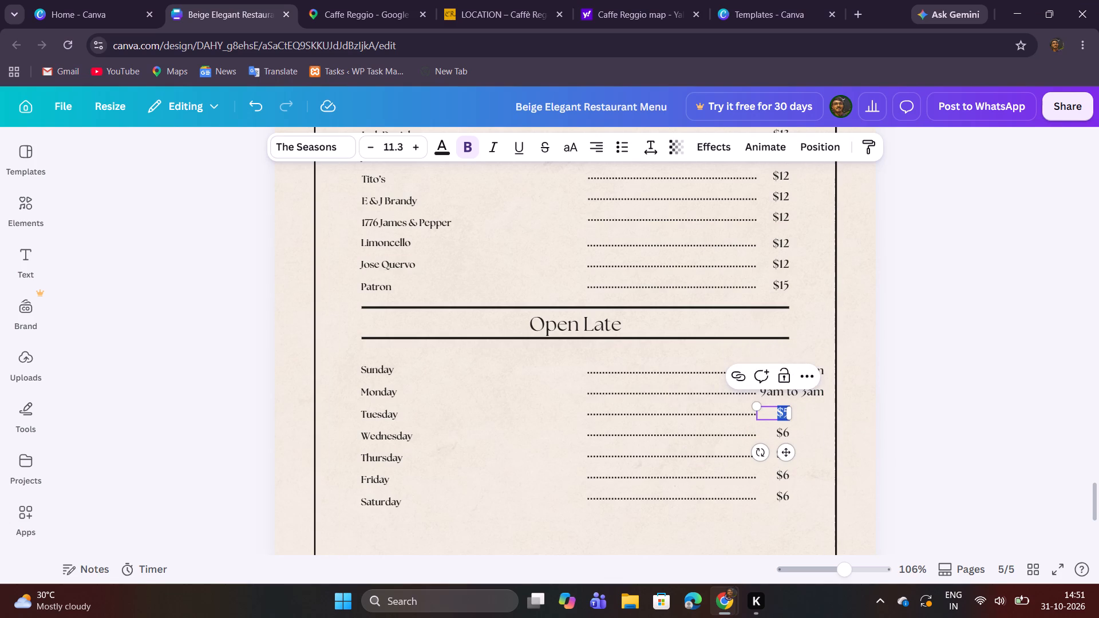
{"action": "key", "text": "ctrl+v"}
{"action": "left_click_drag", "start_coordinate": [793, 428], "coordinate": [831, 426]}
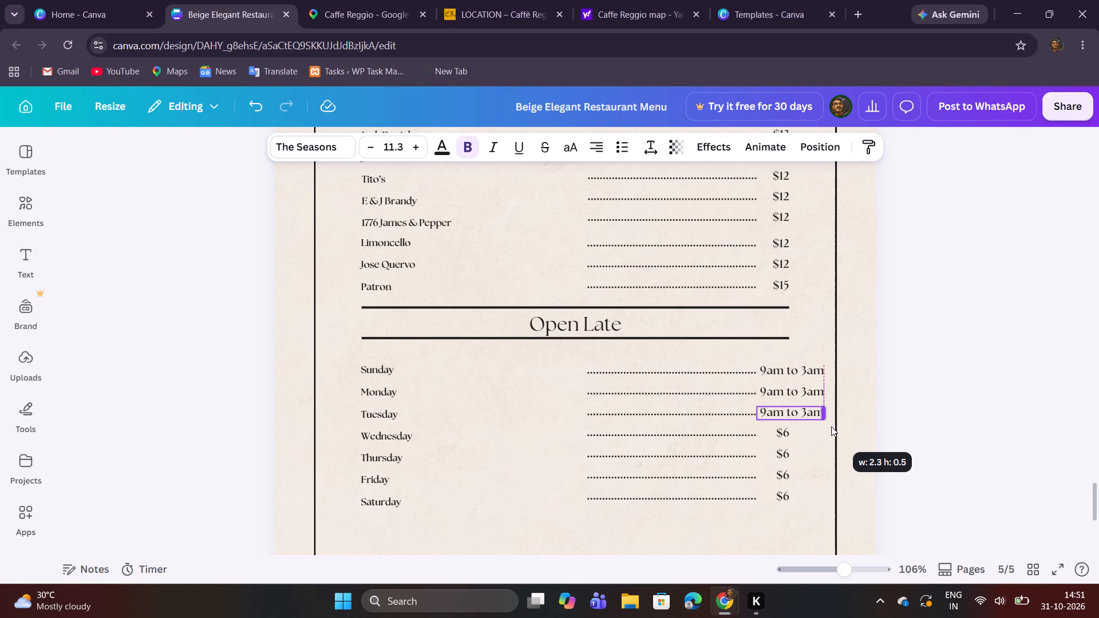
{"action": "left_click_drag", "start_coordinate": [831, 426], "coordinate": [828, 426]}
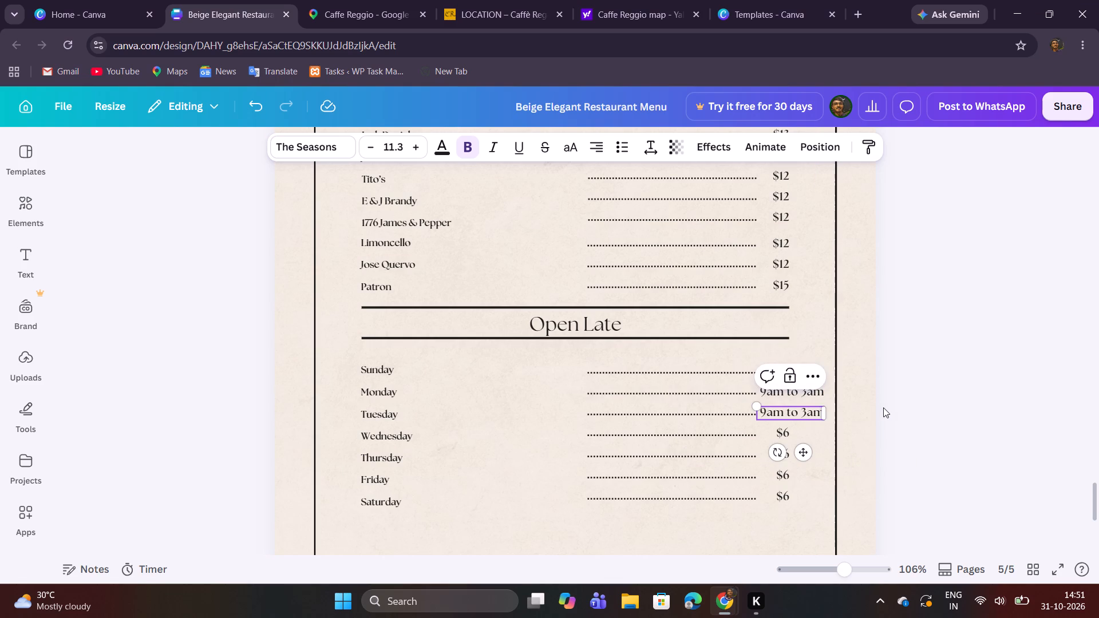
{"action": "left_click", "coordinate": [883, 407]}
Replace the Wednesday price with the copied "9am to 3am" and widen its text box to match the rows above.
{"action": "scroll", "coordinate": [885, 405], "scroll_direction": "down", "scroll_amount": 1}
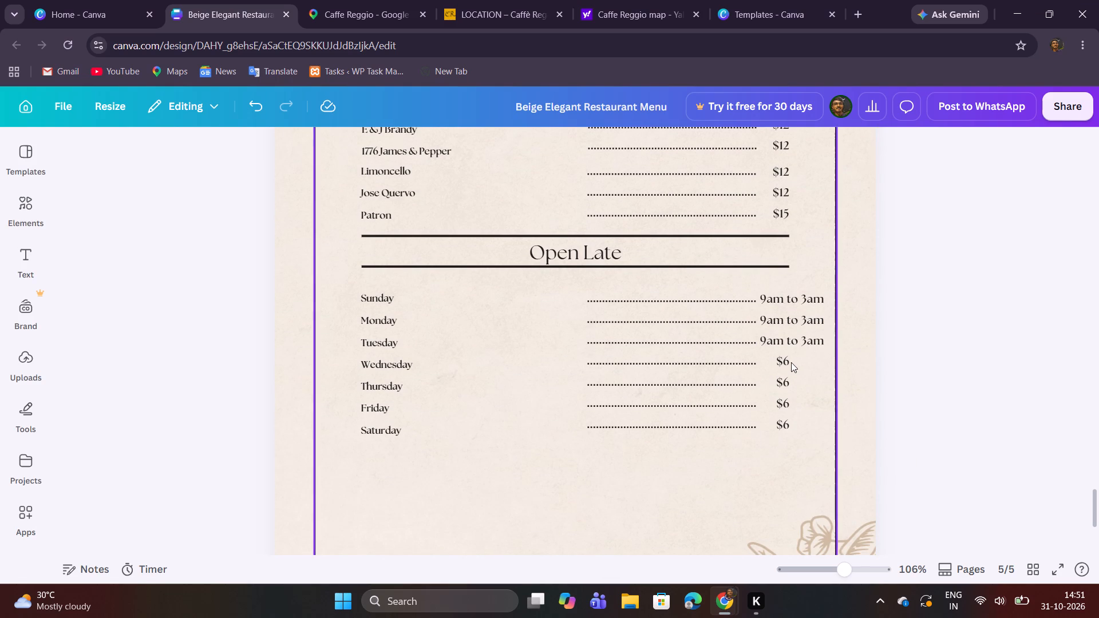
{"action": "double_click", "coordinate": [781, 356]}
{"action": "key", "text": "ctrl+v"}
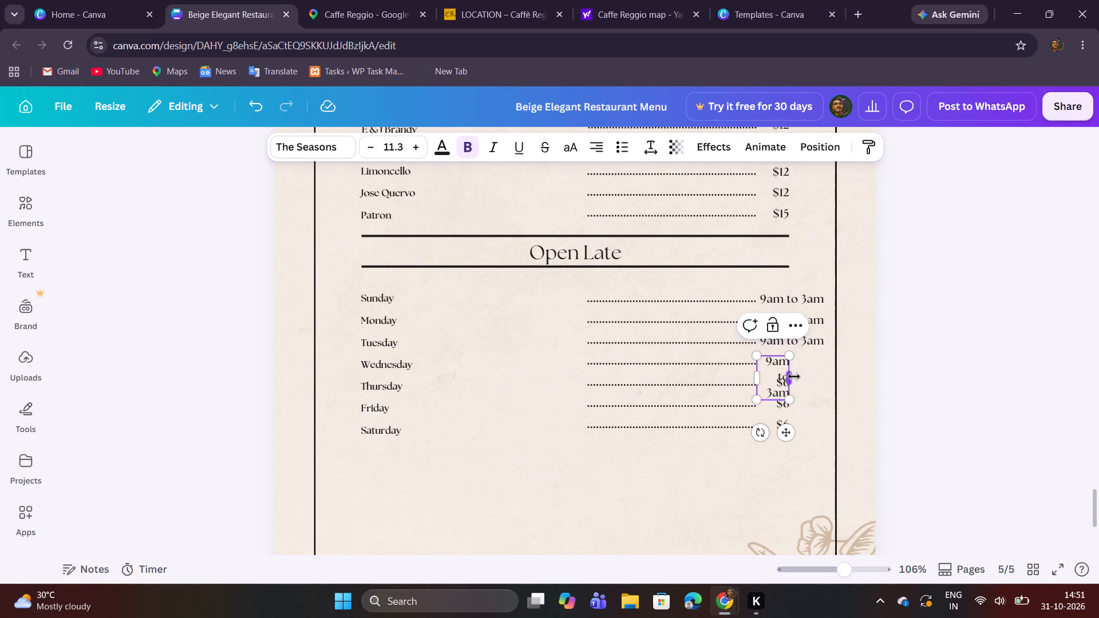
{"action": "left_click_drag", "start_coordinate": [794, 377], "coordinate": [829, 373]}
{"action": "left_click", "coordinate": [925, 367]}
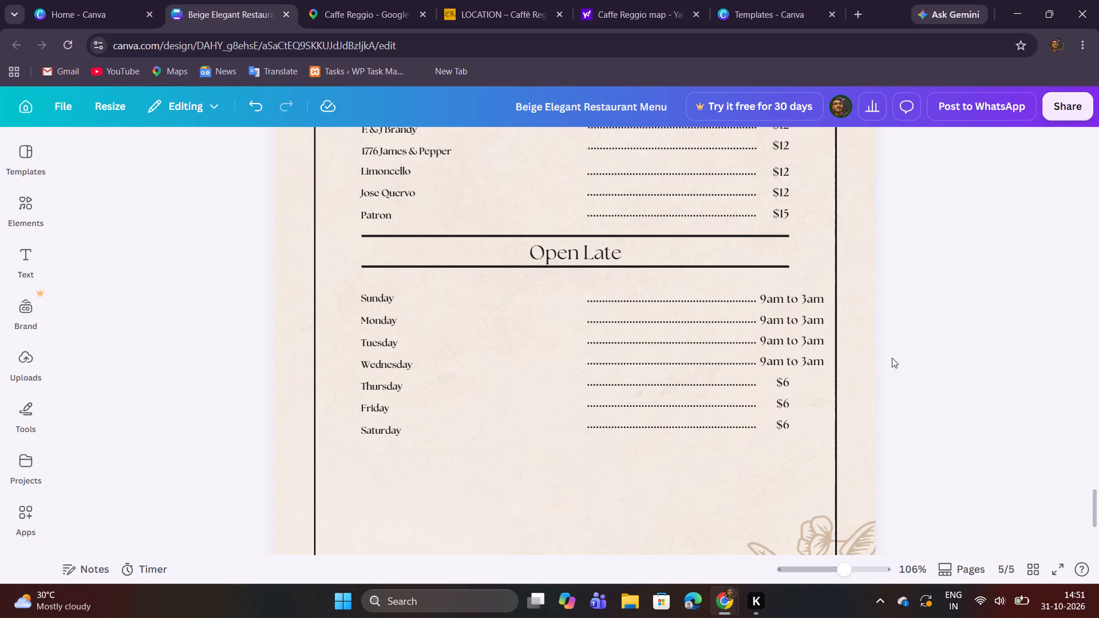
Replace the Thursday price with the copied "9am to 3am" and widen its text box to fit on one line.
{"action": "double_click", "coordinate": [780, 387]}
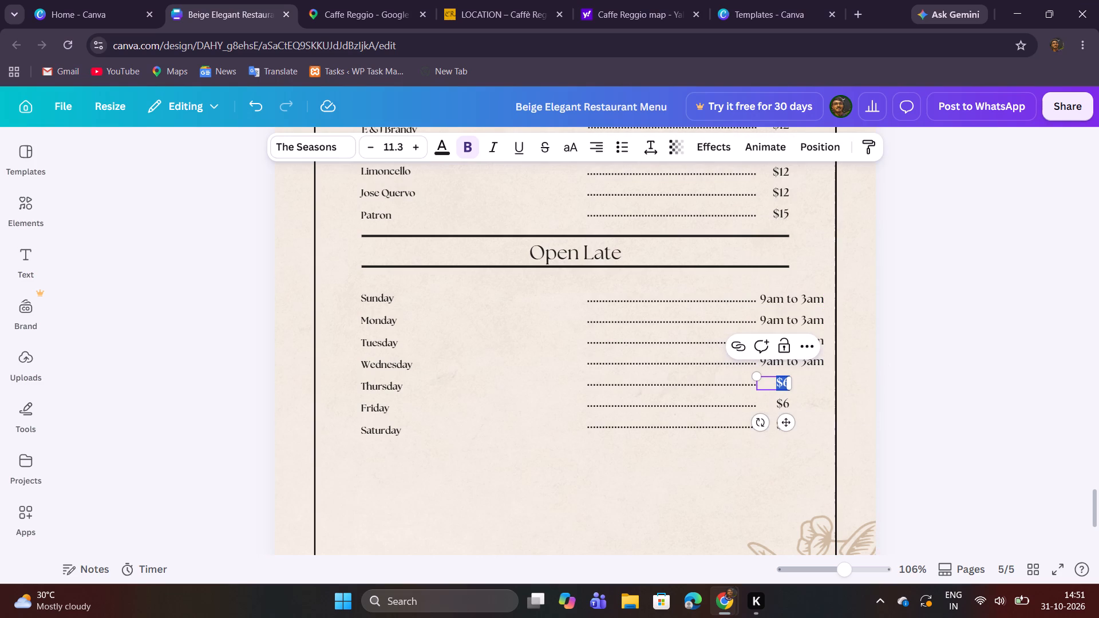
{"action": "key", "text": "ctrl+v"}
{"action": "left_click_drag", "start_coordinate": [790, 393], "coordinate": [818, 393]}
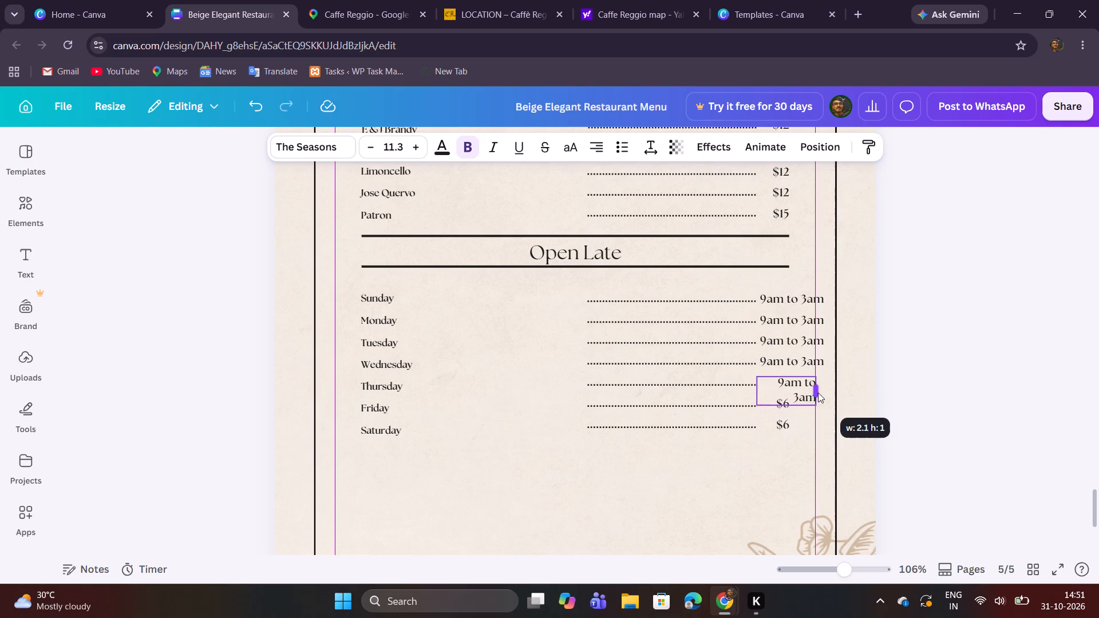
{"action": "left_click_drag", "start_coordinate": [818, 393], "coordinate": [824, 393]}
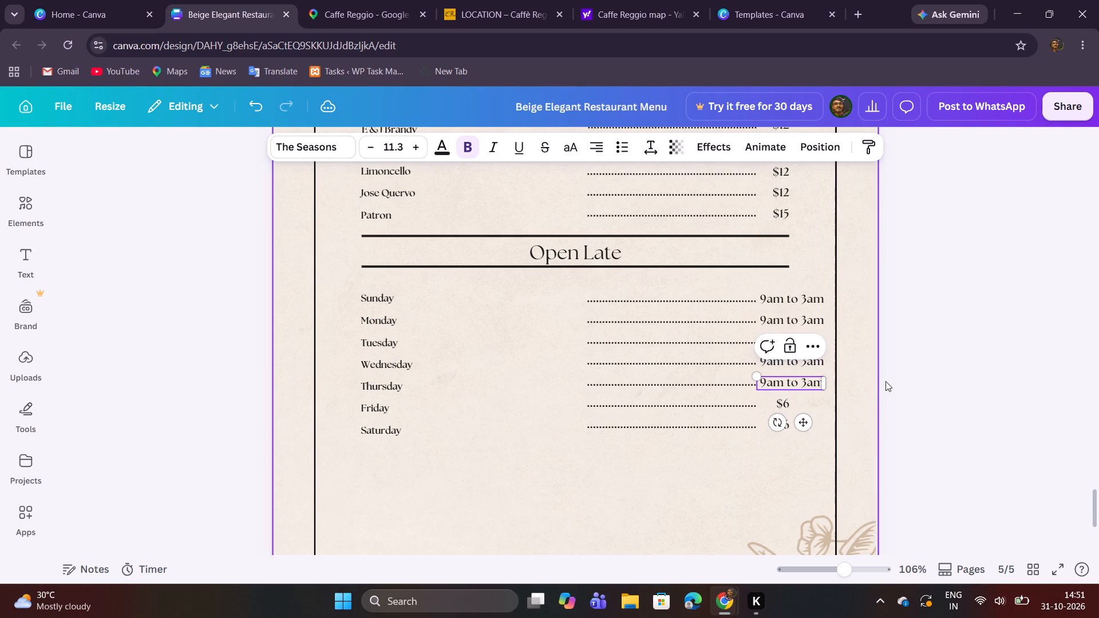
{"action": "left_click", "coordinate": [888, 380]}
Replace the Friday price with the copied hours on one line, changing the closing time so it reads "9am to 4am".
{"action": "double_click", "coordinate": [781, 402]}
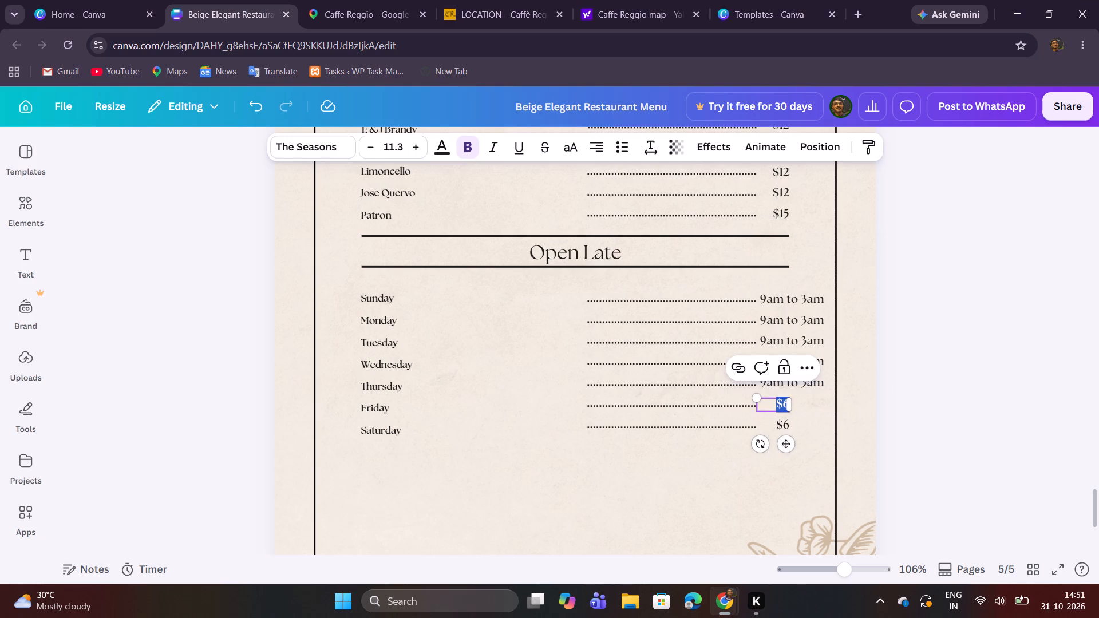
{"action": "key", "text": "ctrl+v"}
{"action": "left_click_drag", "start_coordinate": [793, 421], "coordinate": [809, 417]}
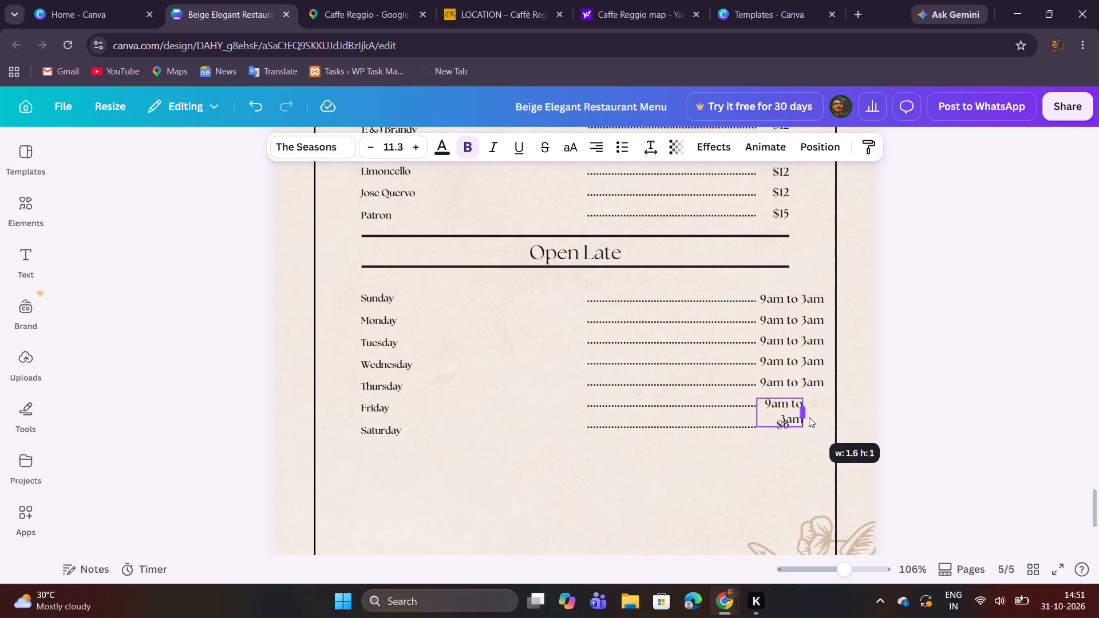
{"action": "left_click_drag", "start_coordinate": [809, 417], "coordinate": [827, 415]}
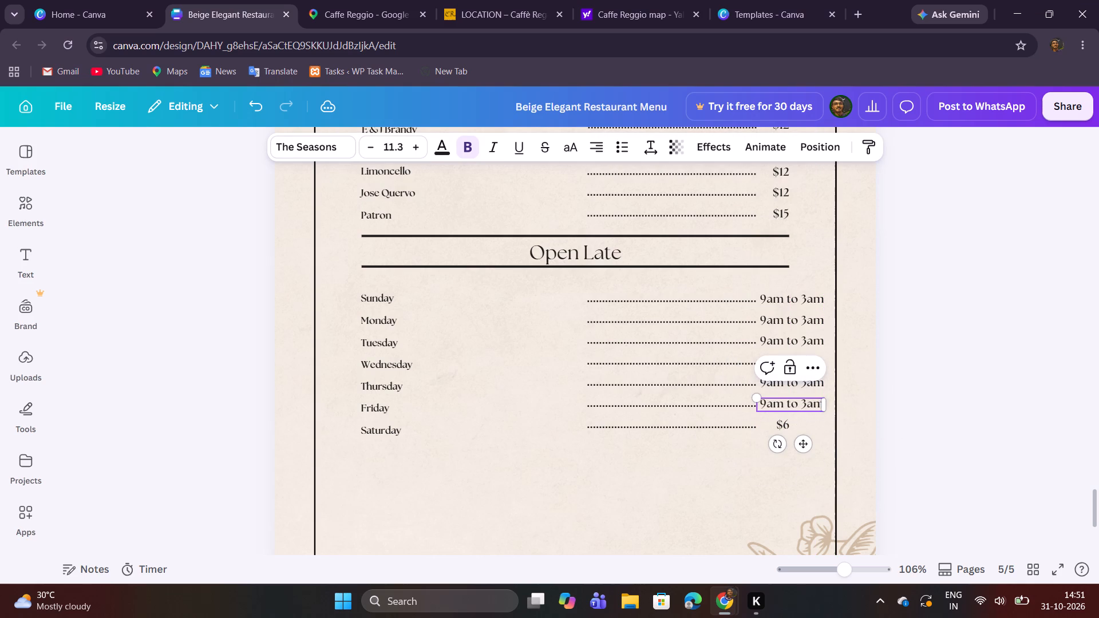
{"action": "triple_click", "coordinate": [806, 409]}
{"action": "left_click", "coordinate": [805, 404]}
{"action": "key", "text": "BackSpace"}
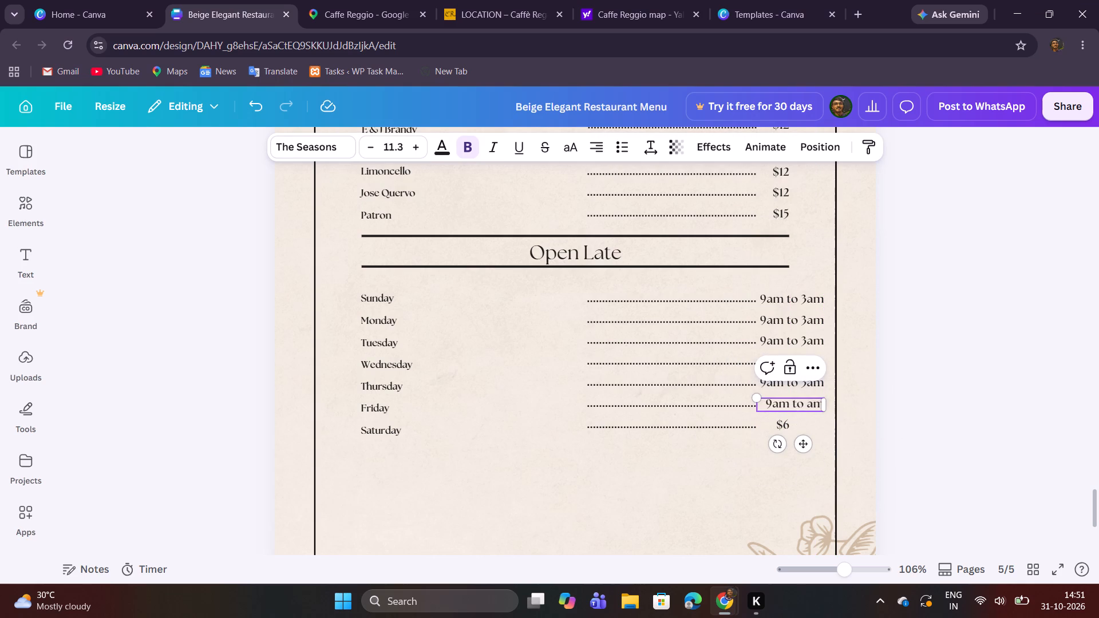
{"action": "key", "text": "4"}
{"action": "left_click", "coordinate": [898, 446]}
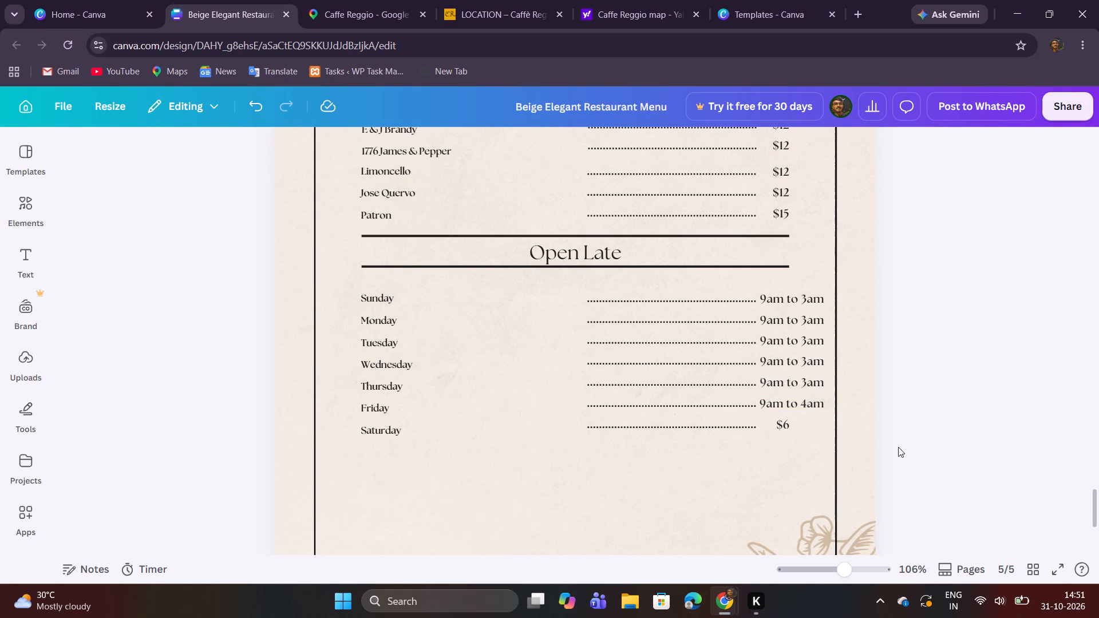
Copy Friday's "9am to 4am" over the Saturday price and widen its text box to fit on one line.
{"action": "double_click", "coordinate": [791, 405]}
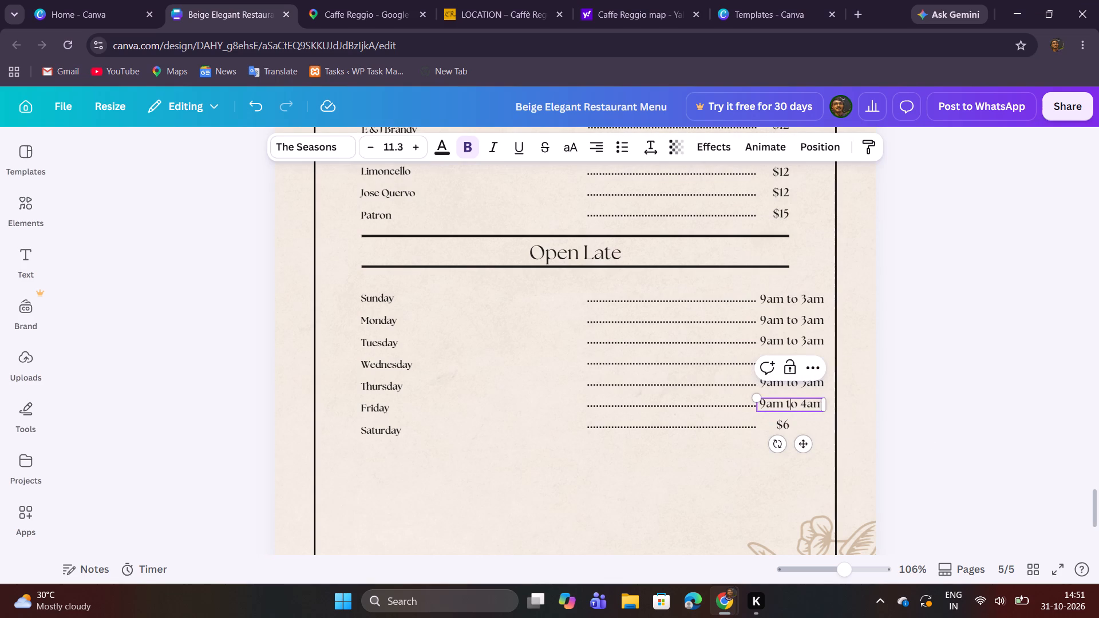
{"action": "key", "text": "ctrl+a"}
{"action": "key", "text": "ctrl+c"}
{"action": "left_click", "coordinate": [894, 427]}
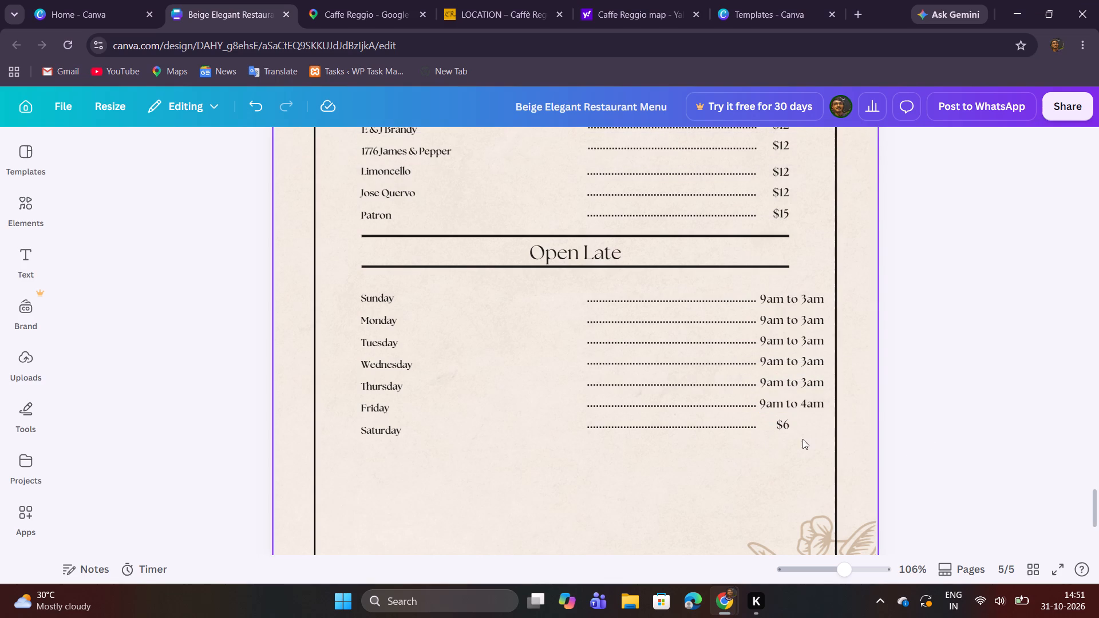
{"action": "double_click", "coordinate": [788, 426]}
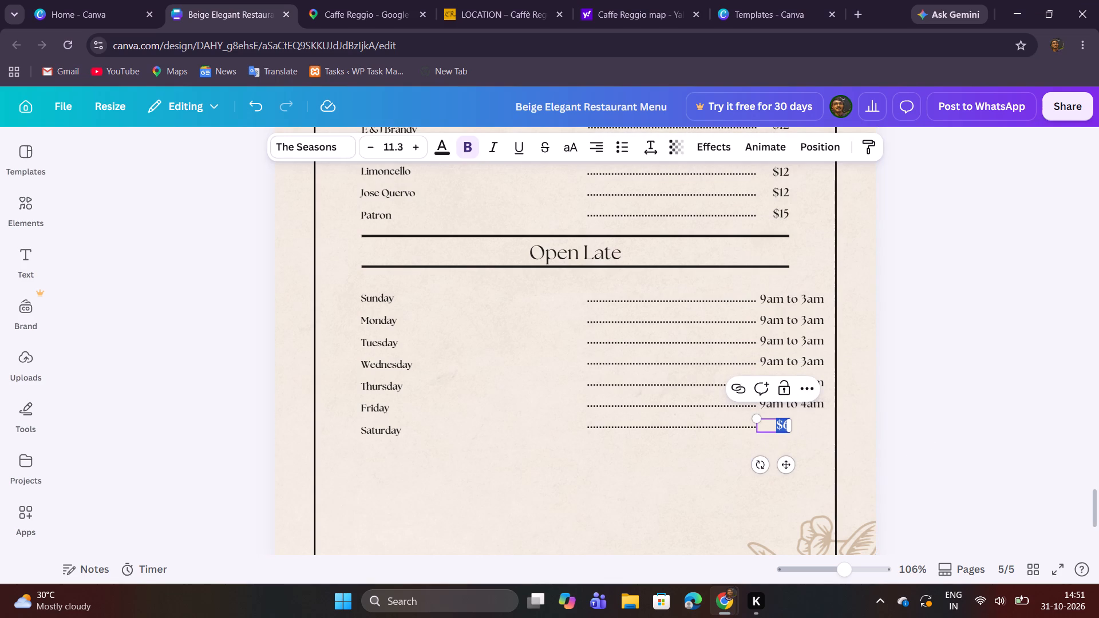
{"action": "key", "text": "ctrl+v"}
{"action": "left_click_drag", "start_coordinate": [794, 441], "coordinate": [794, 441]}
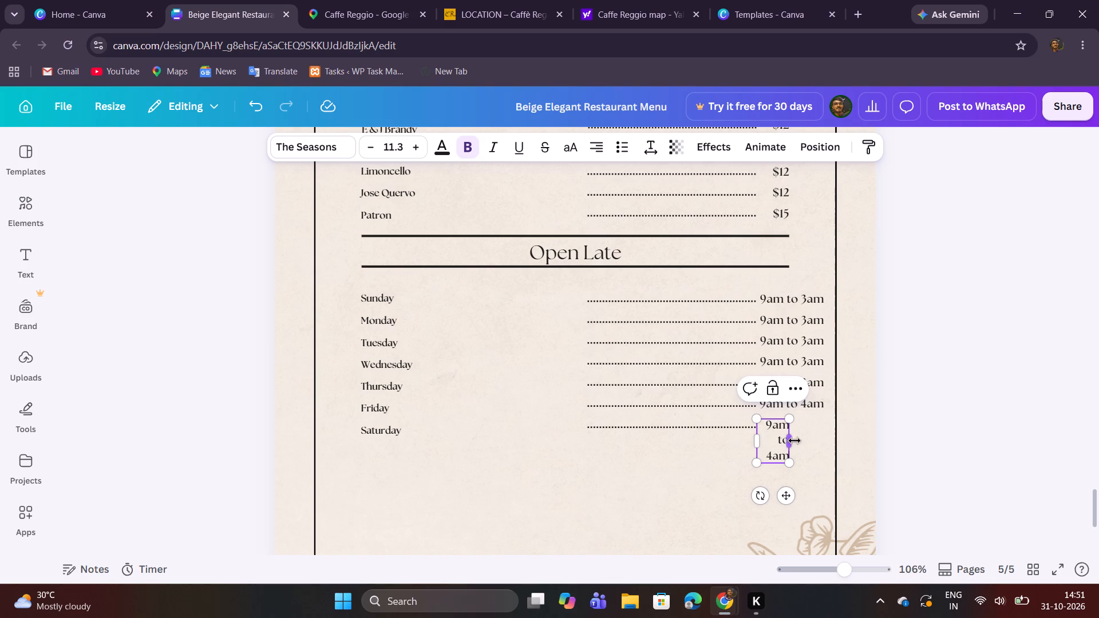
{"action": "left_click_drag", "start_coordinate": [794, 441], "coordinate": [827, 438]}
{"action": "left_click", "coordinate": [962, 427]}
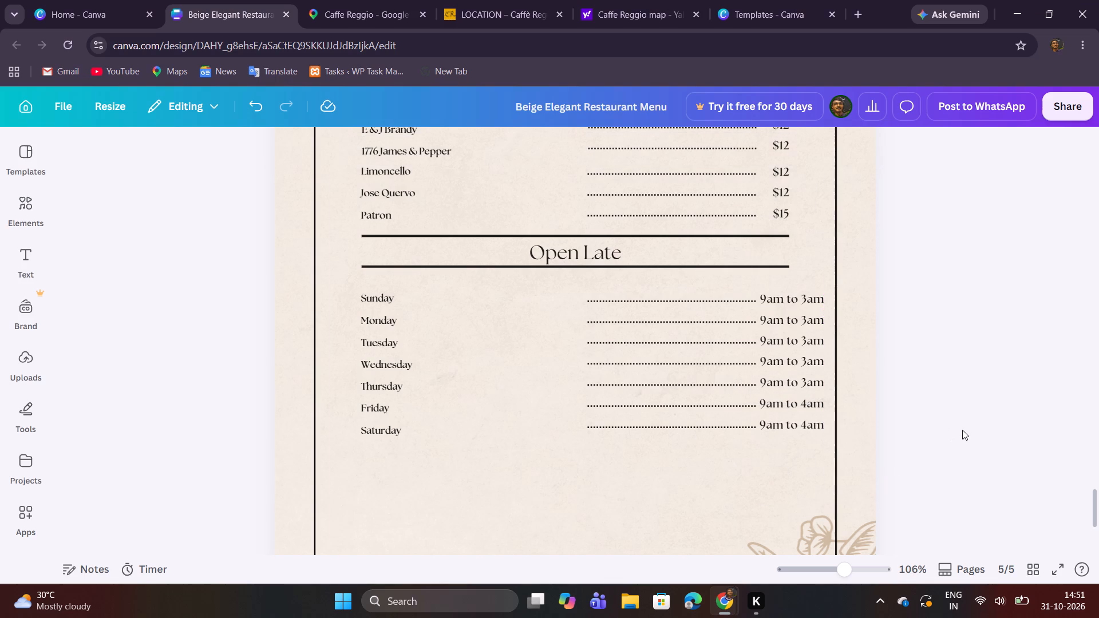
Review the Liquor and Open Late sections on page 5, including each day's opening hours.
{"action": "scroll", "coordinate": [930, 422], "scroll_direction": "up", "scroll_amount": 1}
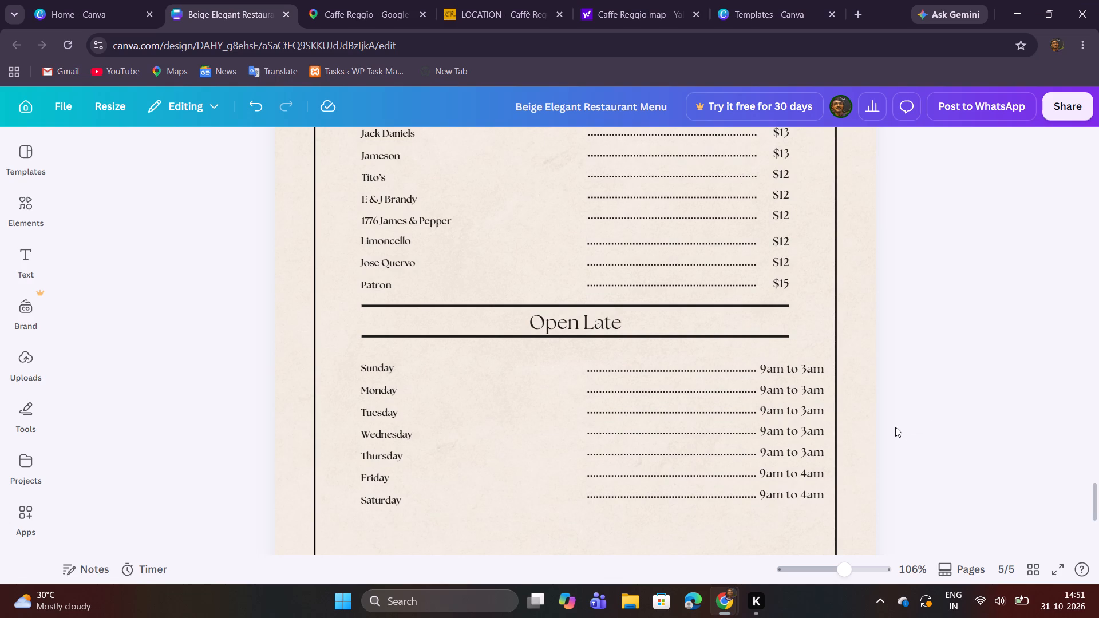
{"action": "scroll", "coordinate": [895, 428], "scroll_direction": "down", "scroll_amount": 1}
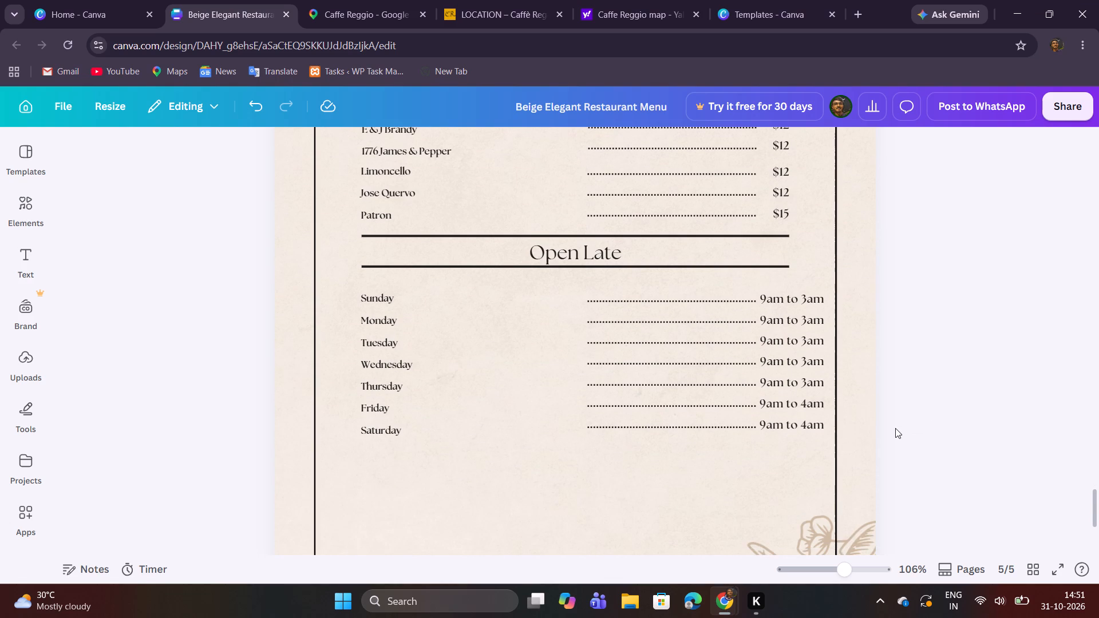
{"action": "scroll", "coordinate": [895, 428], "scroll_direction": "up", "scroll_amount": 2}
{"action": "scroll", "coordinate": [895, 428], "scroll_direction": "down", "scroll_amount": 2}
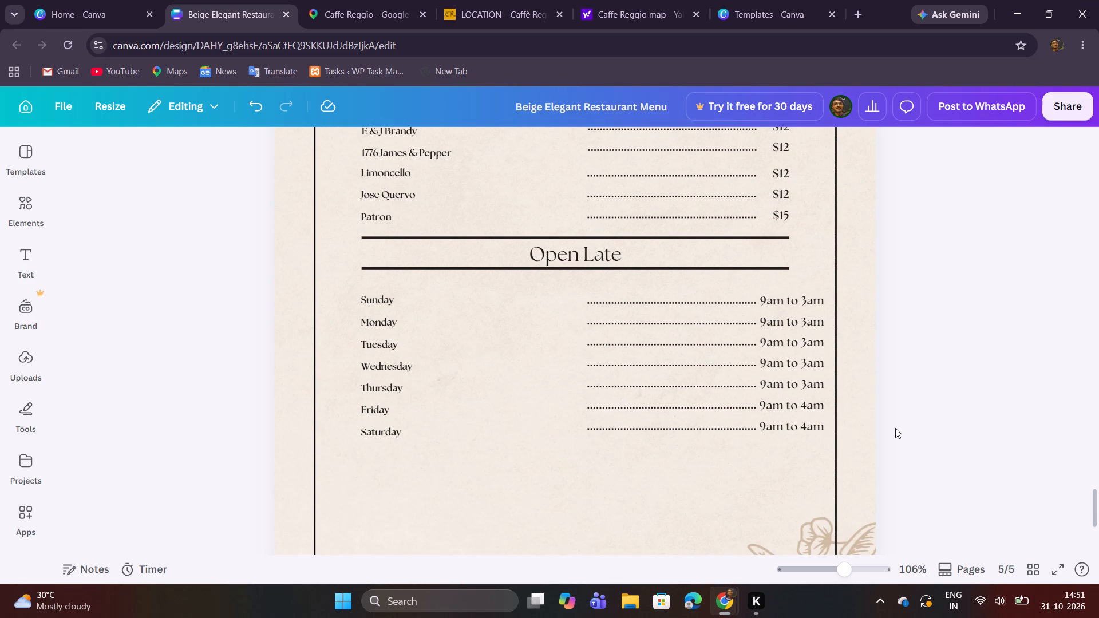
{"action": "scroll", "coordinate": [895, 428], "scroll_direction": "up", "scroll_amount": 6}
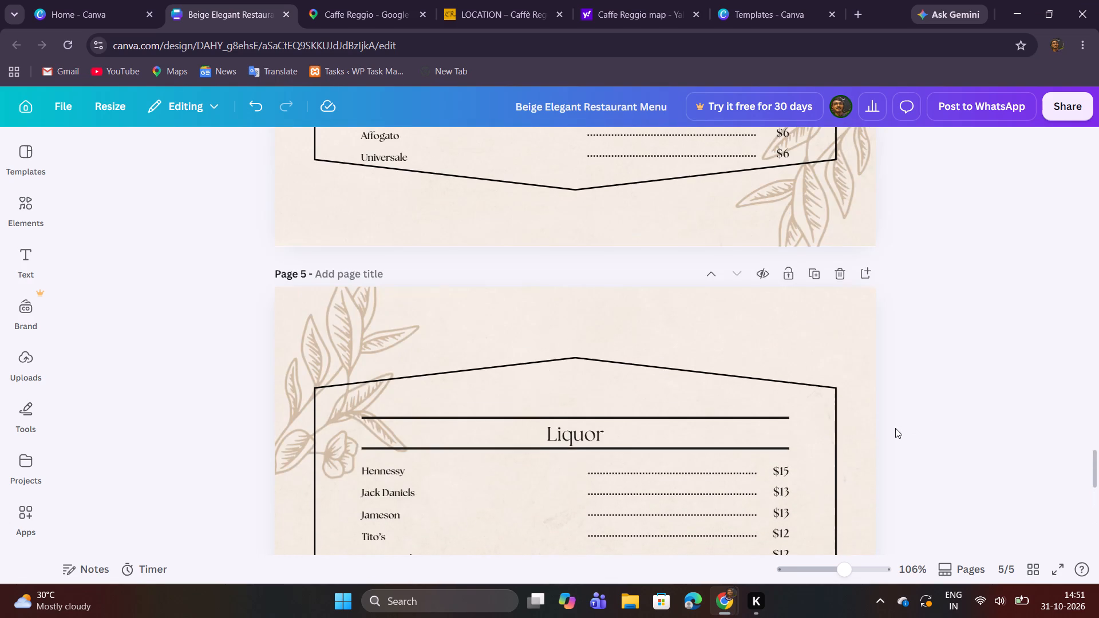
{"action": "scroll", "coordinate": [895, 428], "scroll_direction": "up", "scroll_amount": 1}
{"action": "scroll", "coordinate": [895, 428], "scroll_direction": "down", "scroll_amount": 7}
Duplicate page 5, the Liquor and Open Late page, to create page 6.
{"action": "scroll", "coordinate": [895, 428], "scroll_direction": "up", "scroll_amount": 6}
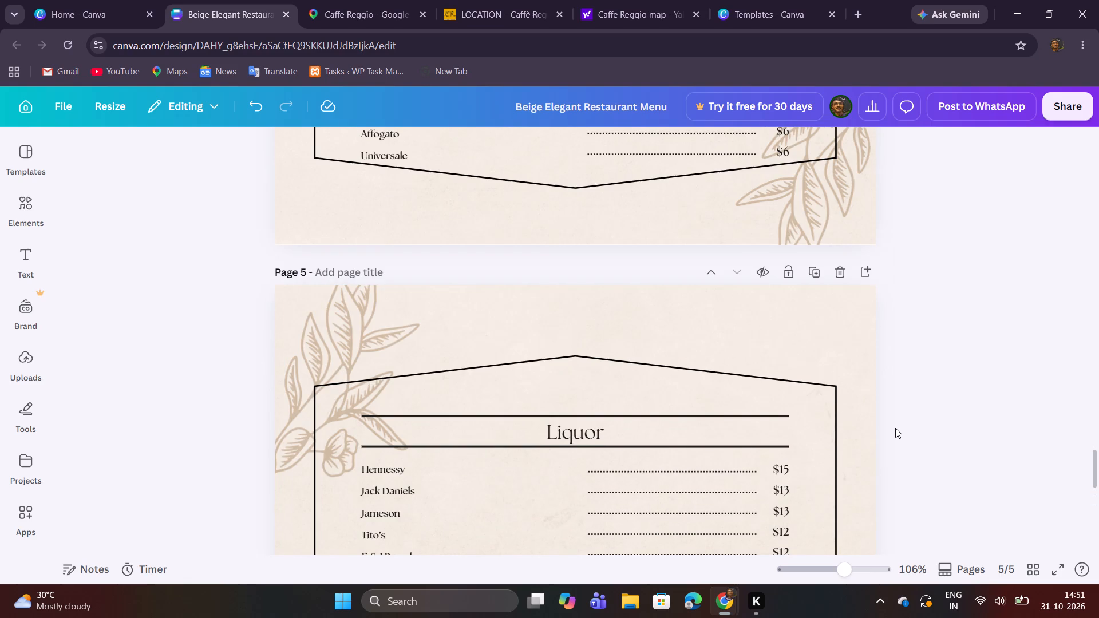
{"action": "left_click", "coordinate": [817, 280]}
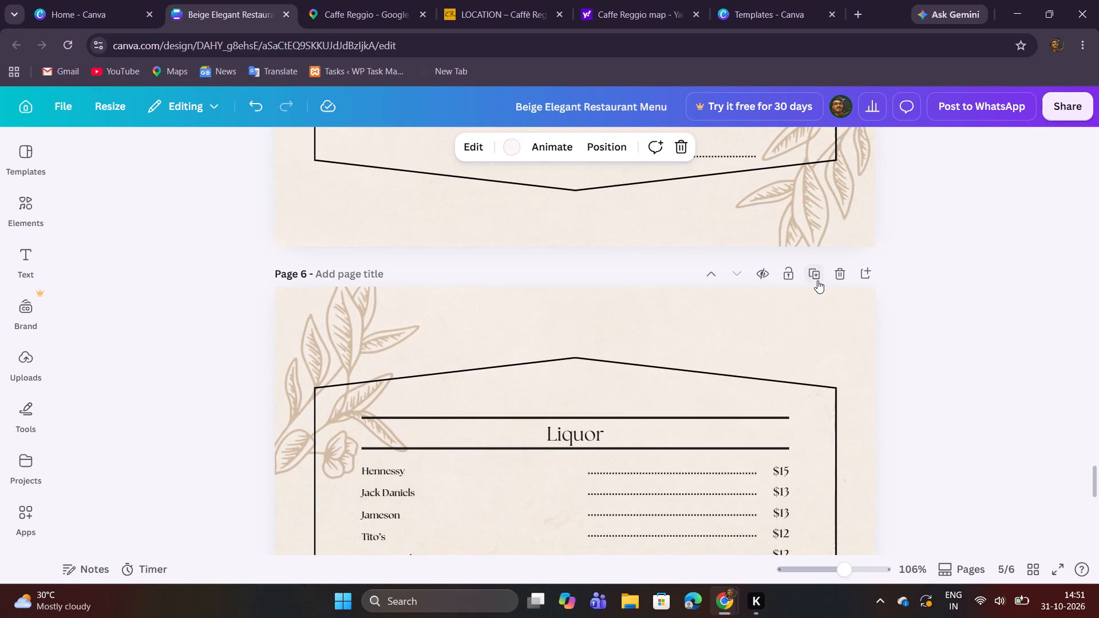
Delete the duplicated page 6 with the Liquor and Open Late sections.
{"action": "scroll", "coordinate": [926, 338], "scroll_direction": "down", "scroll_amount": 2}
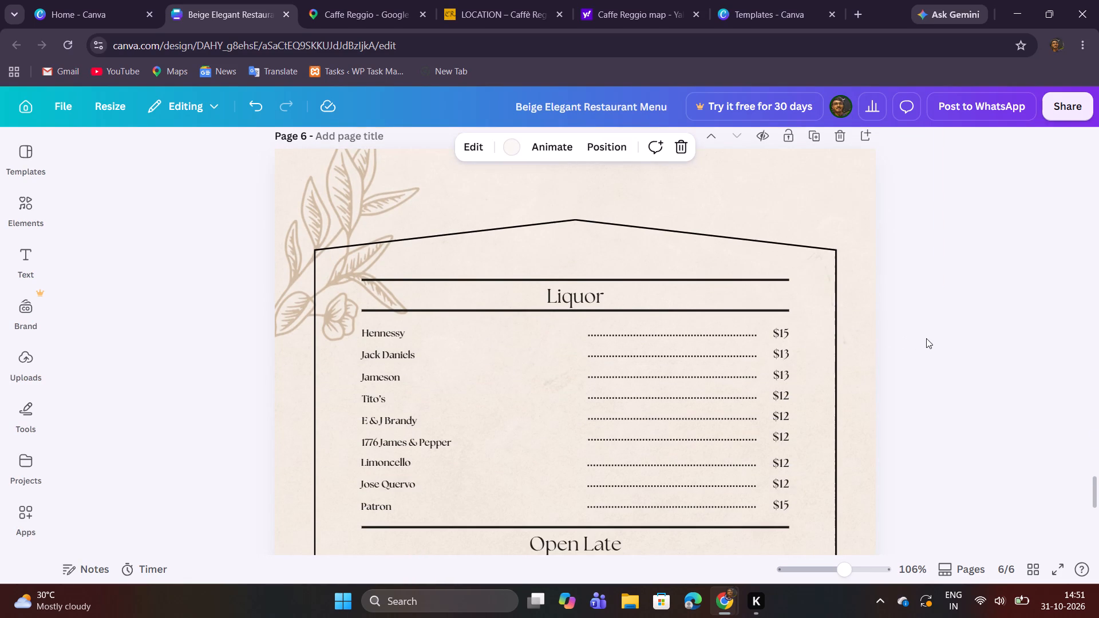
{"action": "scroll", "coordinate": [926, 338], "scroll_direction": "up", "scroll_amount": 1}
{"action": "left_click", "coordinate": [842, 205]}
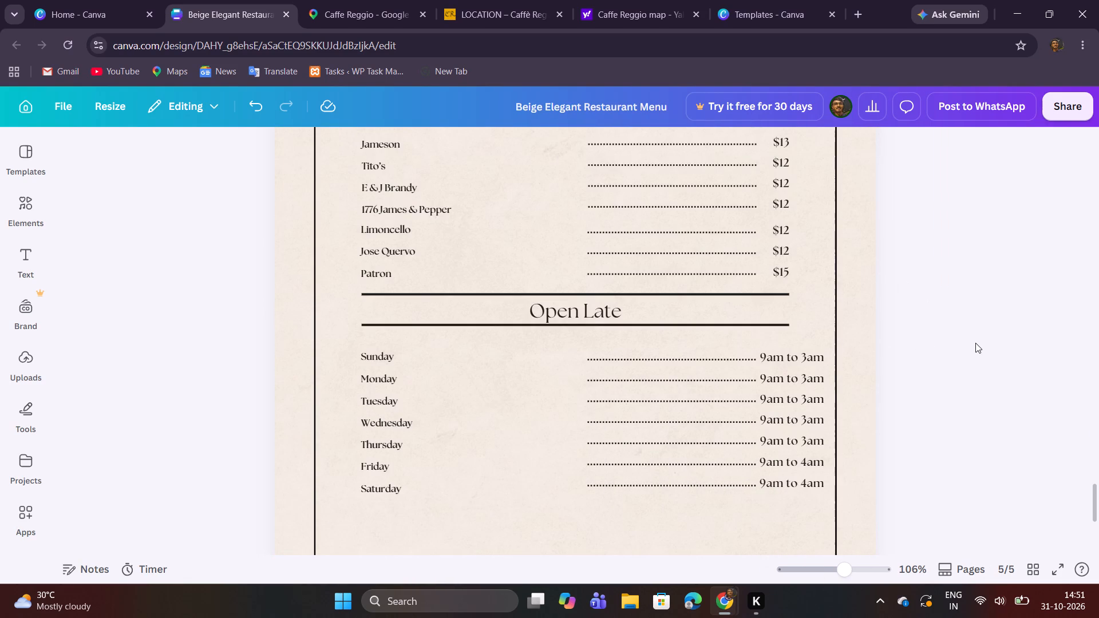
Switch to the Caffe Reggio photos in Google Maps and open the photo of the Brunch 9AM-4PM menu.
{"action": "scroll", "coordinate": [976, 341], "scroll_direction": "down", "scroll_amount": 8}
{"action": "scroll", "coordinate": [976, 341], "scroll_direction": "up", "scroll_amount": 8}
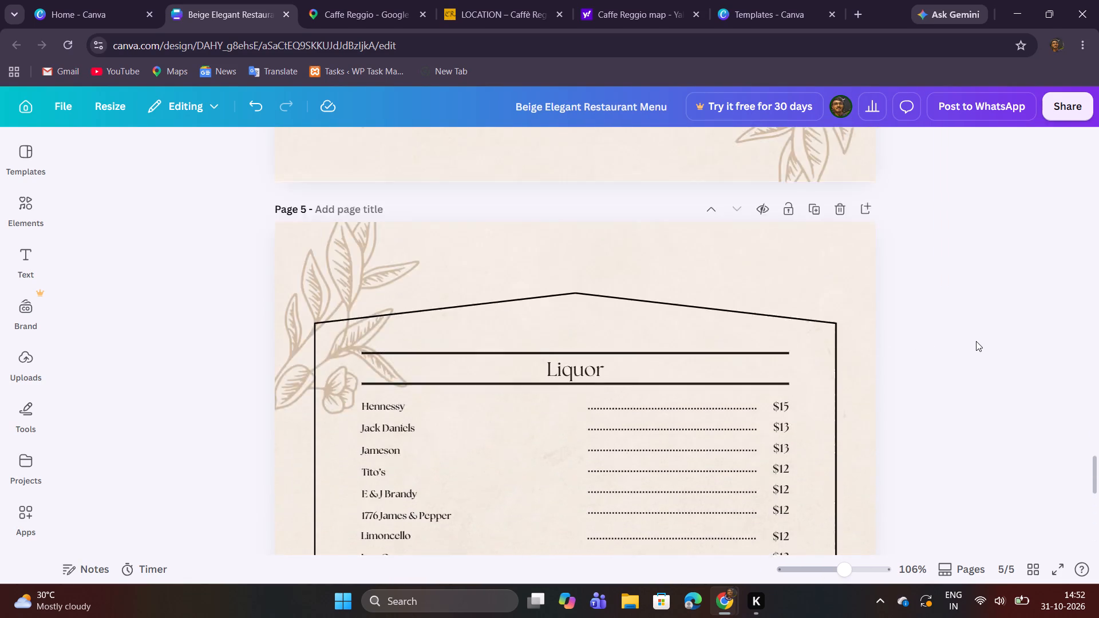
{"action": "scroll", "coordinate": [976, 341], "scroll_direction": "up", "scroll_amount": 12}
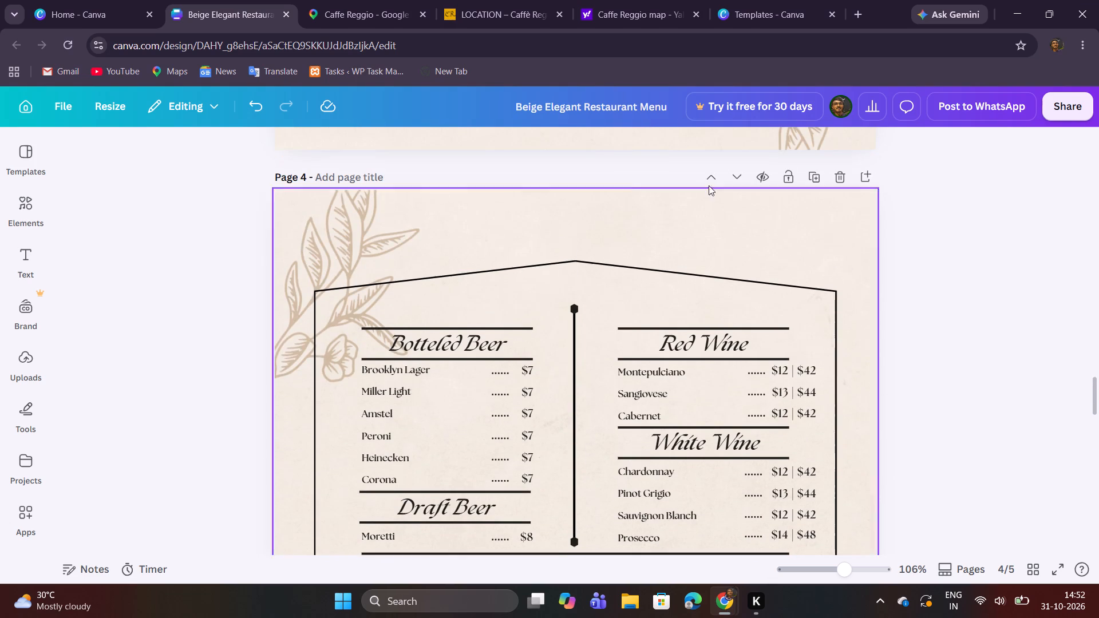
{"action": "left_click", "coordinate": [378, 1]}
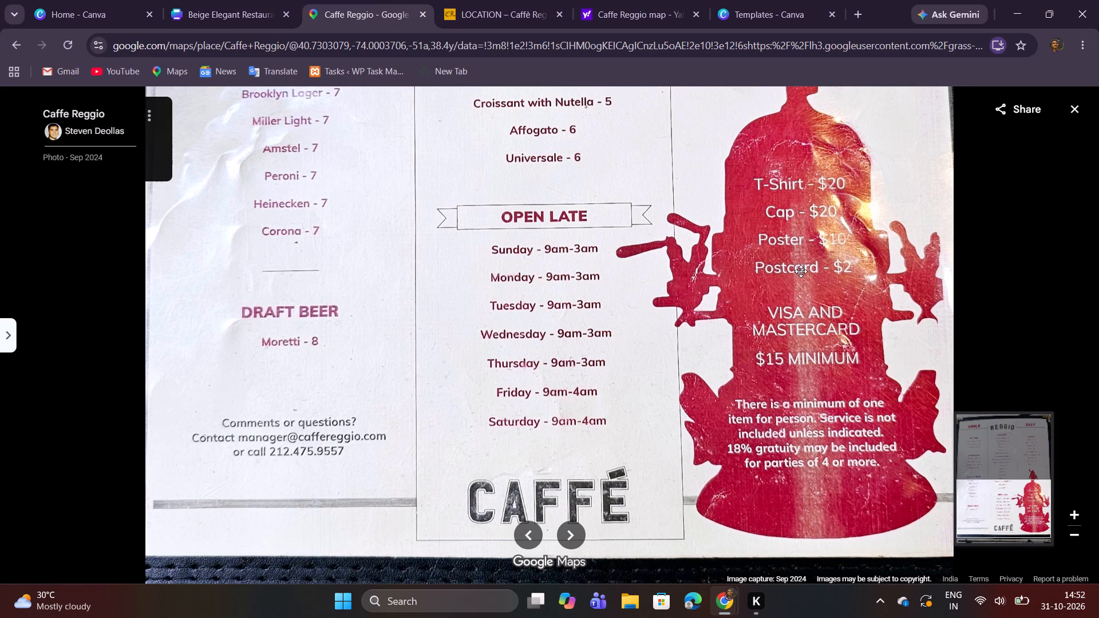
{"action": "left_click_drag", "start_coordinate": [800, 270], "coordinate": [823, 525]}
{"action": "scroll", "coordinate": [797, 458], "scroll_direction": "down", "scroll_amount": 1}
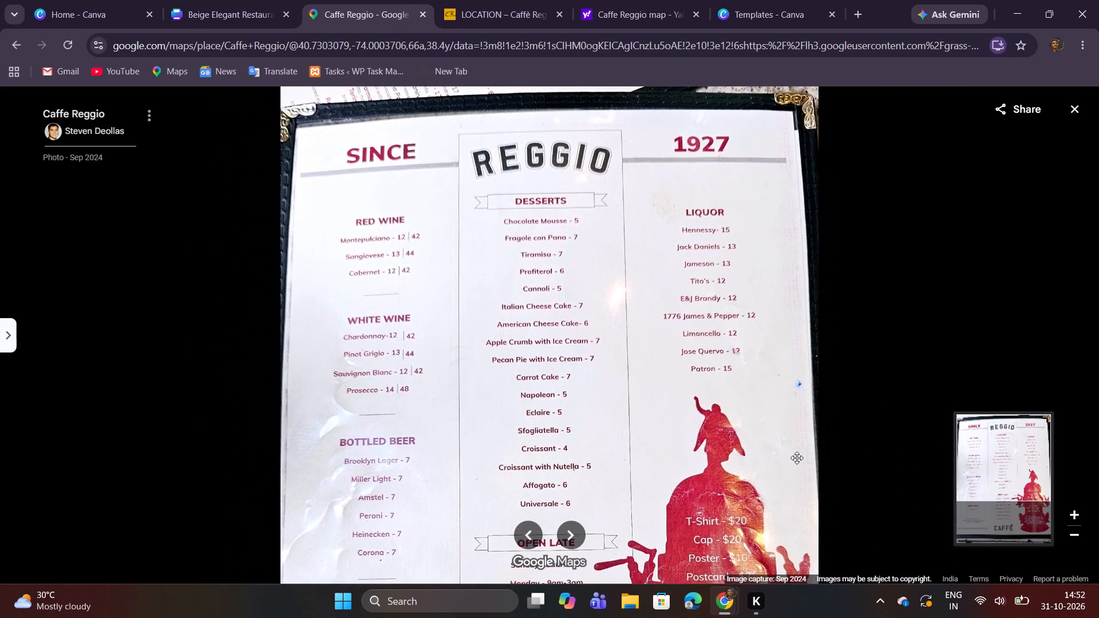
{"action": "left_click", "coordinate": [564, 544]}
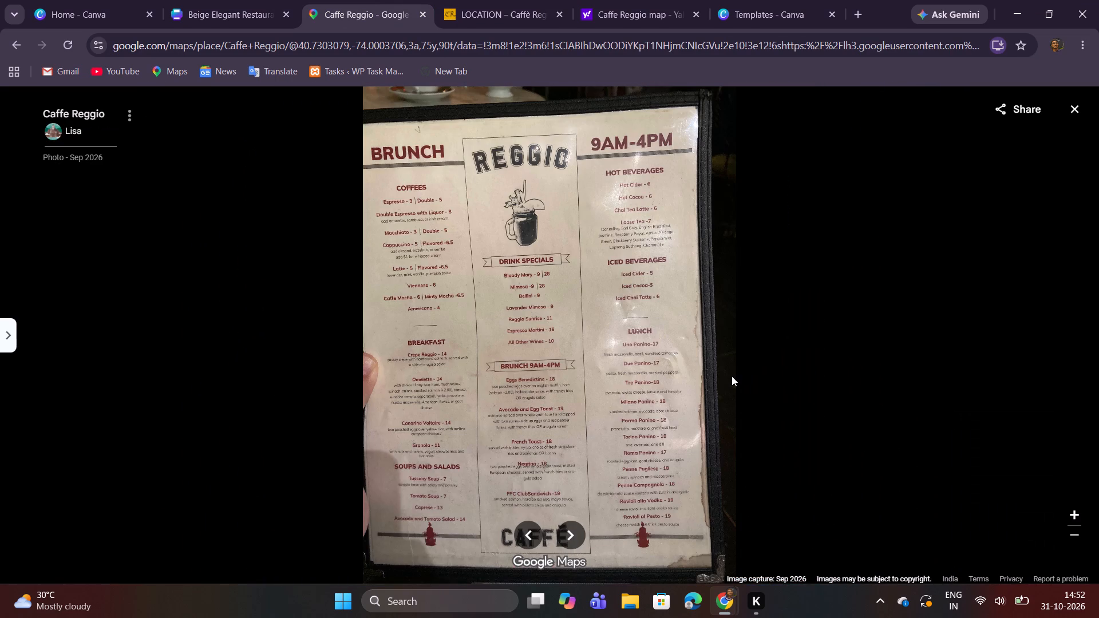
Examine the Brunch menu photo's sections, from Coffees and Drink Specials down to Breakfast, Soups and Salads, and Lunch.
{"action": "scroll", "coordinate": [732, 376], "scroll_direction": "up", "scroll_amount": 4}
{"action": "left_click_drag", "start_coordinate": [645, 348], "coordinate": [808, 464]}
{"action": "scroll", "coordinate": [802, 447], "scroll_direction": "down", "scroll_amount": 2}
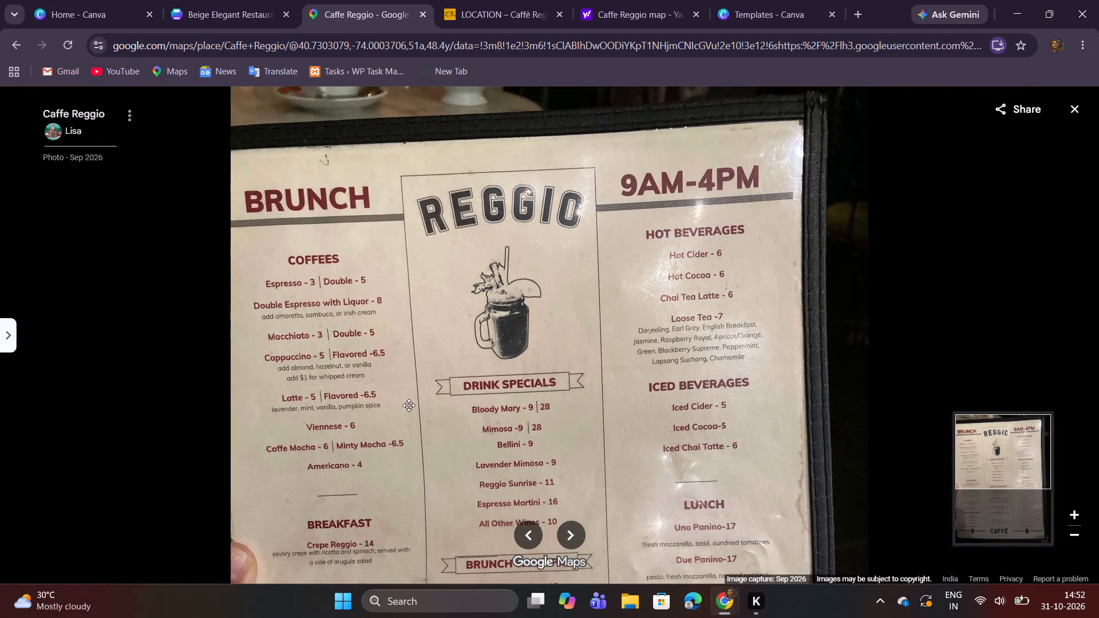
{"action": "left_click_drag", "start_coordinate": [412, 405], "coordinate": [422, 305]}
{"action": "left_click_drag", "start_coordinate": [358, 494], "coordinate": [405, 332]}
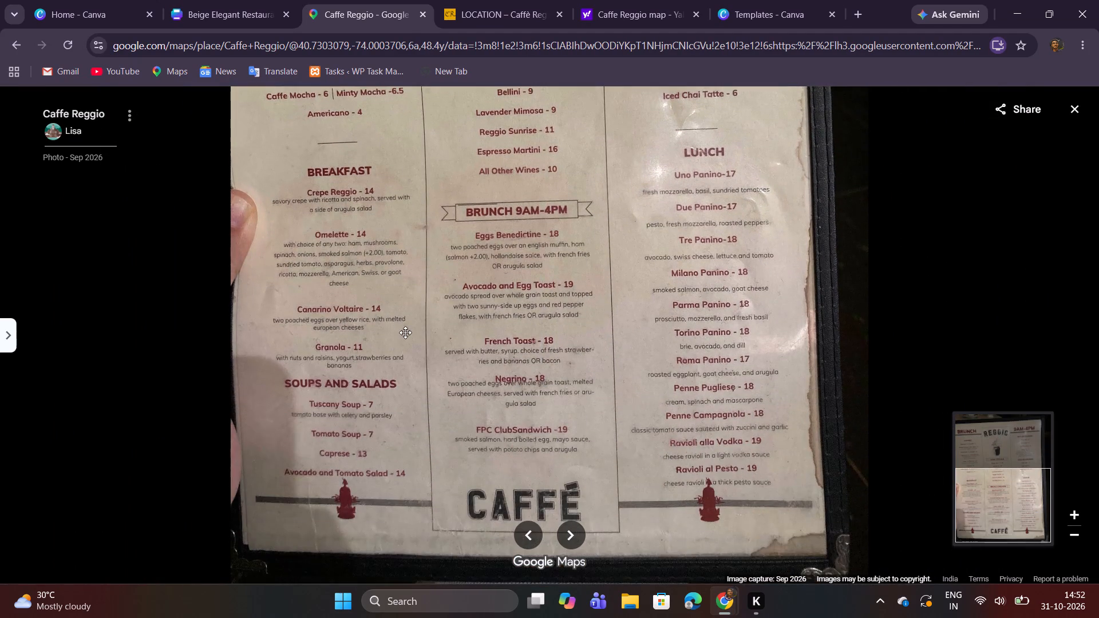
{"action": "left_click_drag", "start_coordinate": [371, 417], "coordinate": [373, 555]}
{"action": "left_click_drag", "start_coordinate": [509, 379], "coordinate": [528, 319]}
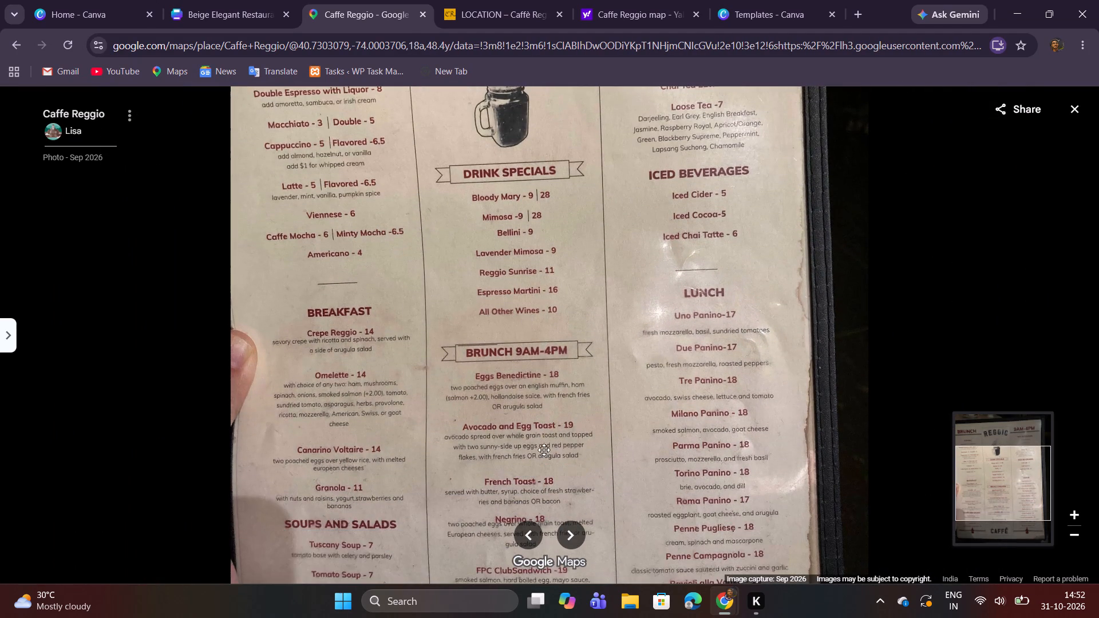
{"action": "left_click_drag", "start_coordinate": [548, 471], "coordinate": [566, 429]}
{"action": "left_click_drag", "start_coordinate": [728, 347], "coordinate": [736, 438]}
{"action": "left_click_drag", "start_coordinate": [718, 323], "coordinate": [725, 352]}
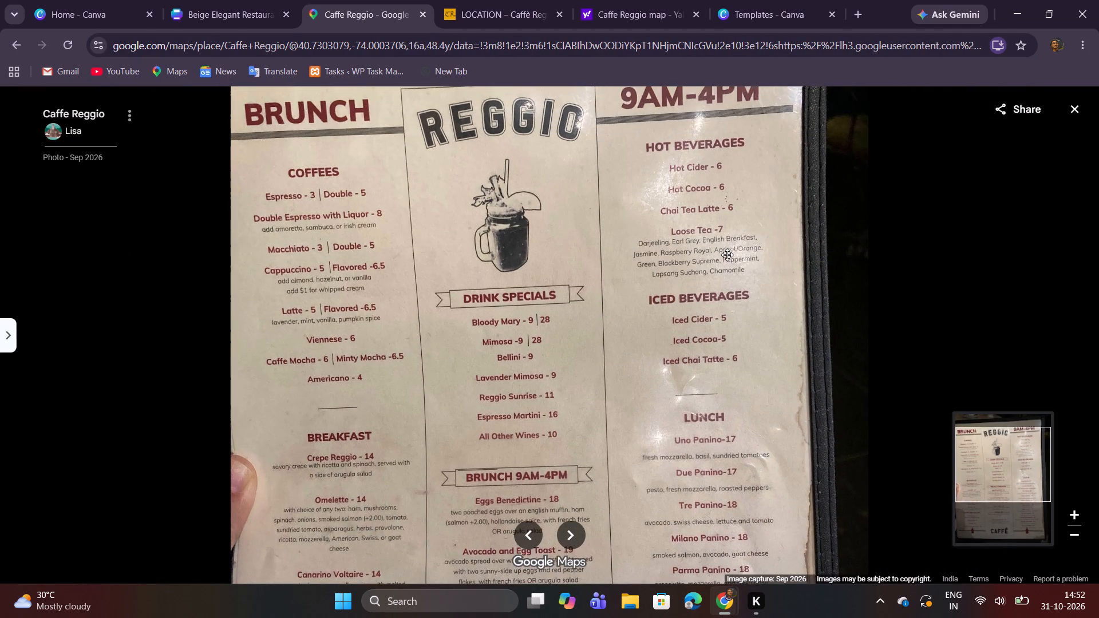
{"action": "left_click_drag", "start_coordinate": [727, 255], "coordinate": [731, 268]}
Compare page 4's beer, wine and Desserts layout in Canva with the sections of the Brunch menu photo.
{"action": "left_click", "coordinate": [218, 0]}
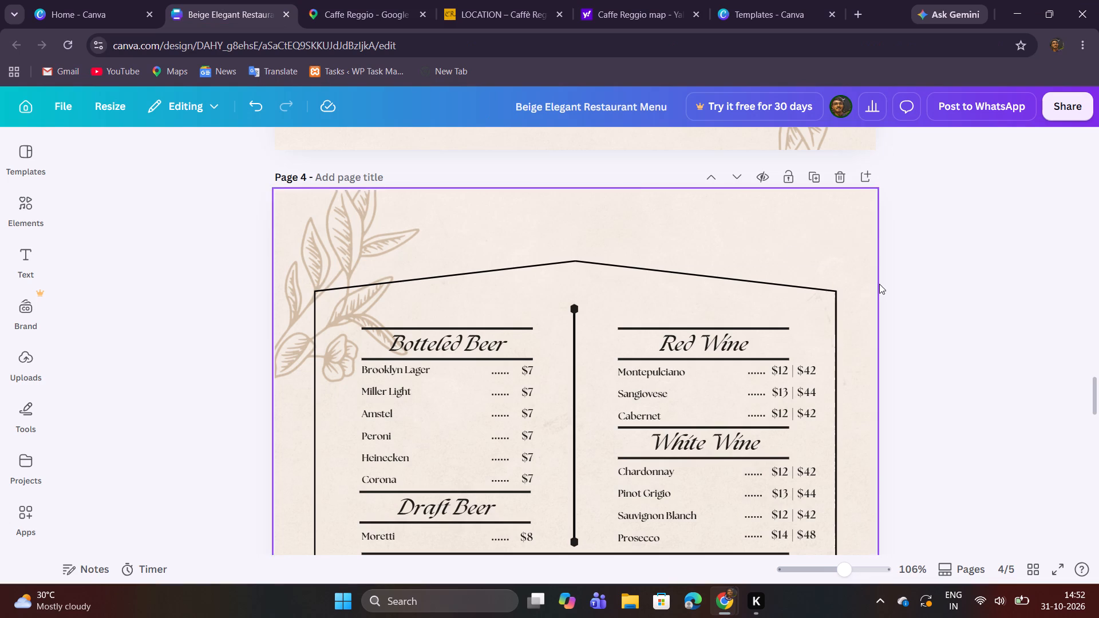
{"action": "left_click_drag", "start_coordinate": [930, 307], "coordinate": [940, 189]}
{"action": "scroll", "coordinate": [985, 300], "scroll_direction": "down", "scroll_amount": 2}
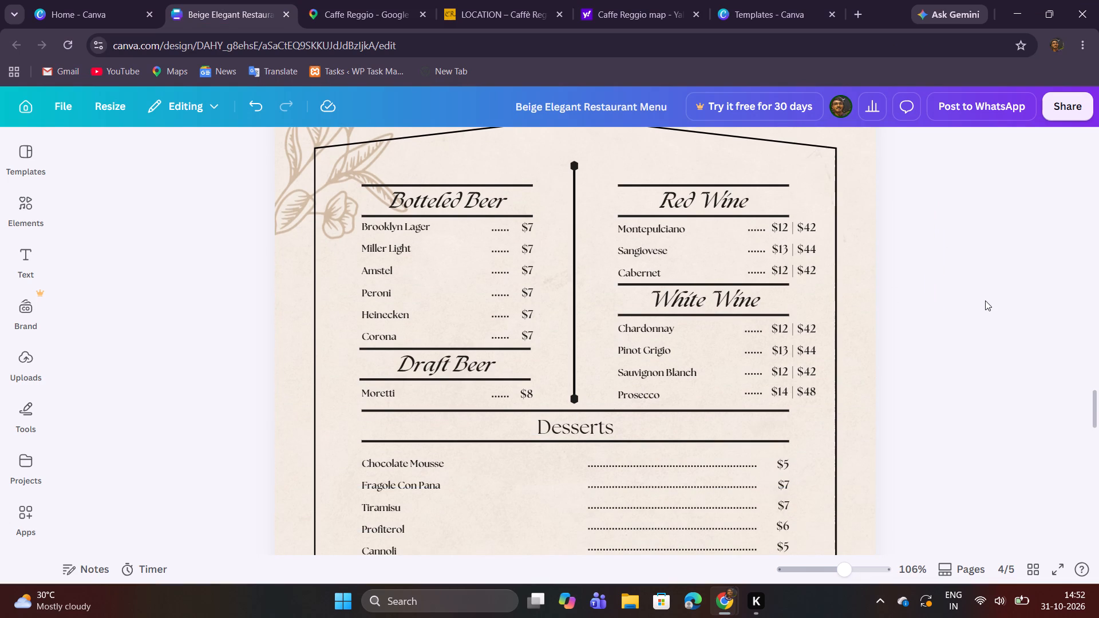
{"action": "left_click", "coordinate": [359, 11]}
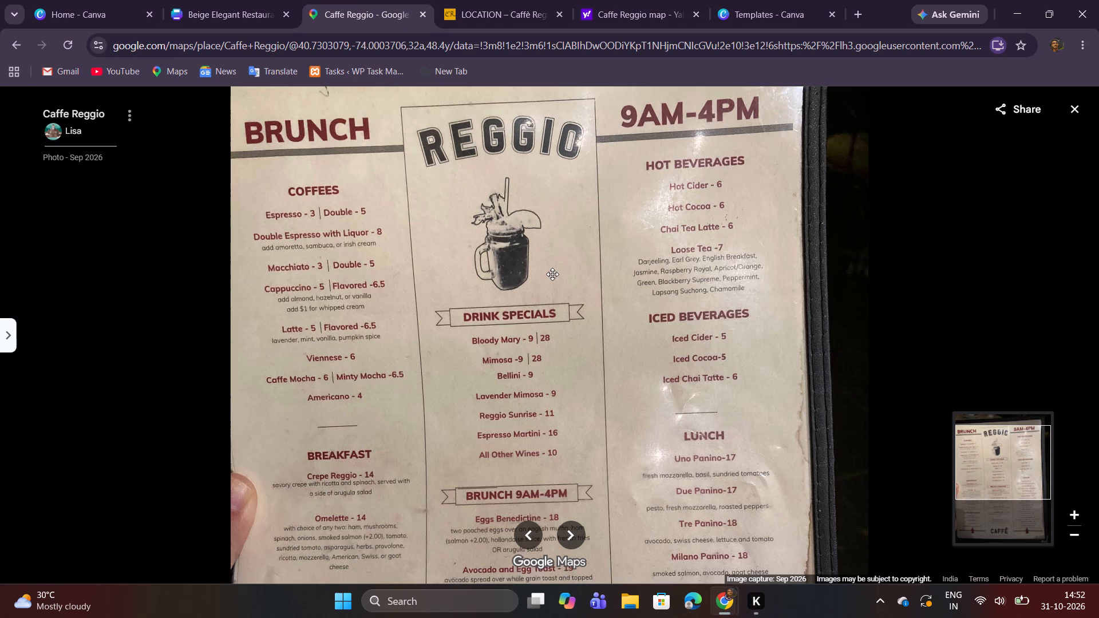
{"action": "left_click_drag", "start_coordinate": [552, 273], "coordinate": [559, 182]}
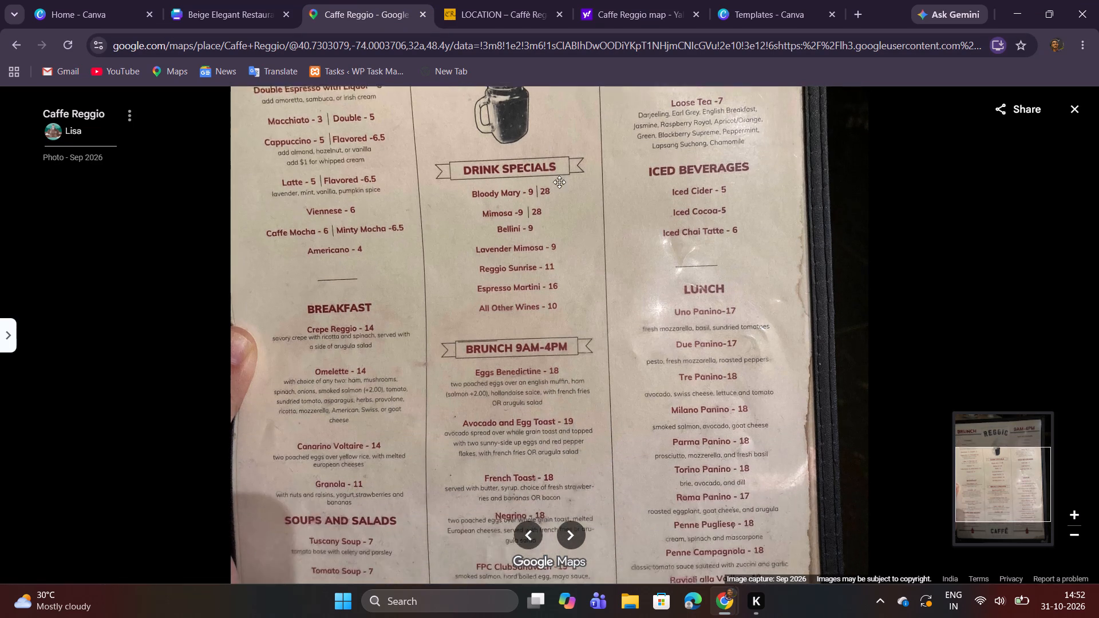
{"action": "left_click_drag", "start_coordinate": [559, 182], "coordinate": [569, 270]}
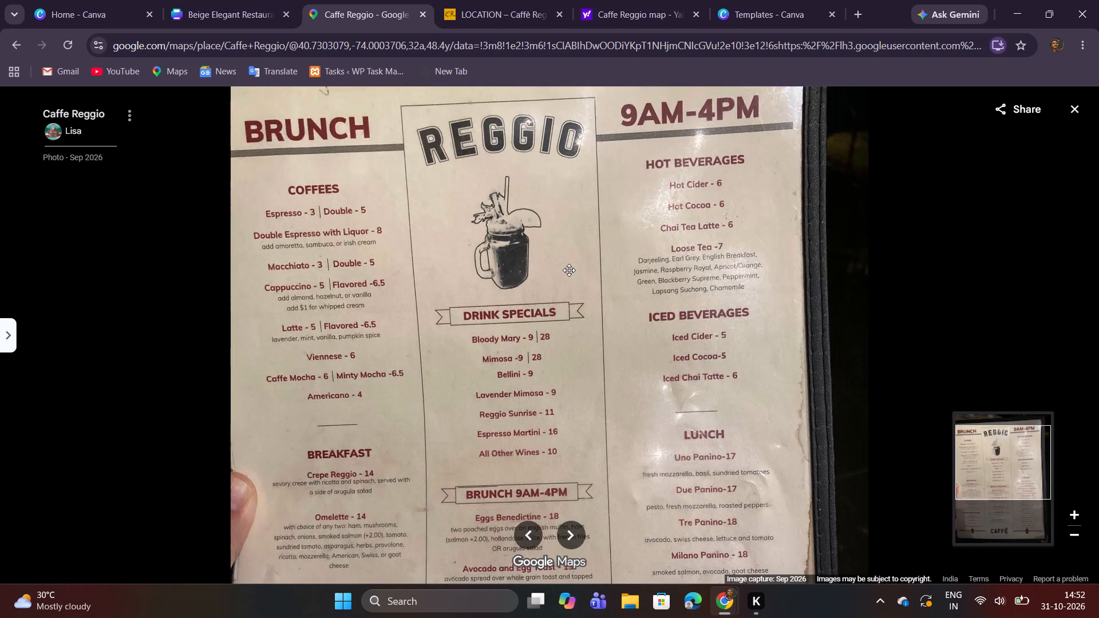
{"action": "left_click_drag", "start_coordinate": [569, 270], "coordinate": [571, 267]}
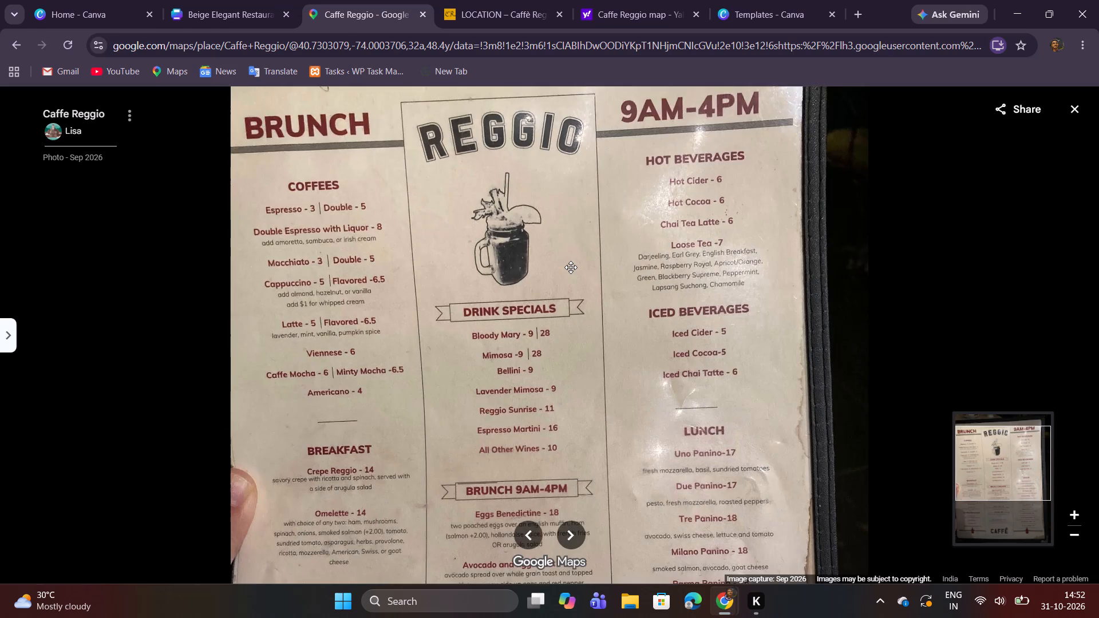
{"action": "left_click_drag", "start_coordinate": [571, 267], "coordinate": [582, 157]}
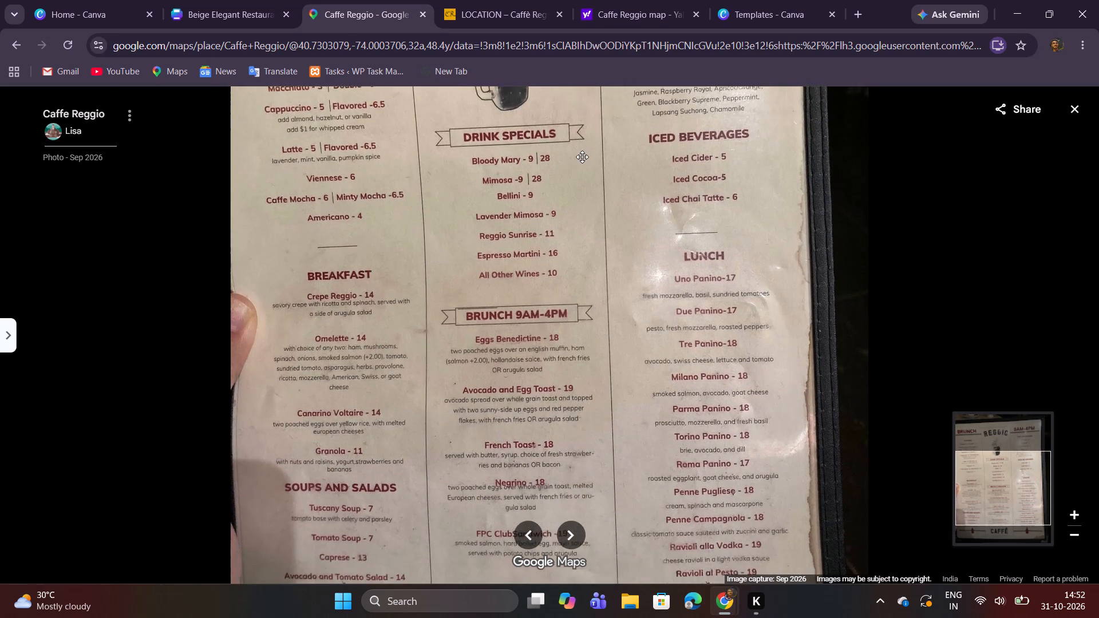
{"action": "left_click_drag", "start_coordinate": [582, 157], "coordinate": [588, 129]}
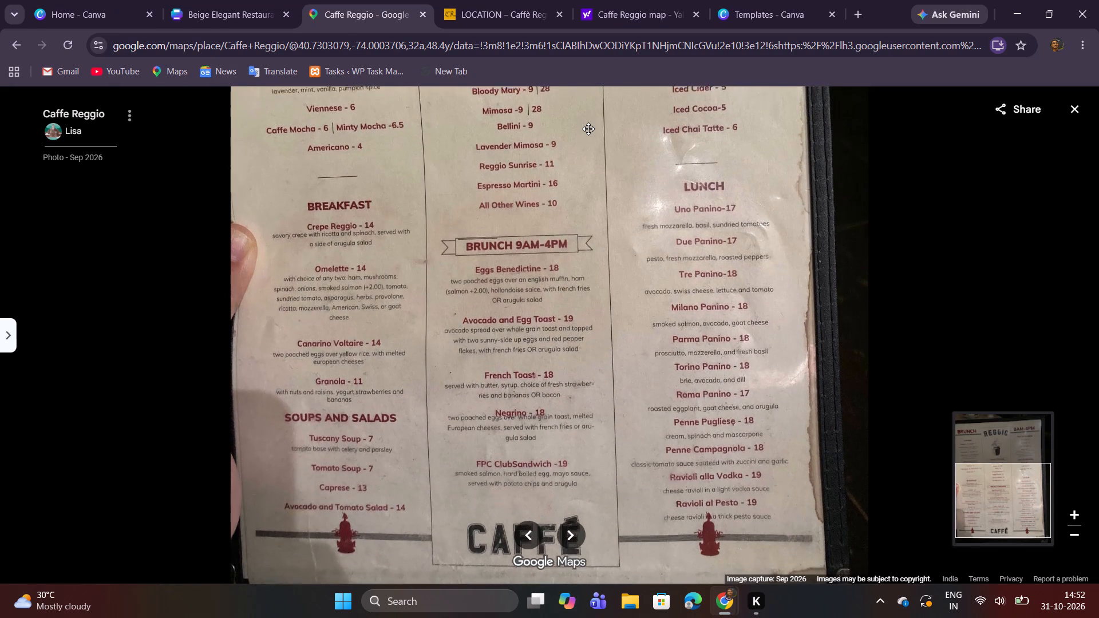
{"action": "left_click_drag", "start_coordinate": [588, 129], "coordinate": [588, 282]}
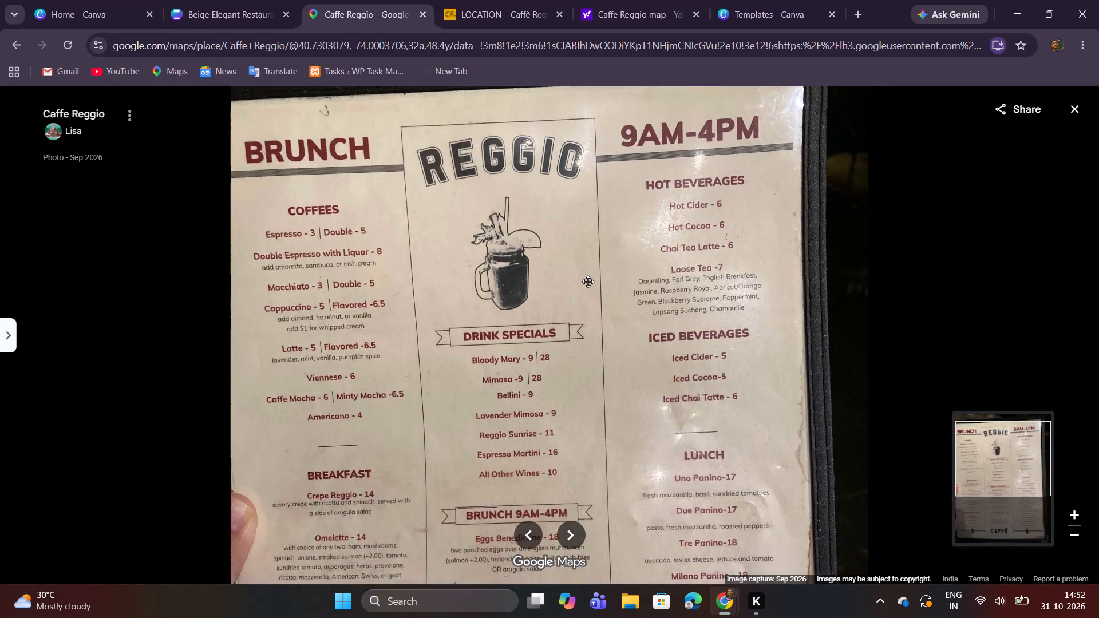
{"action": "left_click_drag", "start_coordinate": [588, 282], "coordinate": [588, 282]}
{"action": "left_click", "coordinate": [219, 12]}
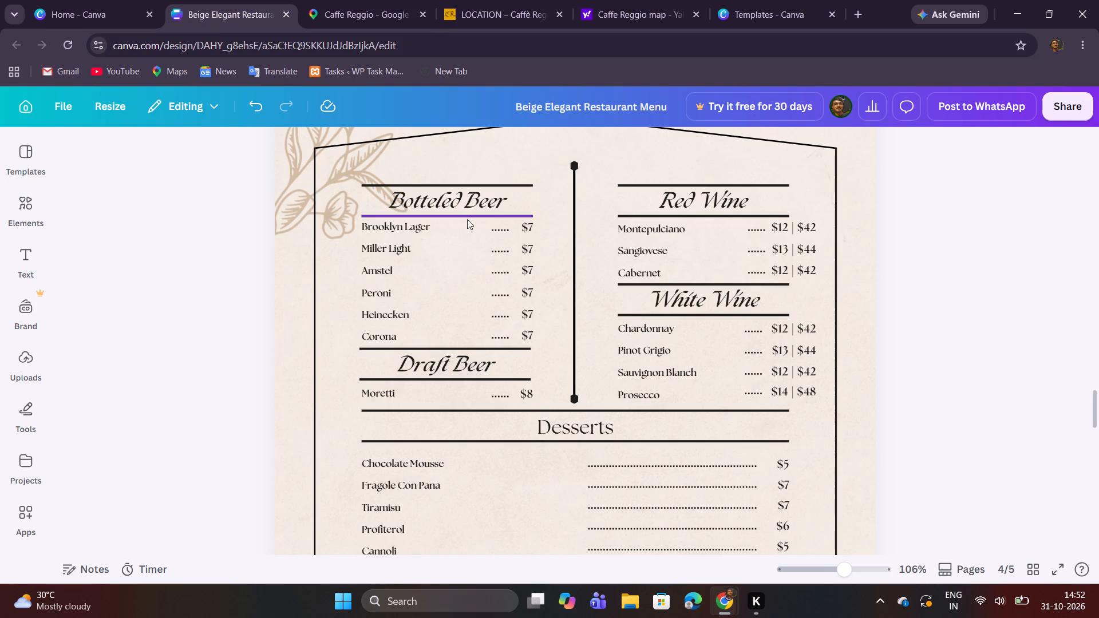
{"action": "left_click", "coordinate": [330, 1]}
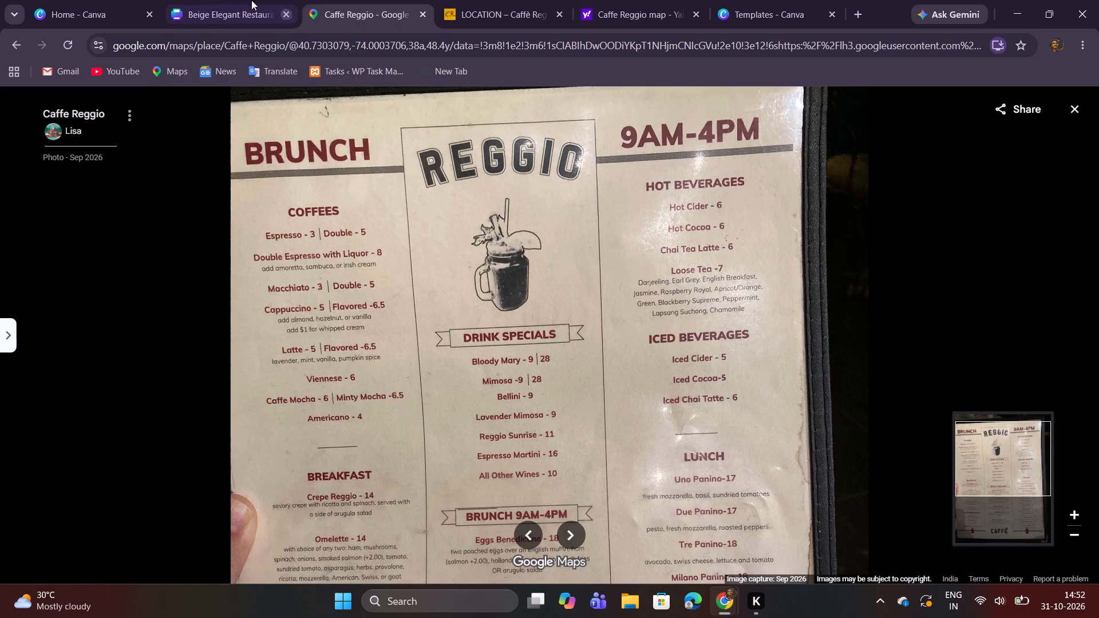
Delete page 4, the page with the beer, wine and Desserts sections, from the Canva menu.
{"action": "left_click", "coordinate": [198, 0]}
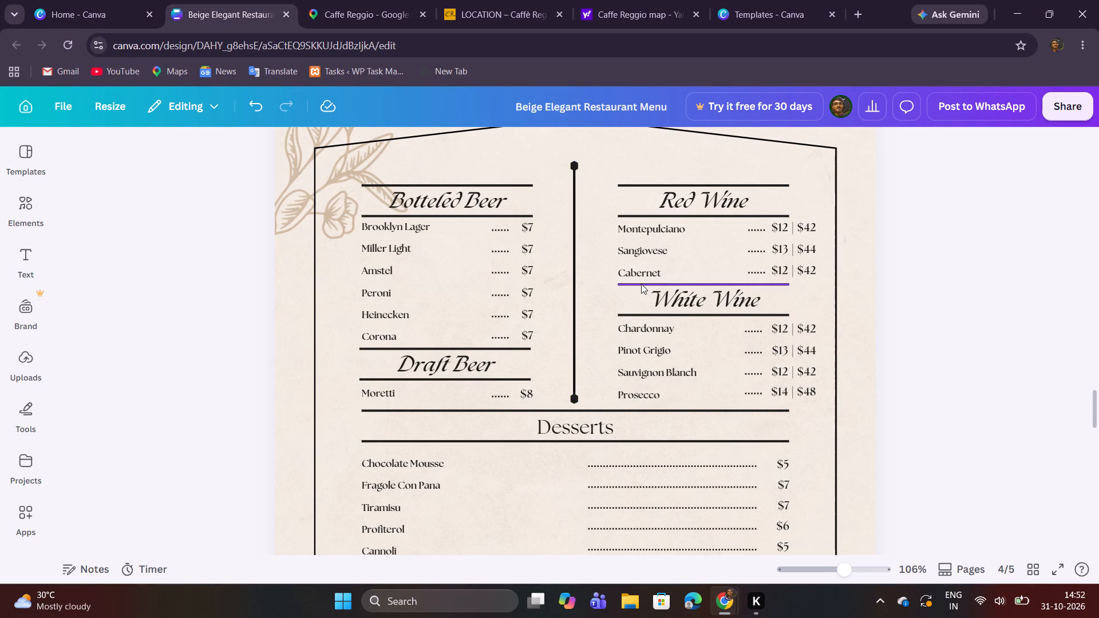
{"action": "scroll", "coordinate": [641, 284], "scroll_direction": "up", "scroll_amount": 3}
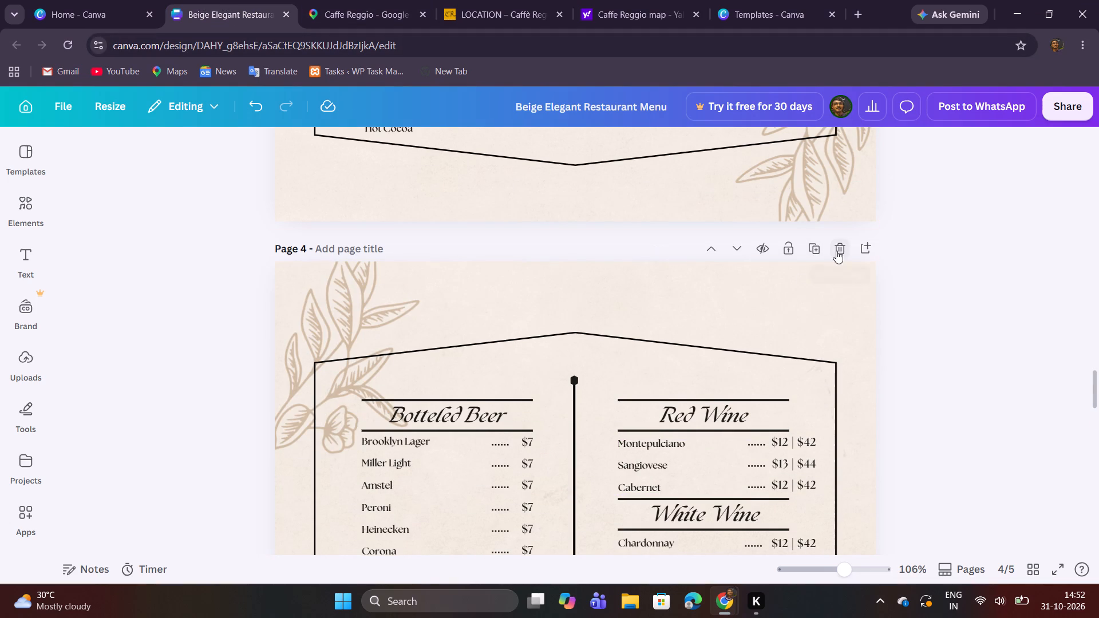
{"action": "left_click", "coordinate": [837, 249]}
Delete the leftover dotted line below the Open Late hours near the last page's lower edge.
{"action": "scroll", "coordinate": [955, 315], "scroll_direction": "down", "scroll_amount": 9}
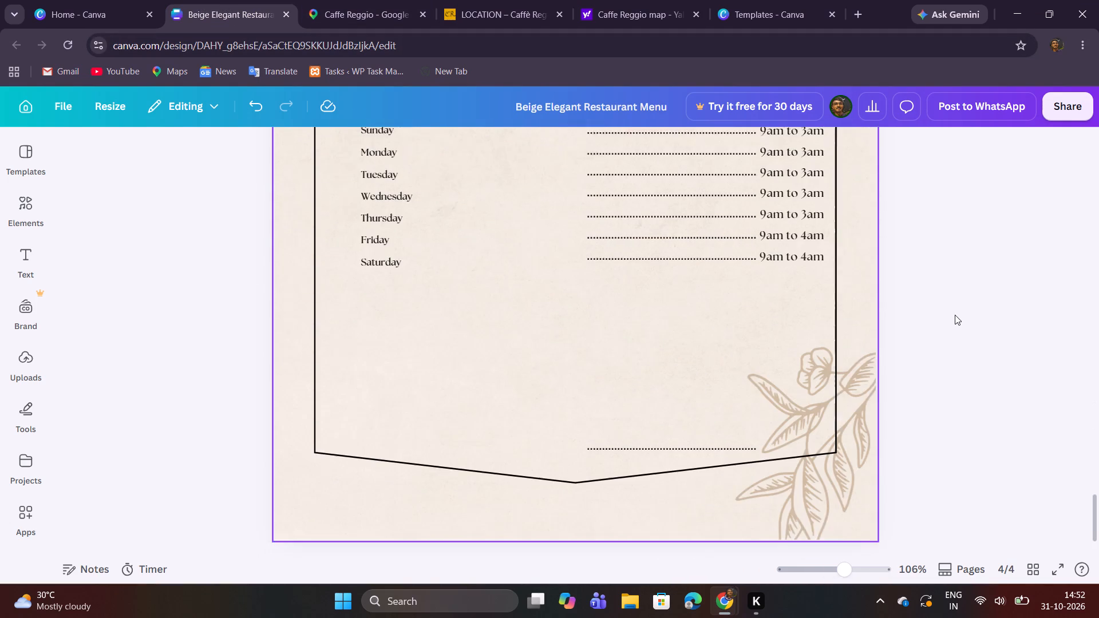
{"action": "scroll", "coordinate": [955, 315], "scroll_direction": "down", "scroll_amount": 3}
{"action": "scroll", "coordinate": [955, 315], "scroll_direction": "up", "scroll_amount": 3}
{"action": "scroll", "coordinate": [955, 315], "scroll_direction": "down", "scroll_amount": 3}
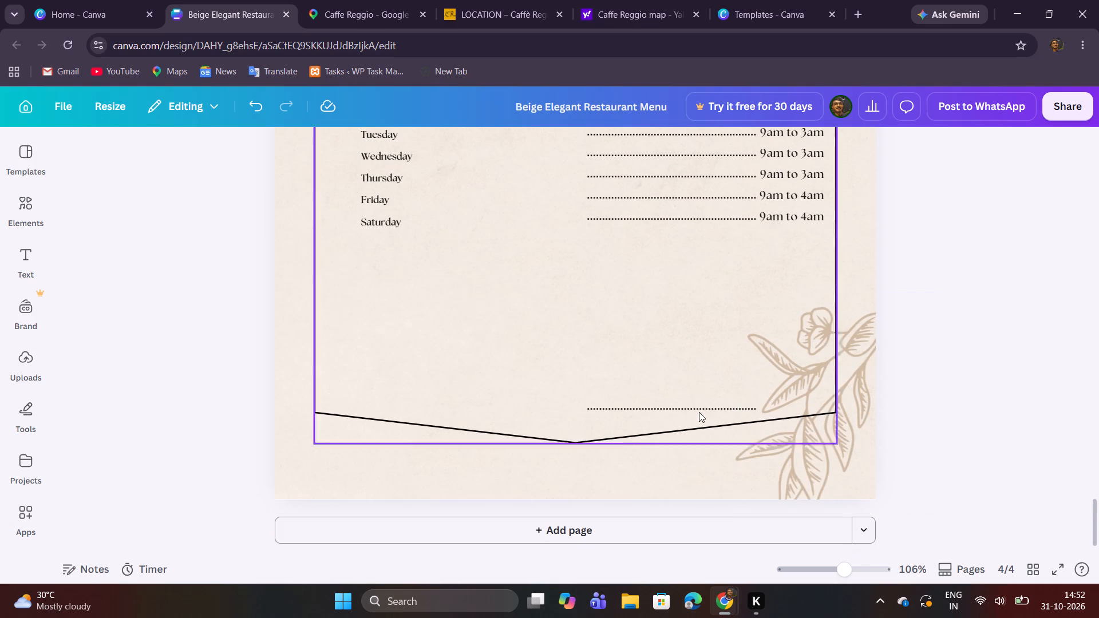
{"action": "left_click", "coordinate": [696, 411]}
{"action": "left_click", "coordinate": [694, 389]}
Compare page 3's Cocktails and Hot Beverages sections with the drinks listed in the Brunch menu photo.
{"action": "scroll", "coordinate": [914, 346], "scroll_direction": "up", "scroll_amount": 16}
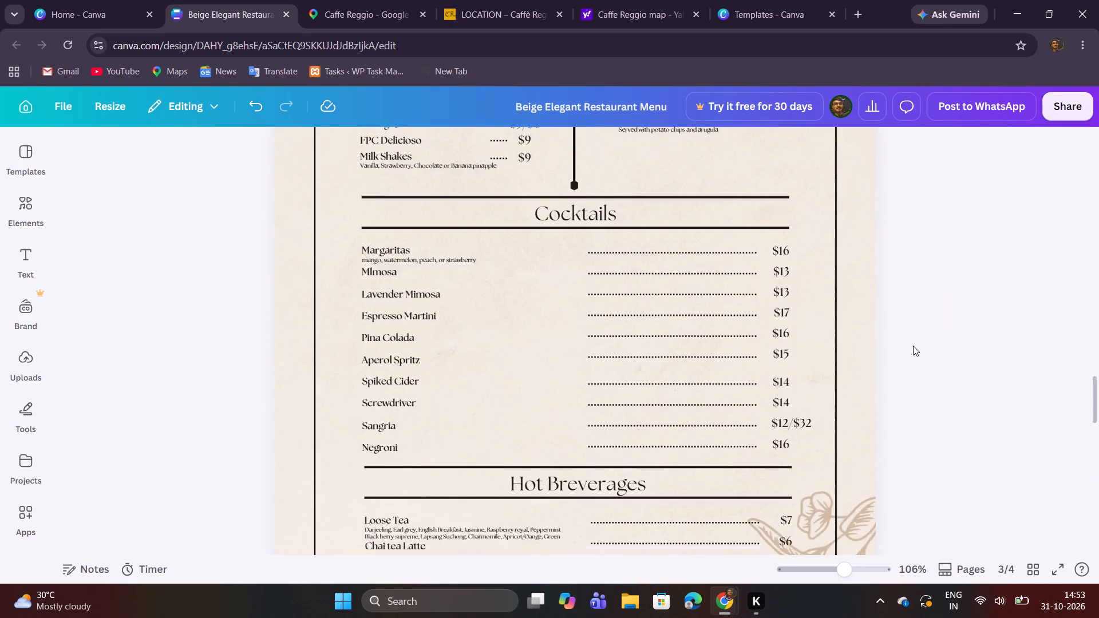
{"action": "scroll", "coordinate": [913, 346], "scroll_direction": "up", "scroll_amount": 1}
{"action": "scroll", "coordinate": [913, 346], "scroll_direction": "down", "scroll_amount": 3}
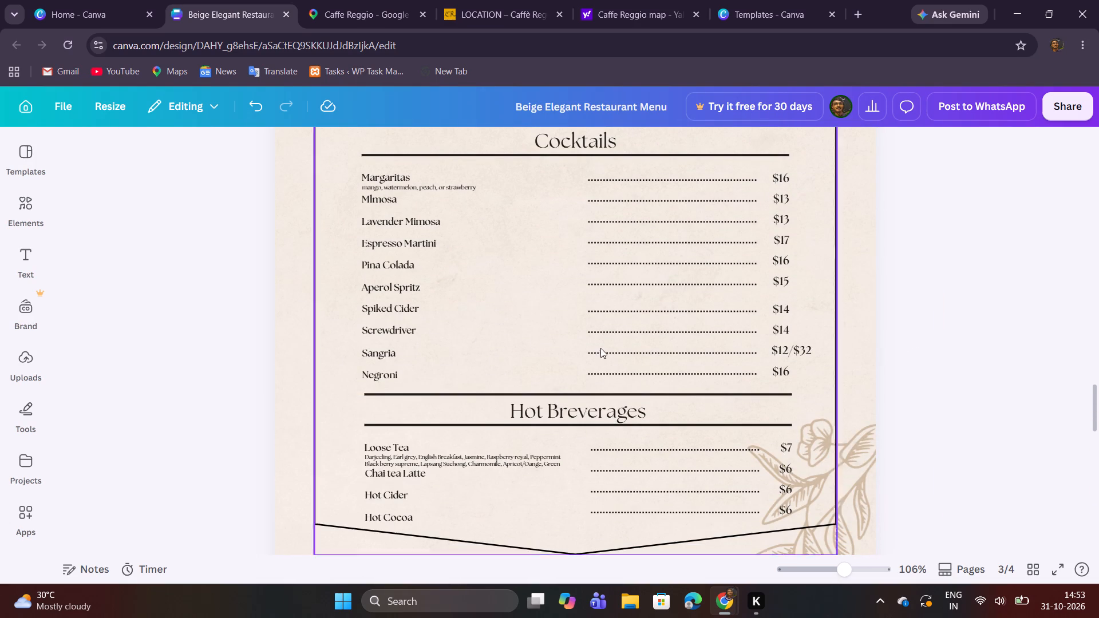
{"action": "left_click", "coordinate": [346, 0]}
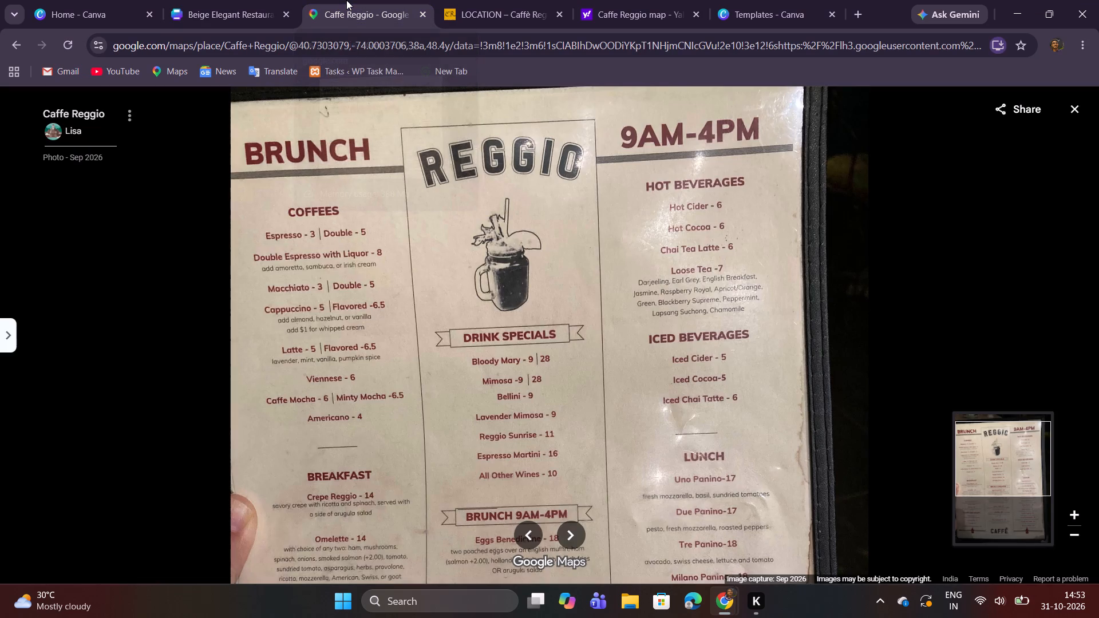
{"action": "left_click_drag", "start_coordinate": [458, 335], "coordinate": [458, 322]}
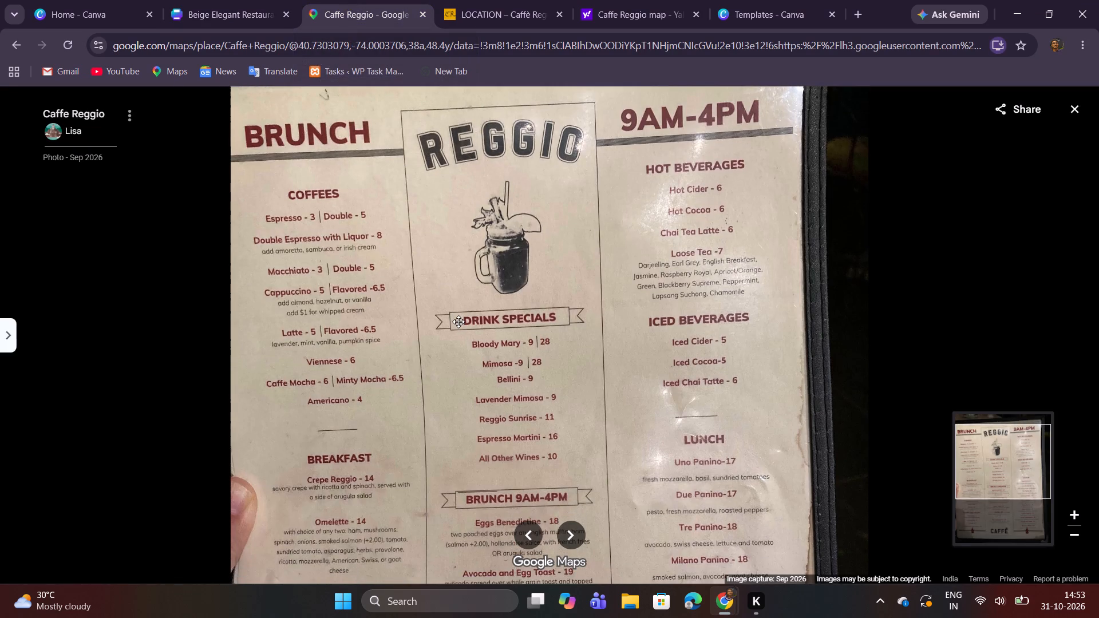
{"action": "left_click_drag", "start_coordinate": [458, 322], "coordinate": [462, 411]}
Duplicate page 2 of the Canva menu, the page with the Coffees, Starters and Pastas sections.
{"action": "left_click", "coordinate": [200, 0]}
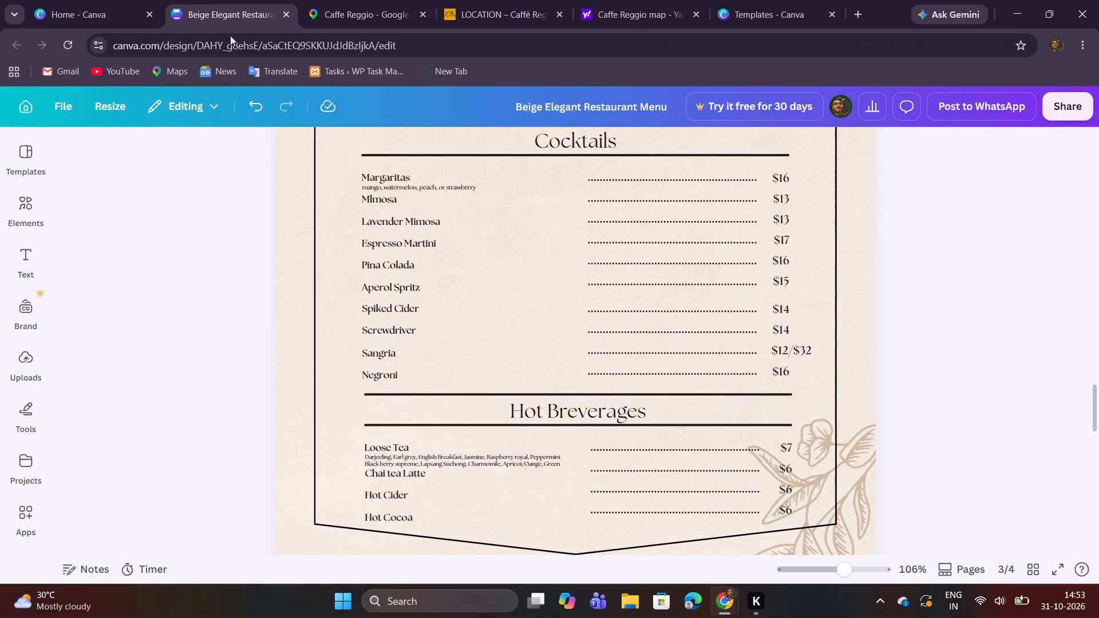
{"action": "scroll", "coordinate": [846, 315], "scroll_direction": "up", "scroll_amount": 5}
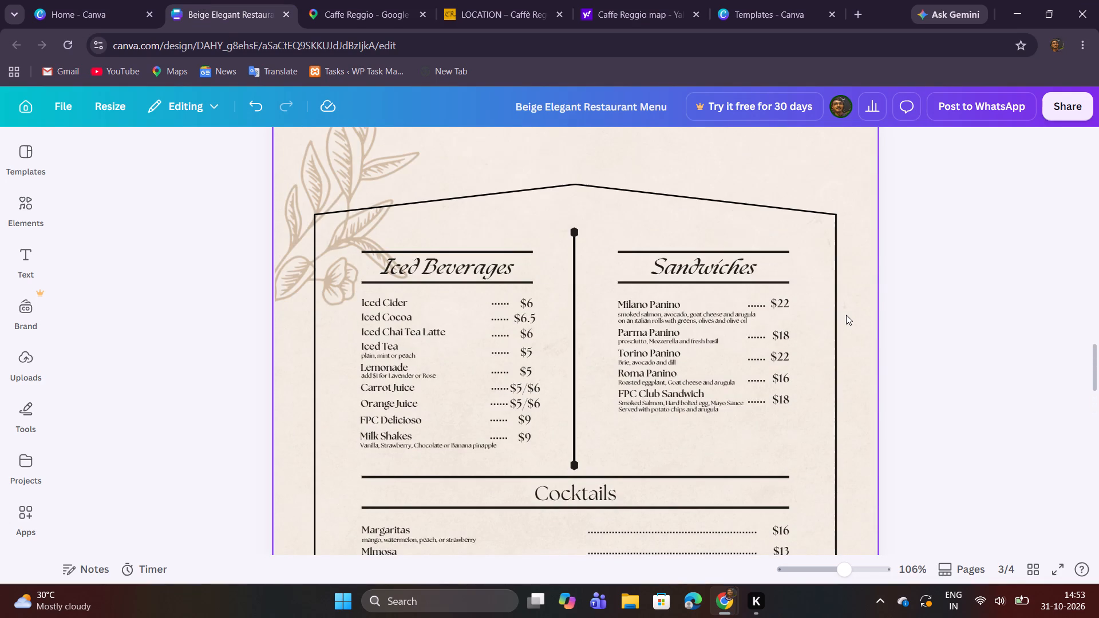
{"action": "scroll", "coordinate": [793, 315], "scroll_direction": "up", "scroll_amount": 6}
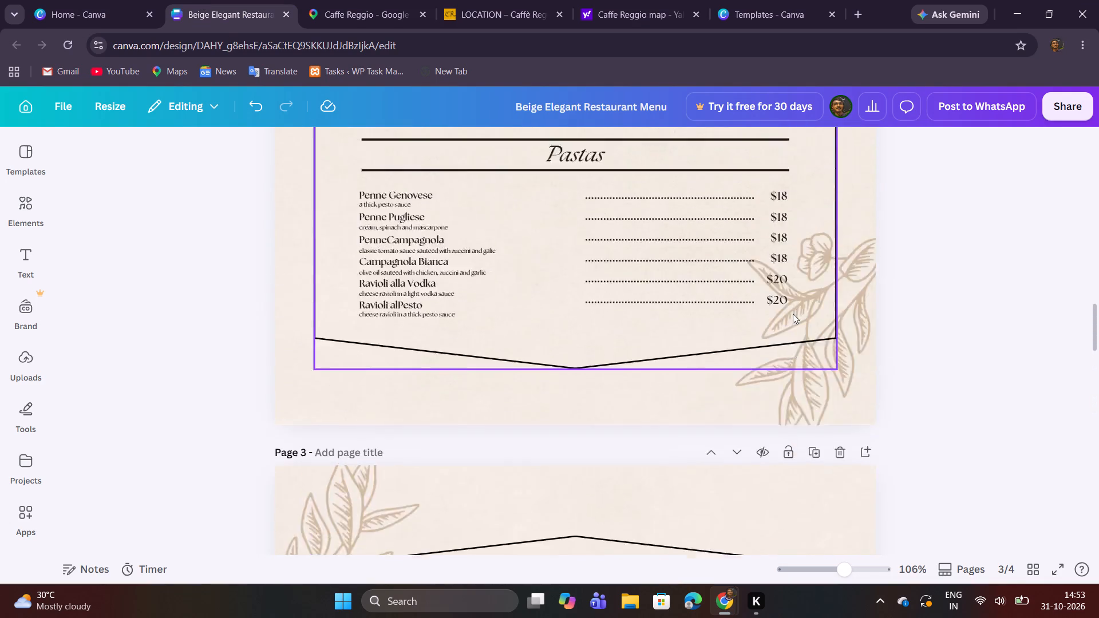
{"action": "scroll", "coordinate": [793, 314], "scroll_direction": "up", "scroll_amount": 6}
{"action": "scroll", "coordinate": [728, 204], "scroll_direction": "up", "scroll_amount": 3}
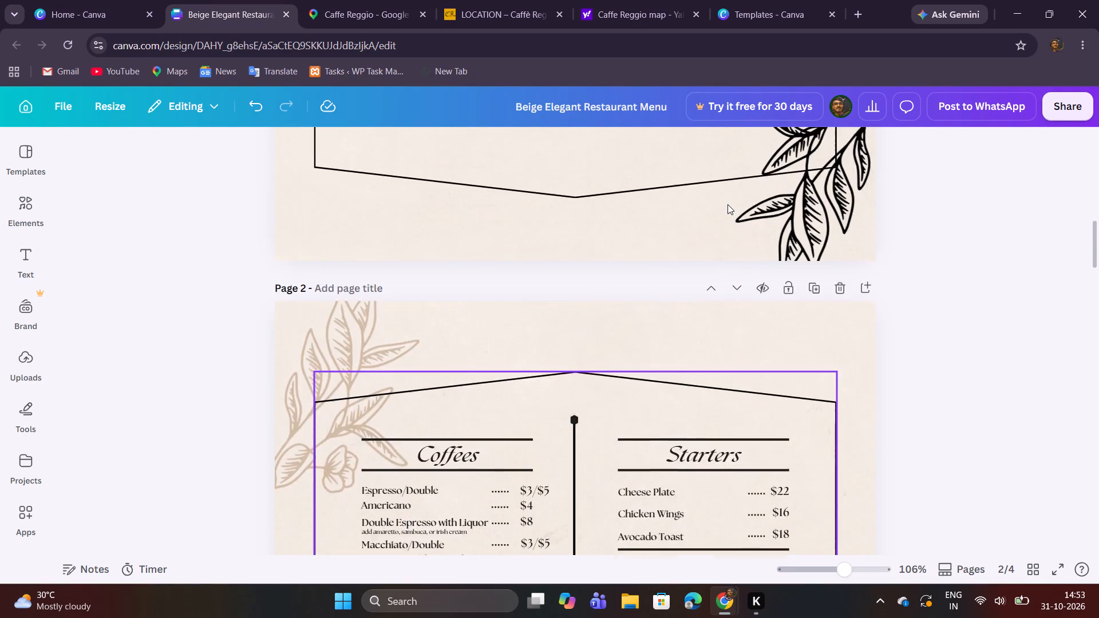
{"action": "scroll", "coordinate": [728, 204], "scroll_direction": "up", "scroll_amount": 2}
{"action": "scroll", "coordinate": [728, 209], "scroll_direction": "down", "scroll_amount": 1}
{"action": "left_click", "coordinate": [812, 366]}
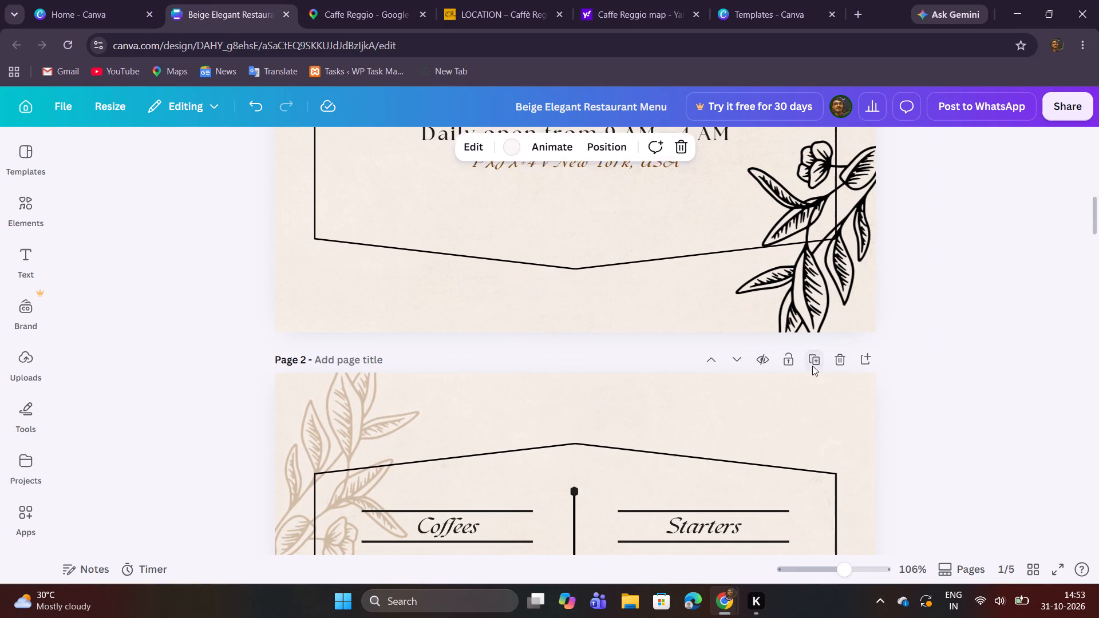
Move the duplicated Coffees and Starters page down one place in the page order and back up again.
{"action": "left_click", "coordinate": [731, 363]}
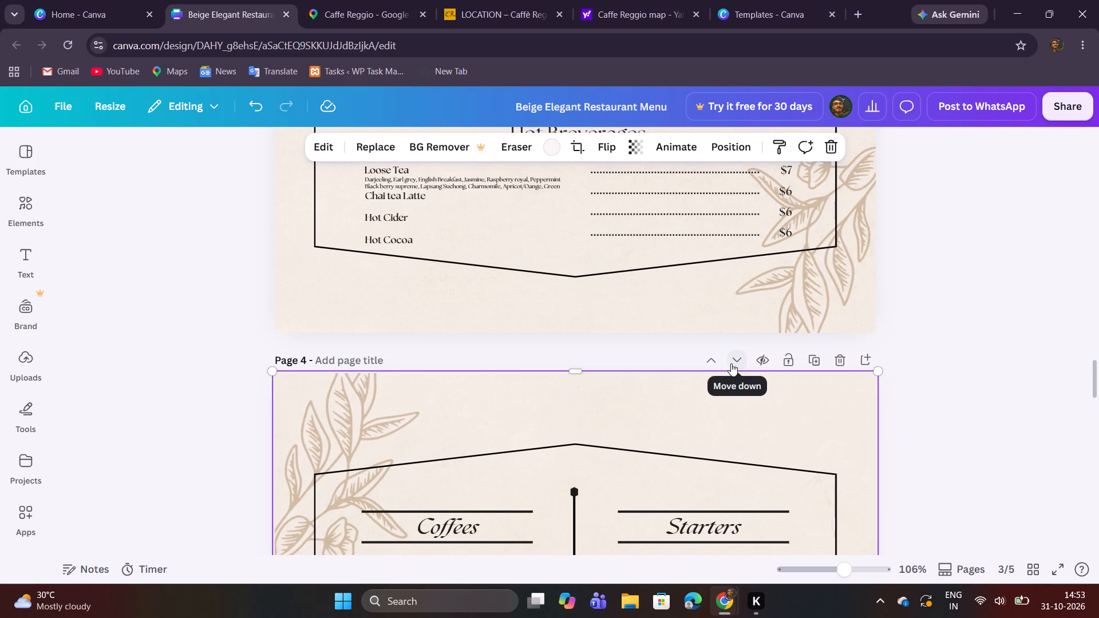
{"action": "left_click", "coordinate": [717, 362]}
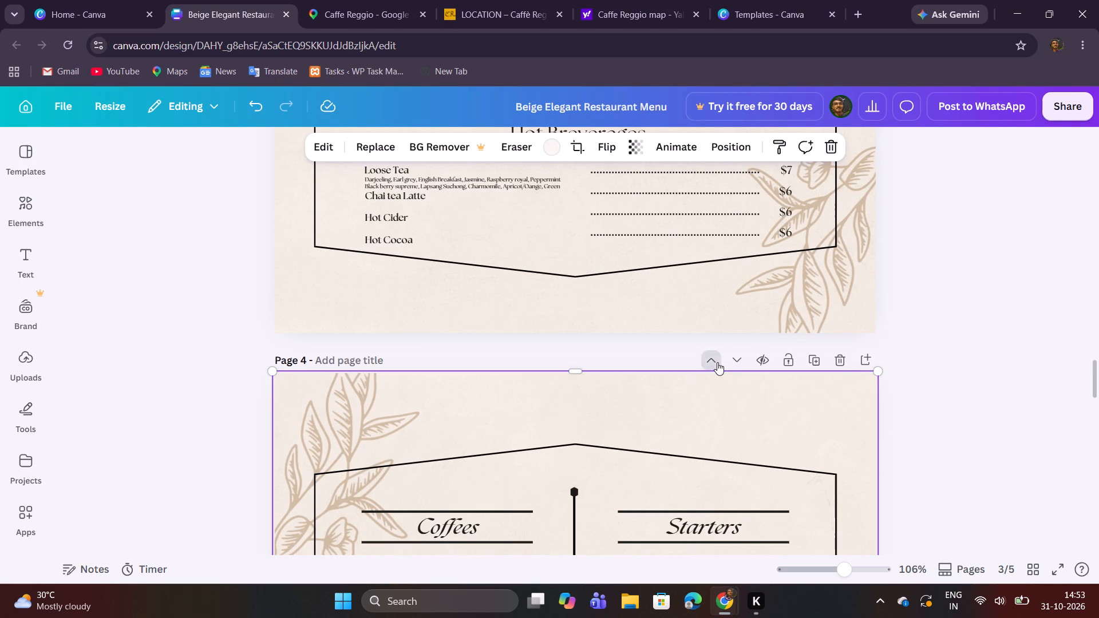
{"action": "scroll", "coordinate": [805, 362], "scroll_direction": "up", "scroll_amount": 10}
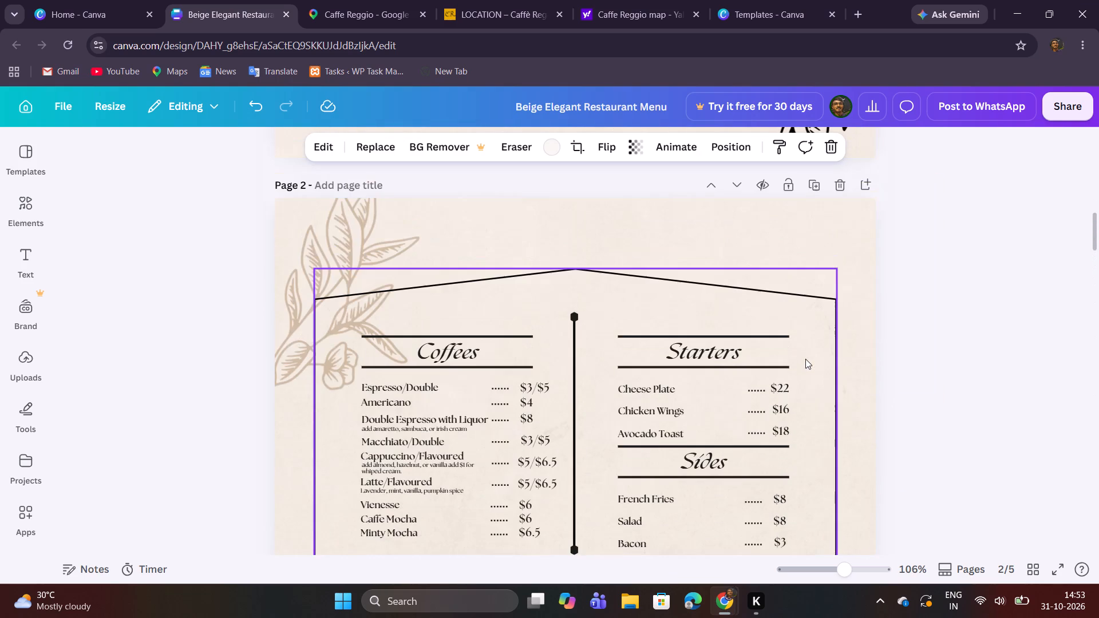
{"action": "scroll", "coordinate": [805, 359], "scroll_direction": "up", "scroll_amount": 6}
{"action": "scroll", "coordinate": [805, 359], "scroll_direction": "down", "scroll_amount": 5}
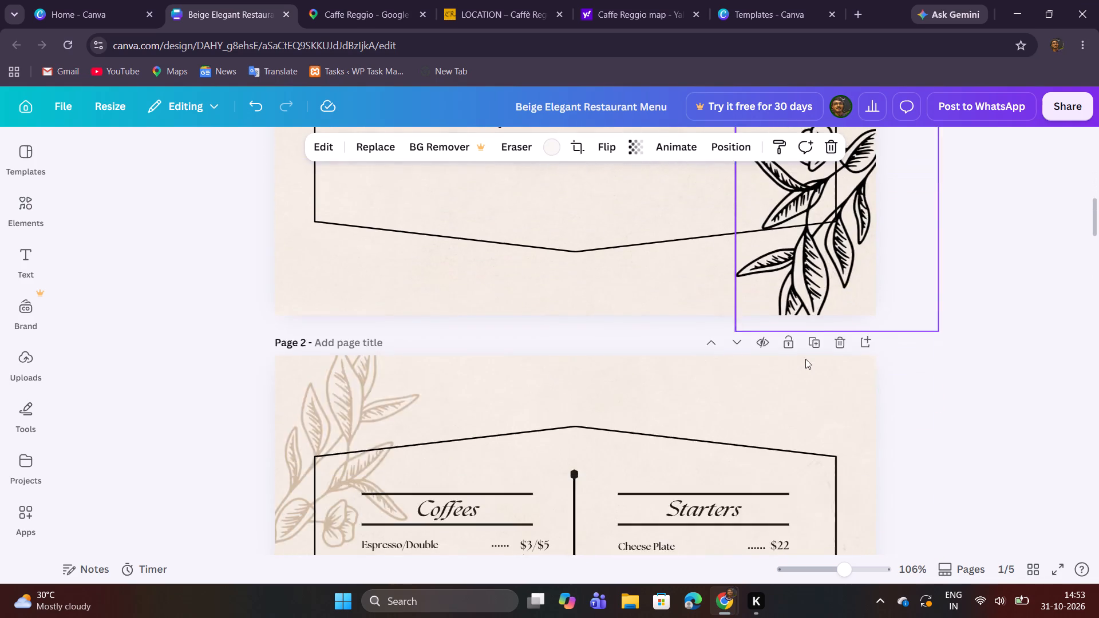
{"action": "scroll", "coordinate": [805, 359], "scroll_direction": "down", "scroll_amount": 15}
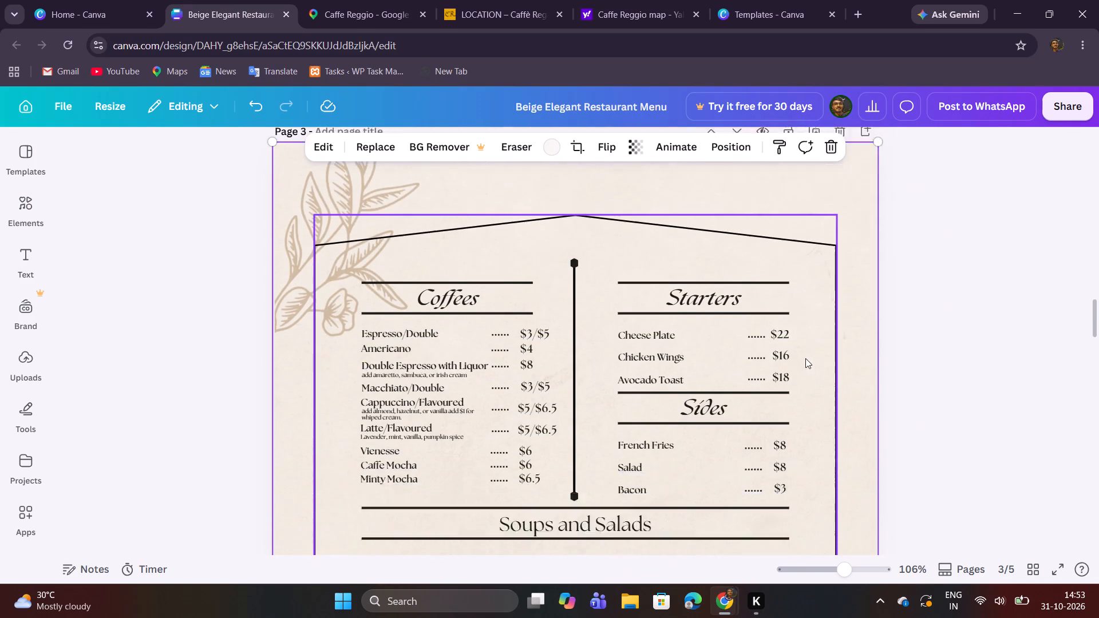
Compare page 3's Coffees, Starters, Sides, Soups and Salads and Pastas sections with the Brunch menu photo in Google Maps.
{"action": "left_click", "coordinate": [355, 8]}
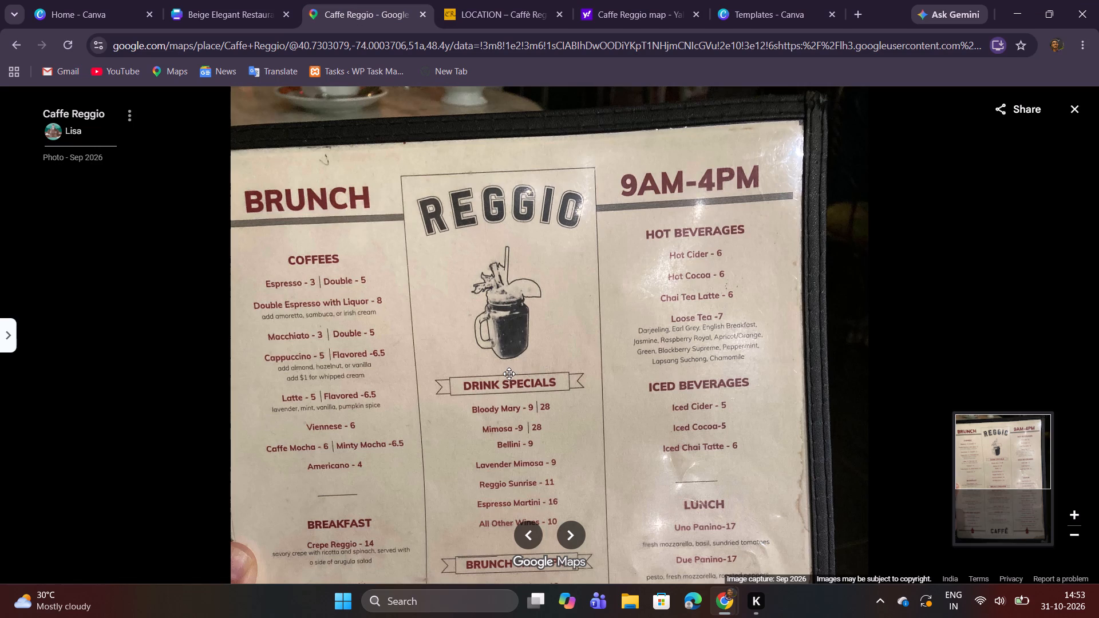
{"action": "left_click", "coordinate": [228, 0]}
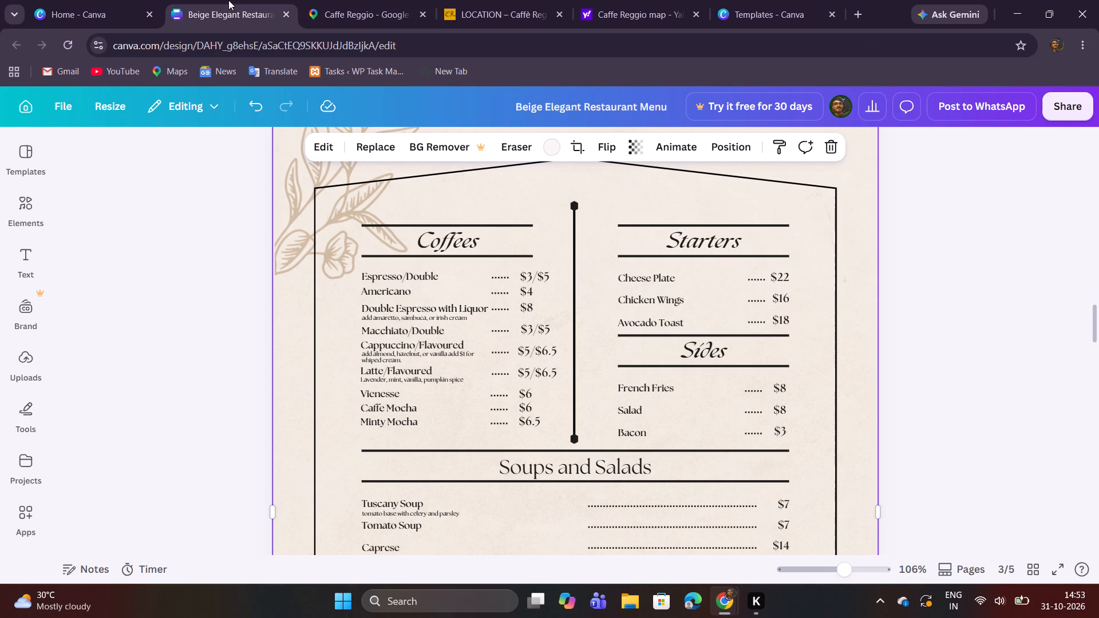
{"action": "left_click", "coordinate": [321, 9]}
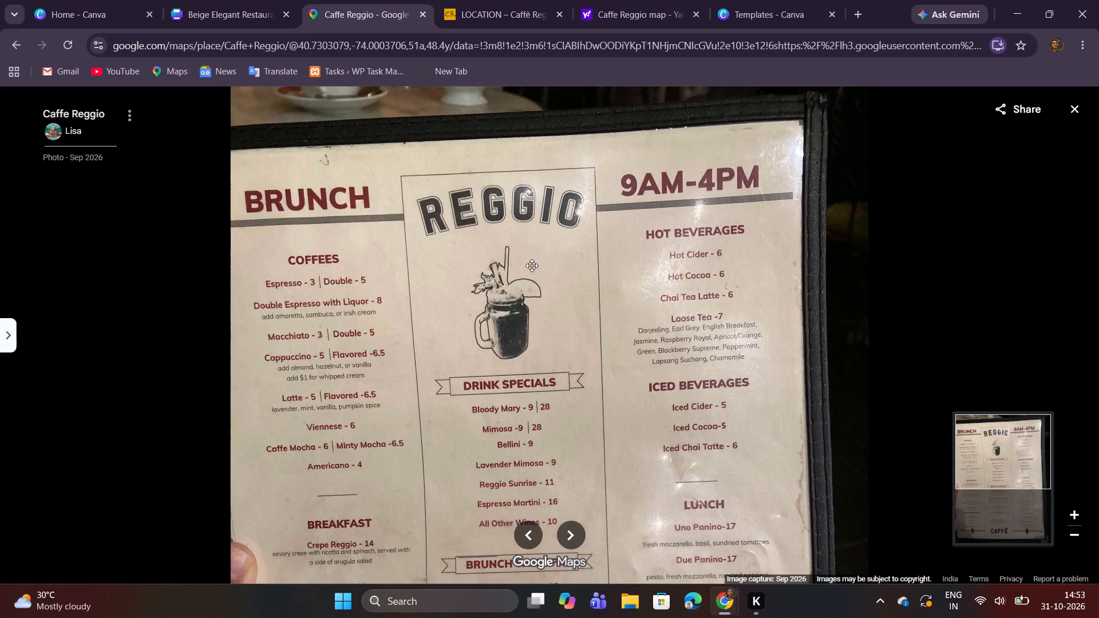
{"action": "left_click_drag", "start_coordinate": [532, 276], "coordinate": [566, 176]}
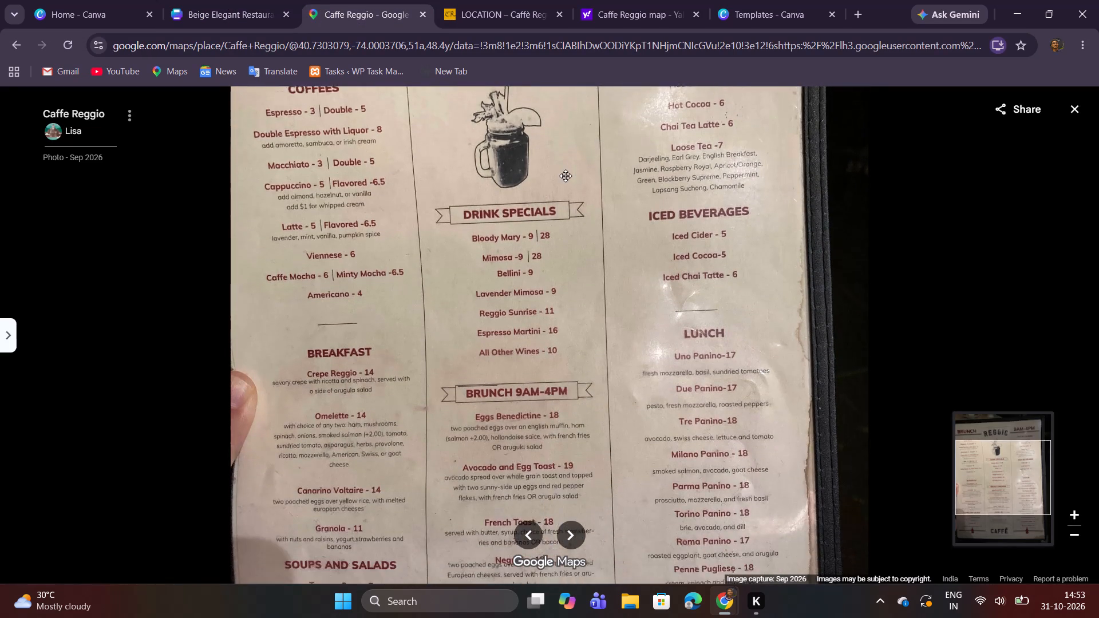
{"action": "left_click_drag", "start_coordinate": [566, 176], "coordinate": [570, 149]}
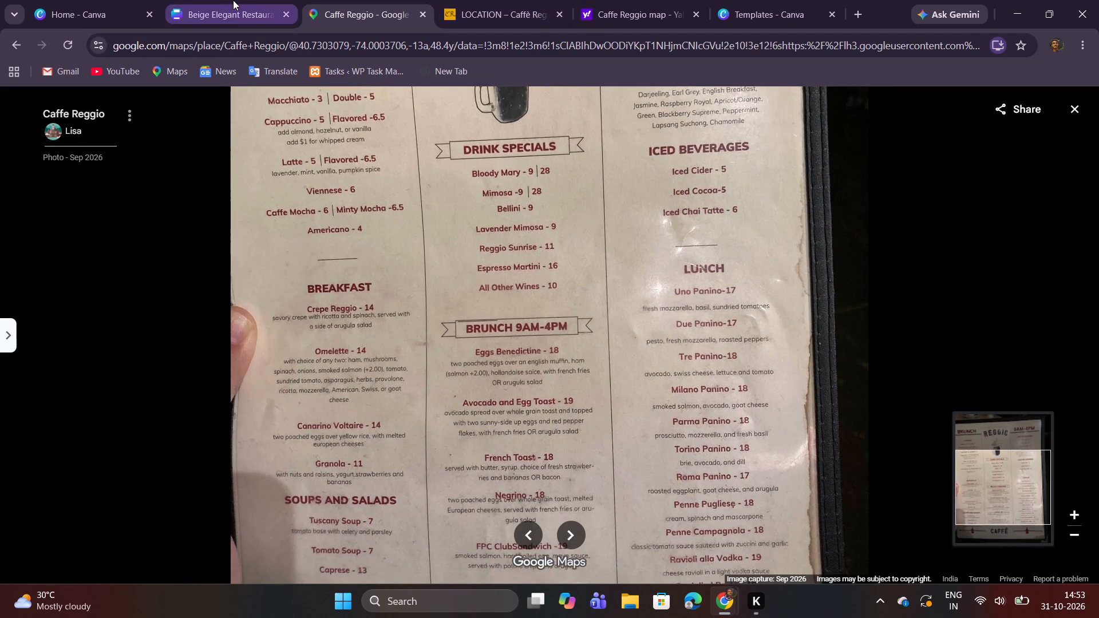
{"action": "left_click", "coordinate": [233, 0]}
{"action": "scroll", "coordinate": [655, 382], "scroll_direction": "down", "scroll_amount": 2}
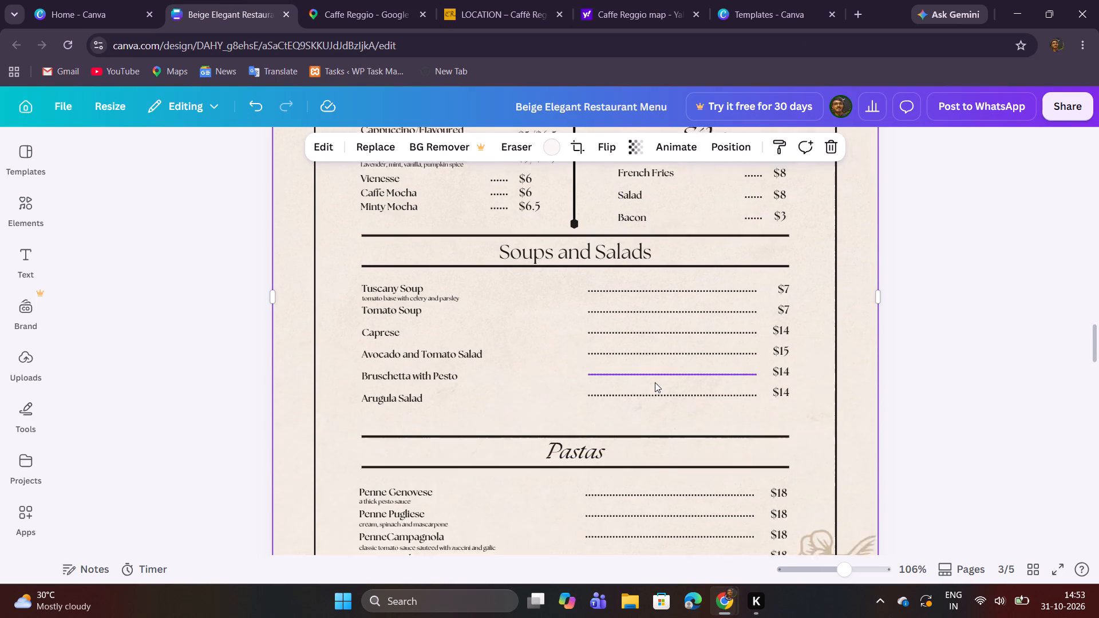
{"action": "scroll", "coordinate": [655, 382], "scroll_direction": "up", "scroll_amount": 3}
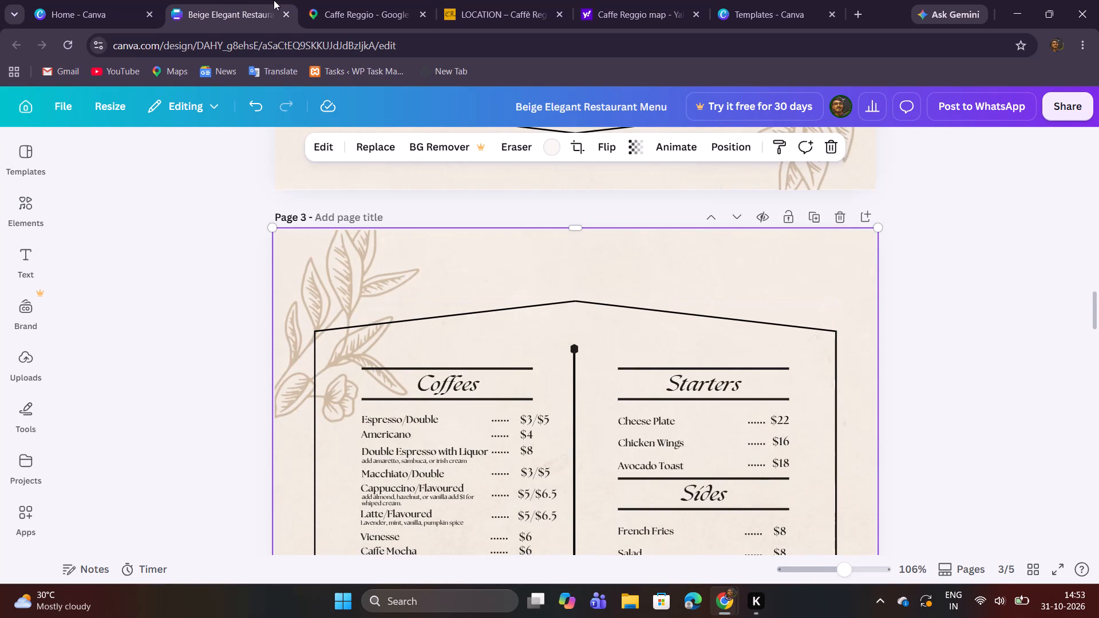
{"action": "left_click", "coordinate": [339, 3]}
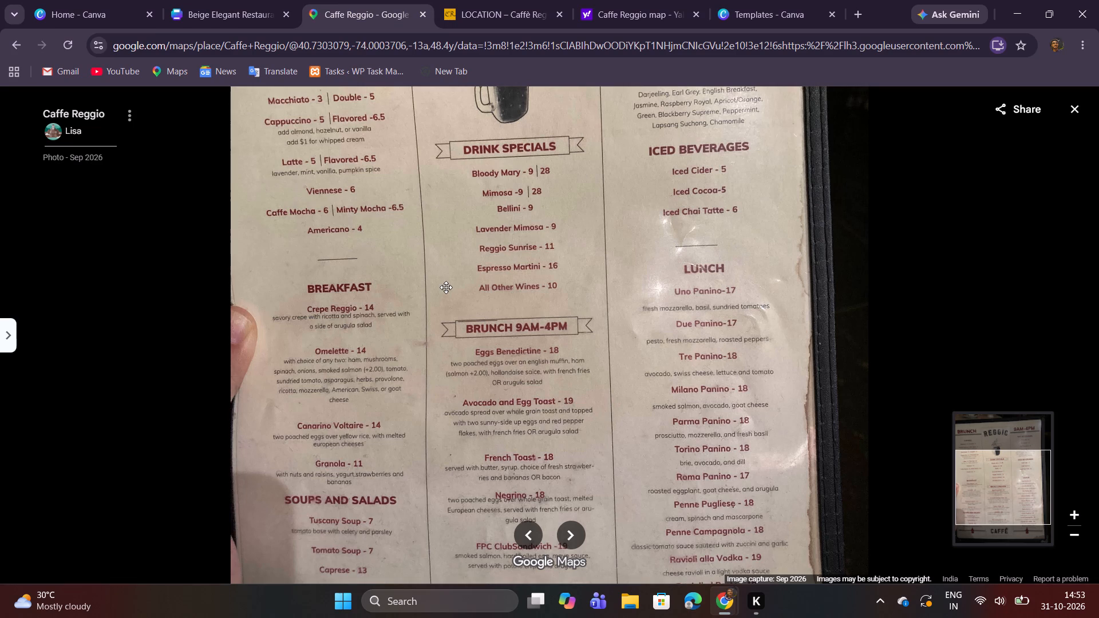
{"action": "left_click_drag", "start_coordinate": [446, 288], "coordinate": [451, 219]}
{"action": "left_click", "coordinate": [219, 0]}
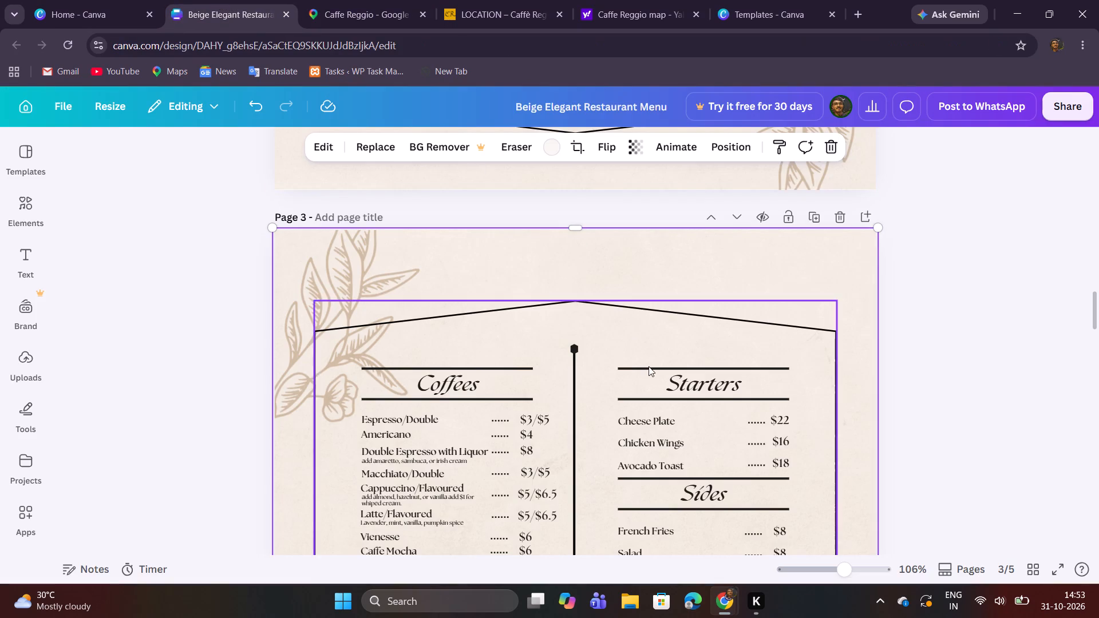
{"action": "scroll", "coordinate": [649, 366], "scroll_direction": "down", "scroll_amount": 4}
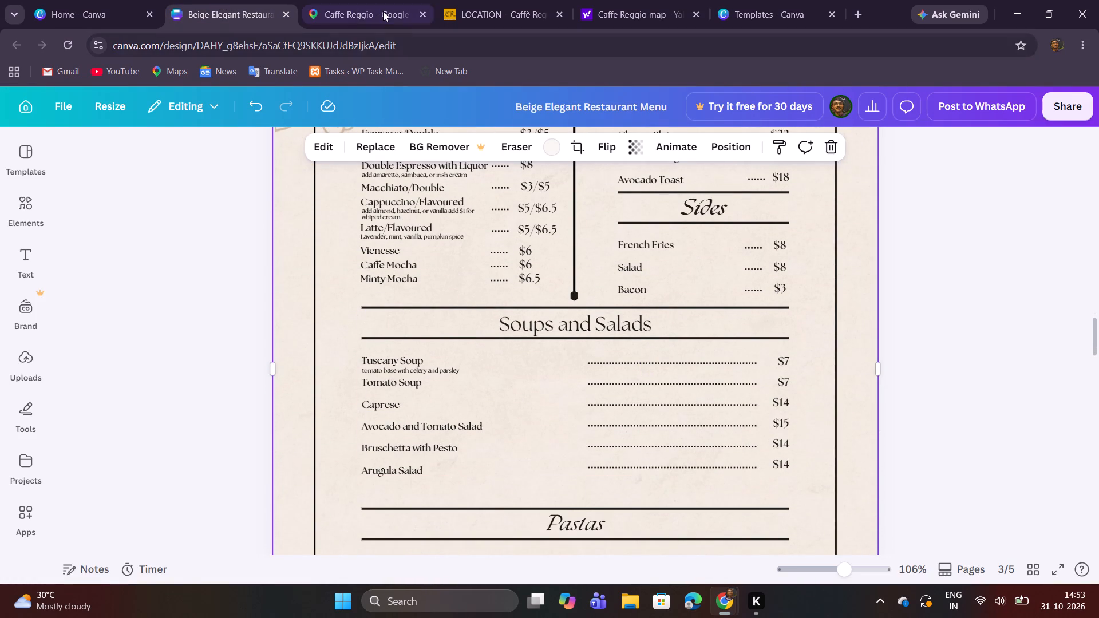
{"action": "left_click", "coordinate": [383, 11]}
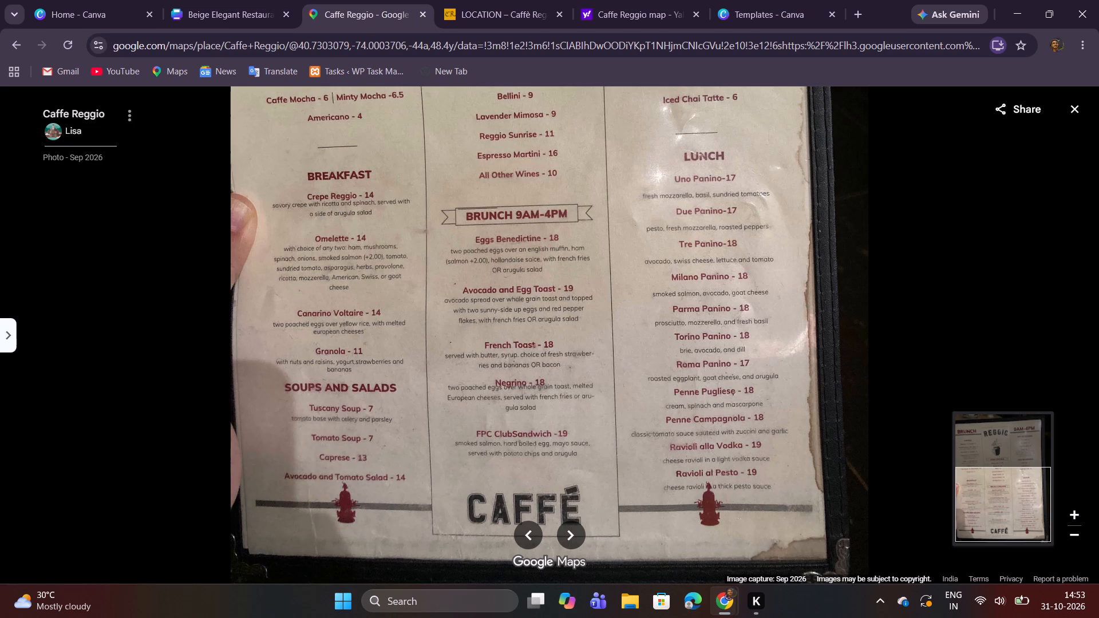
{"action": "scroll", "coordinate": [483, 366], "scroll_direction": "up", "scroll_amount": 1}
{"action": "scroll", "coordinate": [483, 366], "scroll_direction": "down", "scroll_amount": 2}
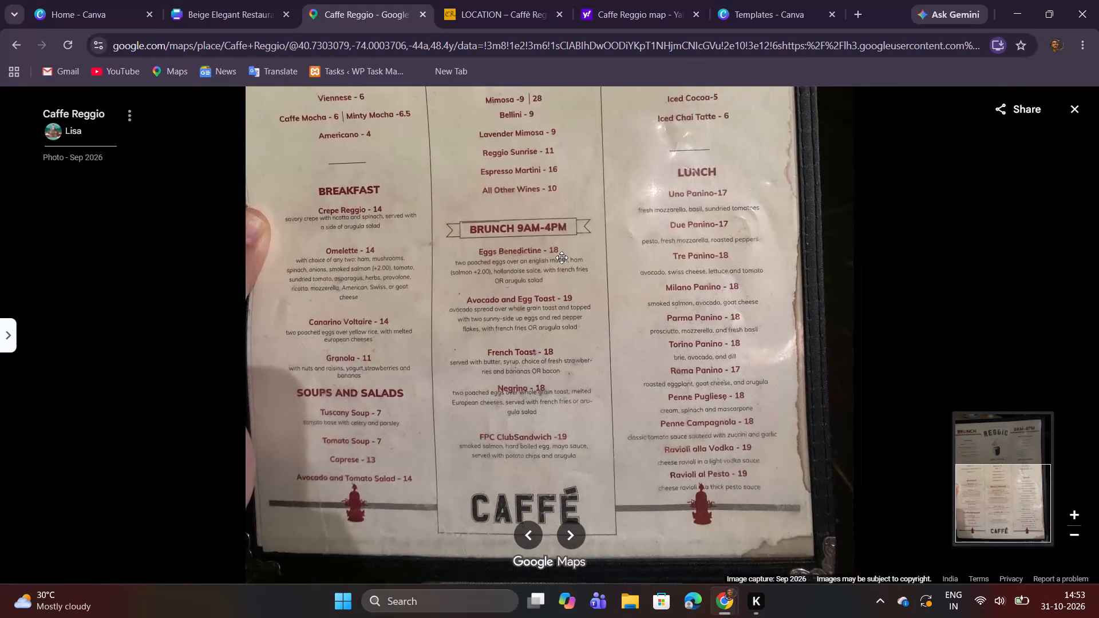
{"action": "left_click_drag", "start_coordinate": [563, 257], "coordinate": [563, 346]}
{"action": "left_click", "coordinate": [239, 0]}
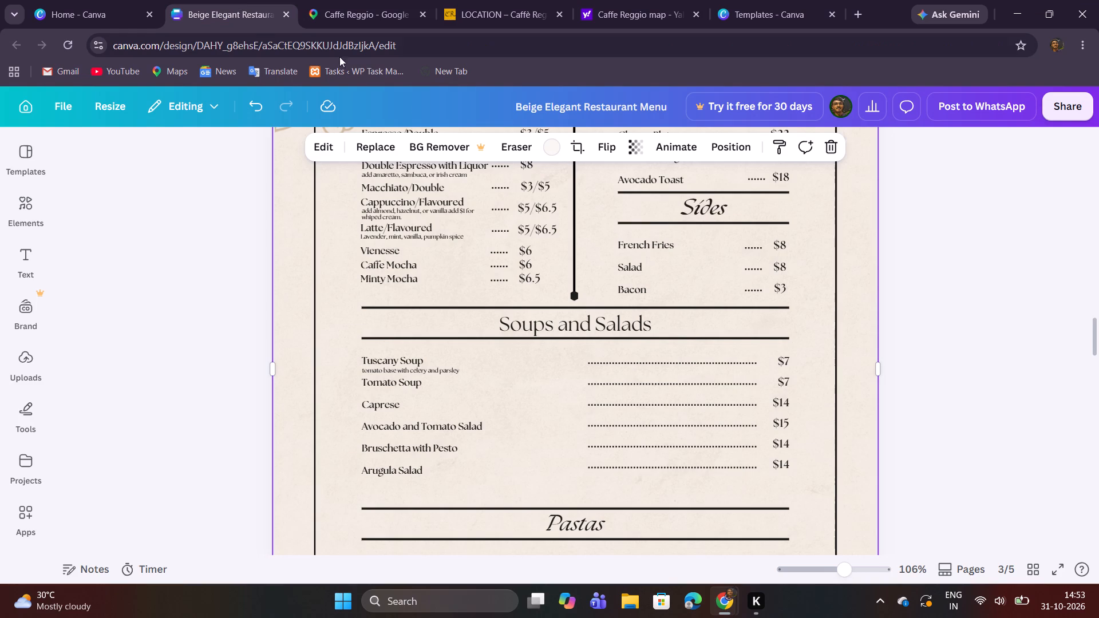
{"action": "left_click", "coordinate": [327, 22]}
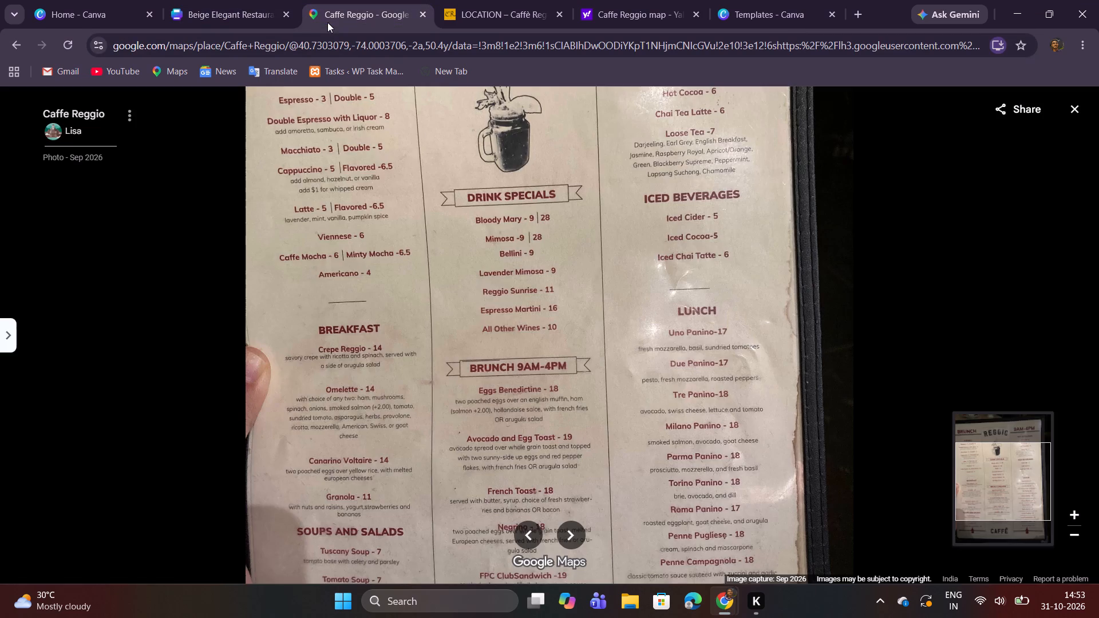
{"action": "left_click_drag", "start_coordinate": [460, 333], "coordinate": [475, 262]}
{"action": "left_click_drag", "start_coordinate": [475, 262], "coordinate": [472, 330]}
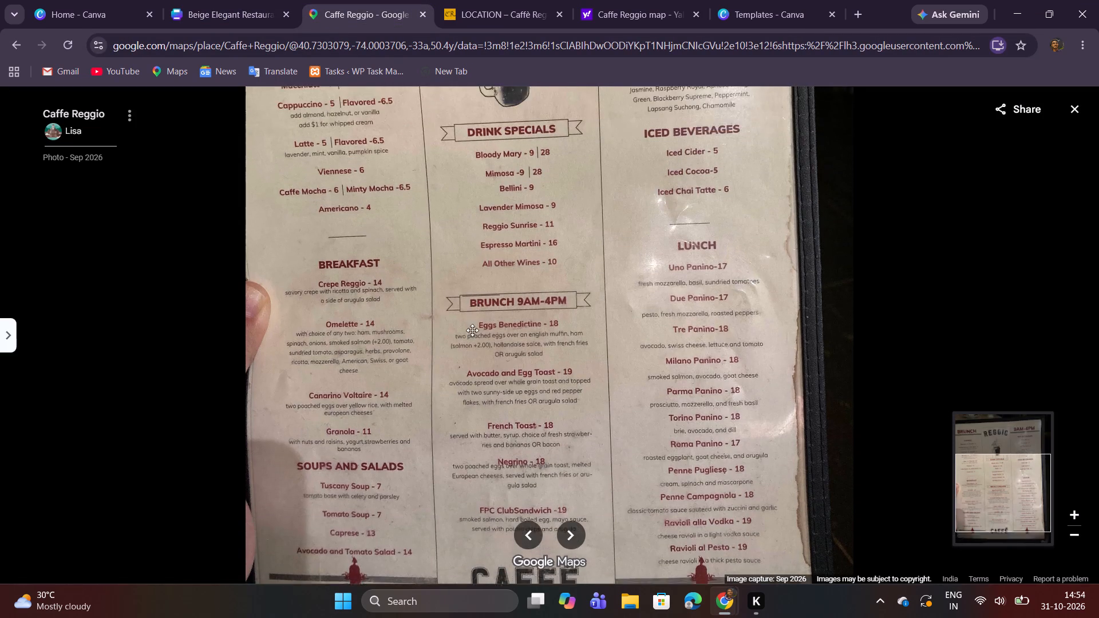
{"action": "left_click_drag", "start_coordinate": [472, 330], "coordinate": [488, 265]}
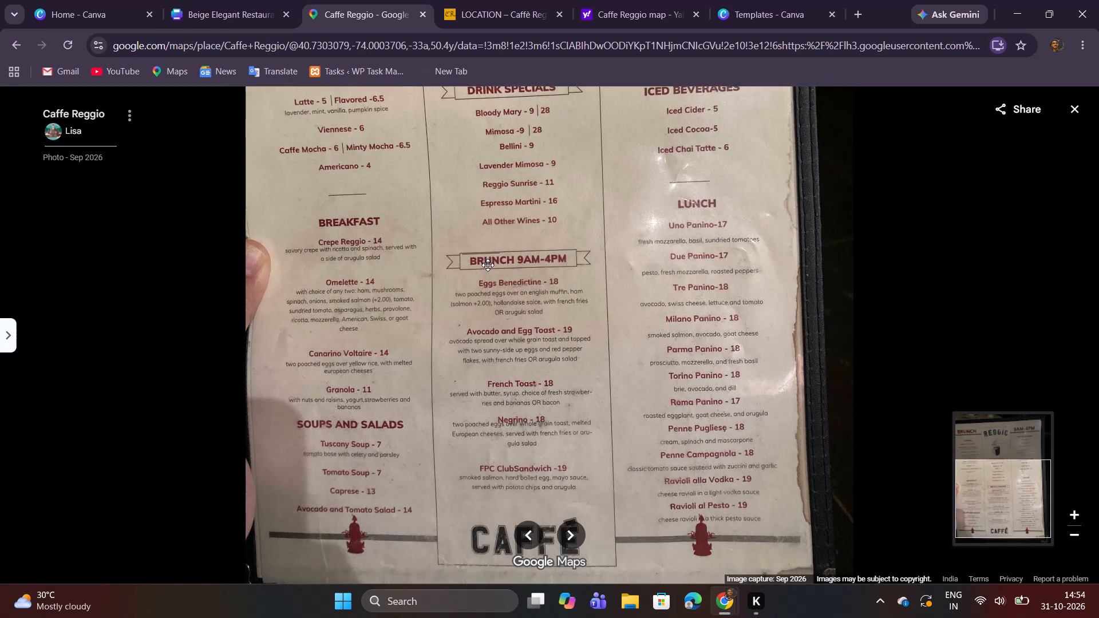
{"action": "left_click_drag", "start_coordinate": [488, 265], "coordinate": [492, 218]}
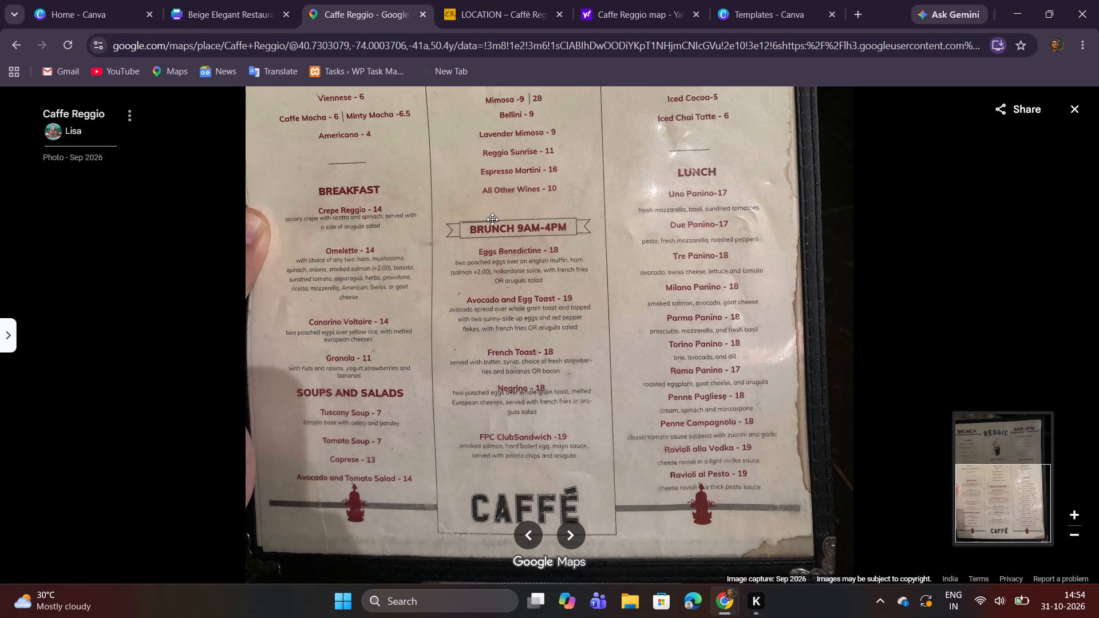
{"action": "left_click", "coordinate": [238, 0]}
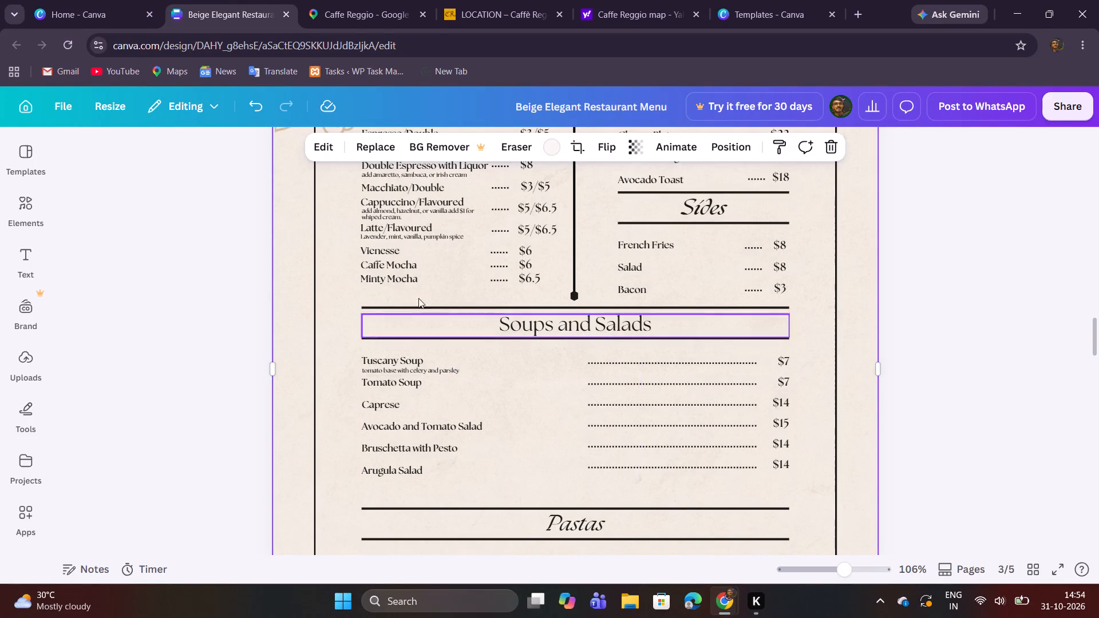
{"action": "left_click", "coordinate": [350, 0]}
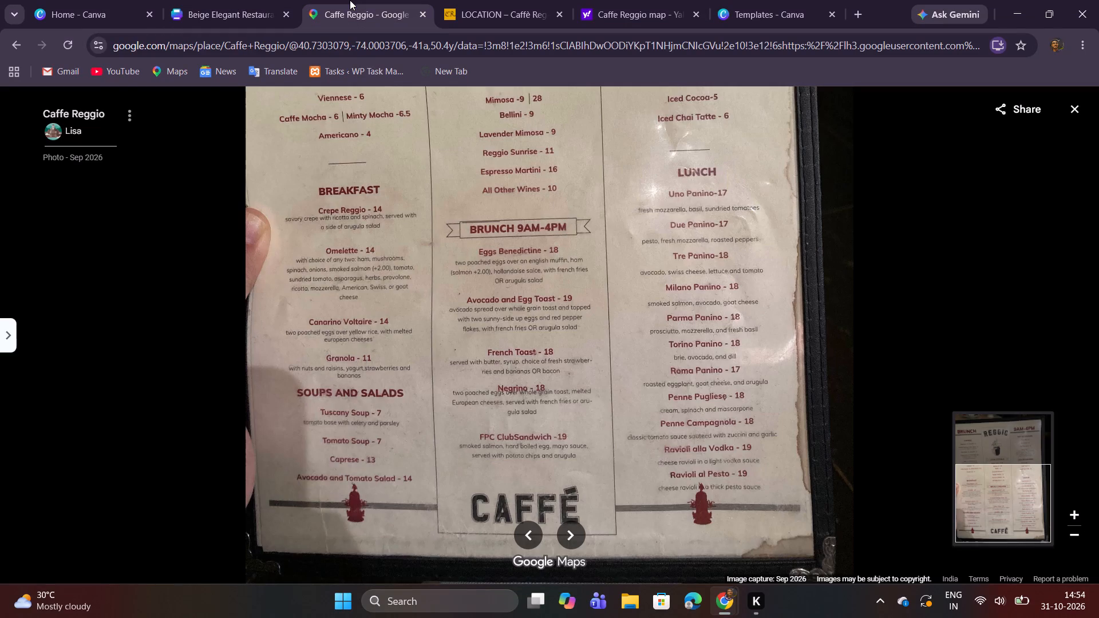
{"action": "left_click", "coordinate": [268, 0]}
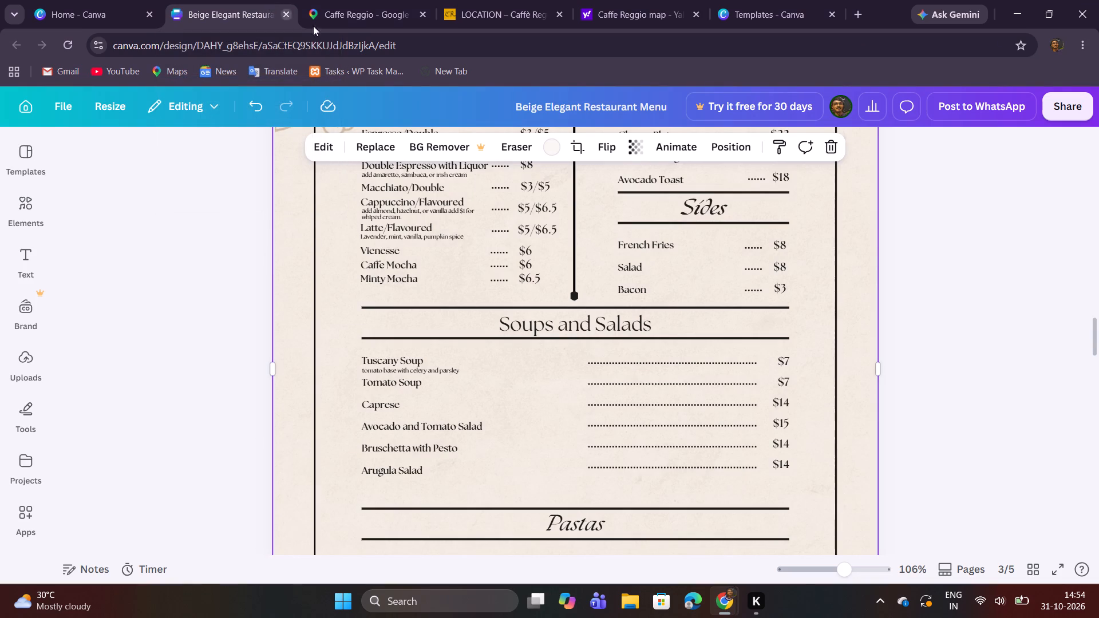
{"action": "left_click", "coordinate": [395, 13]}
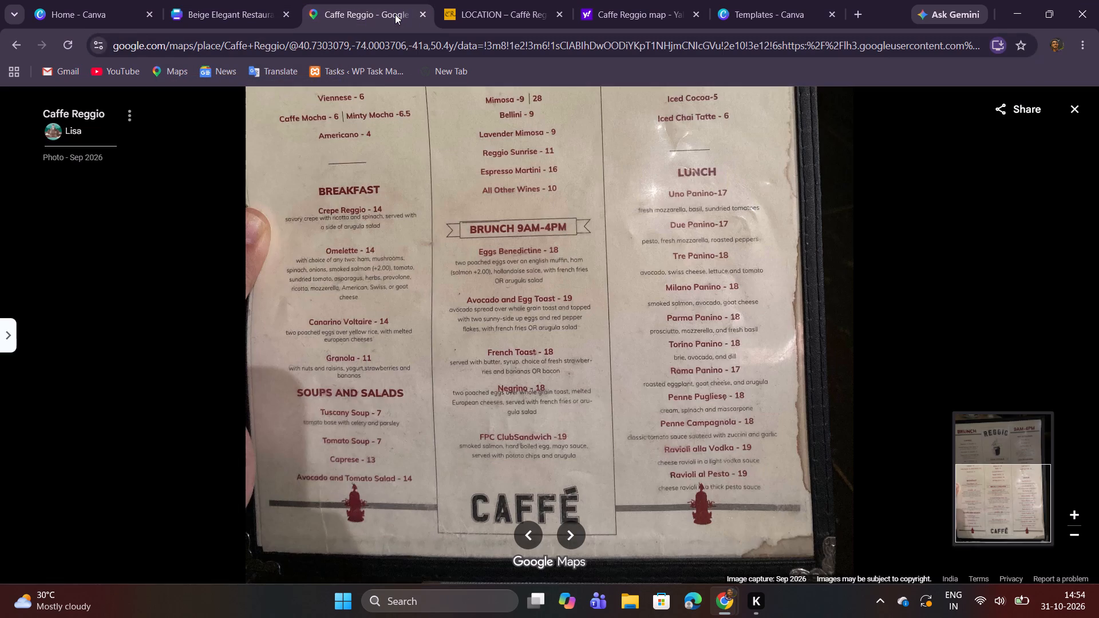
Unlock the Soups and Salads item list on page 3 of the Canva menu and delete Bruschetta with Pesto and Arugula Salad.
{"action": "left_click", "coordinate": [253, 0]}
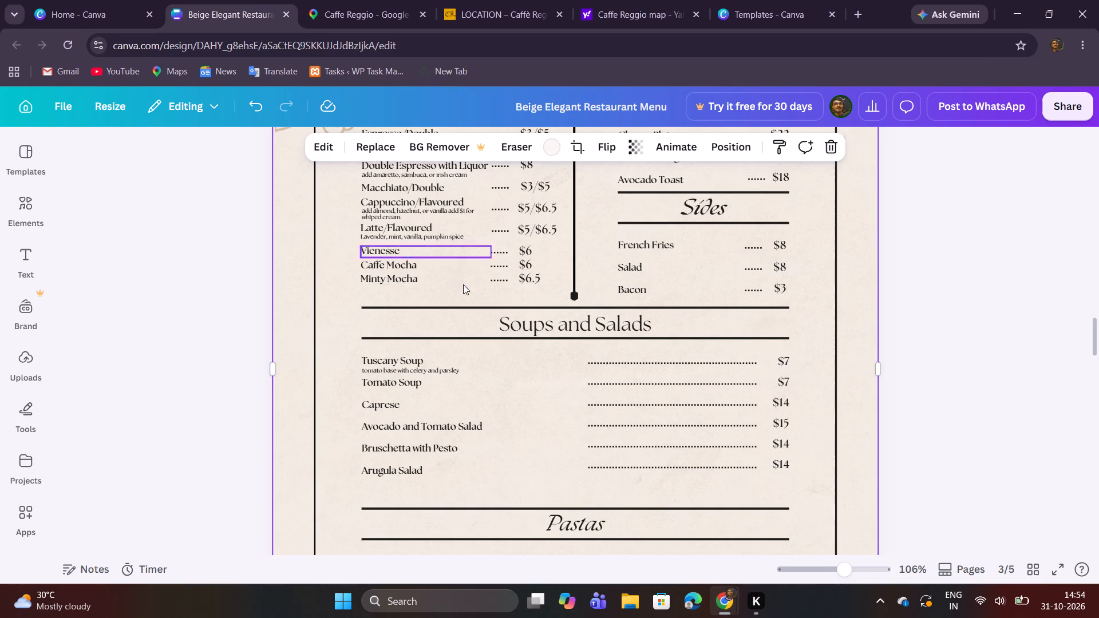
{"action": "double_click", "coordinate": [555, 468]}
{"action": "left_click", "coordinate": [479, 469]}
{"action": "left_click", "coordinate": [466, 465]}
{"action": "double_click", "coordinate": [429, 465]}
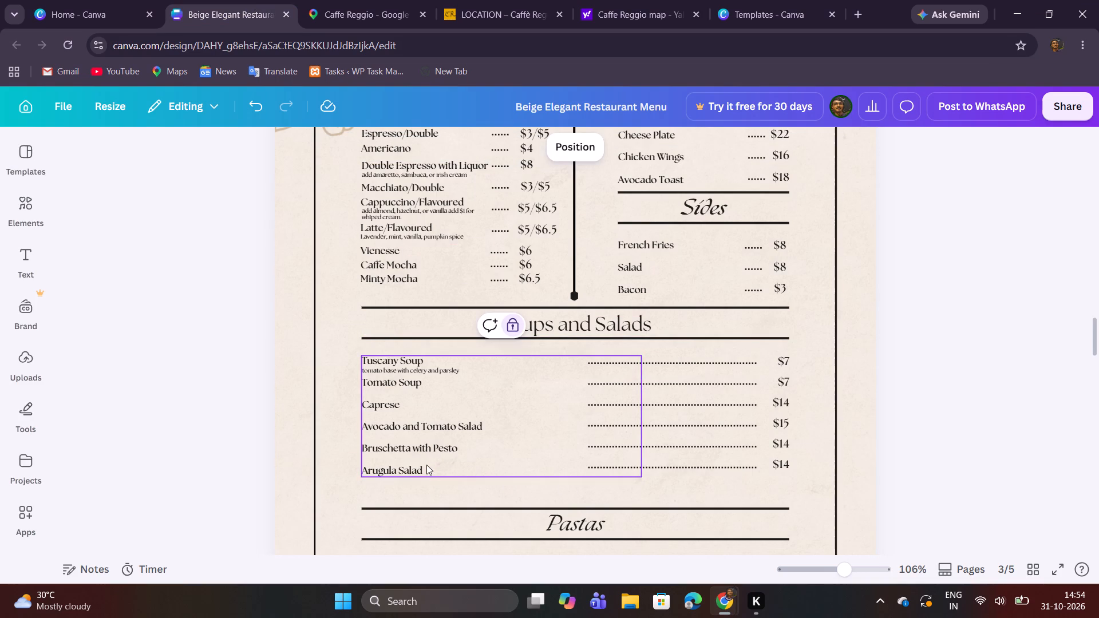
{"action": "left_click", "coordinate": [423, 474]}
{"action": "left_click", "coordinate": [480, 397]}
{"action": "left_click", "coordinate": [511, 328]}
{"action": "left_click", "coordinate": [439, 464]}
{"action": "left_click", "coordinate": [432, 469]}
{"action": "left_click_drag", "start_coordinate": [430, 469], "coordinate": [379, 448]}
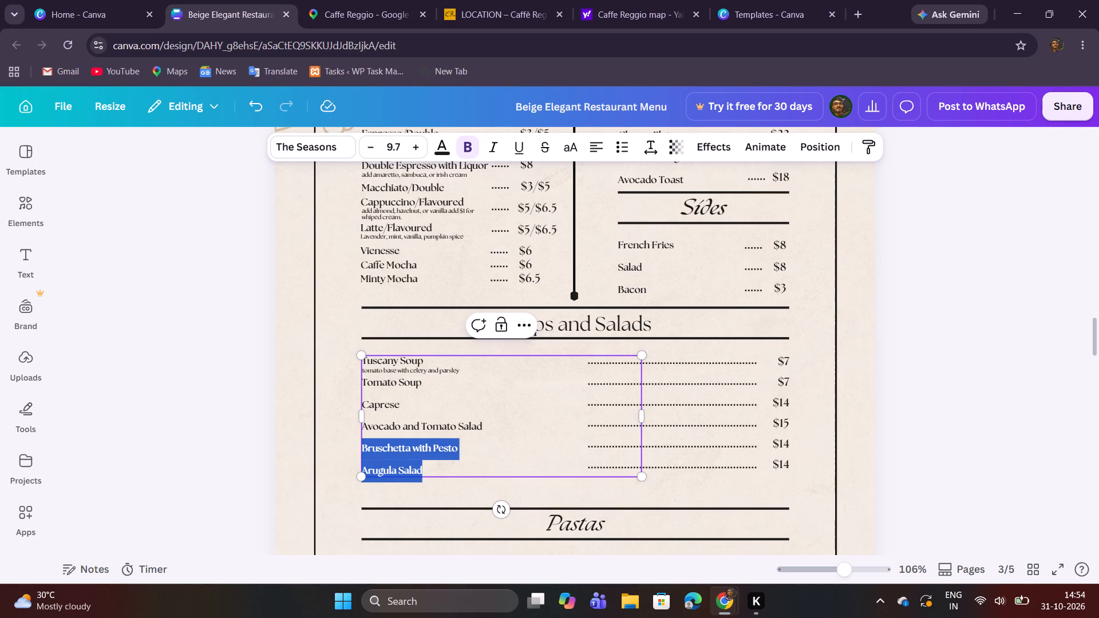
{"action": "left_click_drag", "start_coordinate": [379, 448], "coordinate": [378, 448]}
{"action": "key", "text": "BackSpace"}
{"action": "key", "text": "BackSpace"}
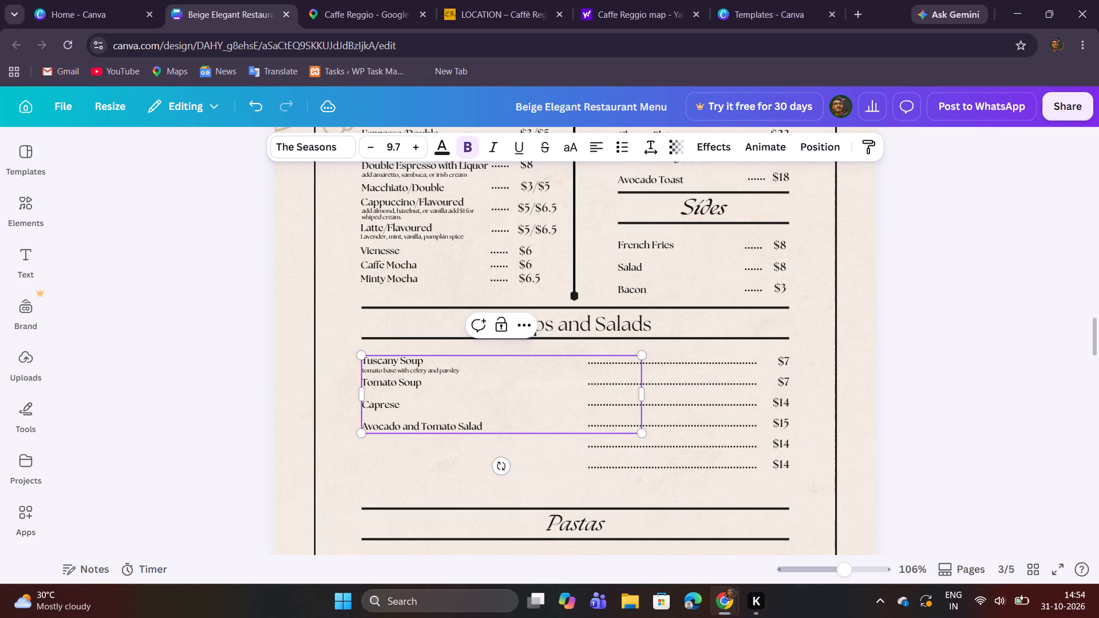
Delete the last two dotted lines and the two $14 prices beside them at the end of Soups and Salads.
{"action": "left_click", "coordinate": [631, 467]}
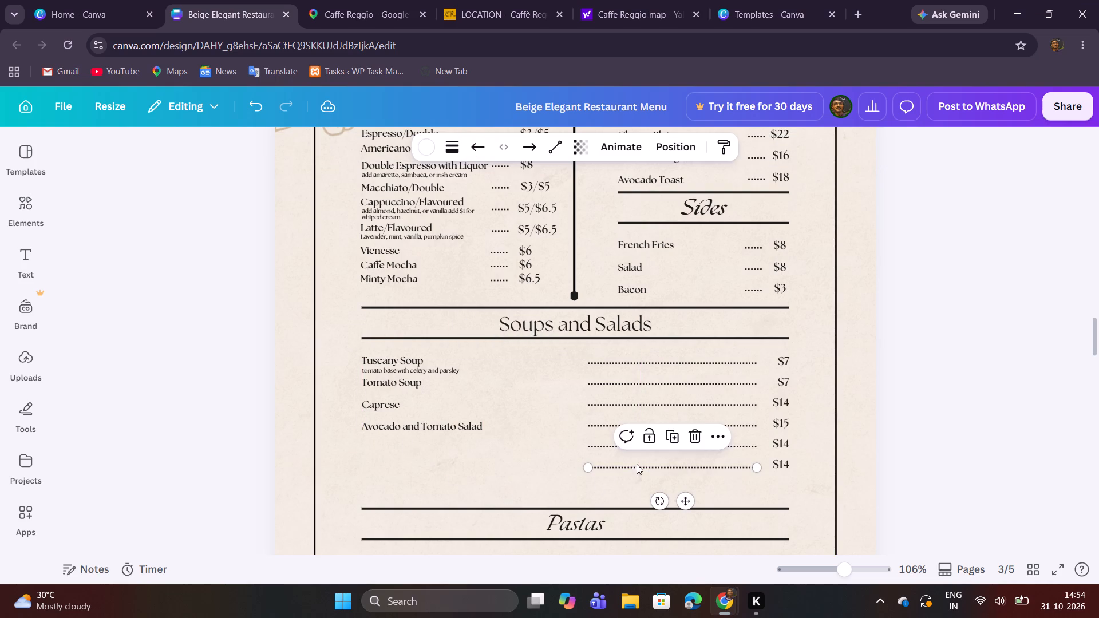
{"action": "left_click", "coordinate": [698, 442]}
{"action": "left_click", "coordinate": [699, 447]}
{"action": "left_click", "coordinate": [699, 423]}
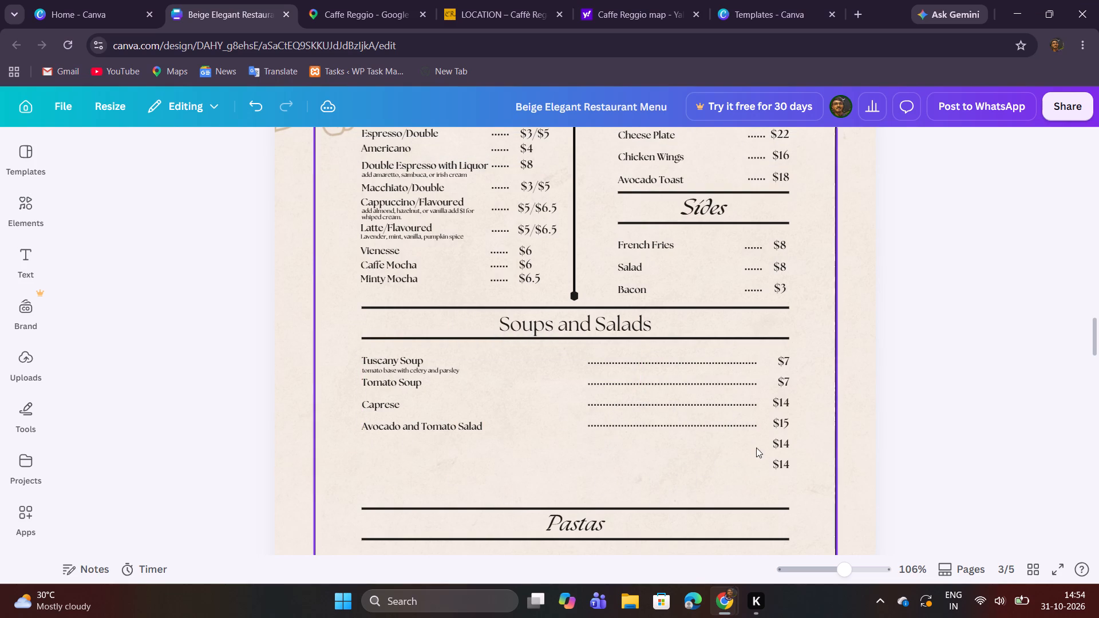
{"action": "left_click_drag", "start_coordinate": [810, 440], "coordinate": [785, 465]}
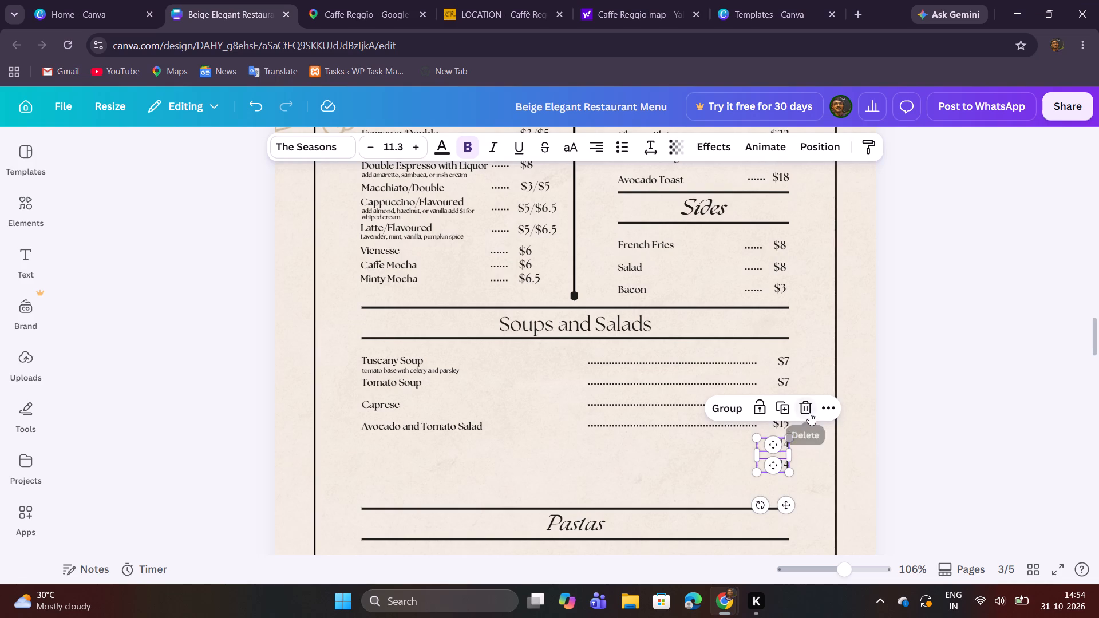
{"action": "left_click", "coordinate": [809, 413]}
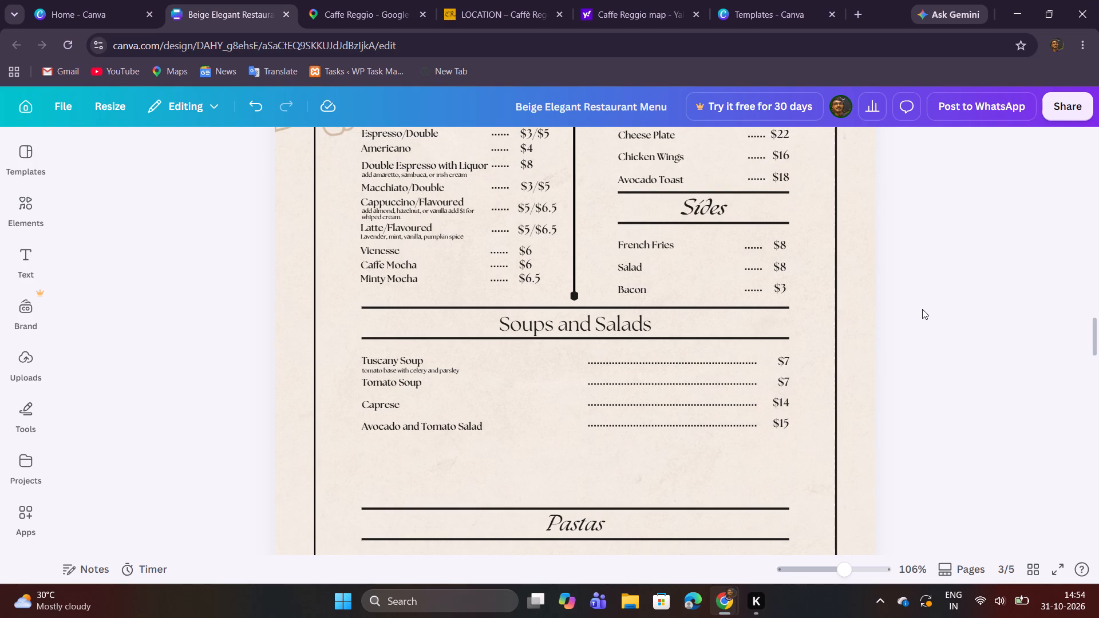
Check the Brunch menu photo in Google Maps, and in the Canva menu change the Starters heading on page 3 to Breakfast.
{"action": "left_click", "coordinate": [386, 0]}
{"action": "left_click_drag", "start_coordinate": [524, 259], "coordinate": [524, 262]}
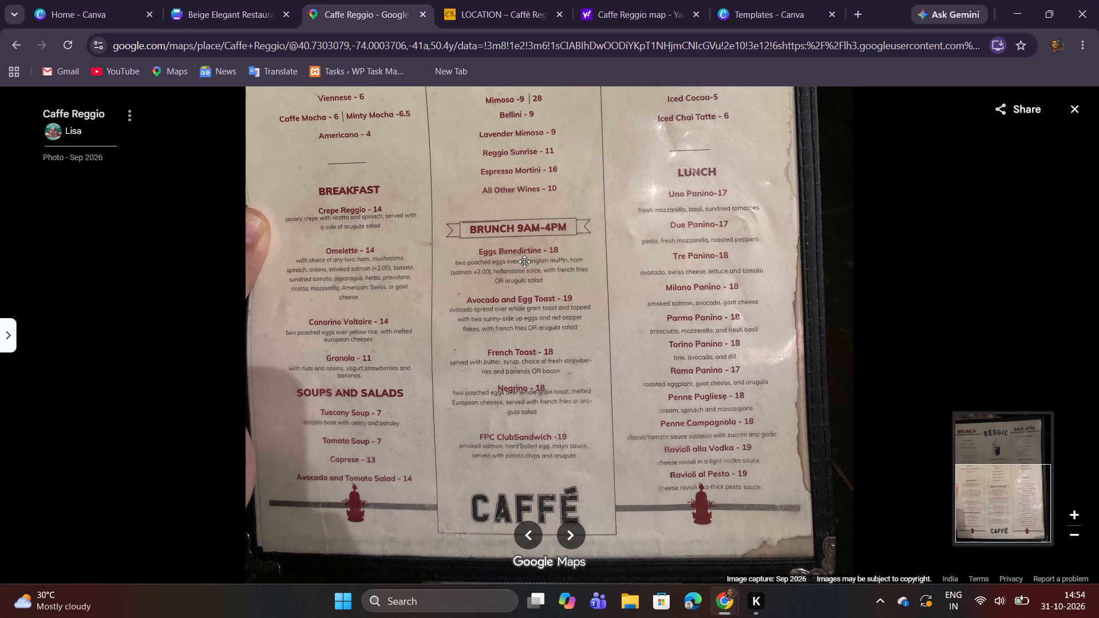
{"action": "left_click_drag", "start_coordinate": [524, 262], "coordinate": [519, 336]}
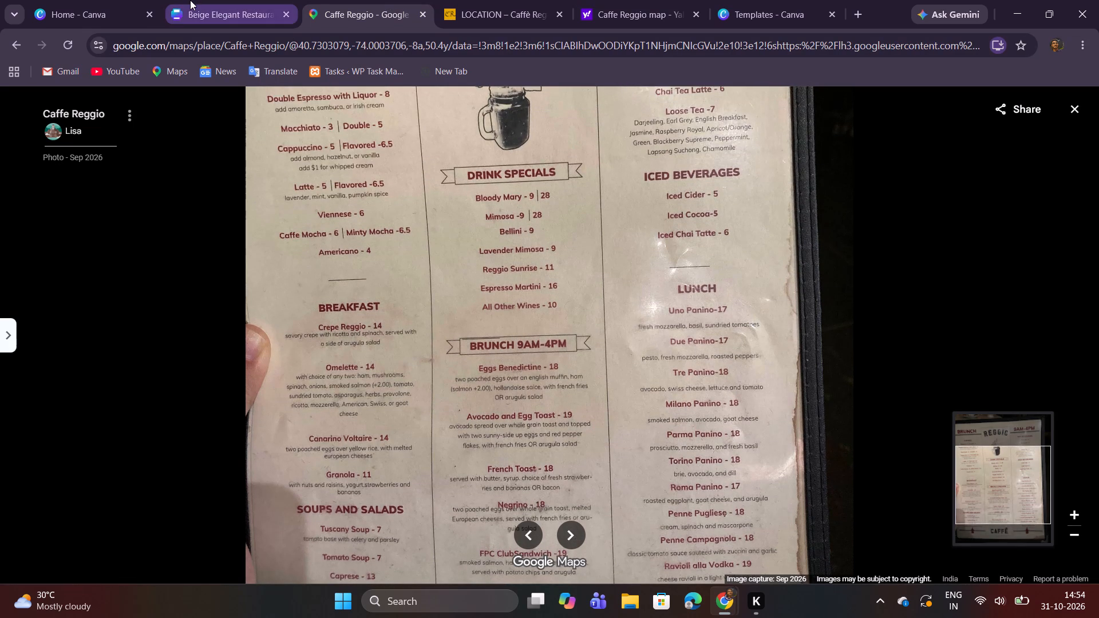
{"action": "left_click", "coordinate": [205, 1]}
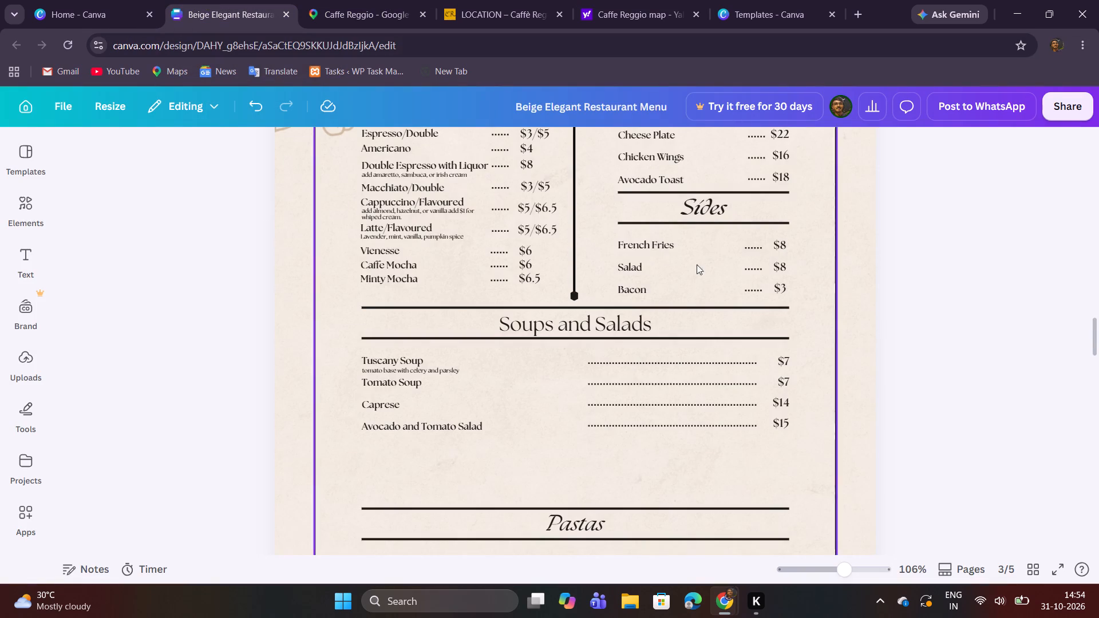
{"action": "scroll", "coordinate": [923, 272], "scroll_direction": "up", "scroll_amount": 2}
{"action": "double_click", "coordinate": [707, 247]}
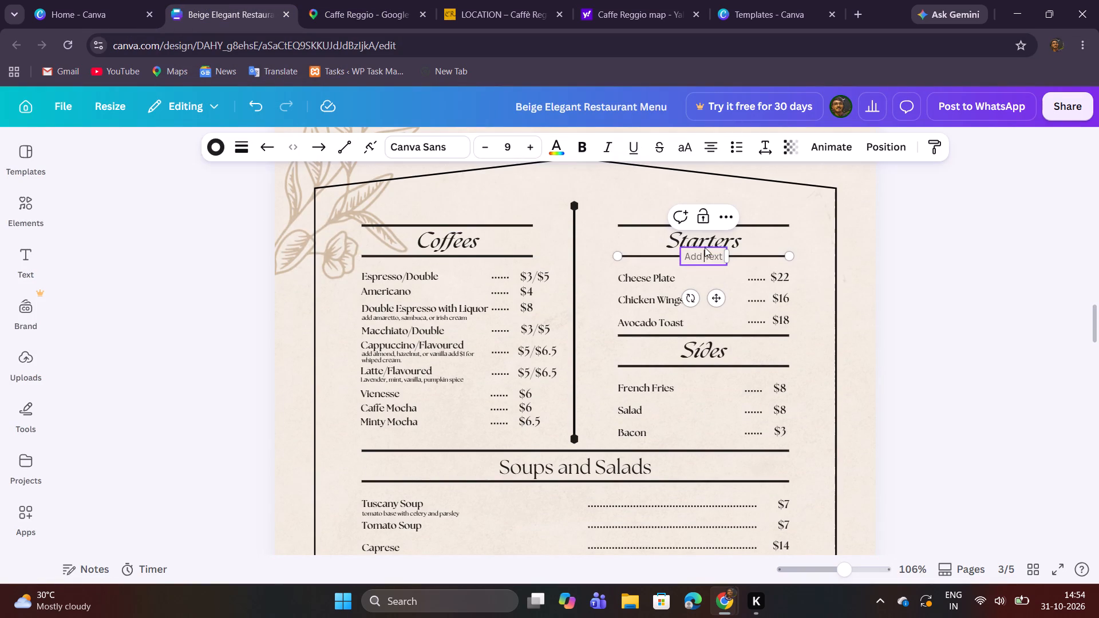
{"action": "left_click", "coordinate": [938, 264]}
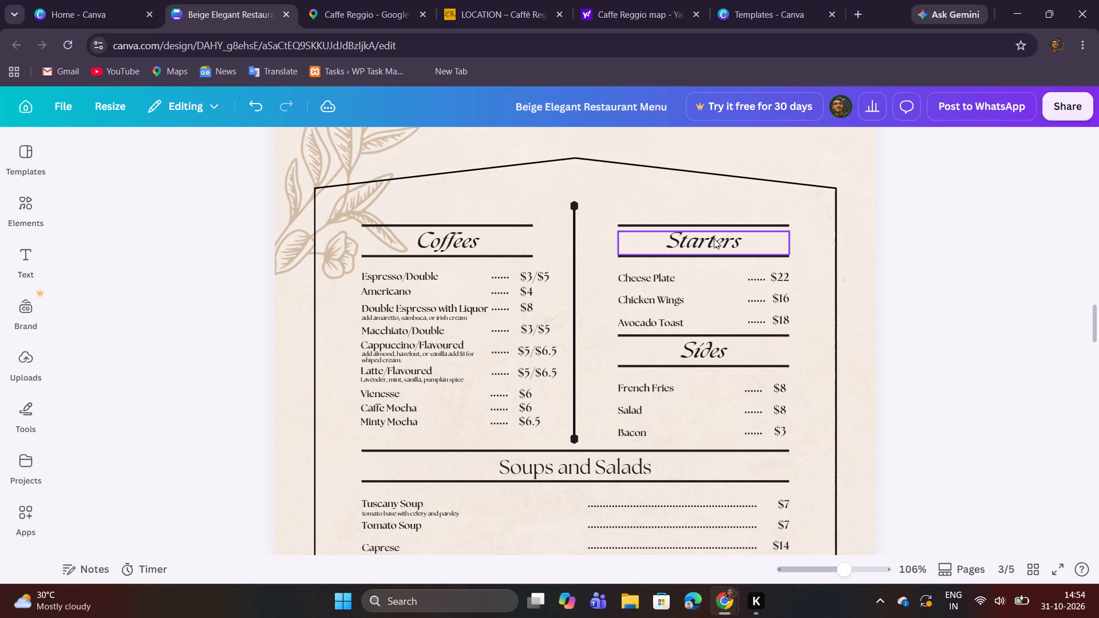
{"action": "double_click", "coordinate": [714, 239]}
{"action": "type", "text": "Brea"}
{"action": "type", "text": "kfast"}
{"action": "left_click", "coordinate": [968, 234]}
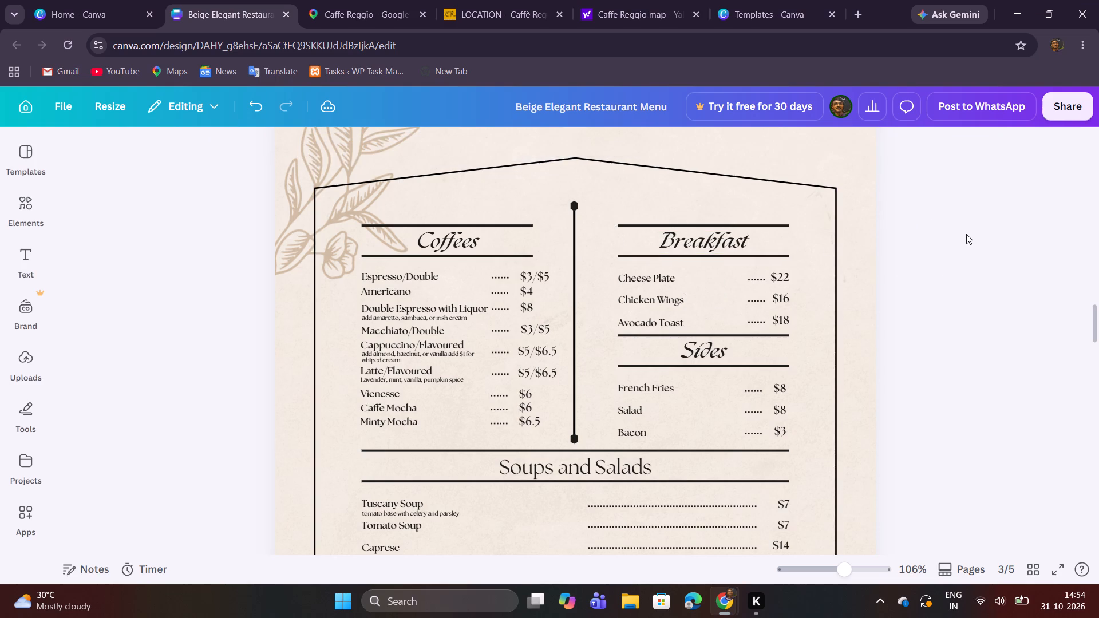
Examine the items in the Breakfast section of the Brunch menu photo in Google Maps, and return to the Canva menu.
{"action": "left_click", "coordinate": [372, 0]}
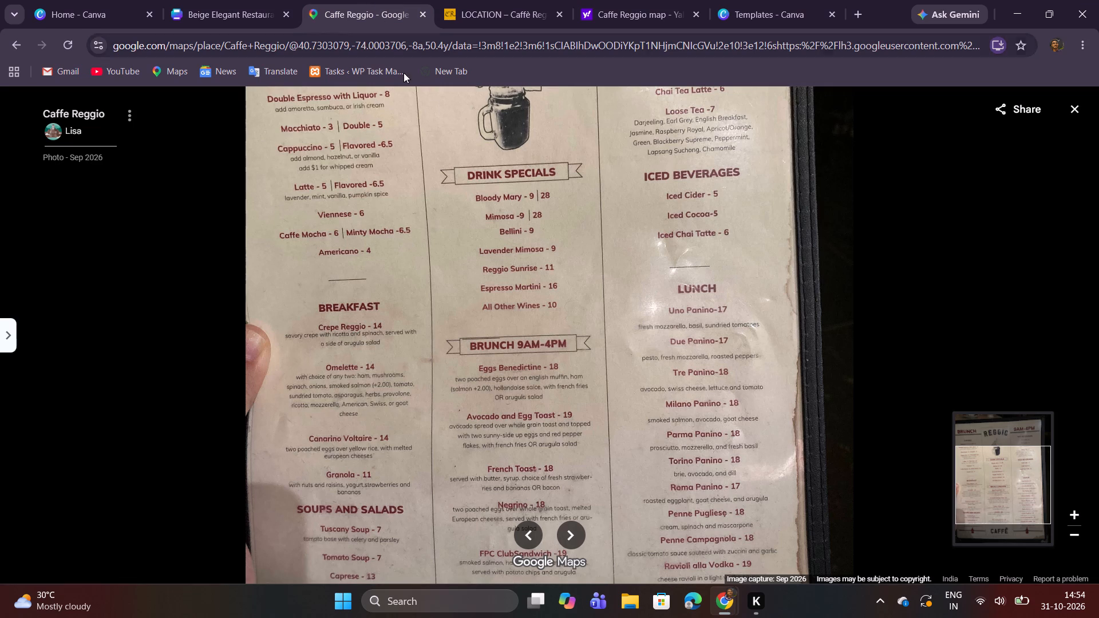
{"action": "left_click_drag", "start_coordinate": [487, 186], "coordinate": [499, 225]}
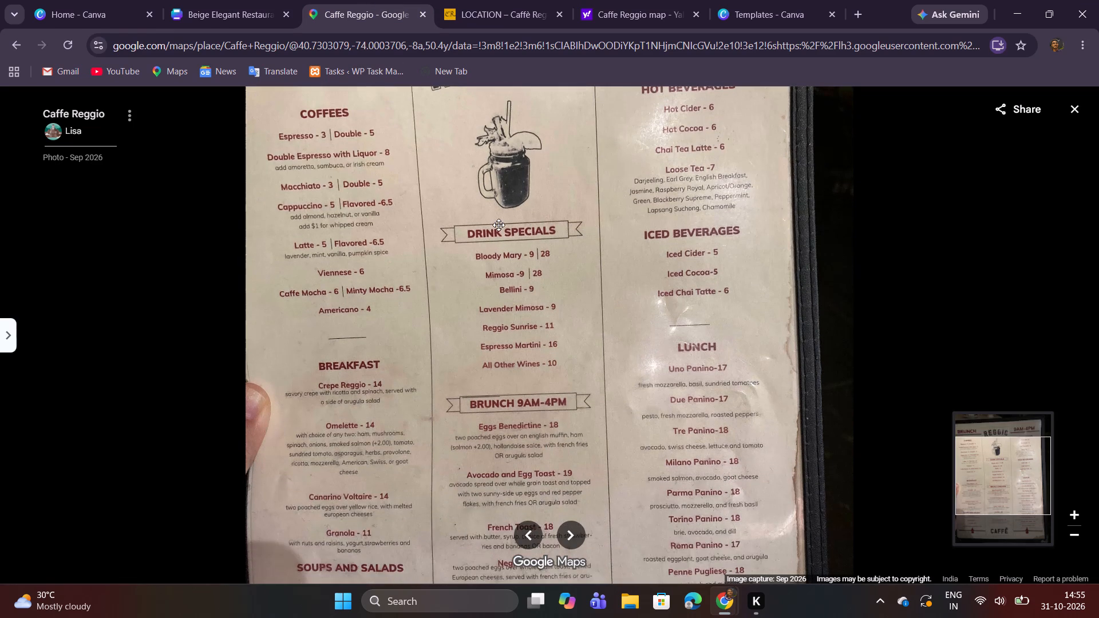
{"action": "left_click_drag", "start_coordinate": [499, 225], "coordinate": [523, 189]}
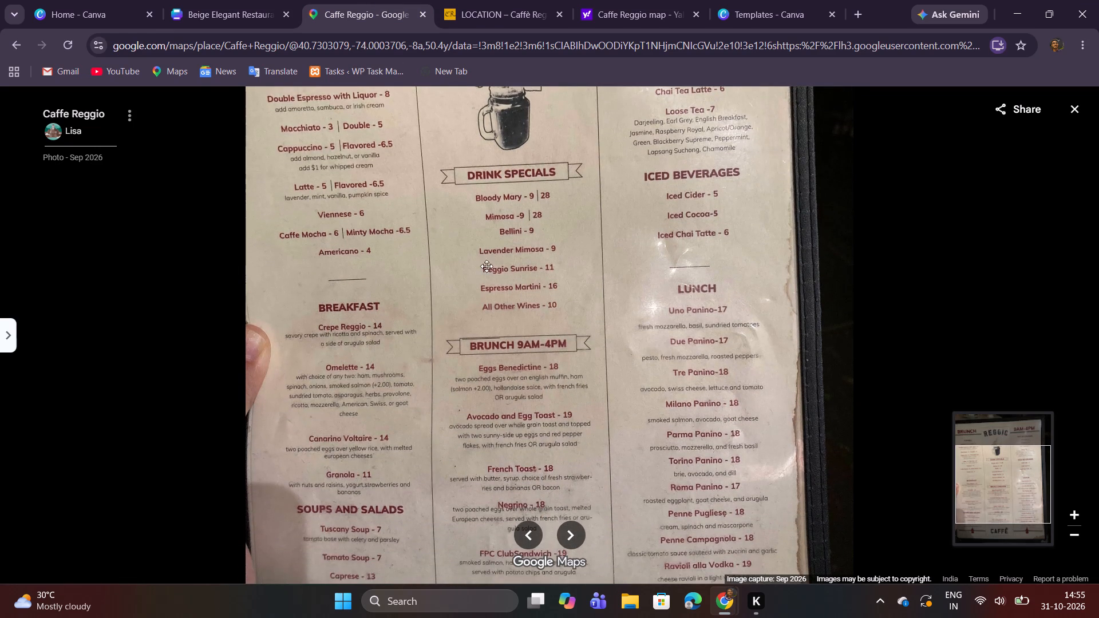
{"action": "scroll", "coordinate": [476, 282], "scroll_direction": "up", "scroll_amount": 1}
{"action": "left_click_drag", "start_coordinate": [440, 289], "coordinate": [493, 242]}
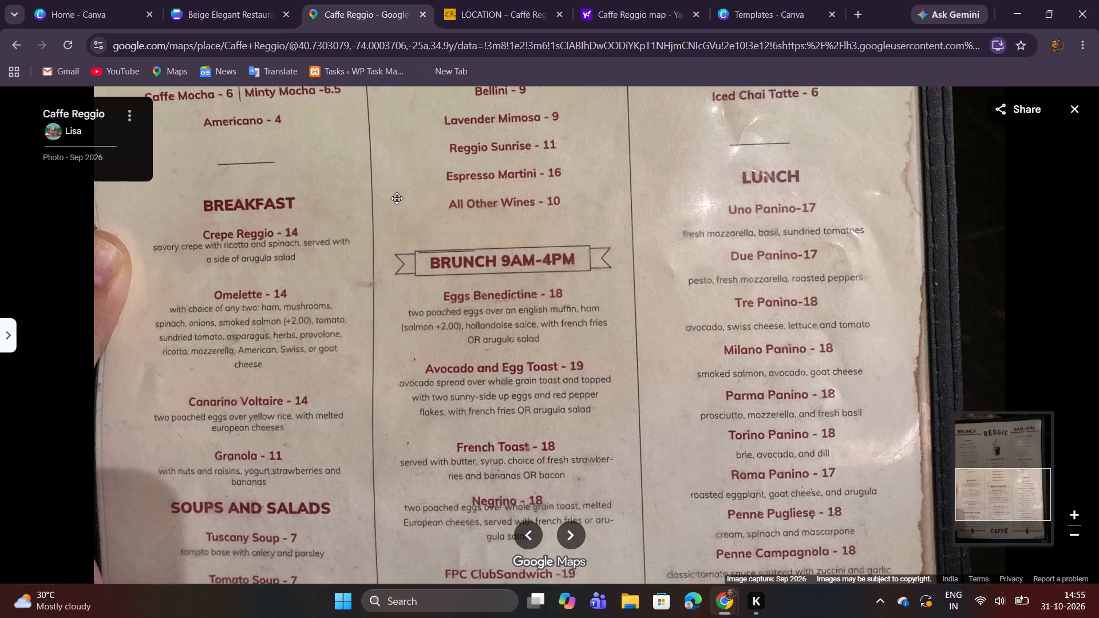
{"action": "left_click", "coordinate": [472, 0]}
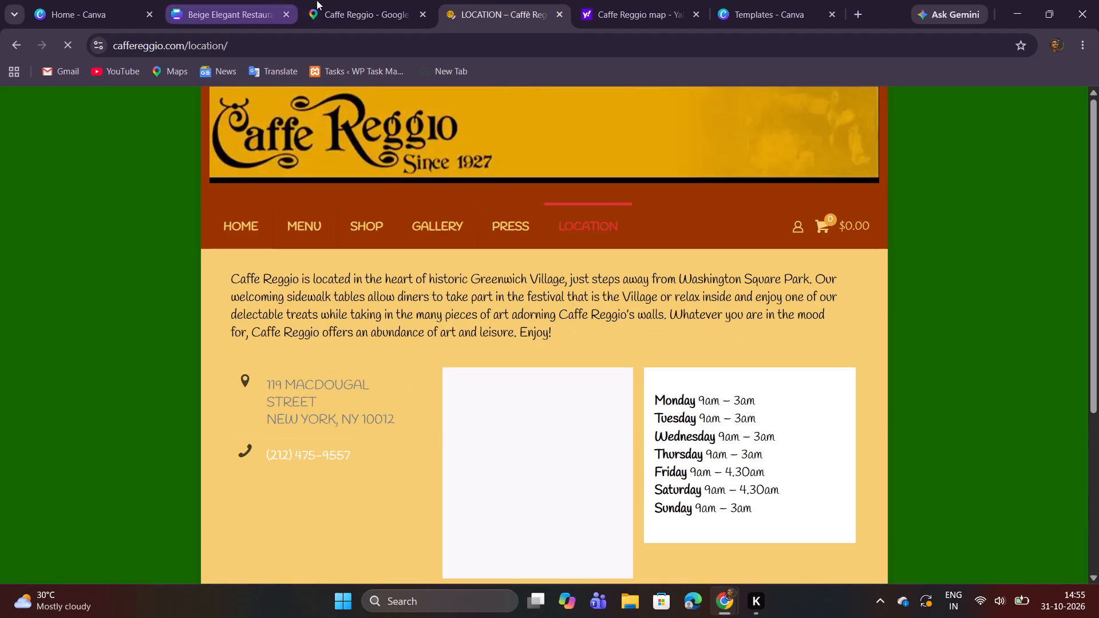
{"action": "left_click", "coordinate": [351, 0]}
{"action": "left_click", "coordinate": [270, 0]}
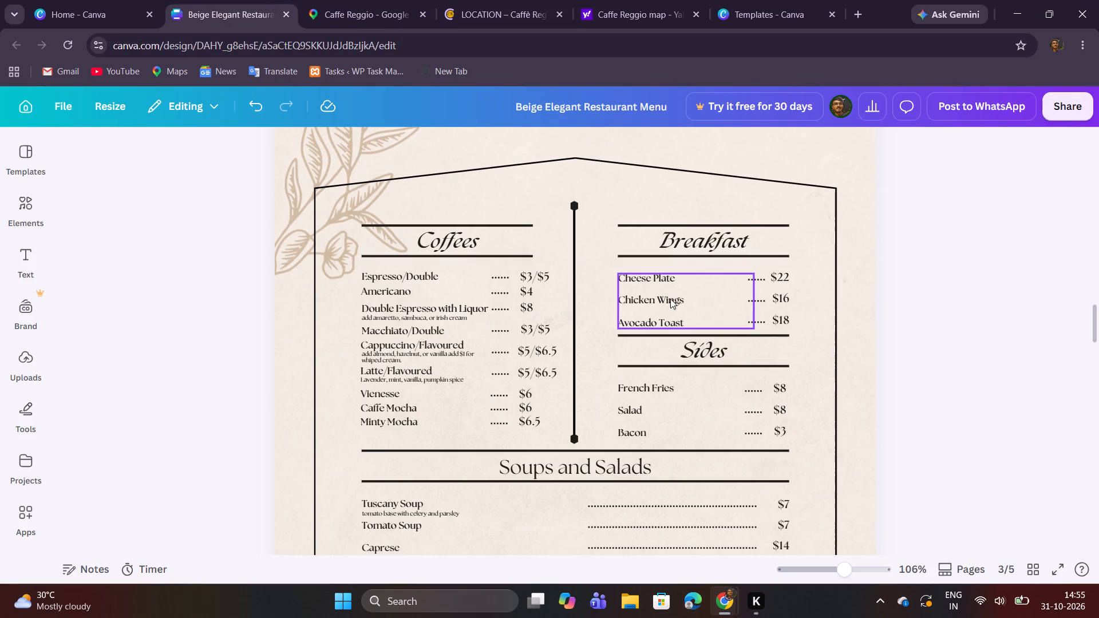
Delete the whole Sides section below Breakfast, including its heading, divider lines, items, dotted lines and prices.
{"action": "left_click_drag", "start_coordinate": [804, 439], "coordinate": [663, 343]}
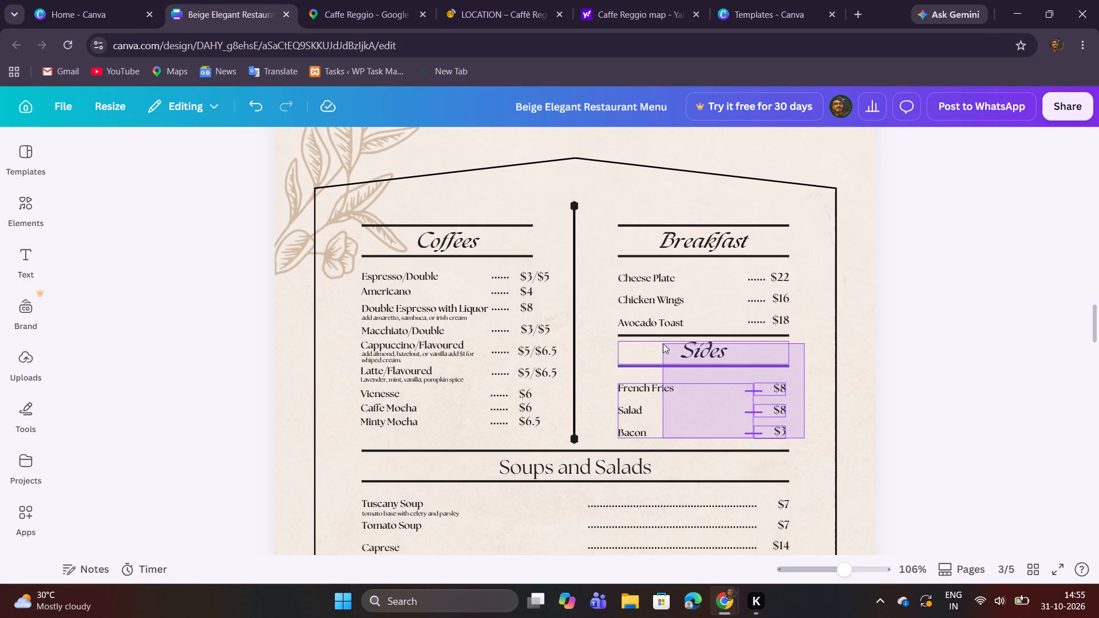
{"action": "left_click_drag", "start_coordinate": [663, 343], "coordinate": [661, 334]}
{"action": "left_click", "coordinate": [738, 303]}
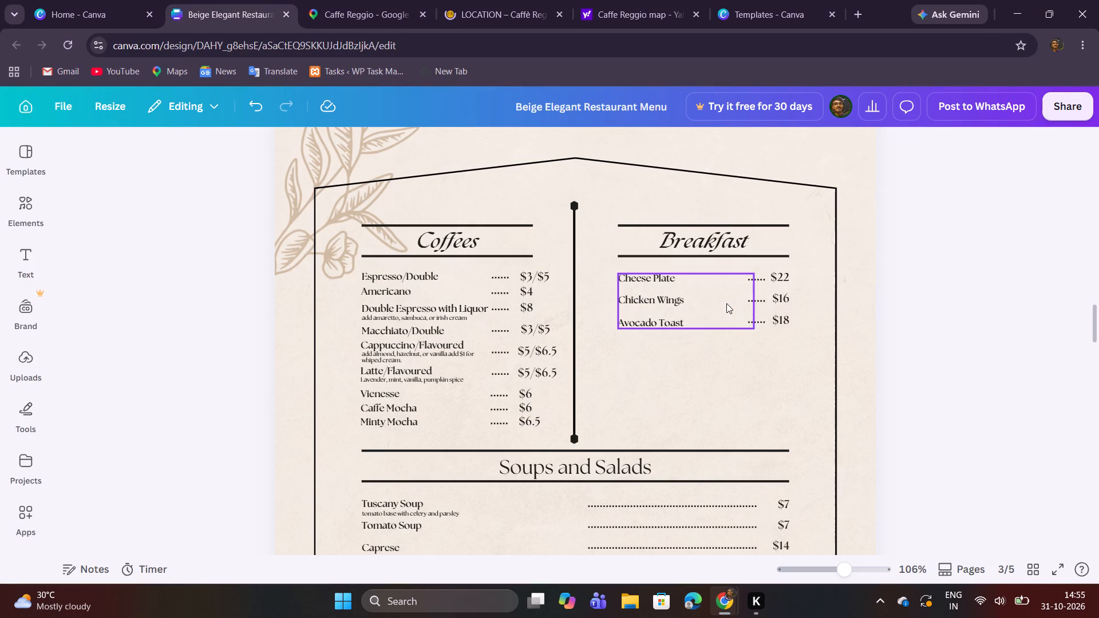
Replace the item list under Breakfast with Crepe Reggio, checking the spelling against the menu photo in Google Maps.
{"action": "double_click", "coordinate": [707, 300]}
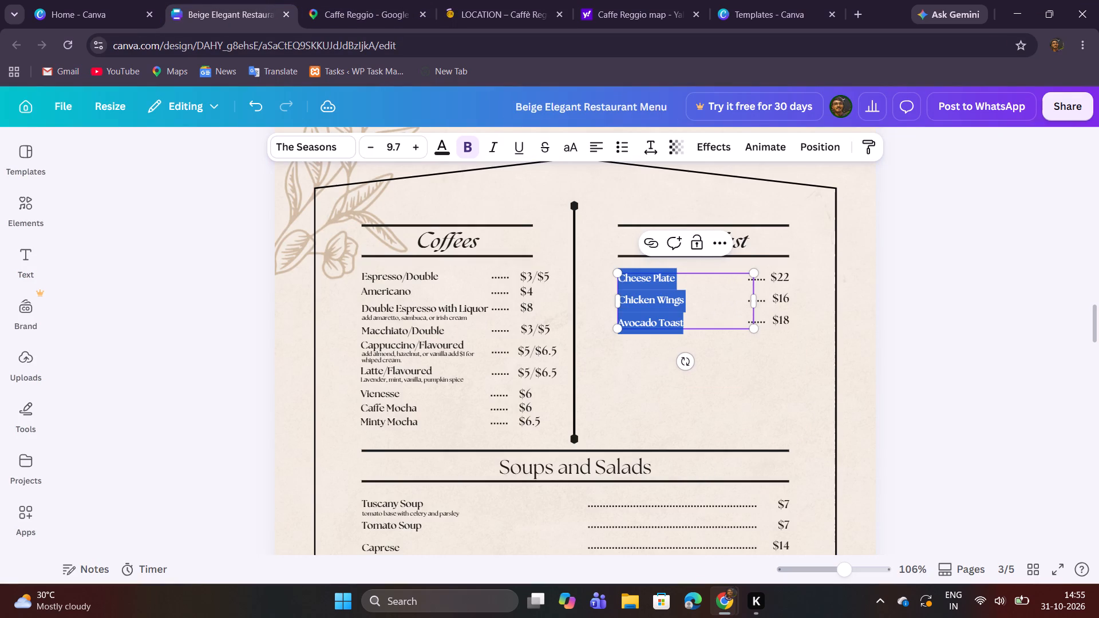
{"action": "type", "text": "Cre"}
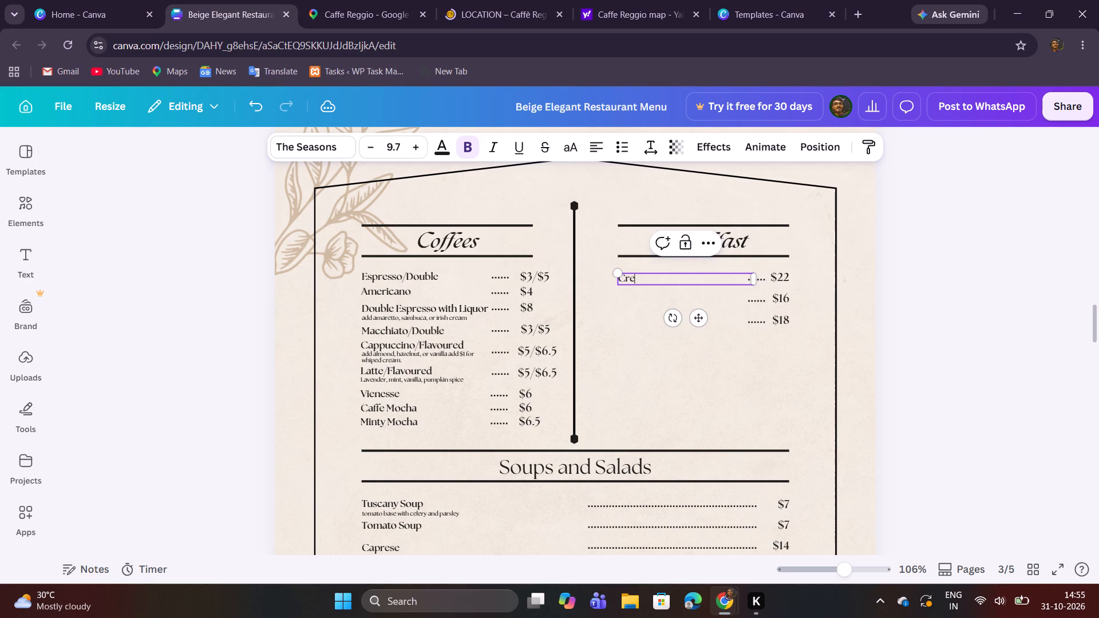
{"action": "left_click", "coordinate": [323, 0]}
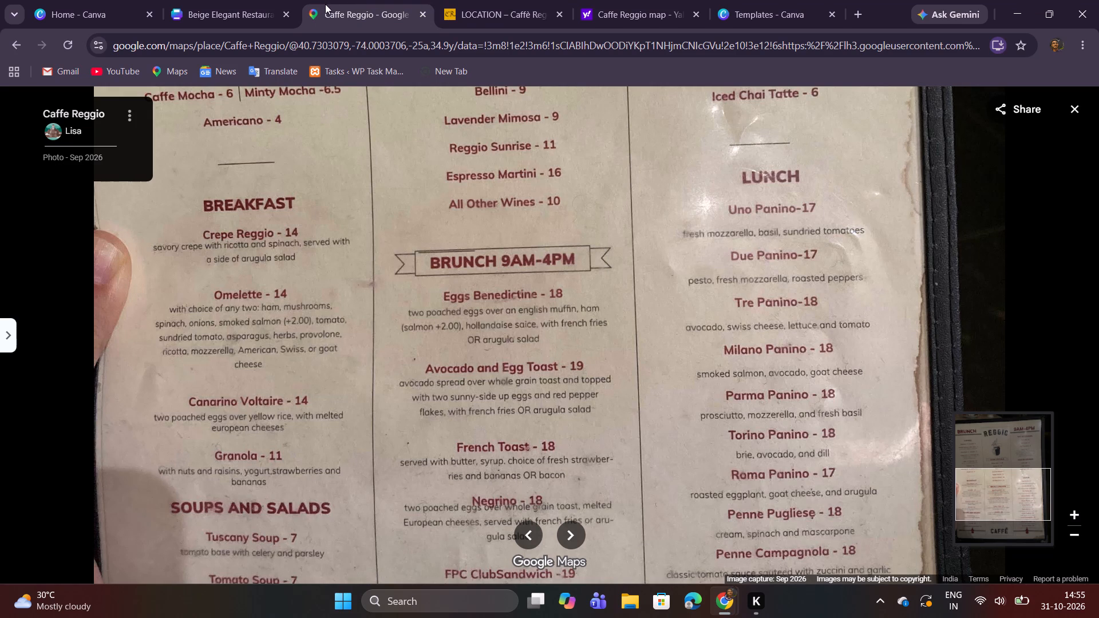
{"action": "left_click", "coordinate": [259, 2]}
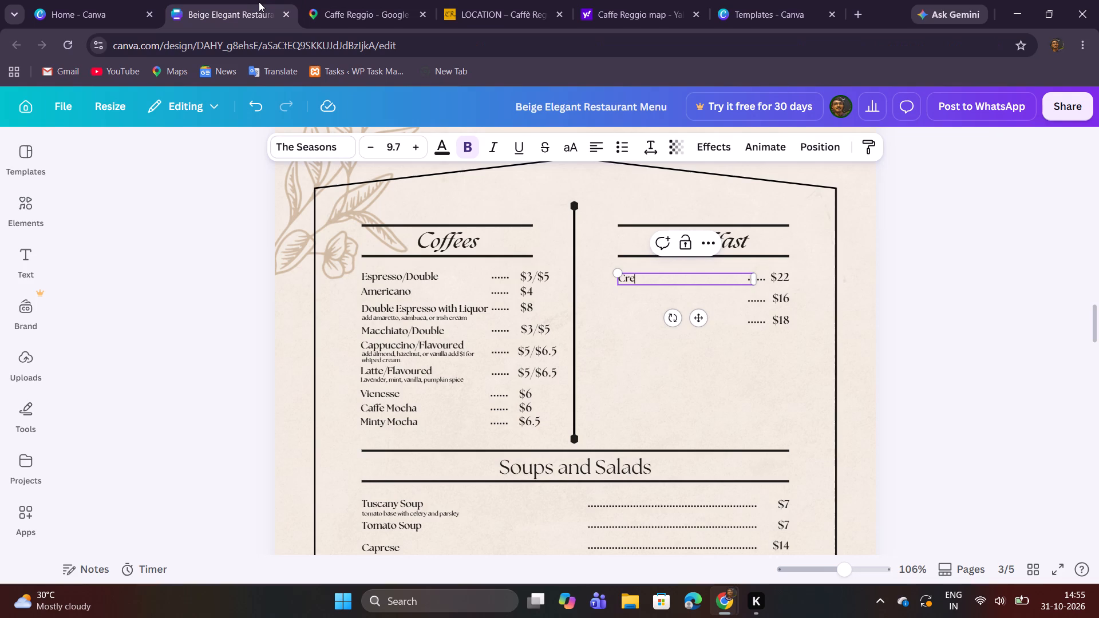
{"action": "type", "text": "pe"}
{"action": "key", "text": "space"}
{"action": "left_click", "coordinate": [318, 1]}
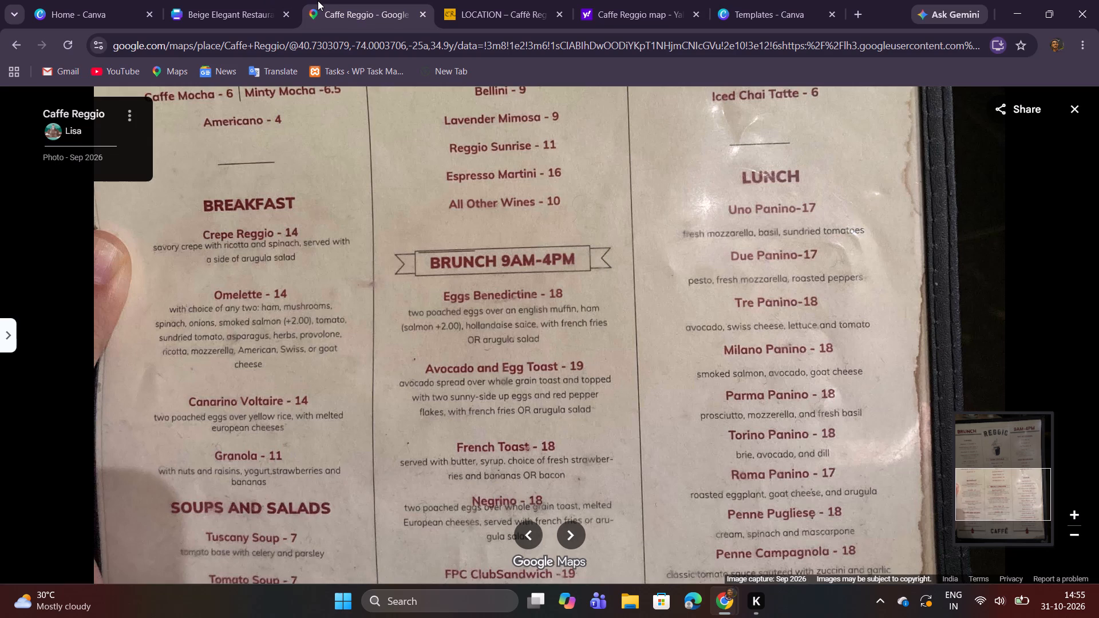
{"action": "left_click", "coordinate": [253, 0]}
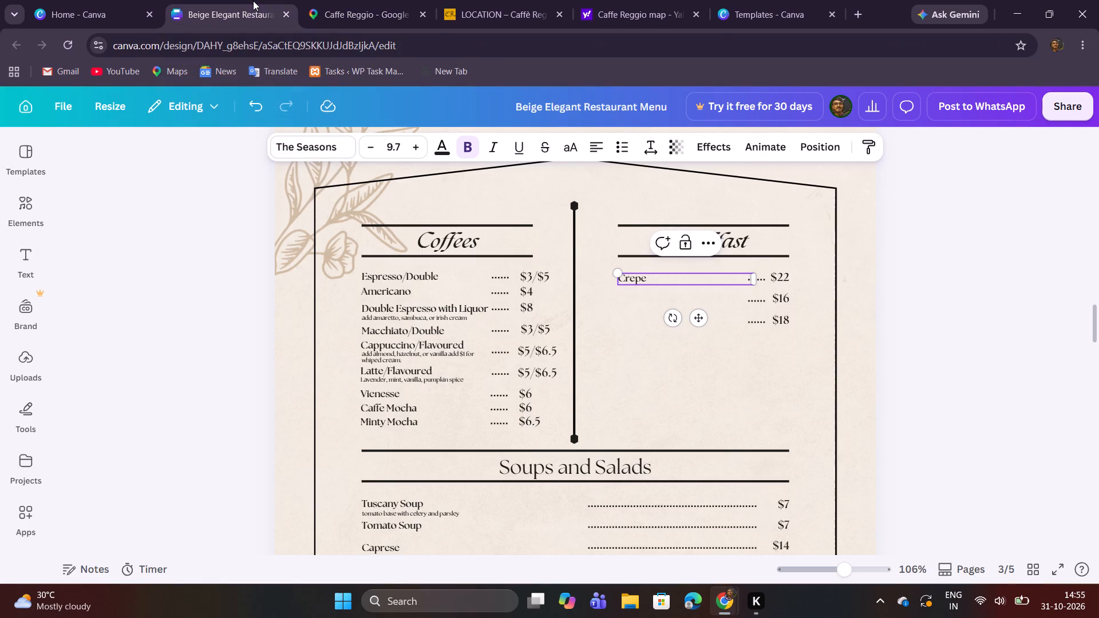
{"action": "type", "text": "Reggio"}
Add Omelette on a new line below Crepe Reggio, checking the name against the menu photo in Google Maps.
{"action": "left_click", "coordinate": [333, 5]}
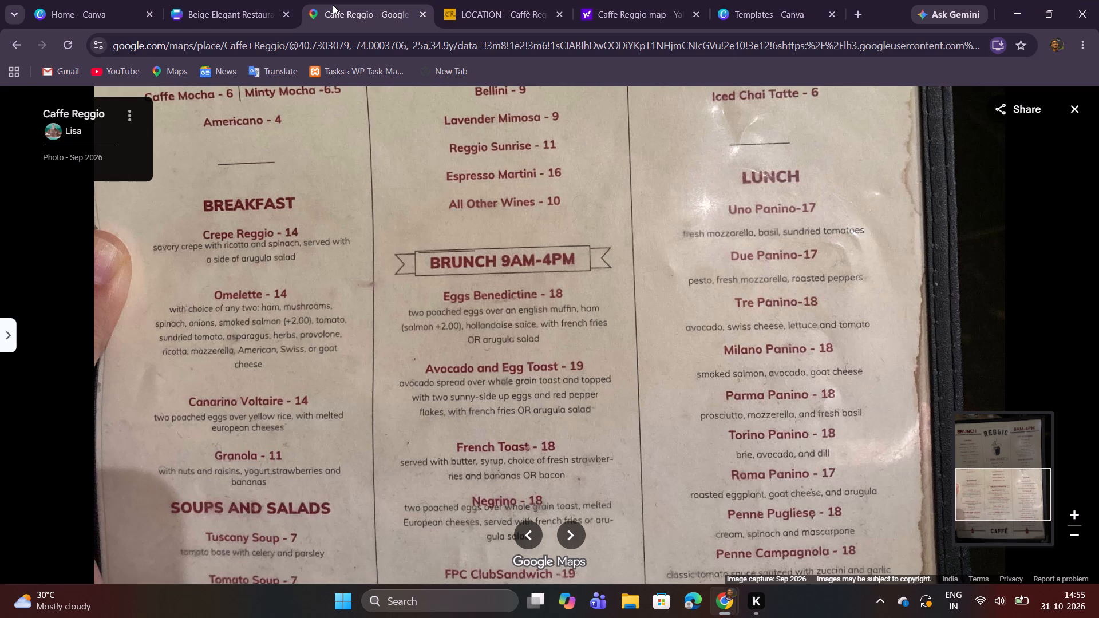
{"action": "left_click", "coordinate": [216, 0]}
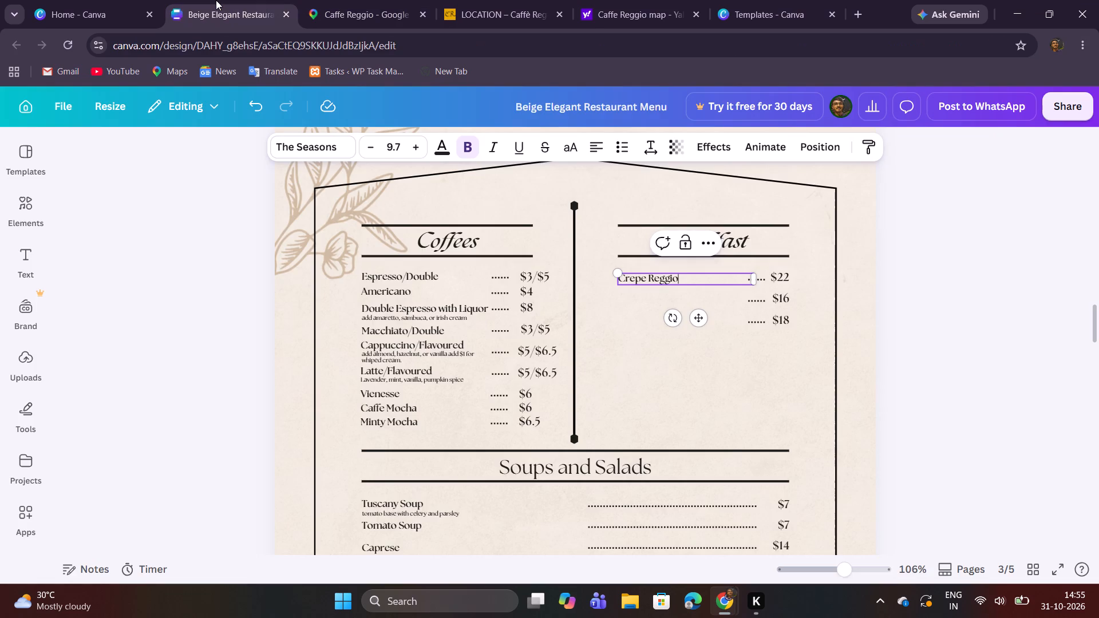
{"action": "key", "text": "Return"}
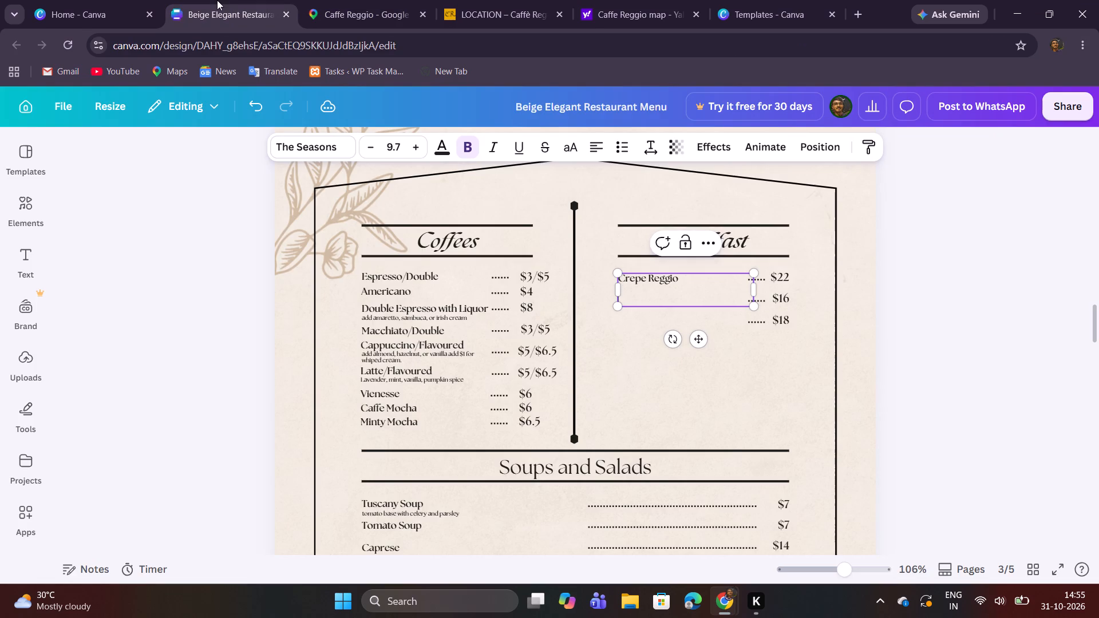
{"action": "left_click", "coordinate": [327, 13]}
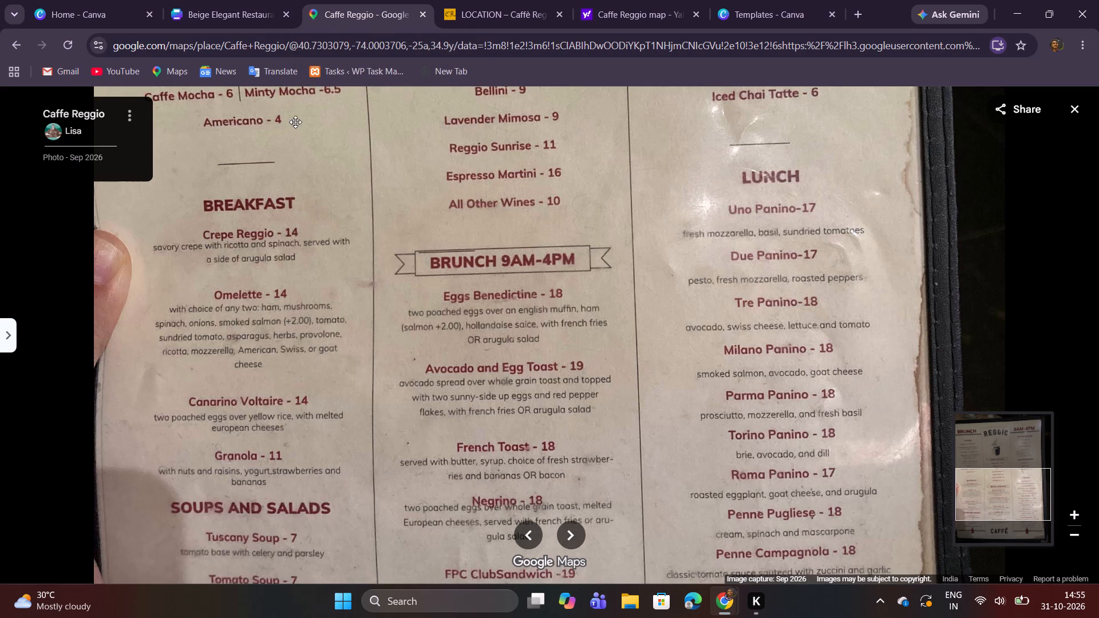
{"action": "left_click", "coordinate": [240, 2]}
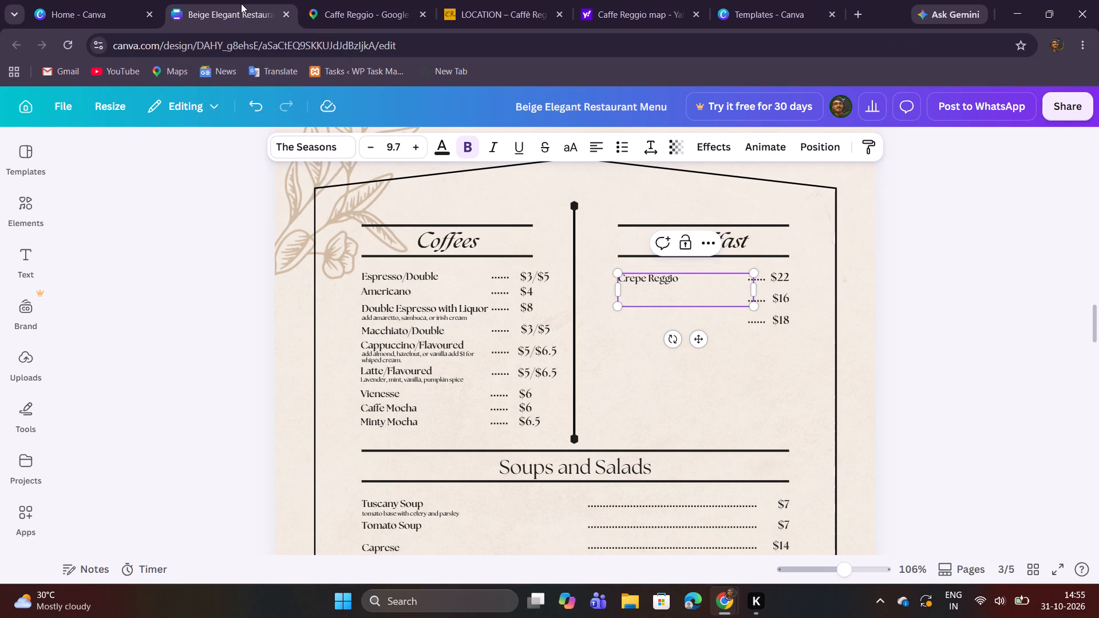
{"action": "key", "text": "shift+o"}
{"action": "key", "text": "m"}
{"action": "type", "text": "el"}
{"action": "left_click", "coordinate": [287, 0]}
{"action": "left_click", "coordinate": [359, 7]}
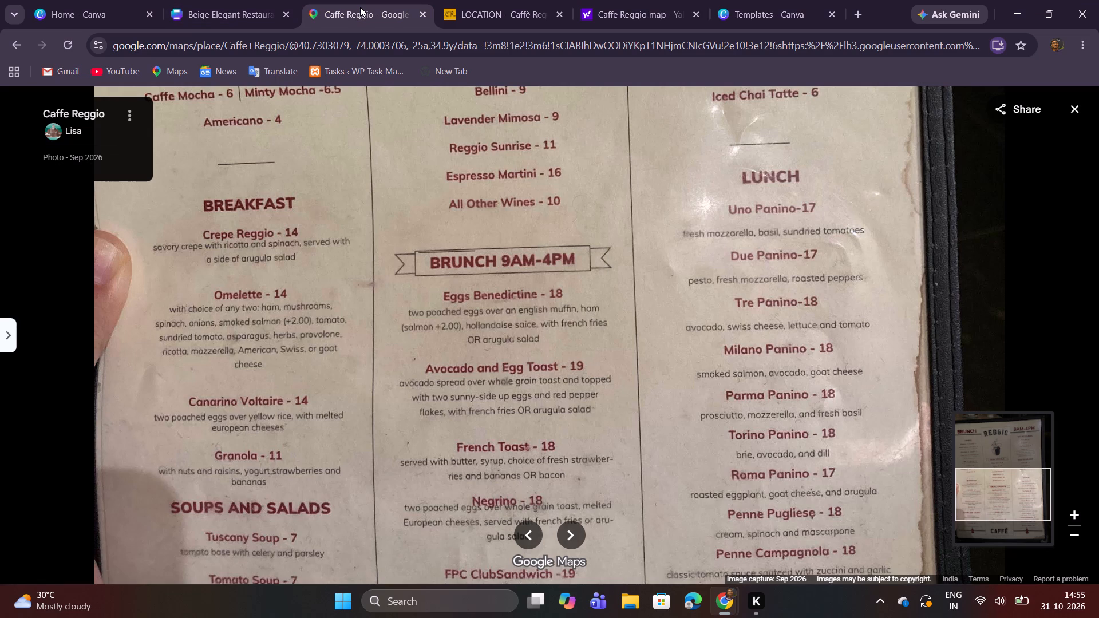
{"action": "left_click", "coordinate": [250, 0]}
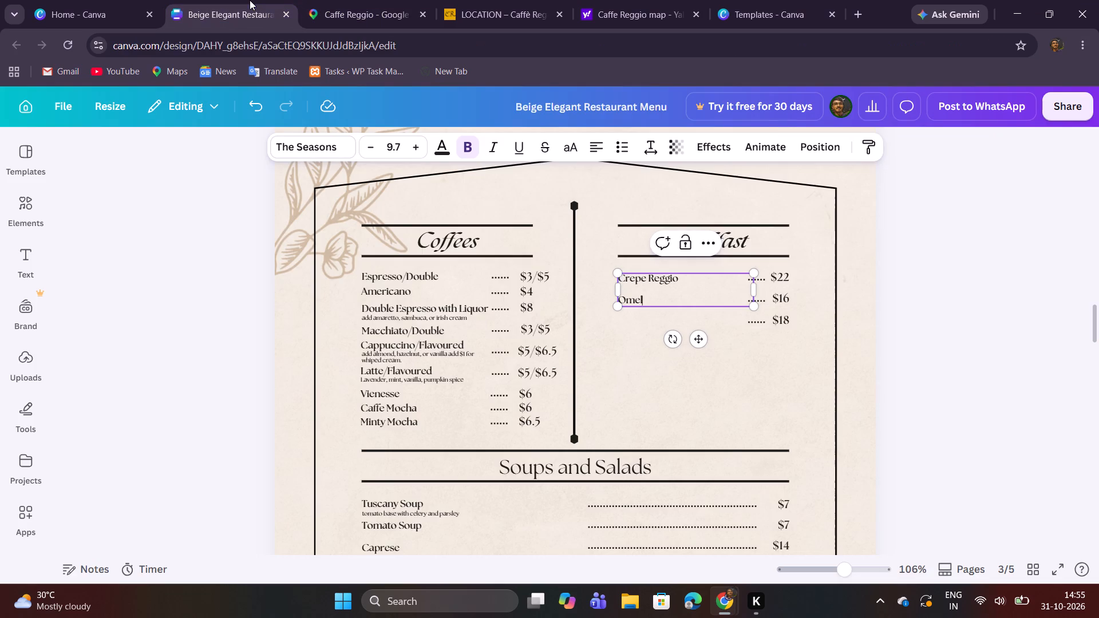
{"action": "left_click", "coordinate": [363, 7]}
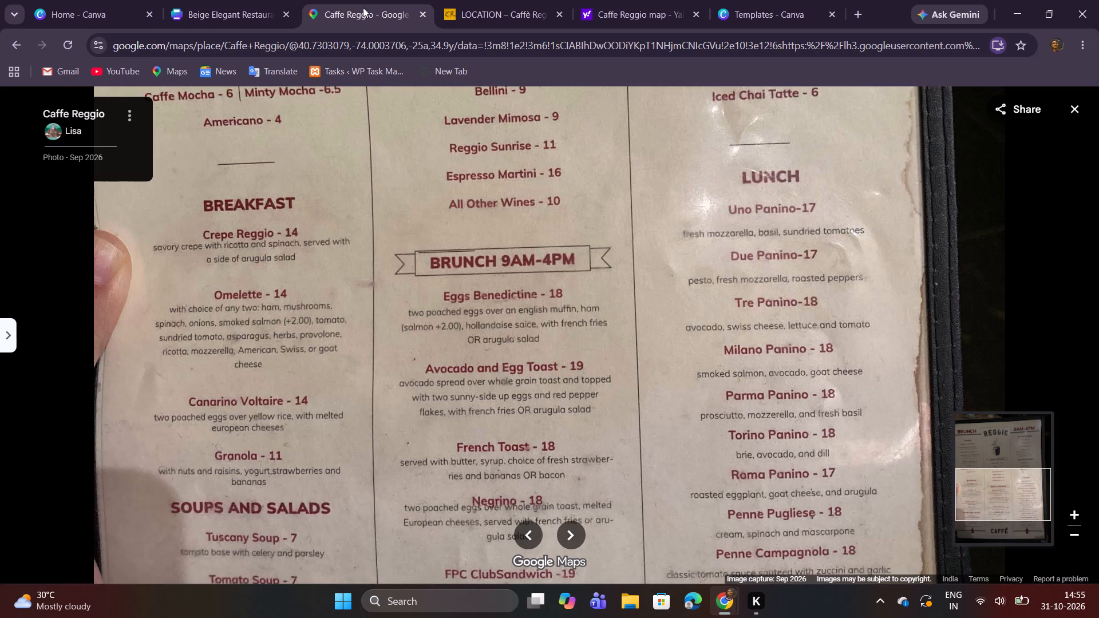
{"action": "left_click", "coordinate": [255, 0]}
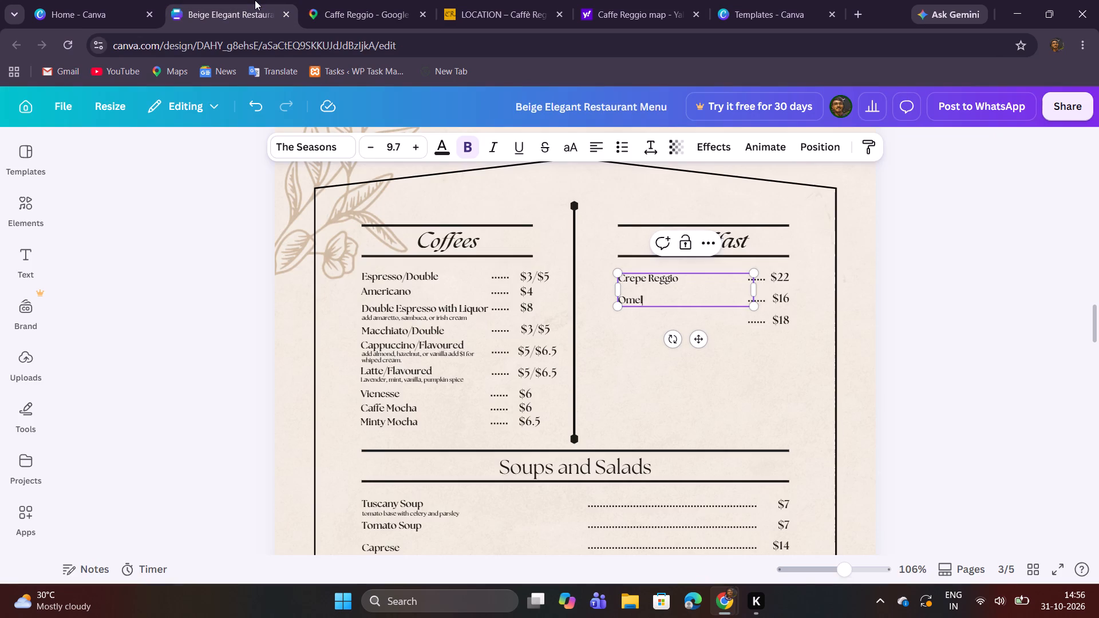
{"action": "type", "text": "ette"}
Duplicate the description under Double Espresso with Liquor and place the copy directly below Crepe Reggio, flush with its start.
{"action": "left_click", "coordinate": [323, 0]}
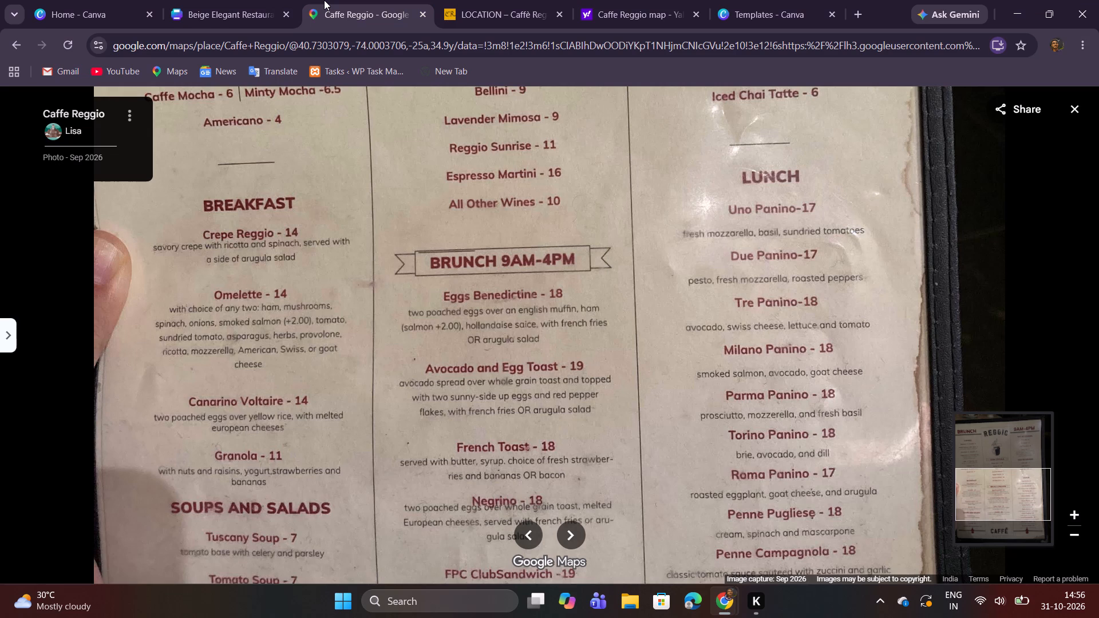
{"action": "left_click", "coordinate": [254, 0]}
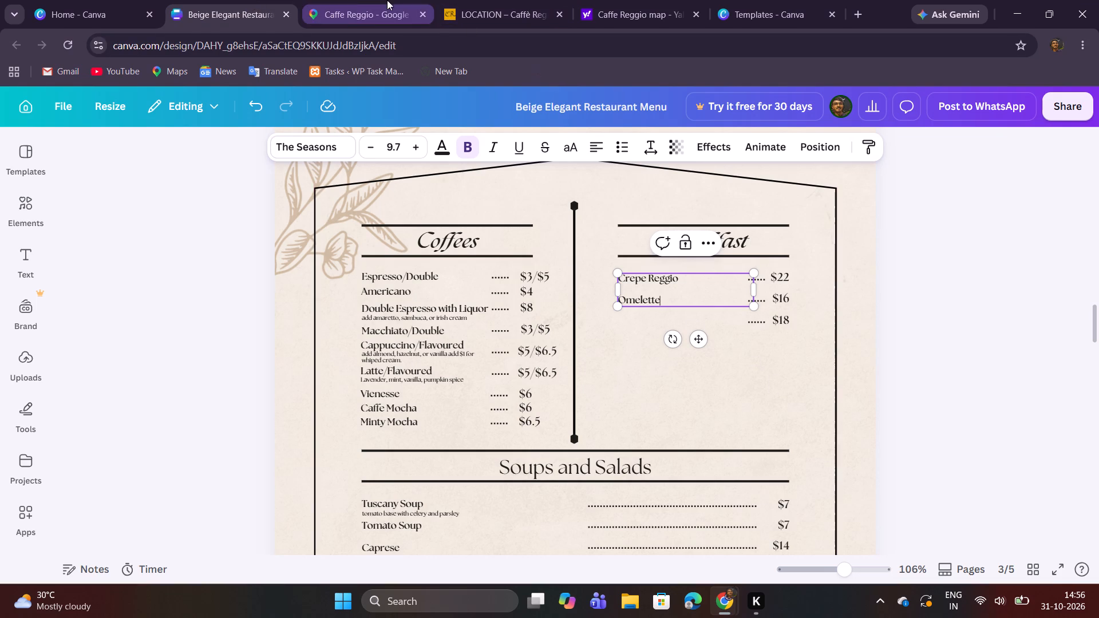
{"action": "left_click", "coordinate": [352, 0]}
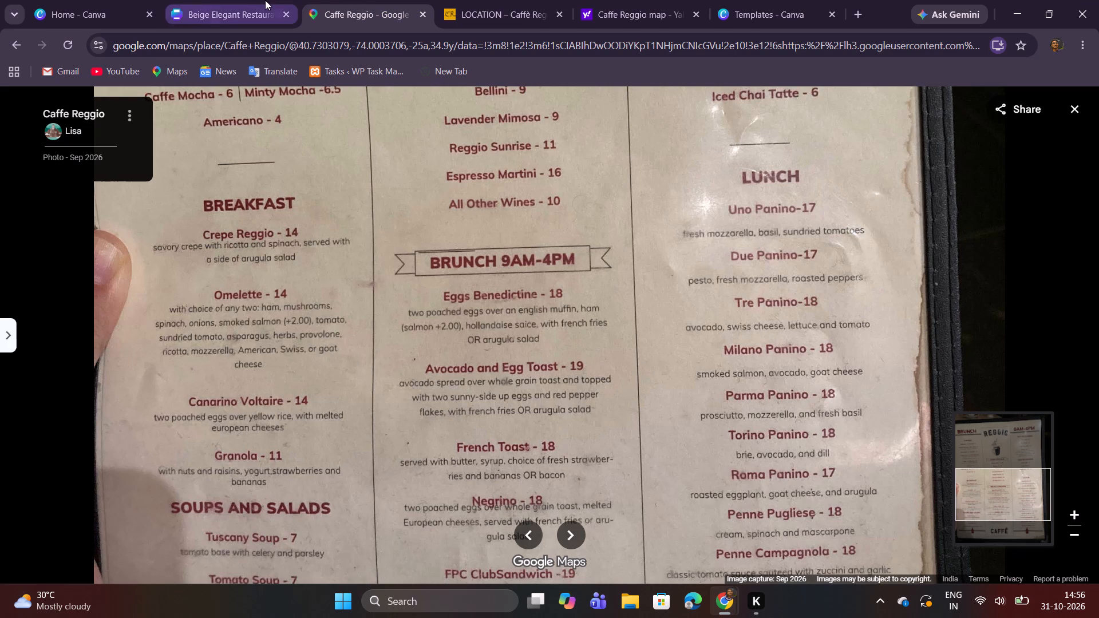
{"action": "left_click", "coordinate": [265, 0]}
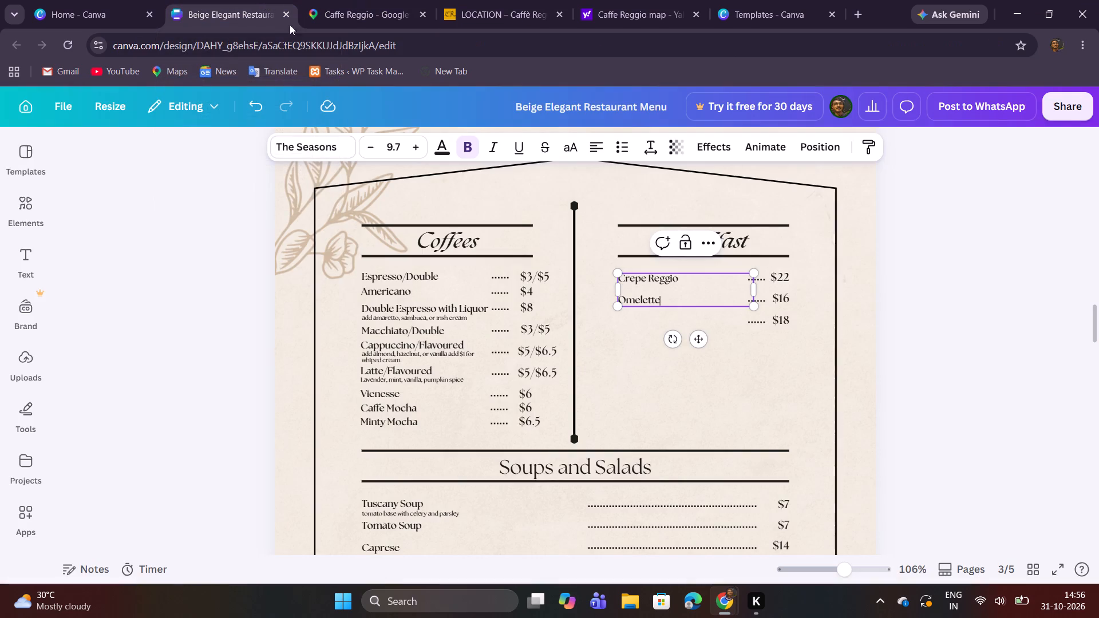
{"action": "left_click", "coordinate": [854, 582]}
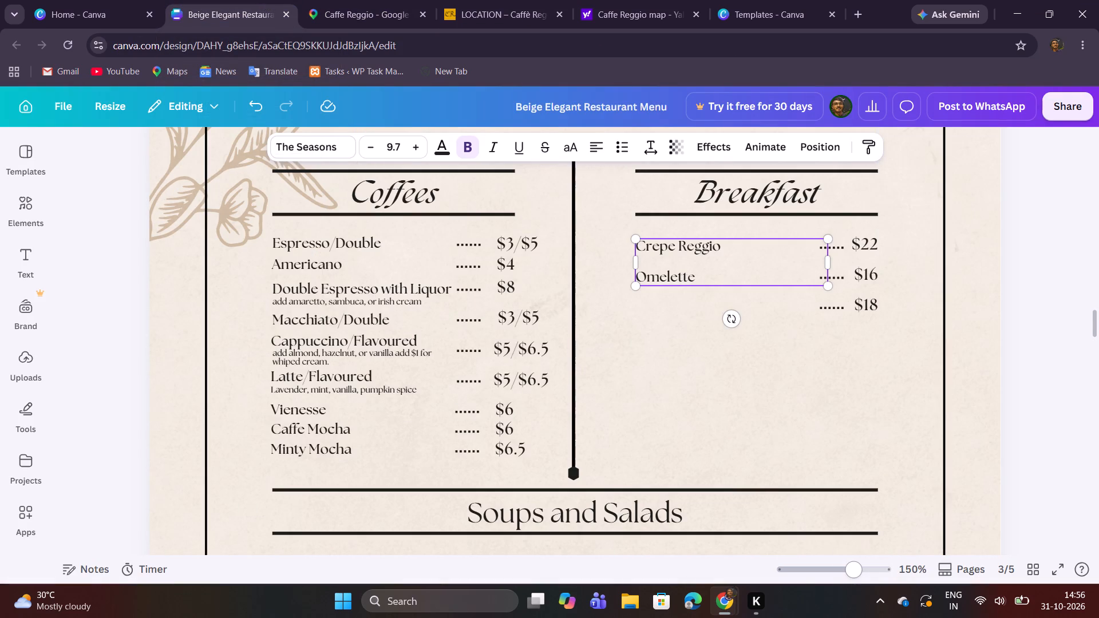
{"action": "scroll", "coordinate": [742, 385], "scroll_direction": "up", "scroll_amount": 1}
{"action": "left_click_drag", "start_coordinate": [858, 574], "coordinate": [864, 577]}
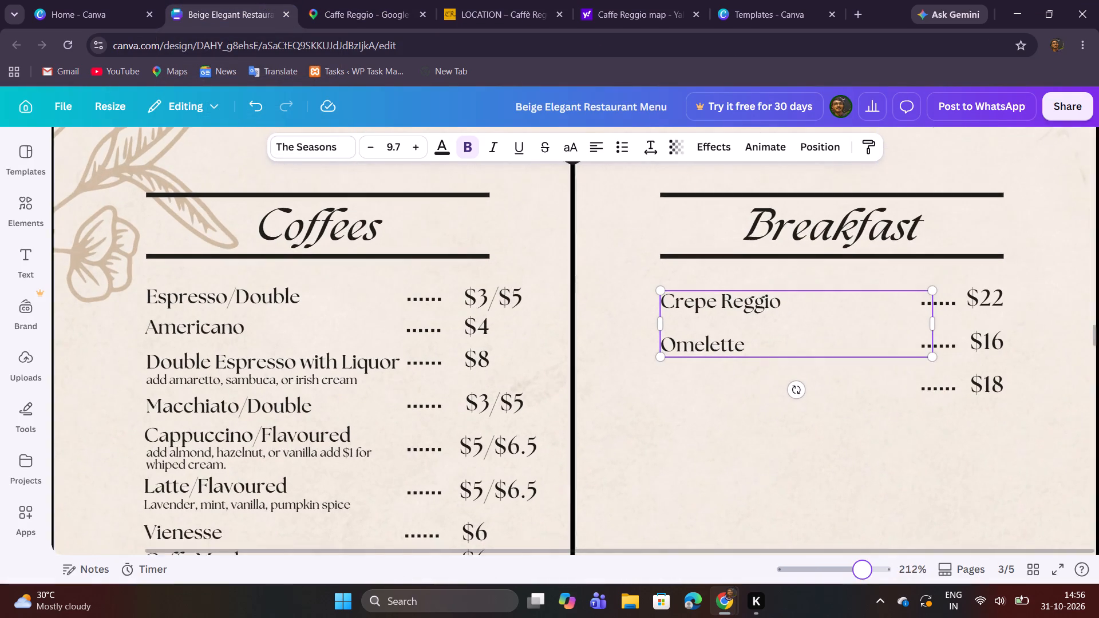
{"action": "left_click_drag", "start_coordinate": [864, 577], "coordinate": [863, 577]}
{"action": "left_click", "coordinate": [330, 376]}
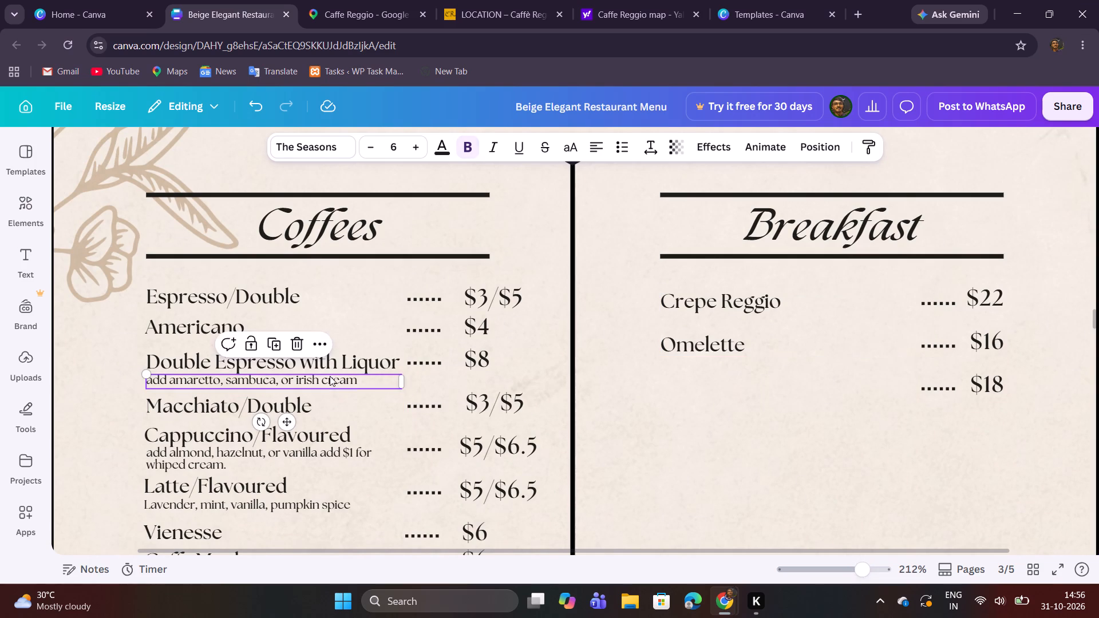
{"action": "left_click", "coordinate": [274, 340]}
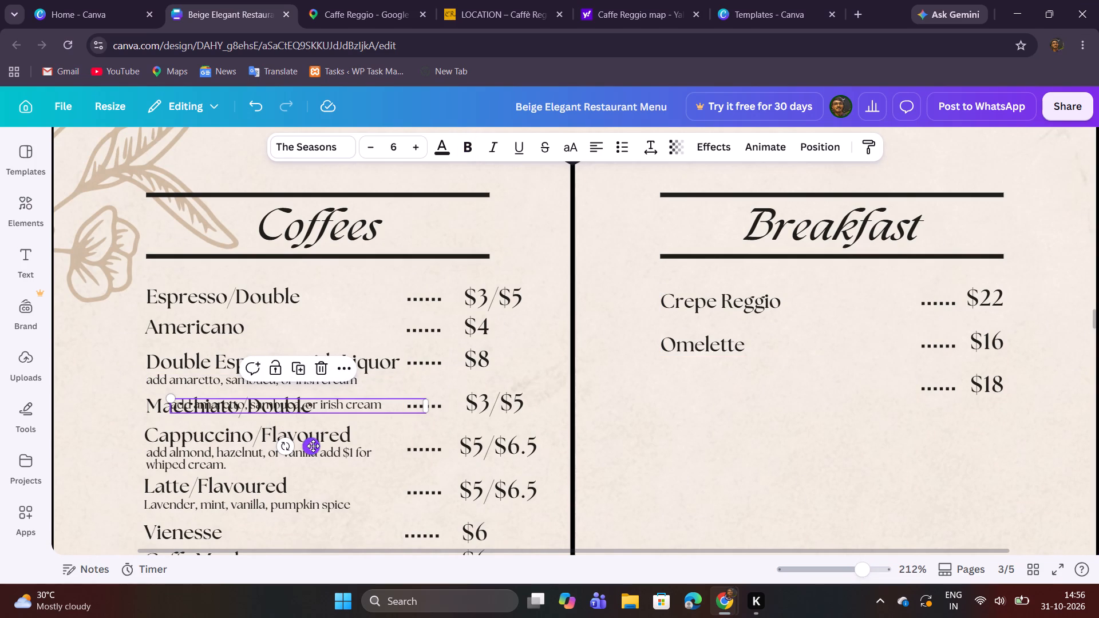
{"action": "left_click_drag", "start_coordinate": [313, 446], "coordinate": [798, 365]}
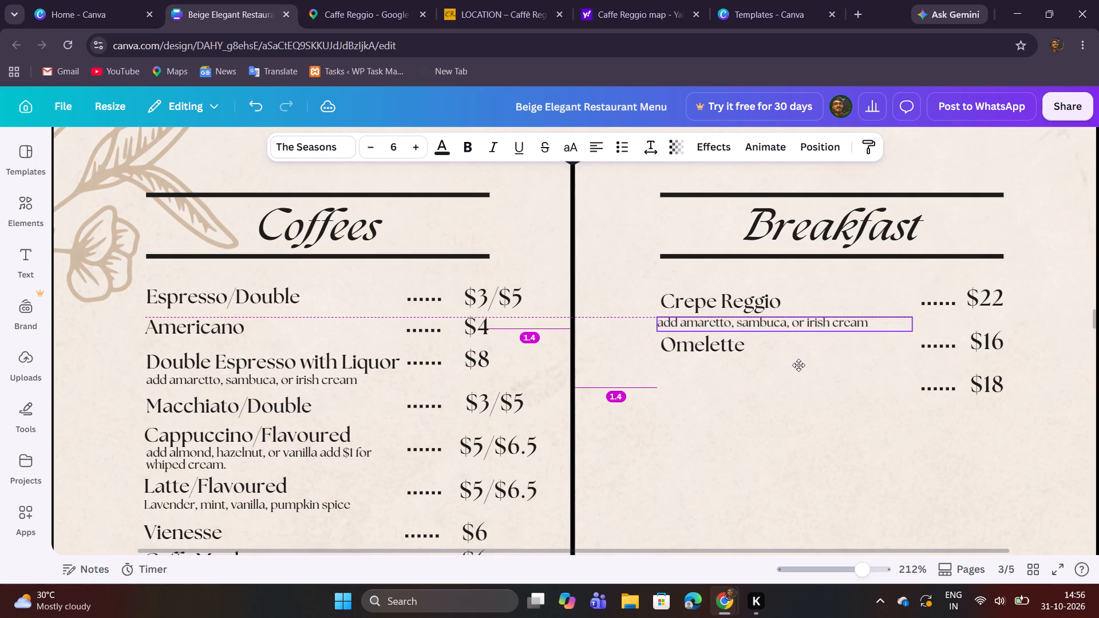
{"action": "left_click_drag", "start_coordinate": [798, 365], "coordinate": [807, 362]}
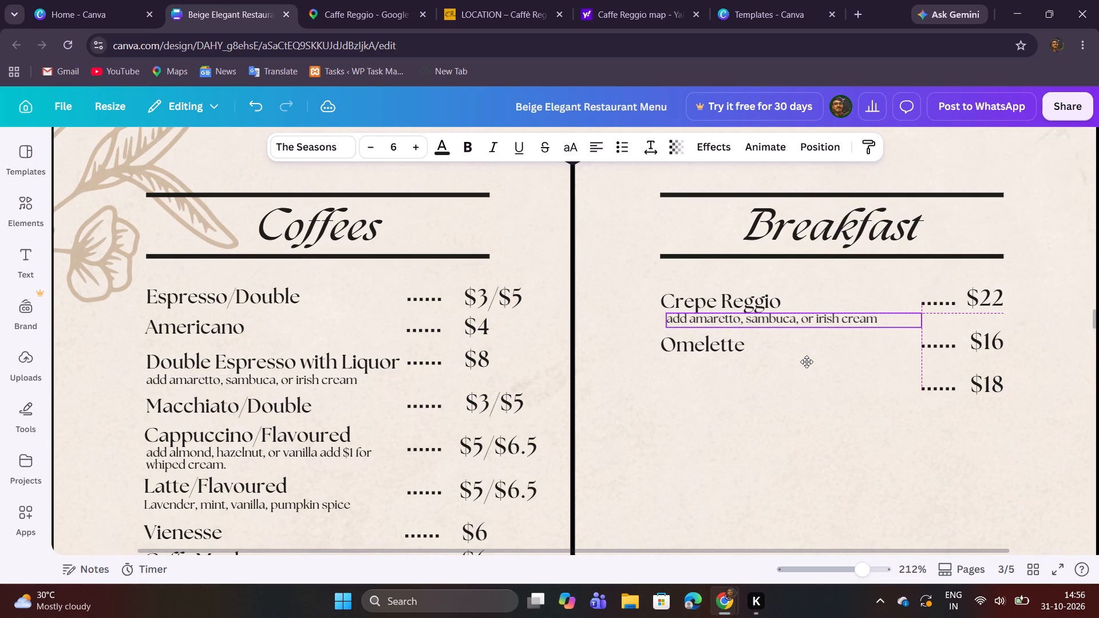
{"action": "left_click_drag", "start_coordinate": [807, 362], "coordinate": [805, 362]}
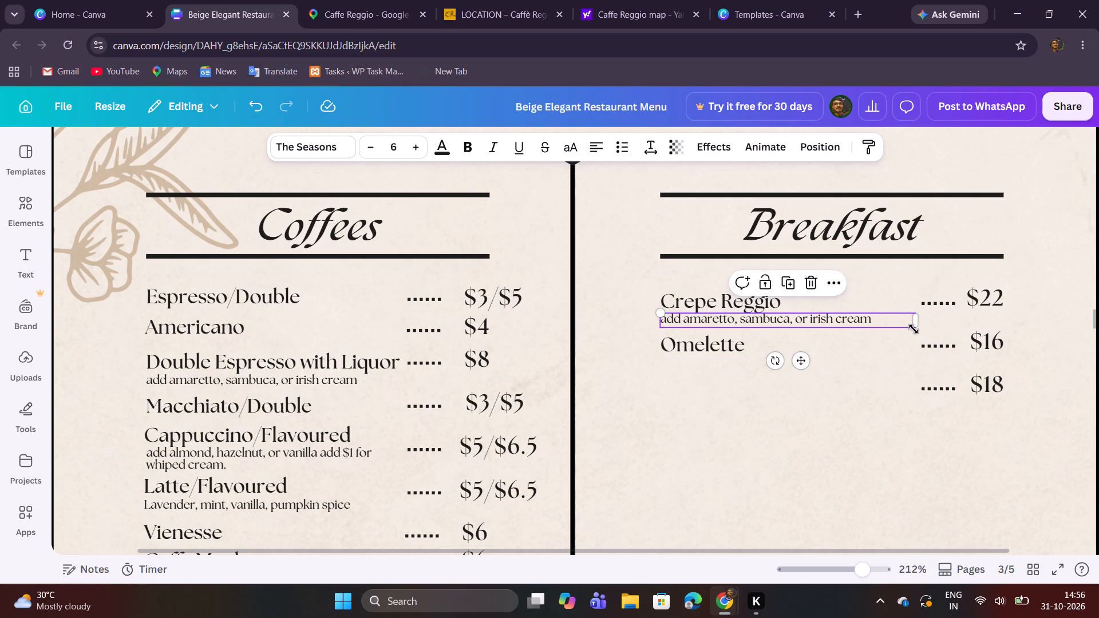
Scale the copied description below Crepe Reggio down to font size 5.2 and widen its text box to about 4.4.
{"action": "left_click_drag", "start_coordinate": [914, 329], "coordinate": [871, 316]}
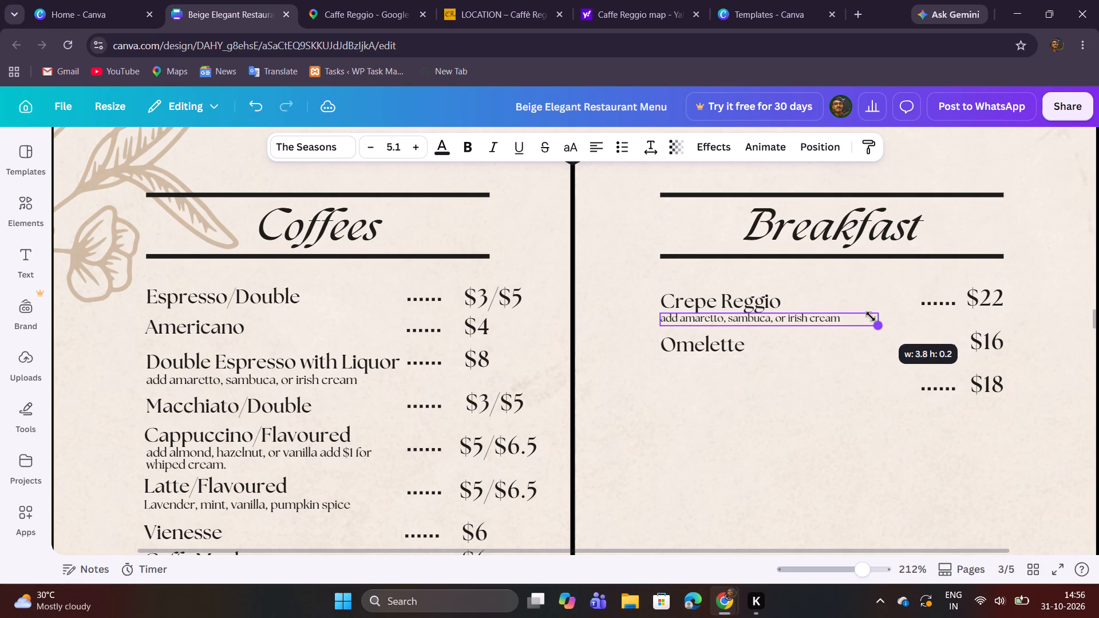
{"action": "left_click_drag", "start_coordinate": [871, 316], "coordinate": [878, 322]}
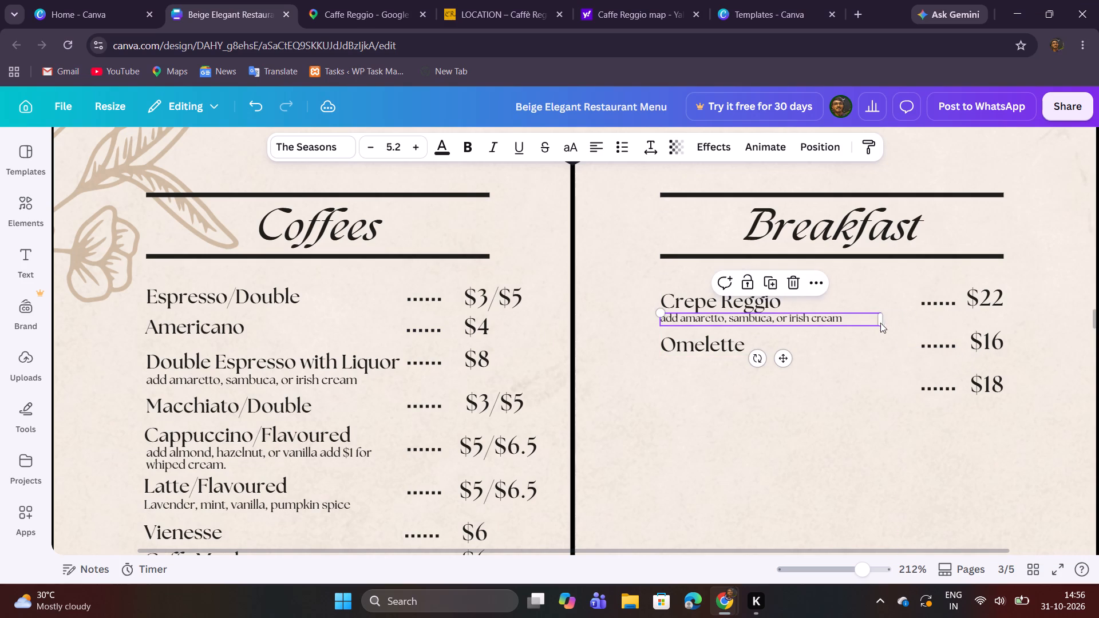
{"action": "left_click_drag", "start_coordinate": [885, 319], "coordinate": [919, 323]}
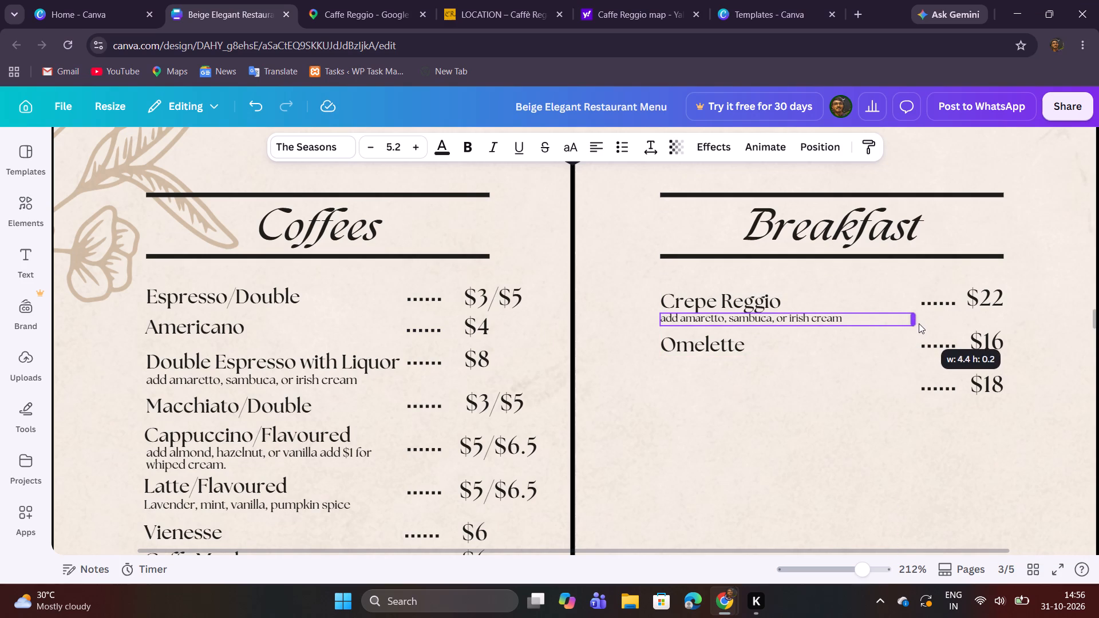
{"action": "left_click_drag", "start_coordinate": [919, 323], "coordinate": [920, 324]}
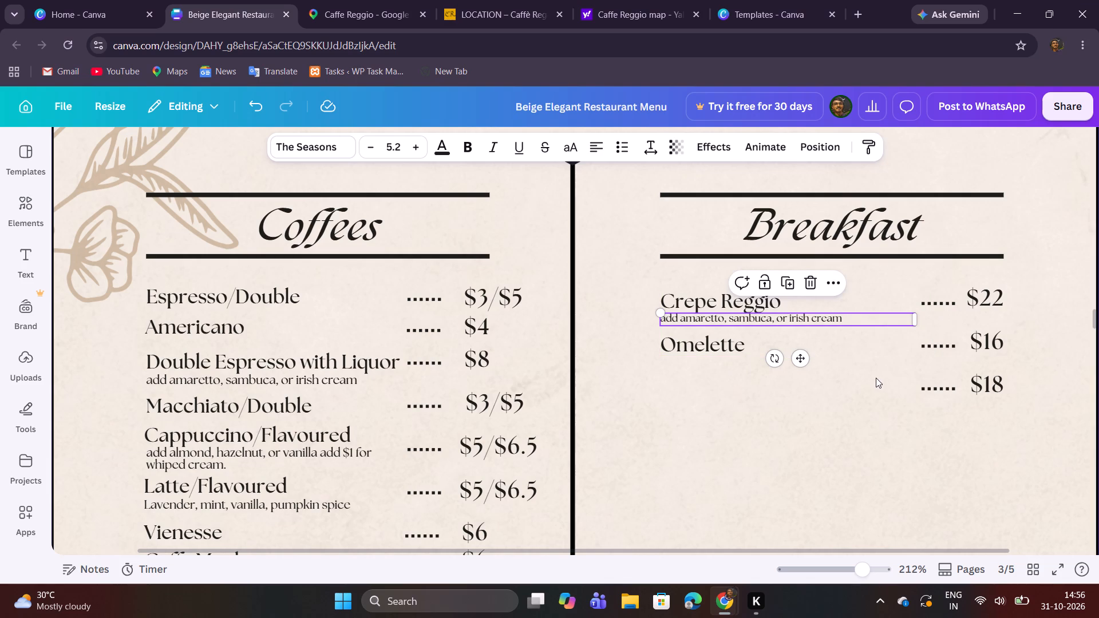
Replace the copied description with "Savory Crepe", following the menu photo in Google Maps and reusing Crepe from the item name.
{"action": "left_click", "coordinate": [326, 18]}
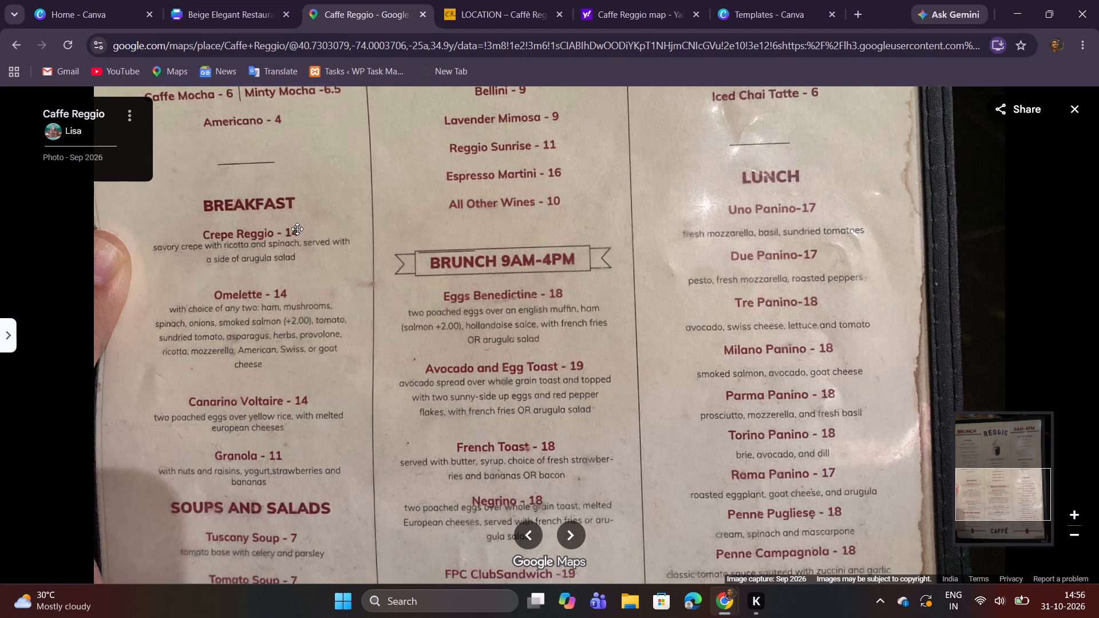
{"action": "left_click", "coordinate": [230, 30]}
{"action": "left_click", "coordinate": [233, 14]}
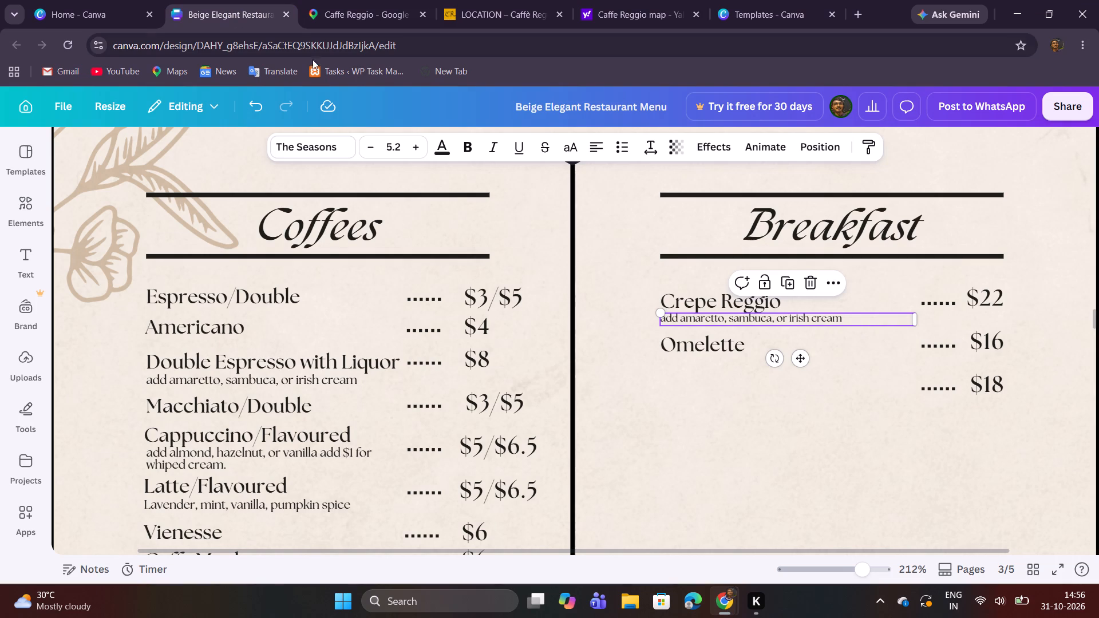
{"action": "double_click", "coordinate": [698, 318]}
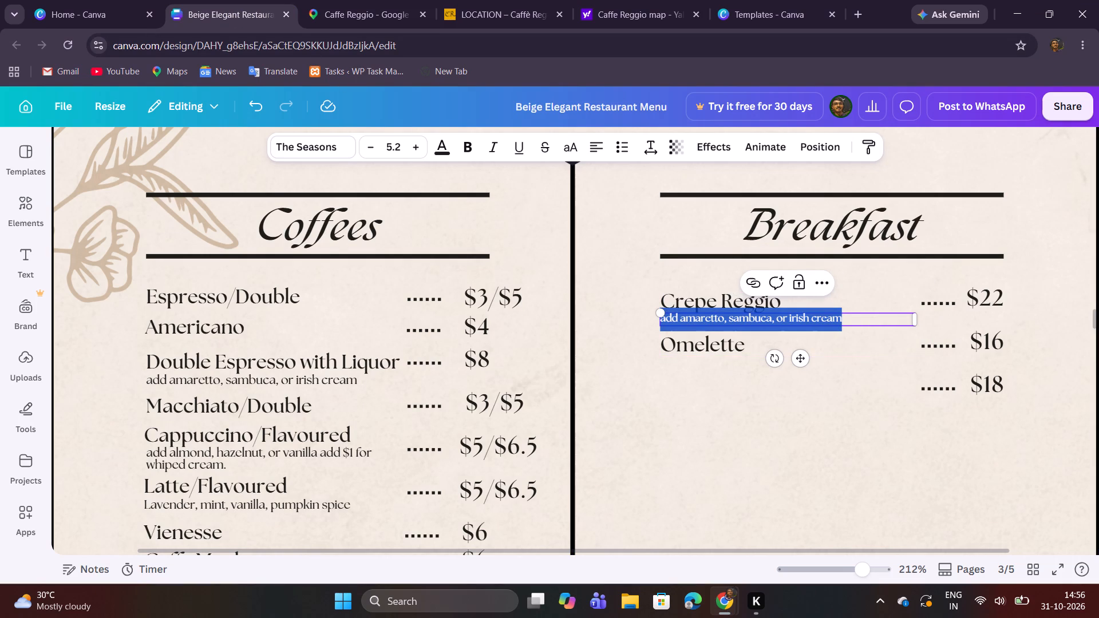
{"action": "type", "text": "Savory"}
{"action": "key", "text": "space"}
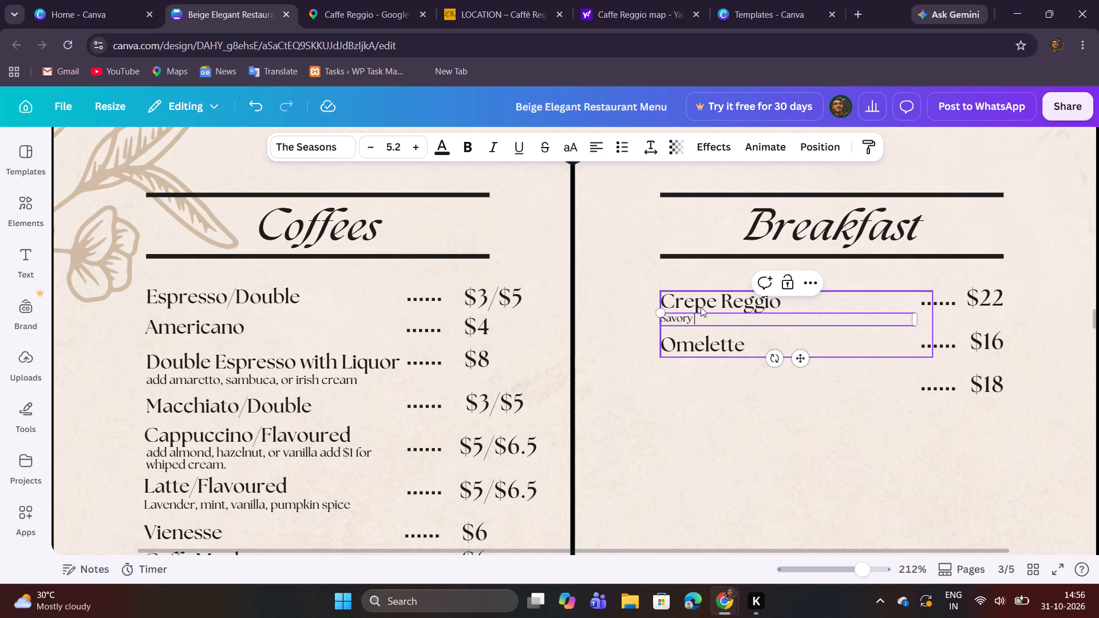
{"action": "triple_click", "coordinate": [698, 303]}
{"action": "left_click", "coordinate": [698, 303]}
{"action": "left_click", "coordinate": [698, 303]}
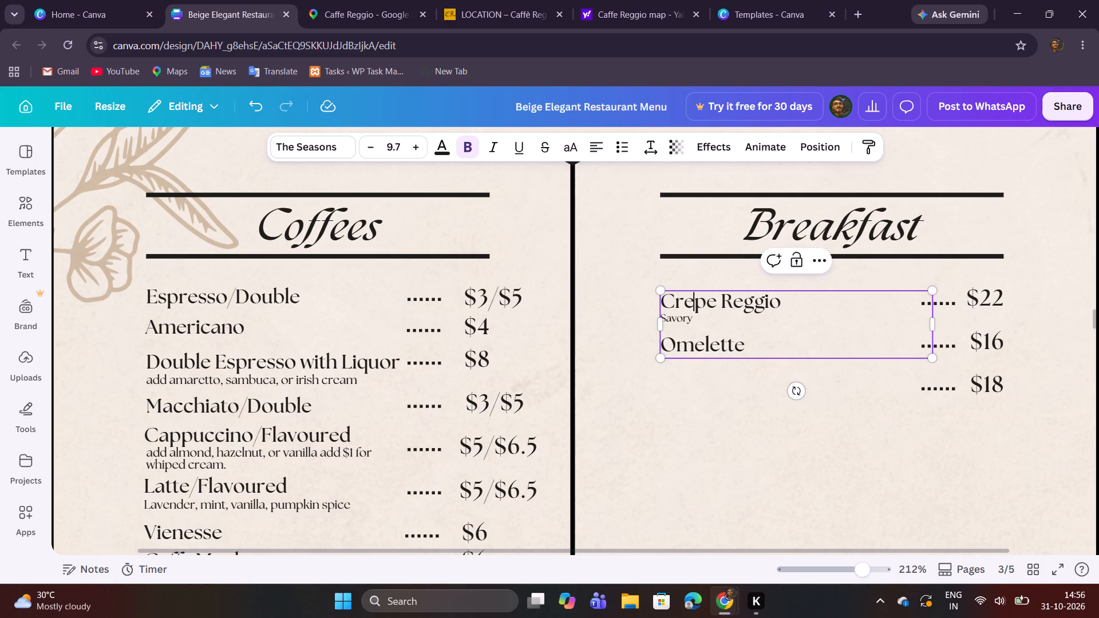
{"action": "left_click_drag", "start_coordinate": [716, 304], "coordinate": [664, 297]}
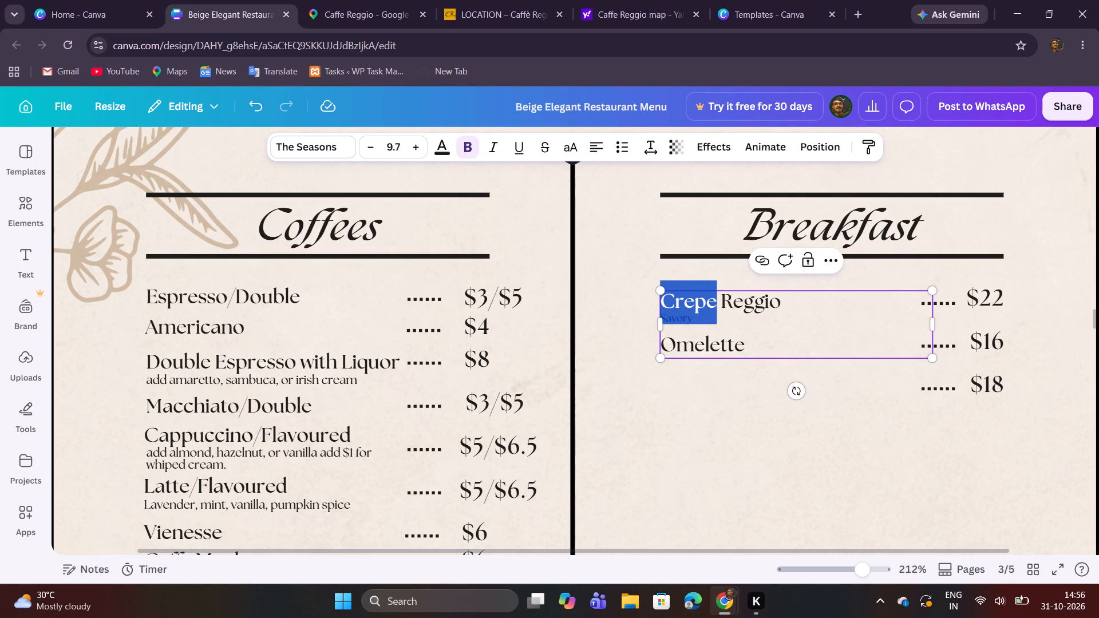
{"action": "key", "text": "ctrl+c"}
{"action": "left_click", "coordinate": [687, 450]}
{"action": "double_click", "coordinate": [697, 319]}
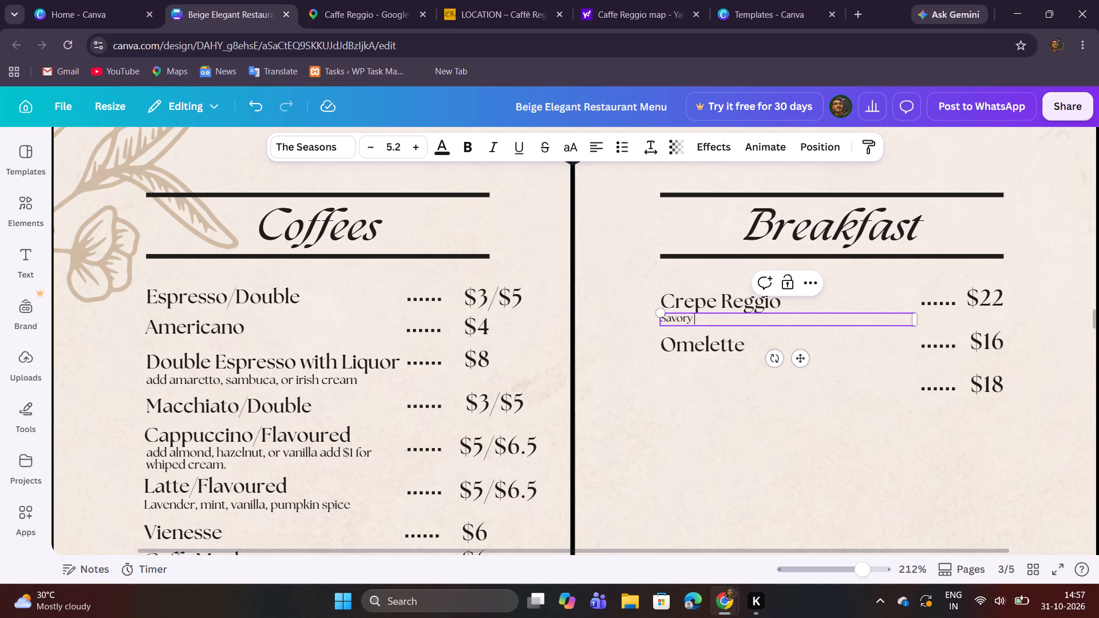
{"action": "key", "text": "ctrl+v"}
Continue the Crepe Reggio description with "with ricotta and spinach", checking the wording against the menu photo in Google Maps.
{"action": "left_click", "coordinate": [336, 1]}
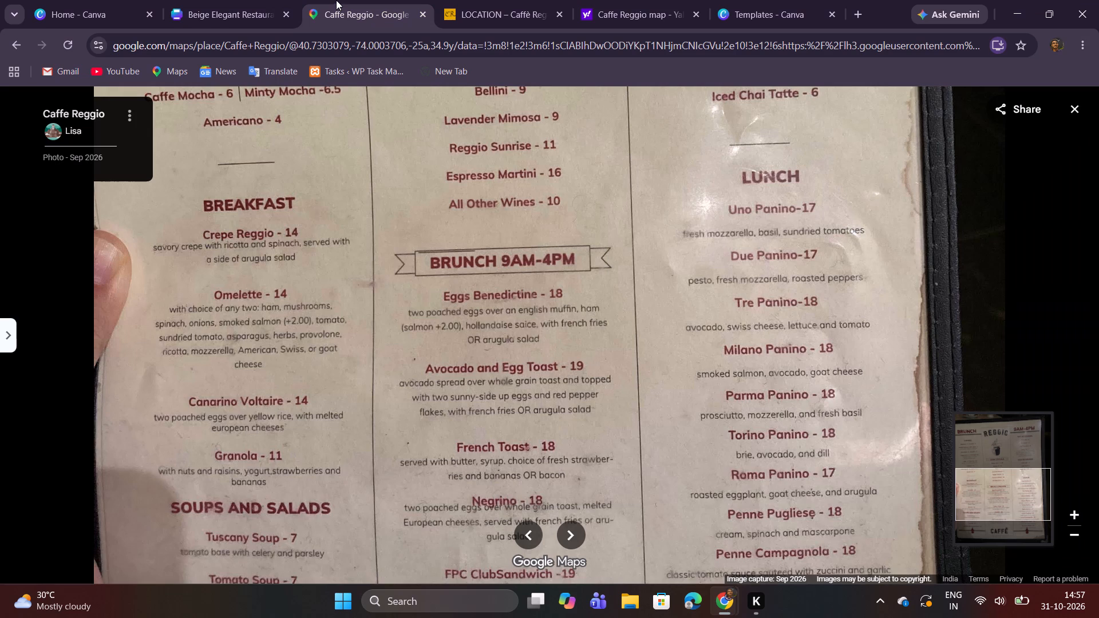
{"action": "left_click", "coordinate": [239, 0]}
{"action": "type", "text": "with"}
{"action": "key", "text": "BackSpace"}
{"action": "key", "text": "BackSpace"}
{"action": "key", "text": "BackSpace"}
{"action": "key", "text": "BackSpace"}
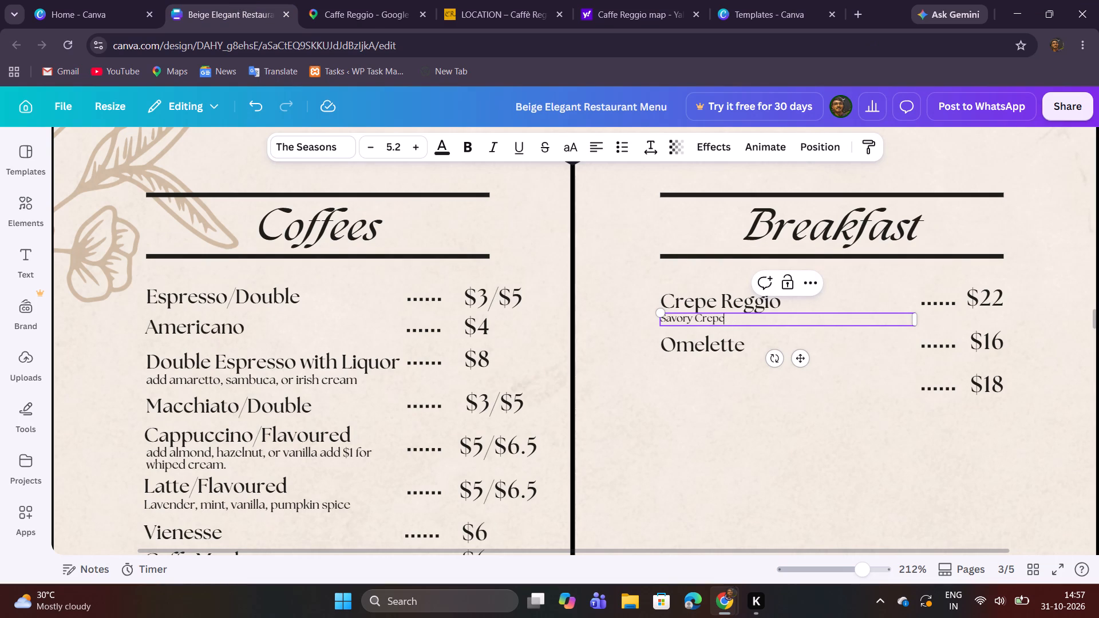
{"action": "key", "text": "space"}
{"action": "type", "text": "with ricotta"}
{"action": "left_click", "coordinate": [354, 0]}
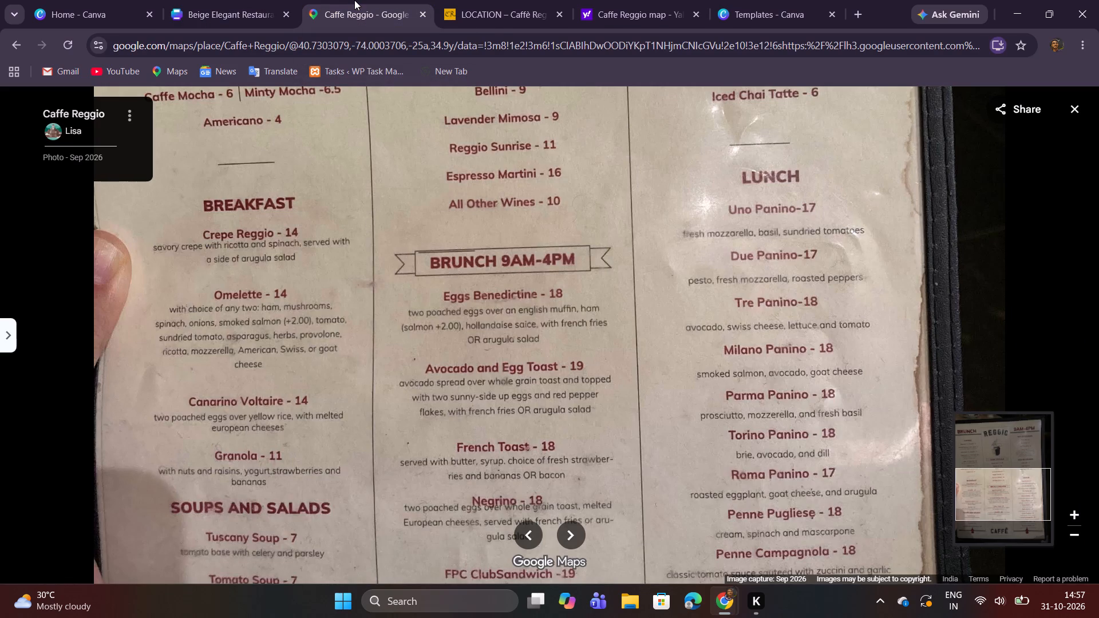
{"action": "left_click", "coordinate": [270, 0]}
{"action": "key", "text": "space"}
{"action": "type", "text": "and"}
{"action": "key", "text": "space"}
{"action": "type", "text": "spinach"}
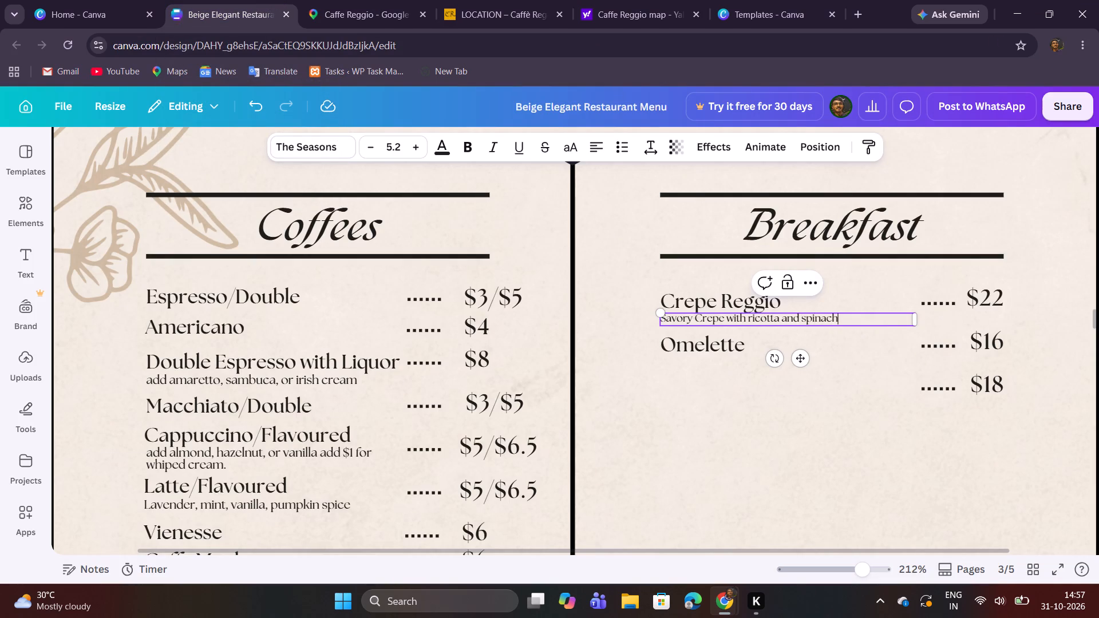
Extend the Crepe Reggio description with "served with a", checking the wording against the menu photo in Google Maps.
{"action": "left_click", "coordinate": [317, 0]}
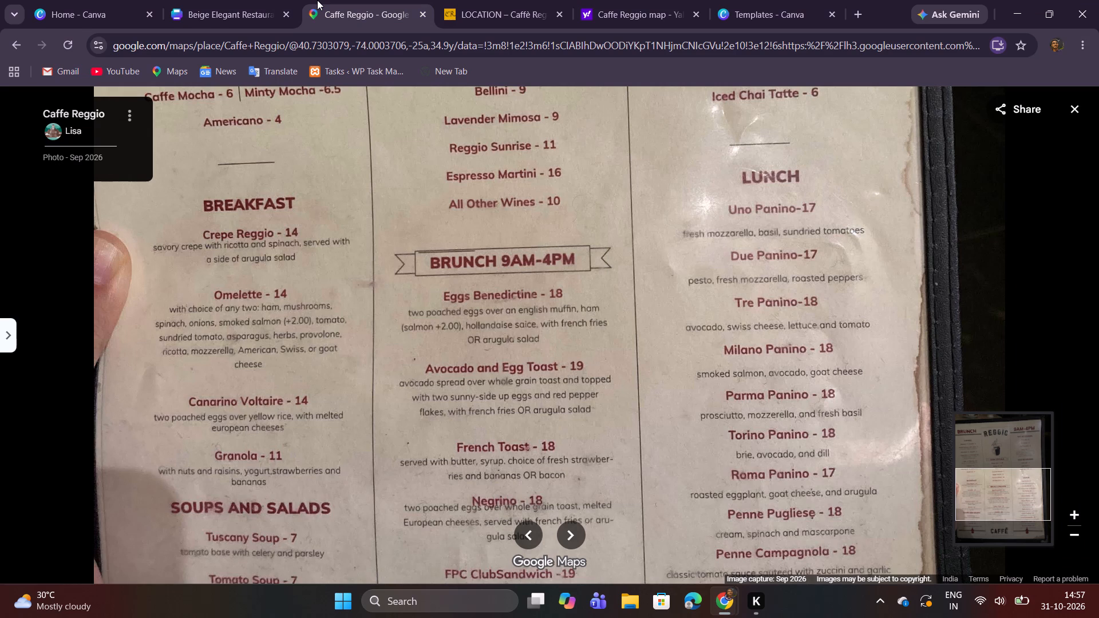
{"action": "left_click", "coordinate": [189, 0]}
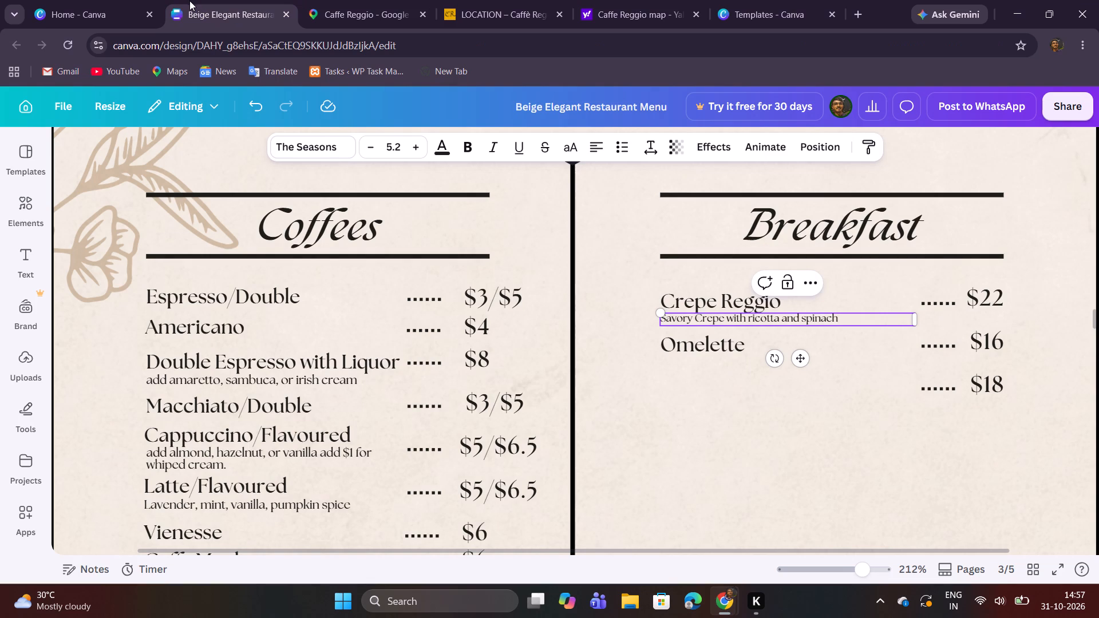
{"action": "key", "text": "space"}
{"action": "type", "text": "served"}
{"action": "key", "text": "space"}
{"action": "type", "text": "with a"}
{"action": "key", "text": "space"}
{"action": "left_click", "coordinate": [347, 2]}
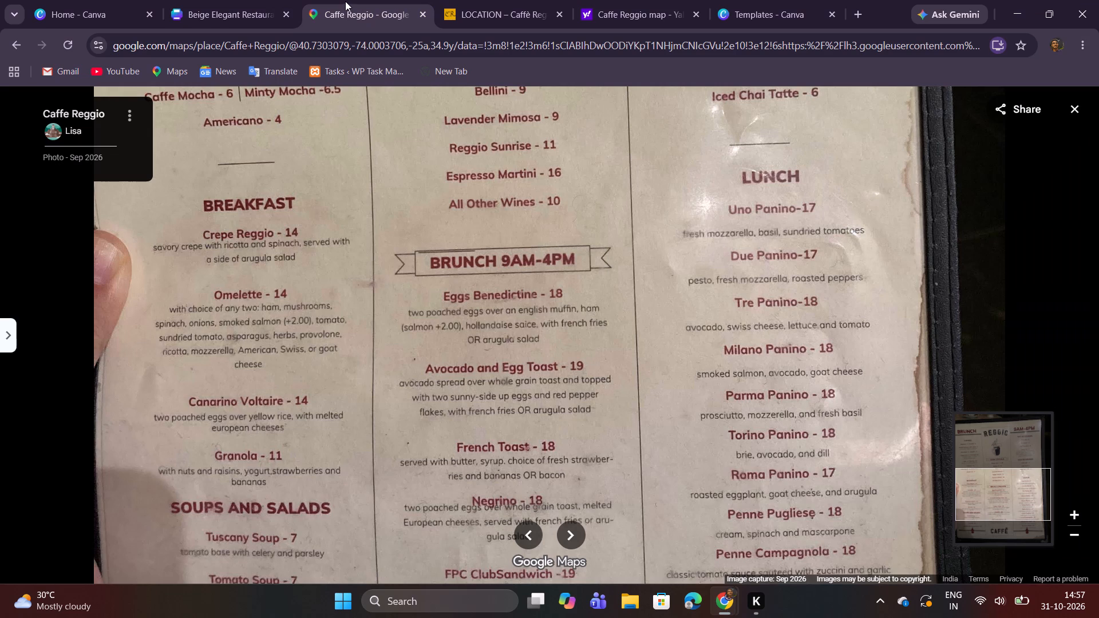
{"action": "left_click", "coordinate": [241, 0]}
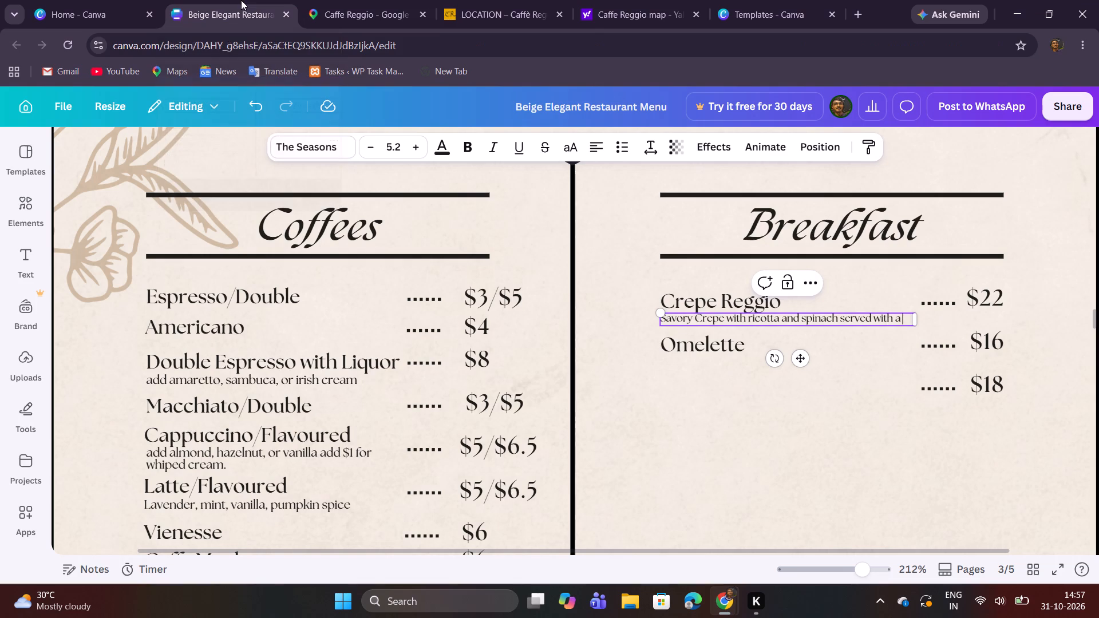
Delete Omelette and its line from the Breakfast item list, leaving only Crepe Reggio in that text box.
{"action": "double_click", "coordinate": [745, 344]}
{"action": "left_click_drag", "start_coordinate": [745, 344], "coordinate": [663, 334]}
{"action": "key", "text": "BackSpace"}
{"action": "key", "text": "BackSpace"}
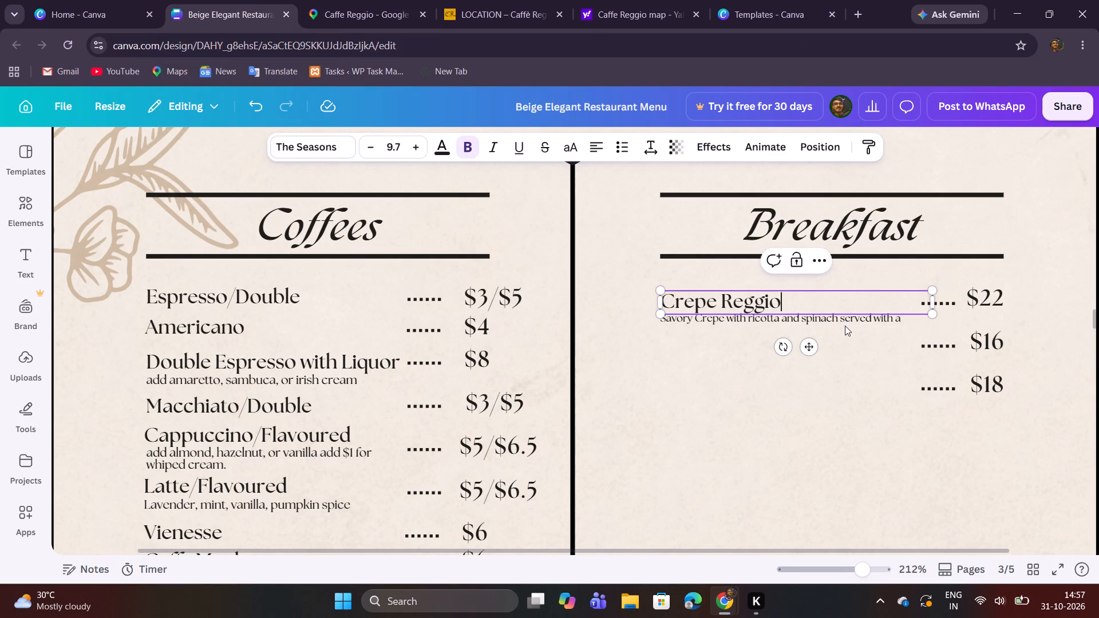
Duplicate the Crepe Reggio description line and place the copy directly beneath the original in the Breakfast section.
{"action": "left_click", "coordinate": [844, 320]}
{"action": "left_click", "coordinate": [851, 372]}
{"action": "left_click", "coordinate": [847, 327]}
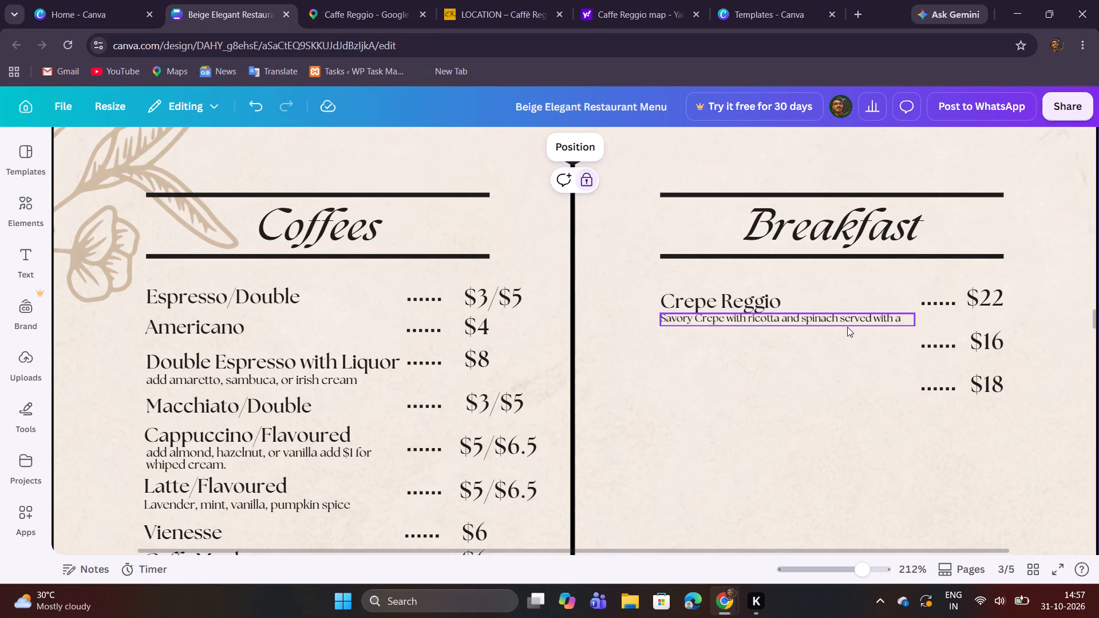
{"action": "left_click", "coordinate": [790, 286]}
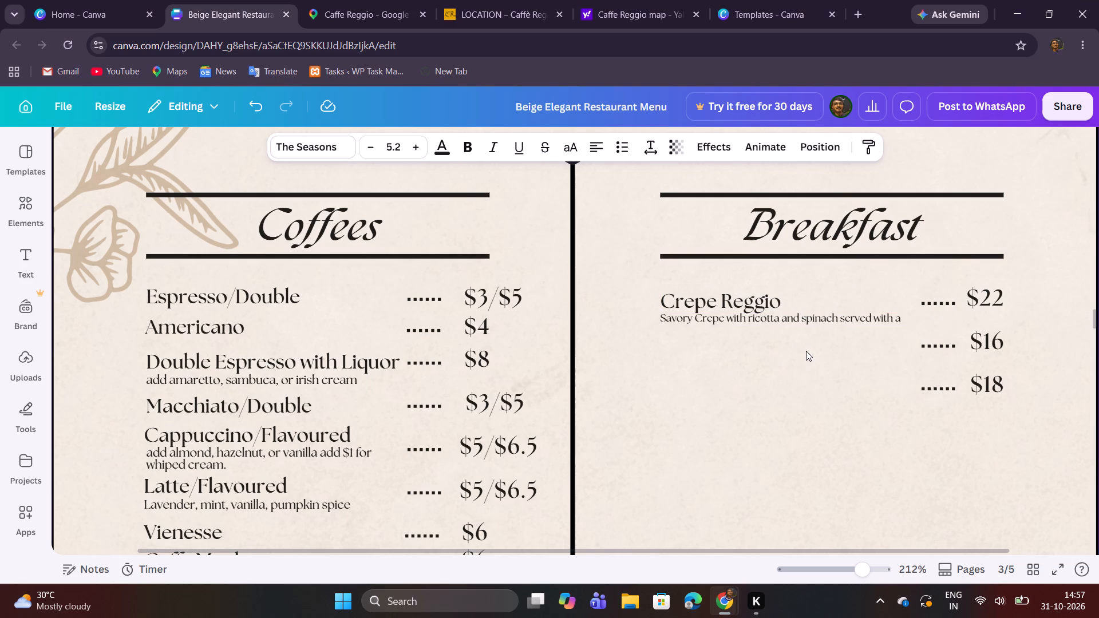
{"action": "left_click", "coordinate": [805, 318]}
{"action": "scroll", "coordinate": [875, 416], "scroll_direction": "down", "scroll_amount": 2}
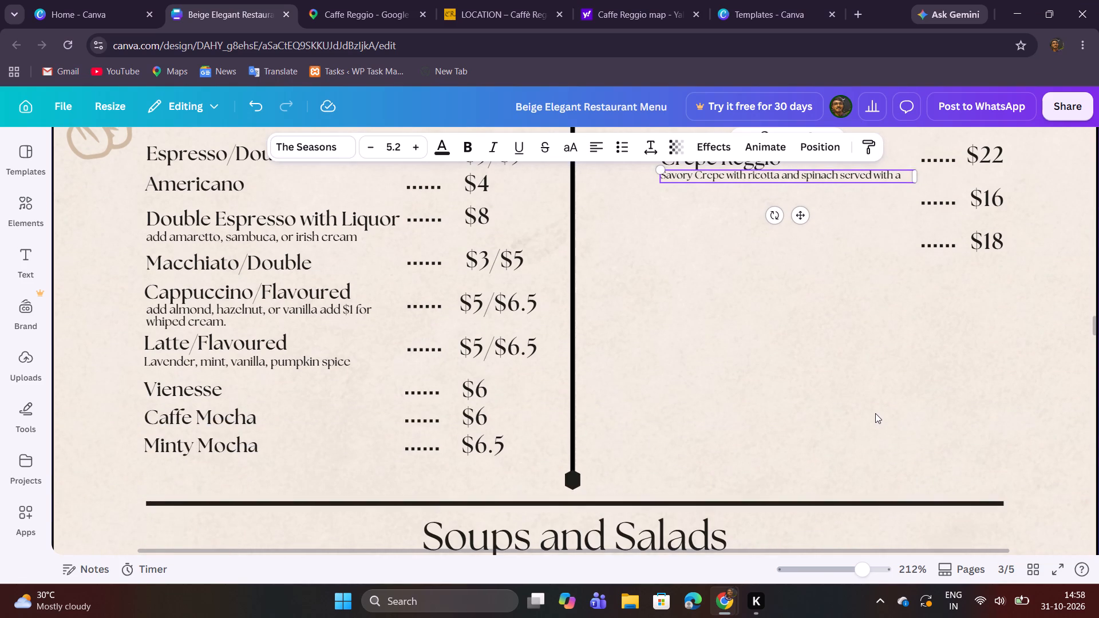
{"action": "left_click", "coordinate": [834, 573]}
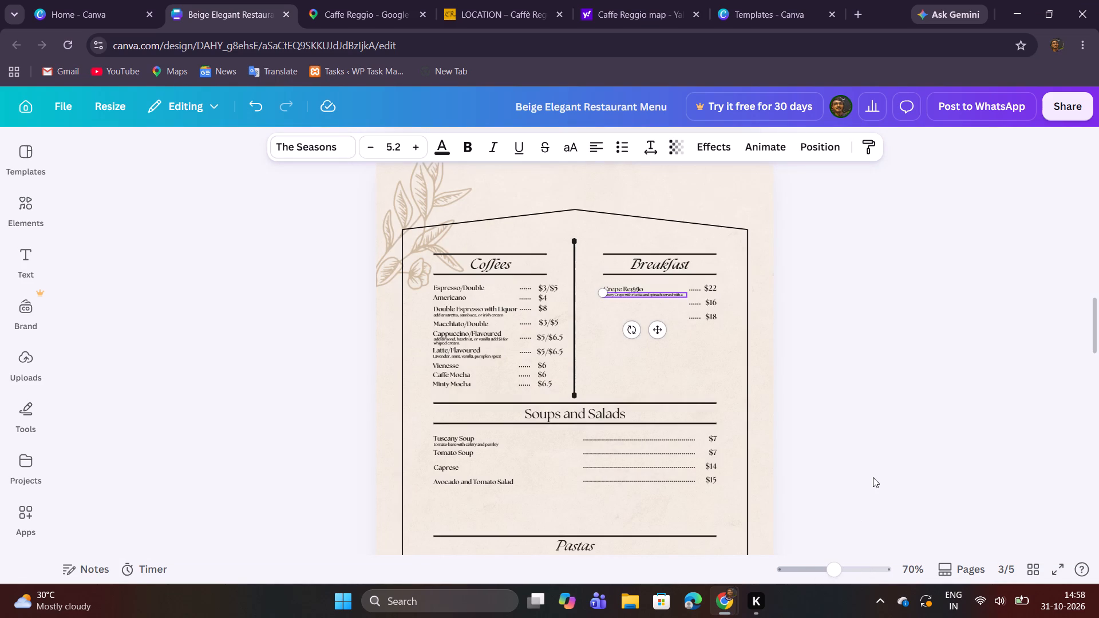
{"action": "scroll", "coordinate": [869, 474], "scroll_direction": "down", "scroll_amount": 4}
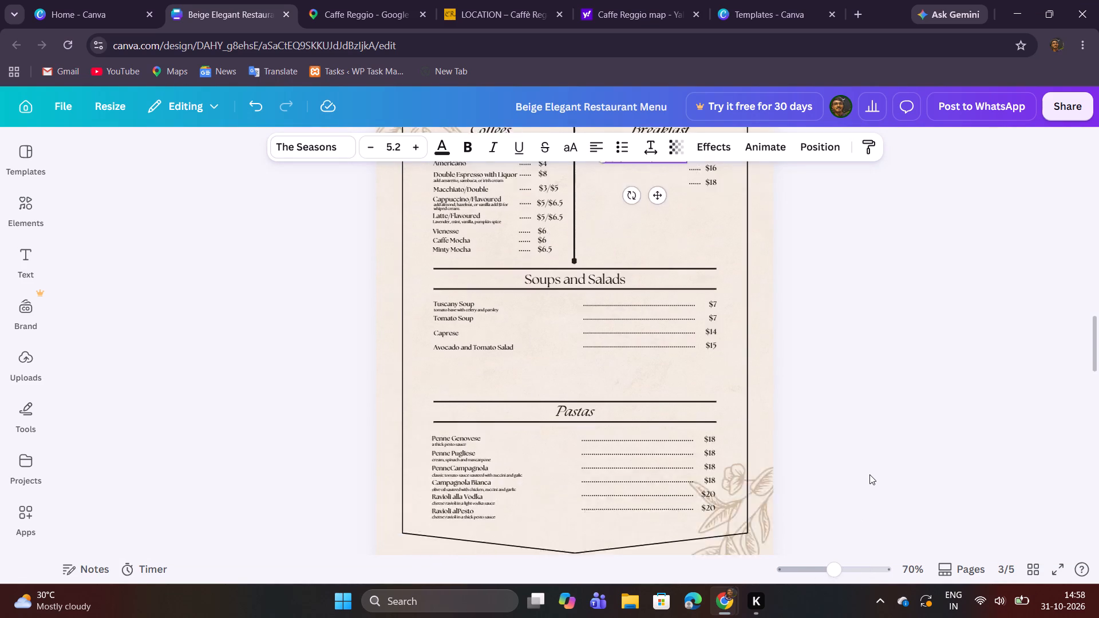
{"action": "scroll", "coordinate": [867, 470], "scroll_direction": "up", "scroll_amount": 3}
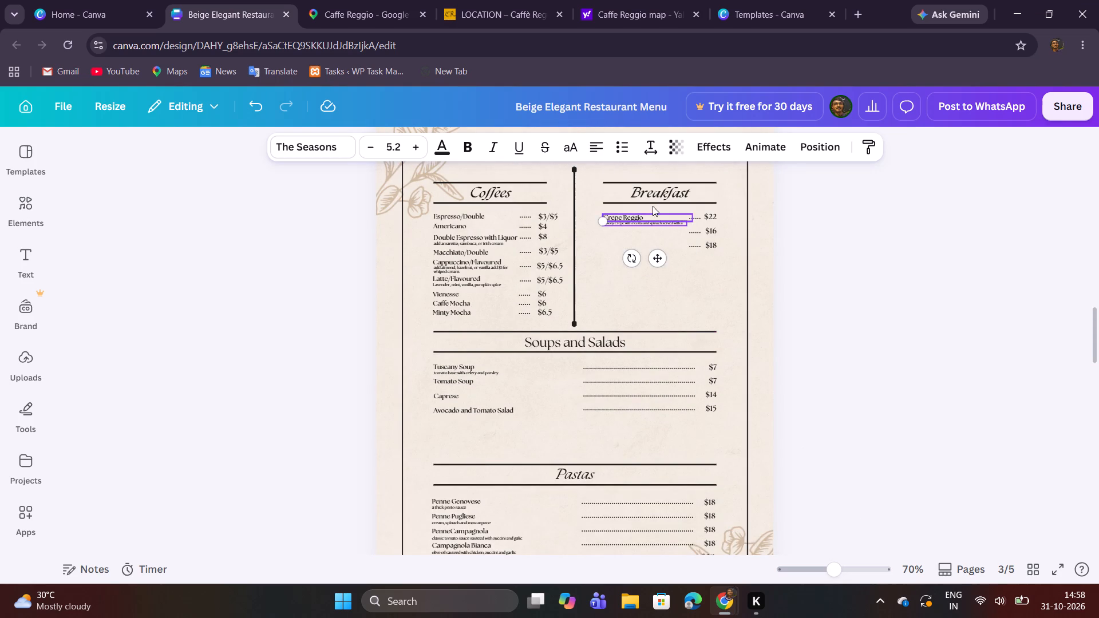
{"action": "left_click", "coordinate": [654, 224]}
{"action": "left_click", "coordinate": [621, 314]}
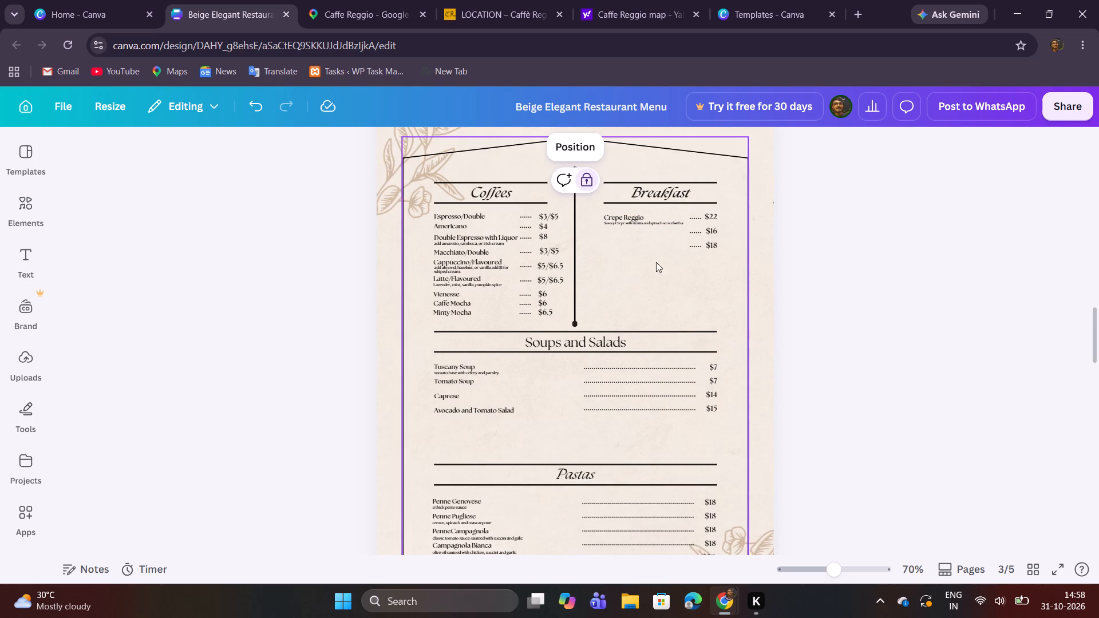
{"action": "left_click", "coordinate": [659, 224]}
{"action": "left_click", "coordinate": [649, 191]}
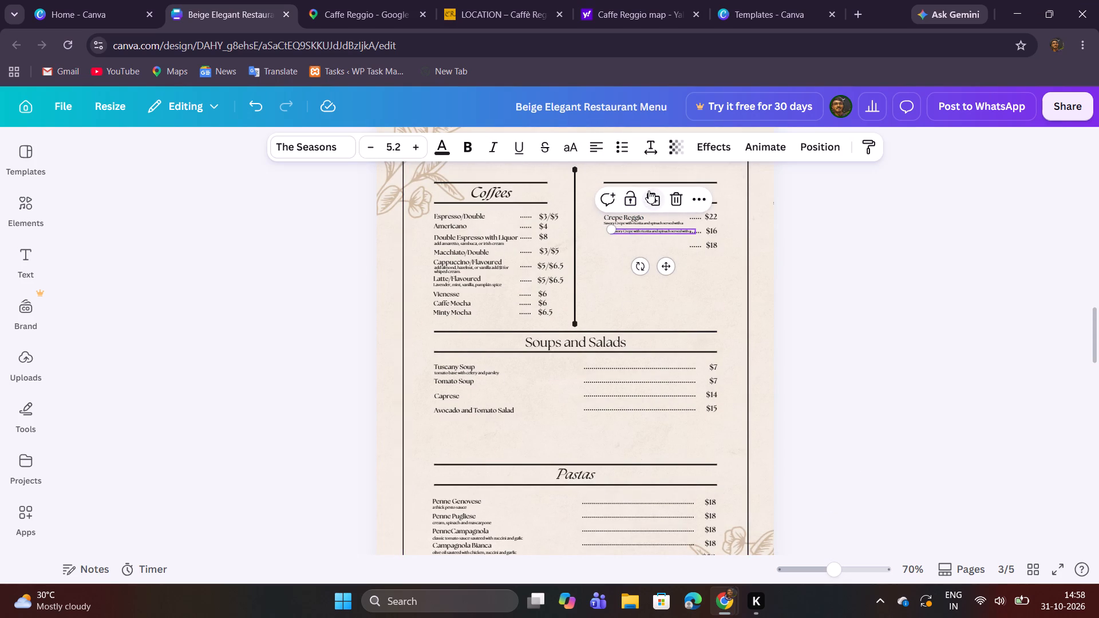
{"action": "left_click_drag", "start_coordinate": [663, 267], "coordinate": [655, 266]}
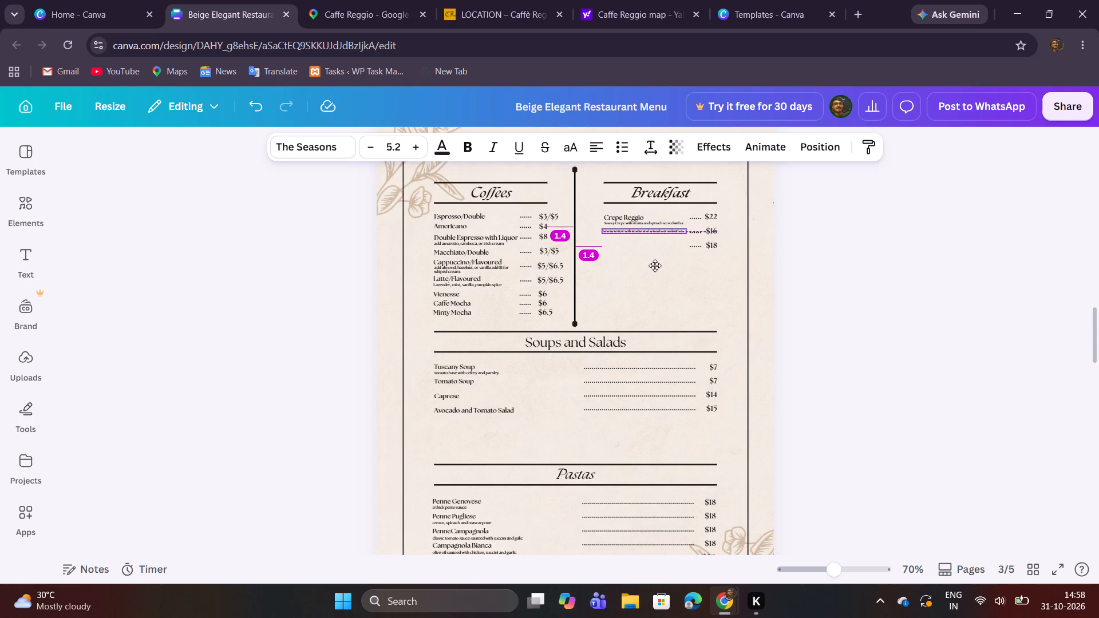
{"action": "left_click_drag", "start_coordinate": [655, 266], "coordinate": [656, 264]}
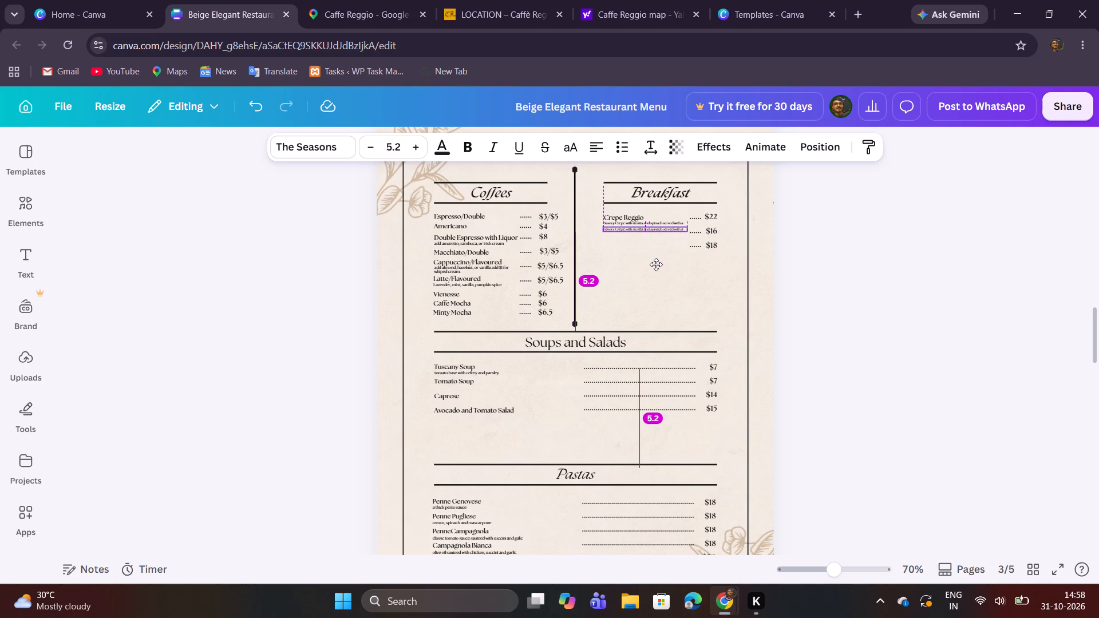
{"action": "left_click_drag", "start_coordinate": [656, 264], "coordinate": [655, 264]}
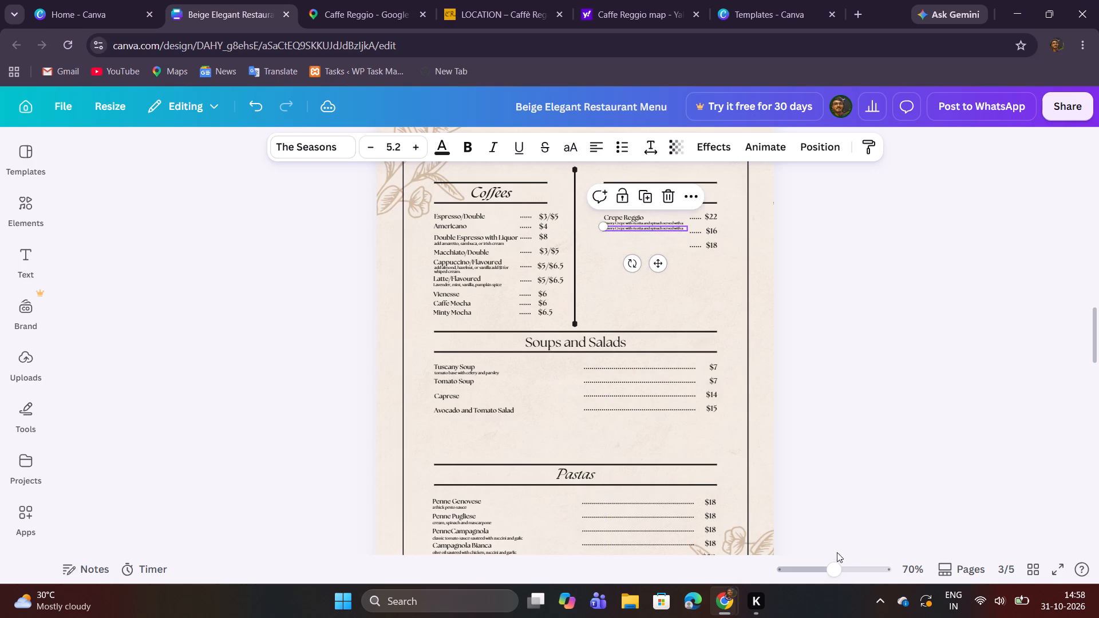
Nudge the duplicated Crepe Reggio description line slightly upward, closer to the first description line.
{"action": "left_click", "coordinate": [851, 573]}
{"action": "scroll", "coordinate": [773, 377], "scroll_direction": "up", "scroll_amount": 5}
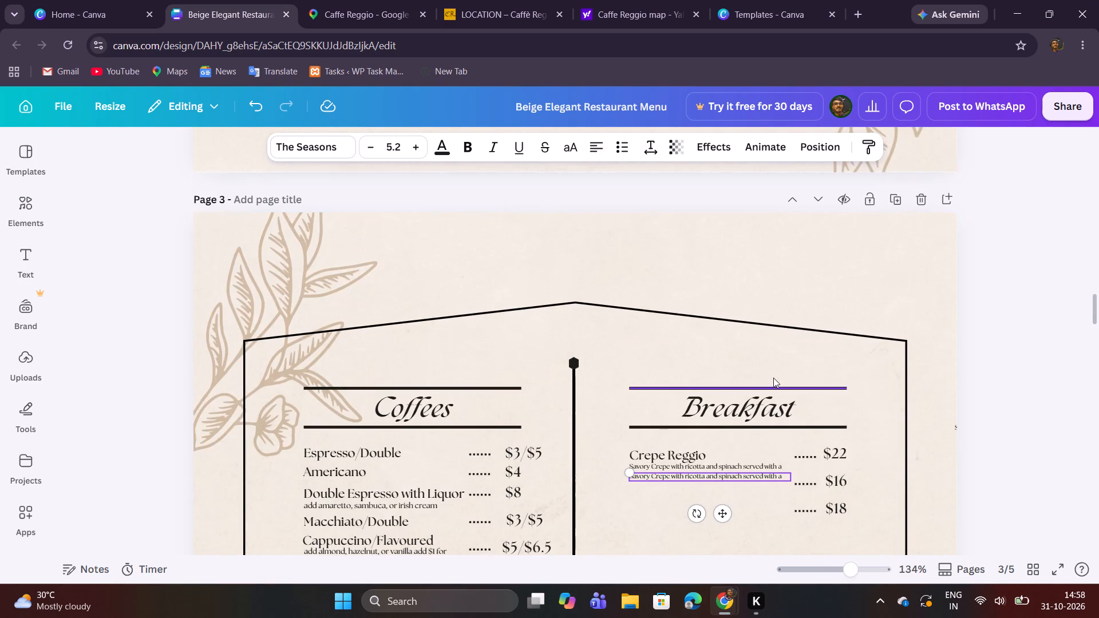
{"action": "left_click_drag", "start_coordinate": [845, 577], "coordinate": [854, 579]}
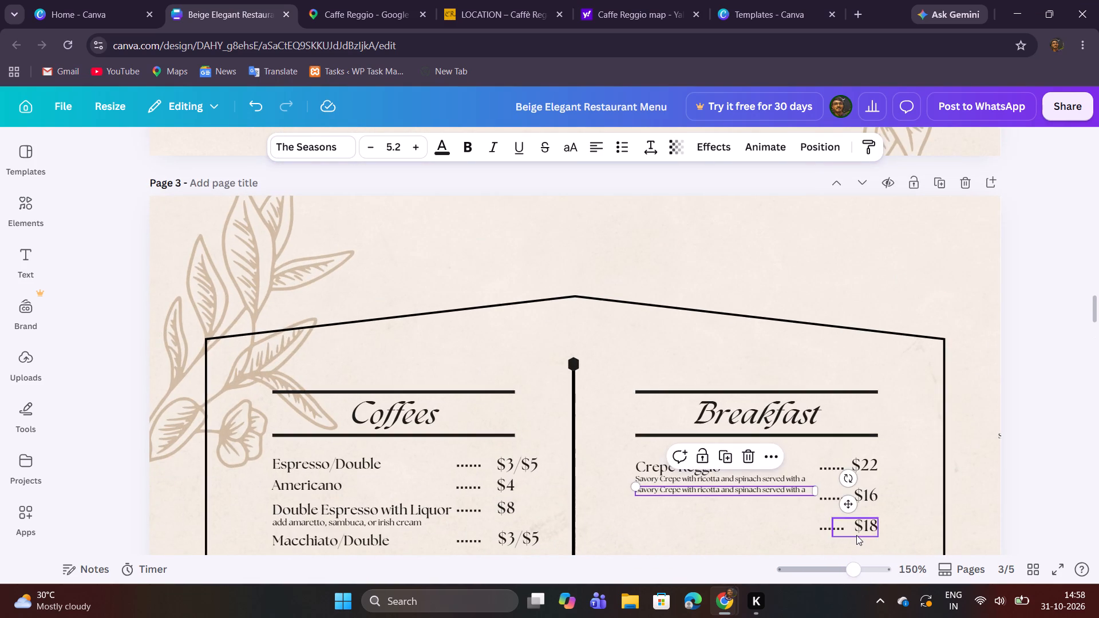
{"action": "scroll", "coordinate": [856, 535], "scroll_direction": "down", "scroll_amount": 2}
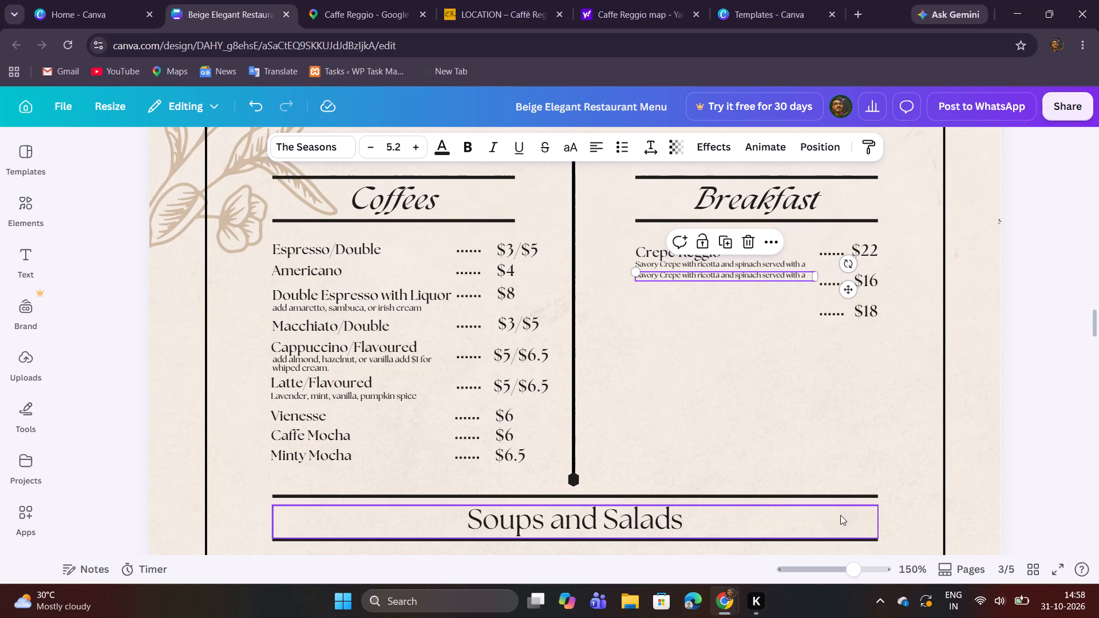
{"action": "left_click", "coordinate": [714, 360]}
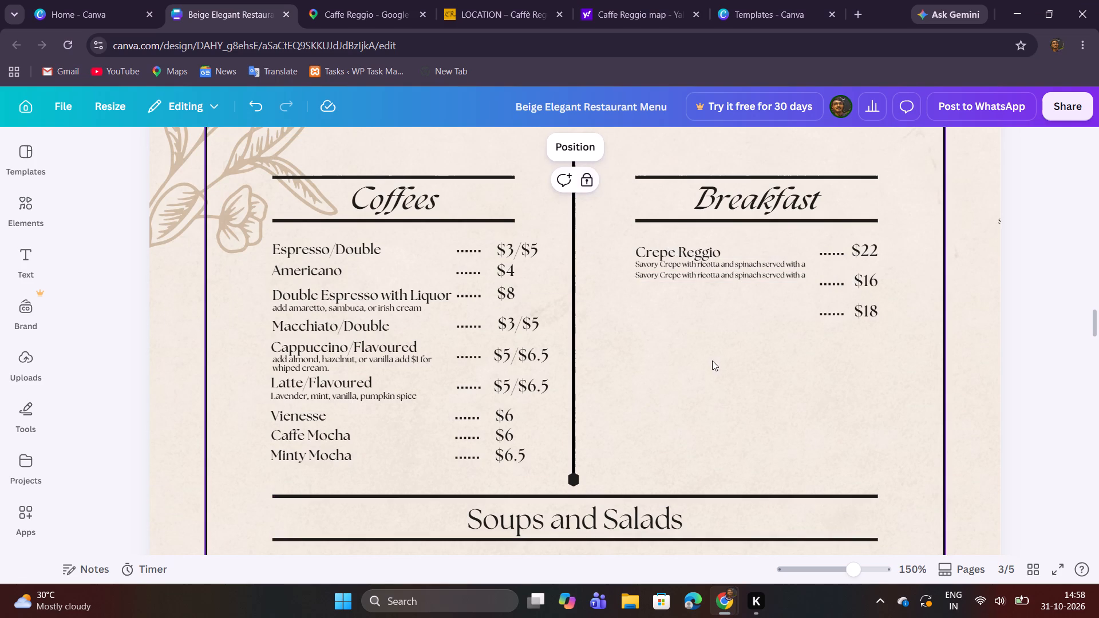
{"action": "left_click", "coordinate": [709, 279]}
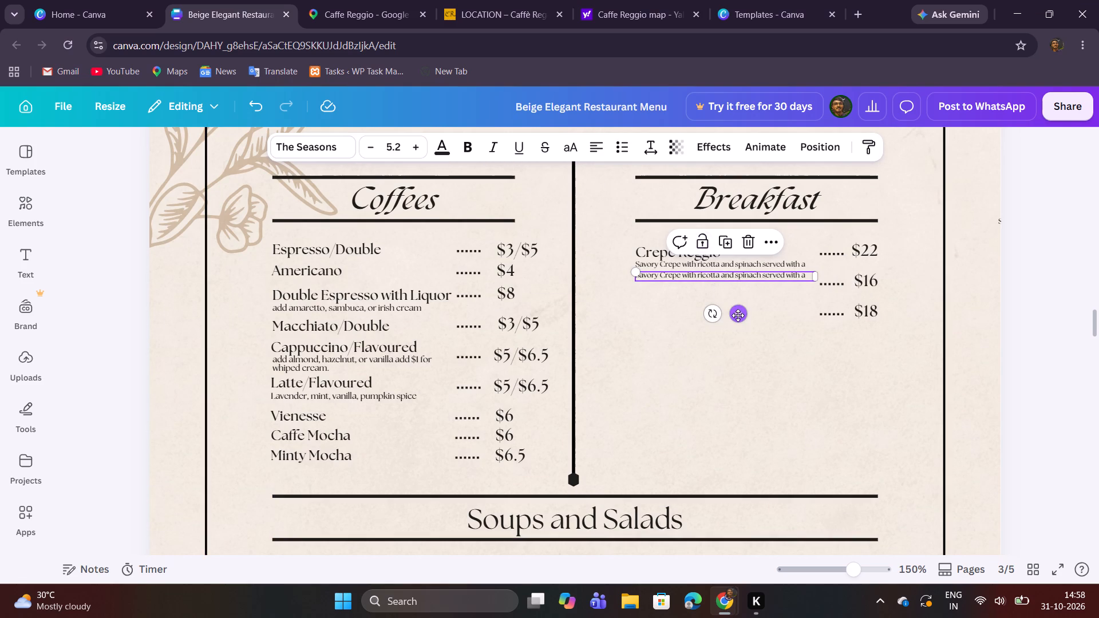
{"action": "left_click", "coordinate": [738, 315]}
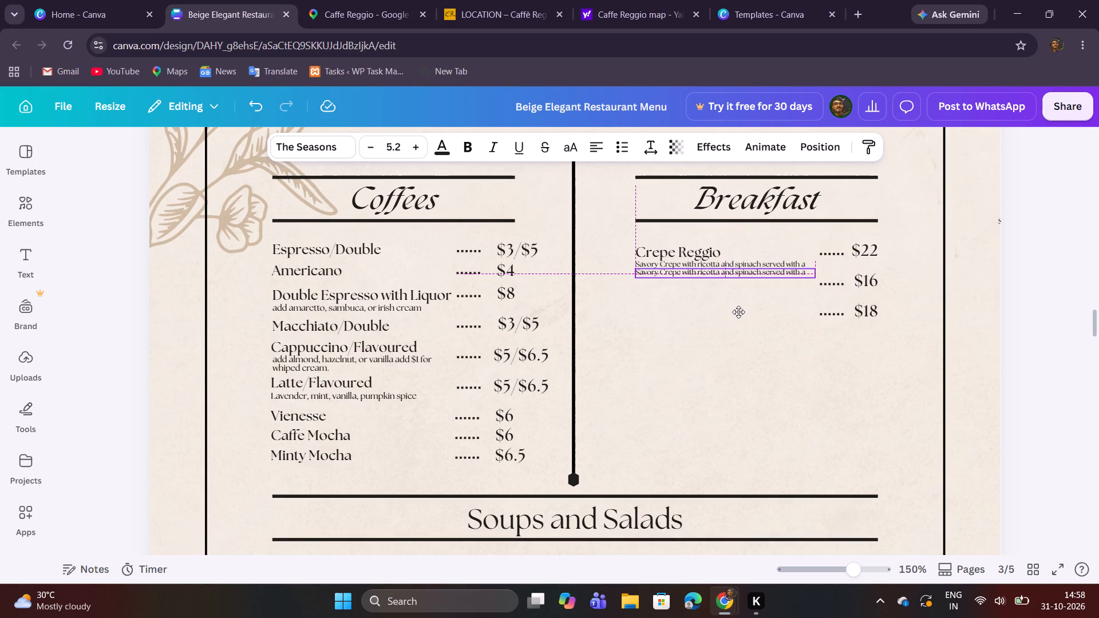
Replace the duplicated description text with "with a side of arugula salad", checking the wording against the menu photo in Google Maps.
{"action": "left_click", "coordinate": [333, 14]}
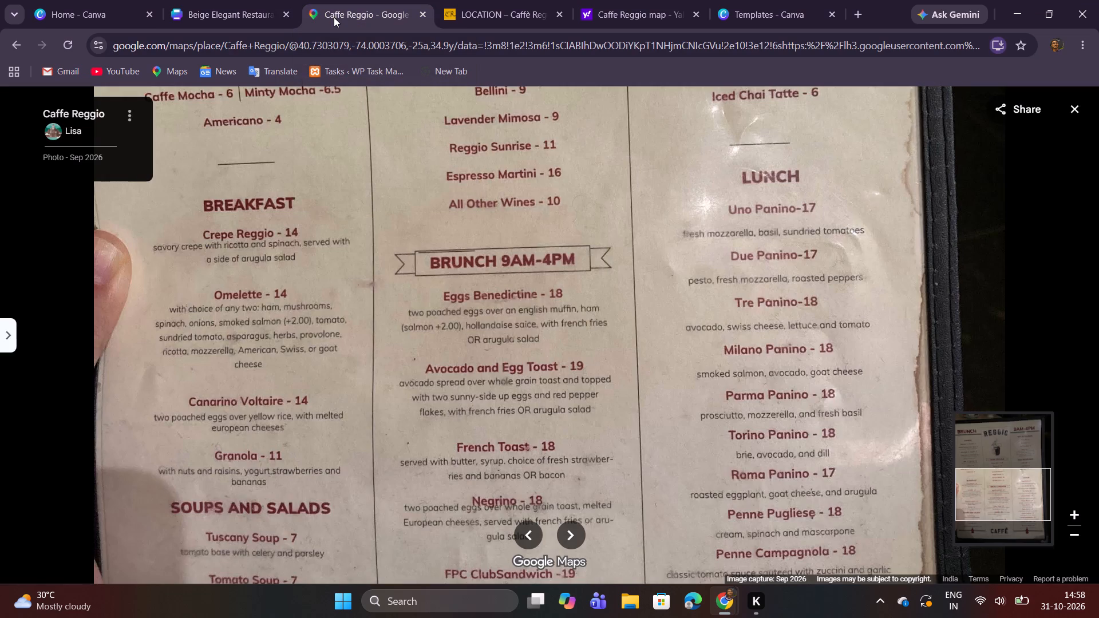
{"action": "left_click", "coordinate": [216, 0]}
{"action": "double_click", "coordinate": [688, 274]}
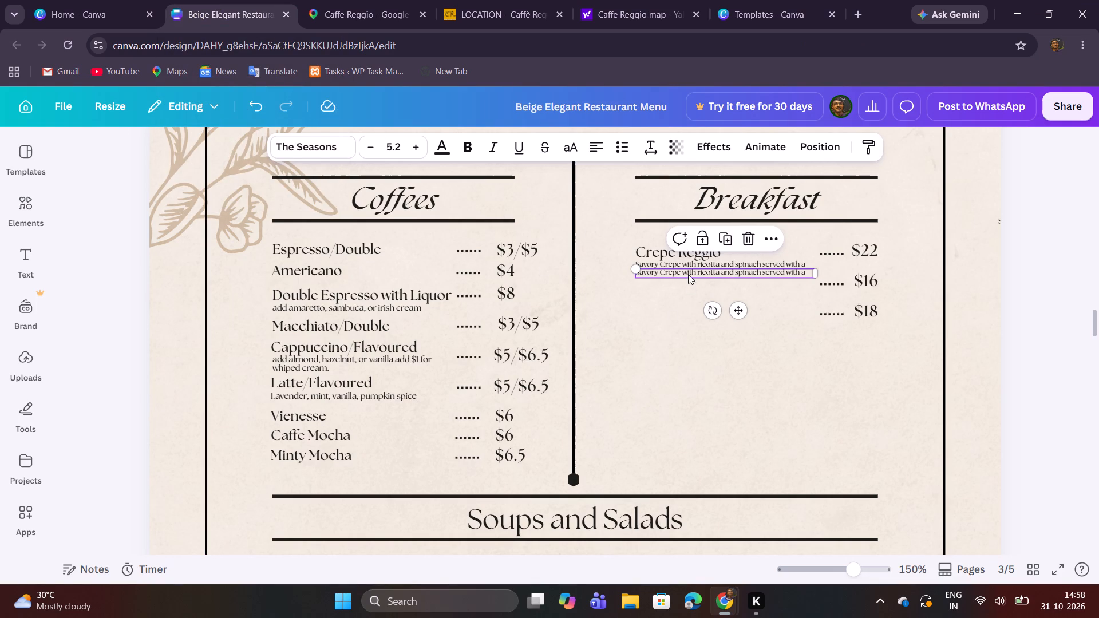
{"action": "type", "text": "with a side"}
{"action": "key", "text": "space"}
{"action": "type", "text": "of arugula salad"}
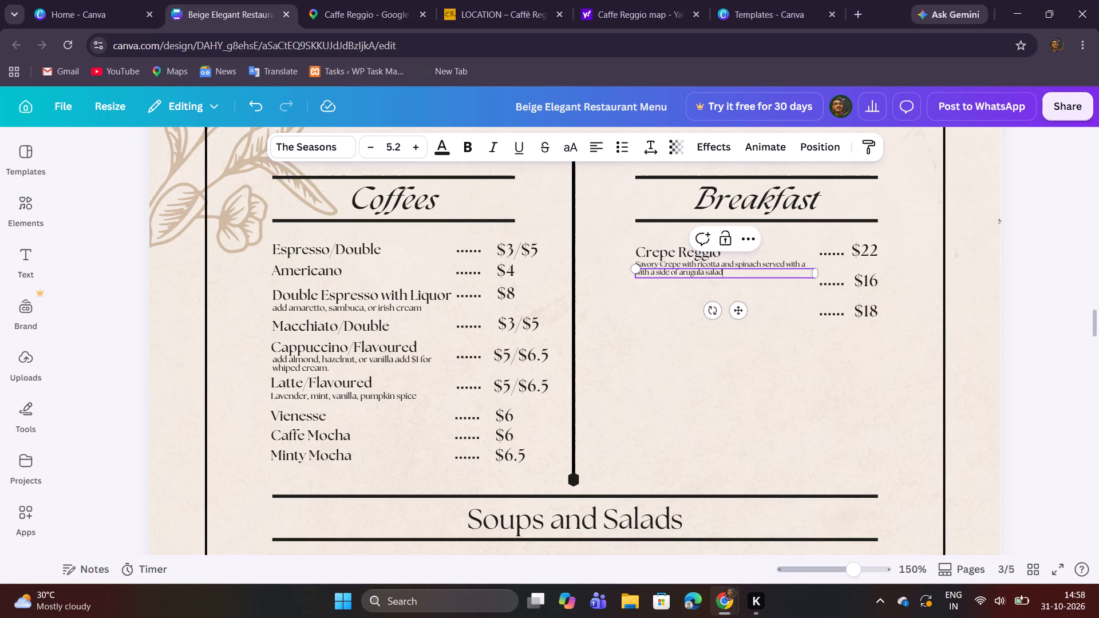
{"action": "left_click", "coordinate": [825, 358]}
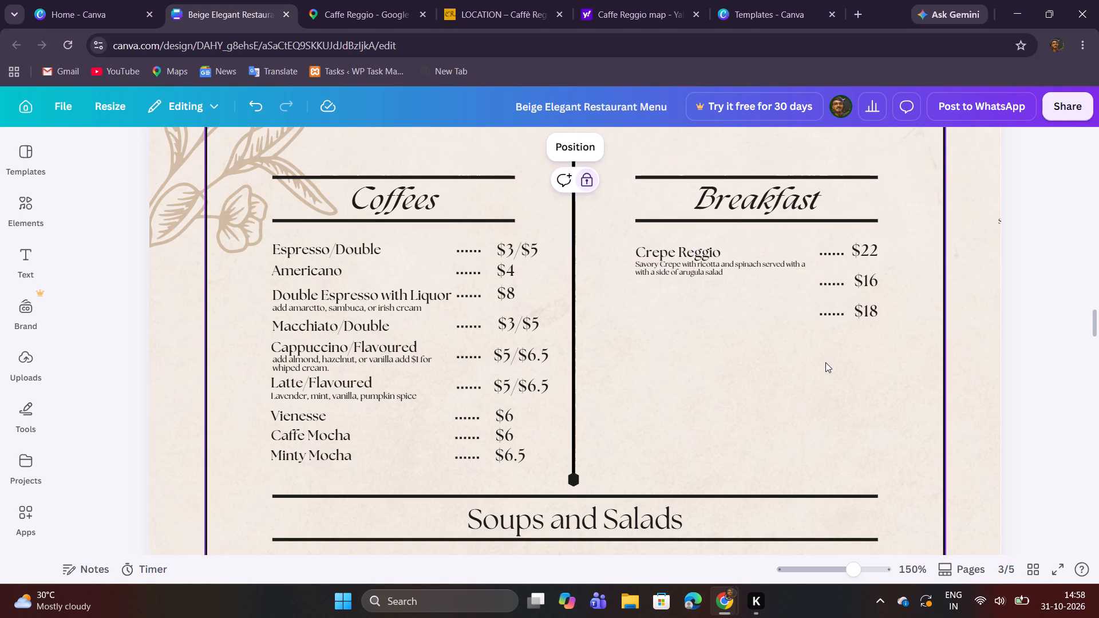
Check the Breakfast items in the Google Maps menu photo, and shift the $16 and $18 prices with their dotted leaders slightly down.
{"action": "left_click_drag", "start_coordinate": [854, 573], "coordinate": [862, 576]}
{"action": "left_click", "coordinate": [391, 14]}
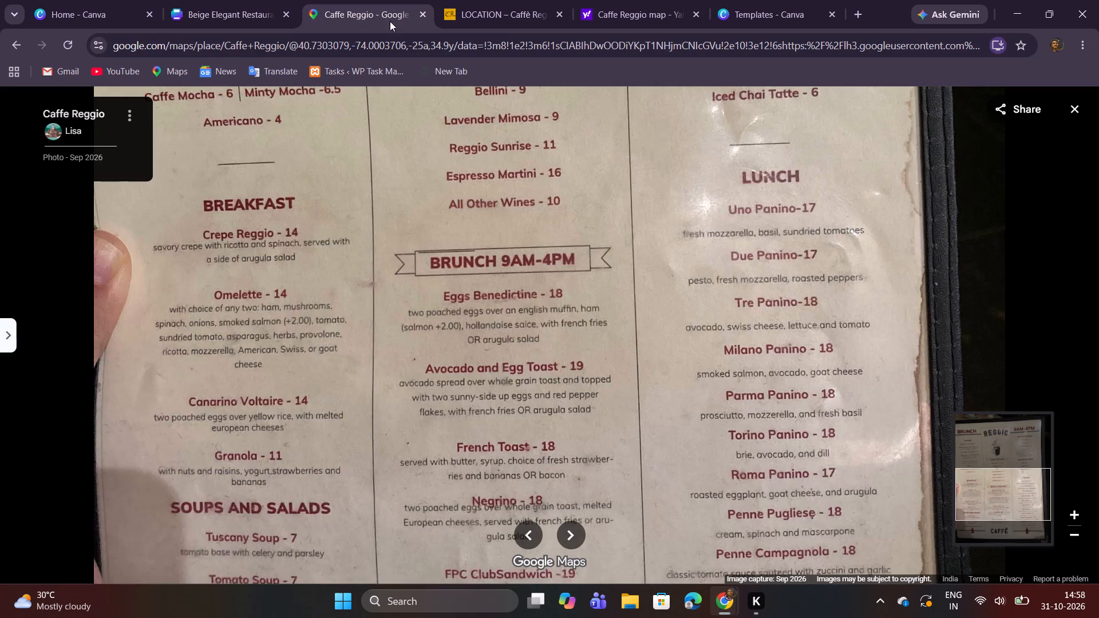
{"action": "left_click_drag", "start_coordinate": [423, 356], "coordinate": [425, 328]}
{"action": "left_click", "coordinate": [264, 0]}
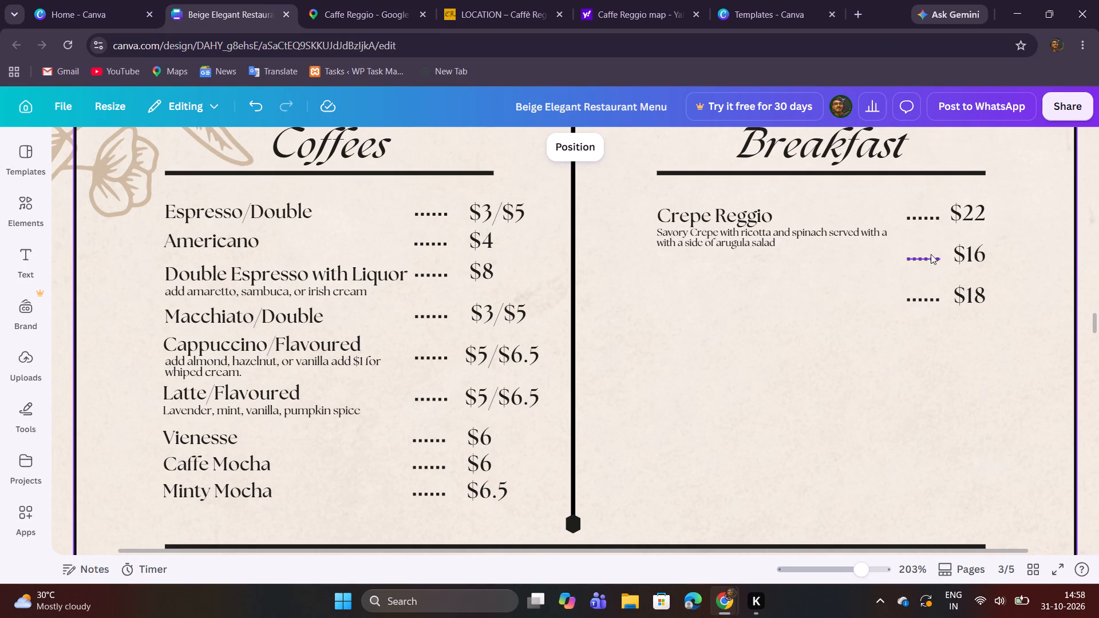
{"action": "left_click_drag", "start_coordinate": [930, 327], "coordinate": [971, 258]}
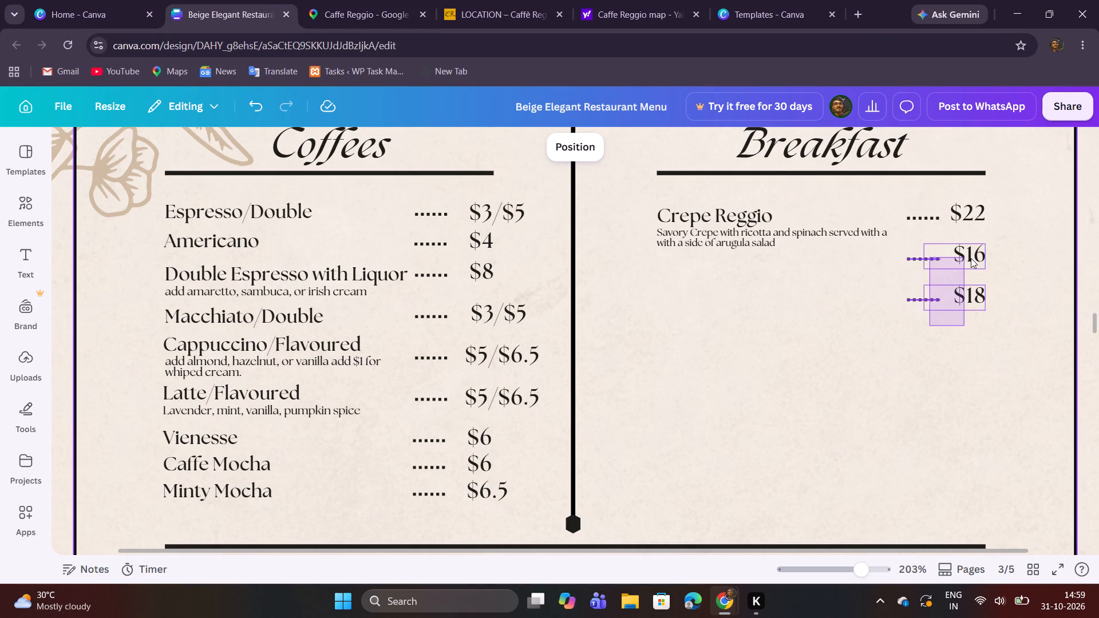
{"action": "left_click_drag", "start_coordinate": [964, 278], "coordinate": [965, 281]}
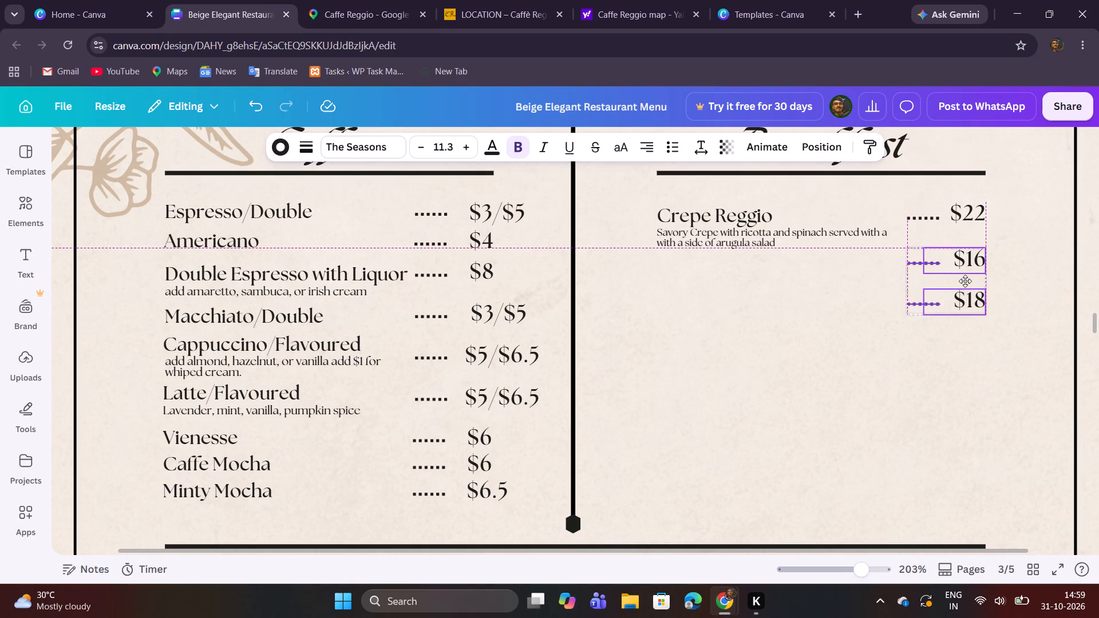
{"action": "left_click_drag", "start_coordinate": [965, 281], "coordinate": [966, 283]}
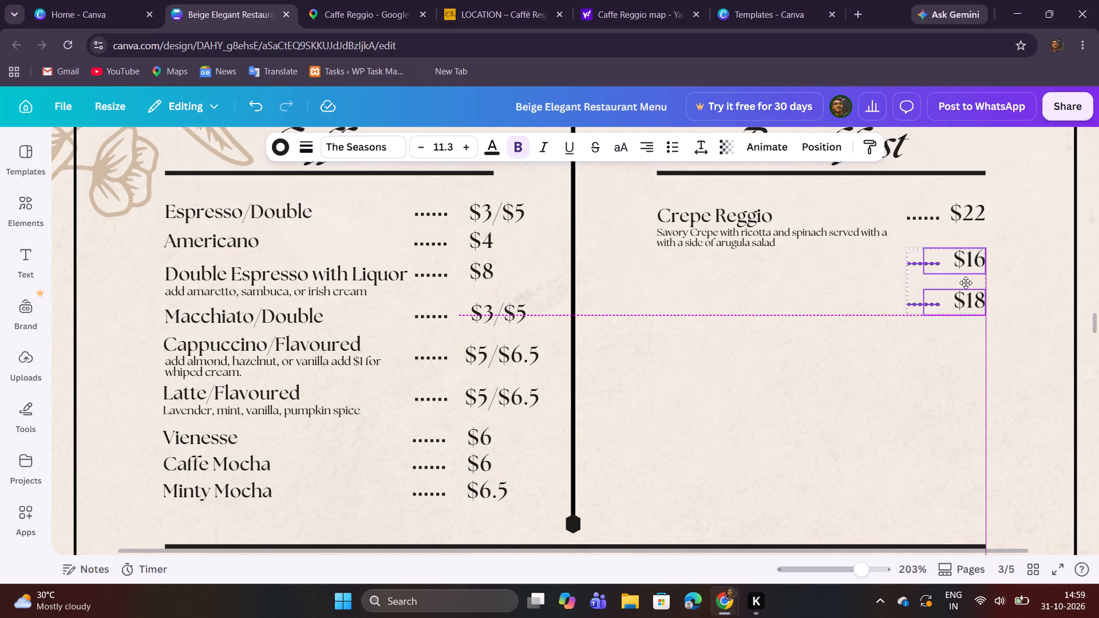
{"action": "left_click_drag", "start_coordinate": [966, 283], "coordinate": [966, 283]}
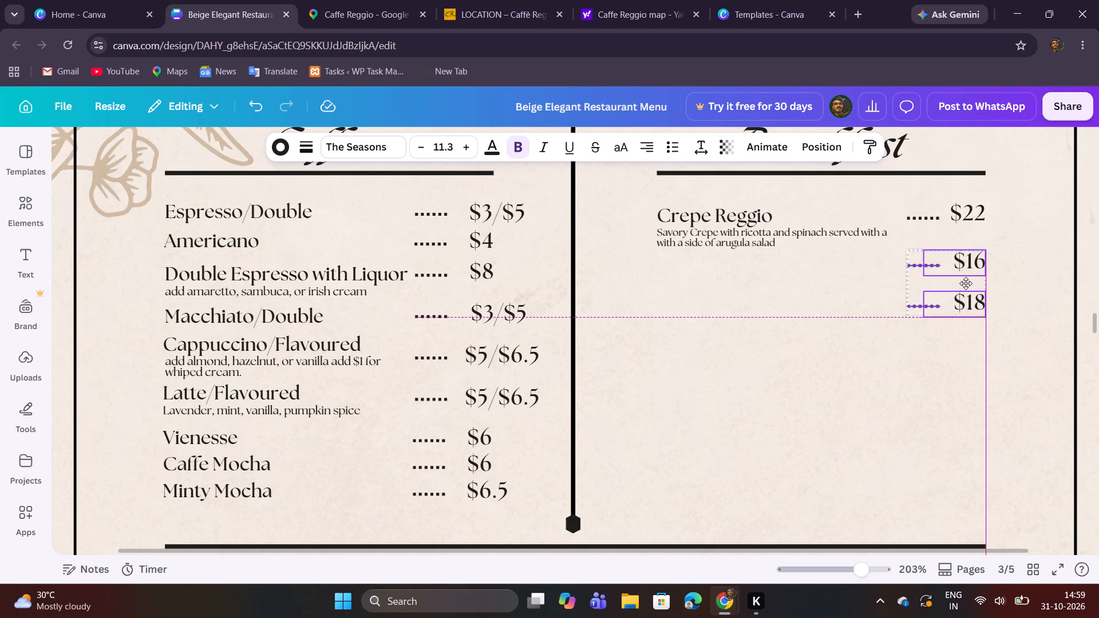
{"action": "left_click_drag", "start_coordinate": [966, 283], "coordinate": [965, 283]}
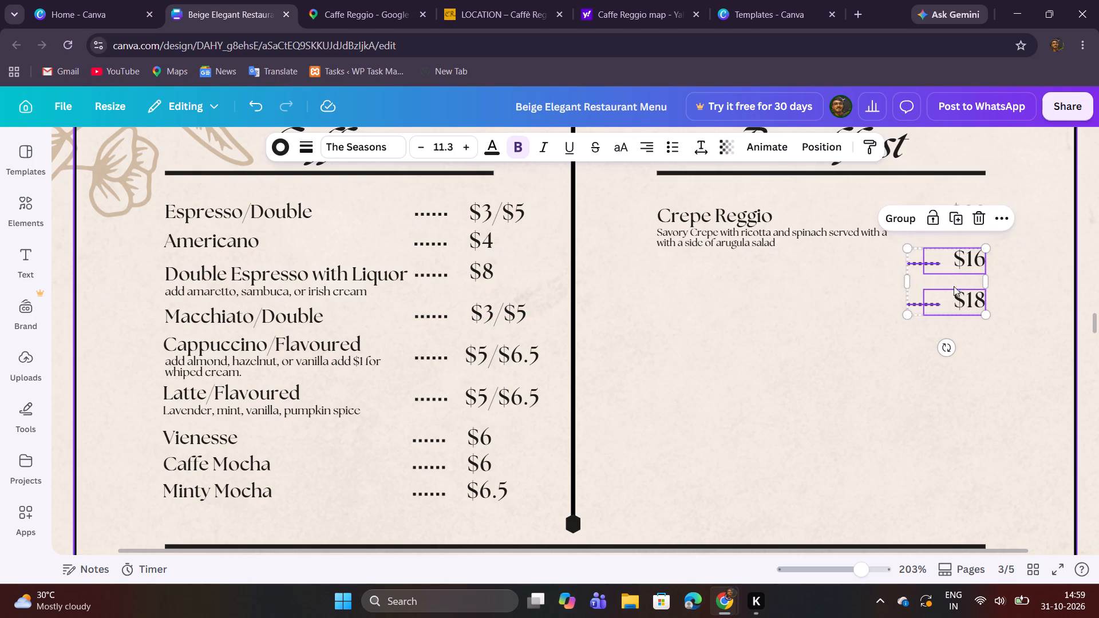
{"action": "left_click", "coordinate": [850, 354]}
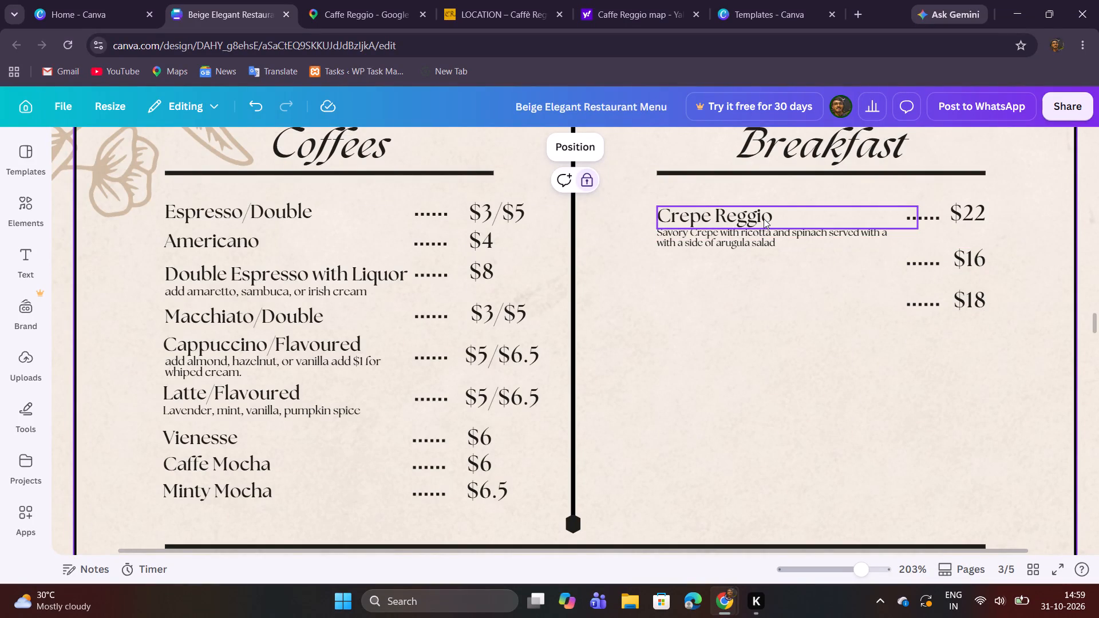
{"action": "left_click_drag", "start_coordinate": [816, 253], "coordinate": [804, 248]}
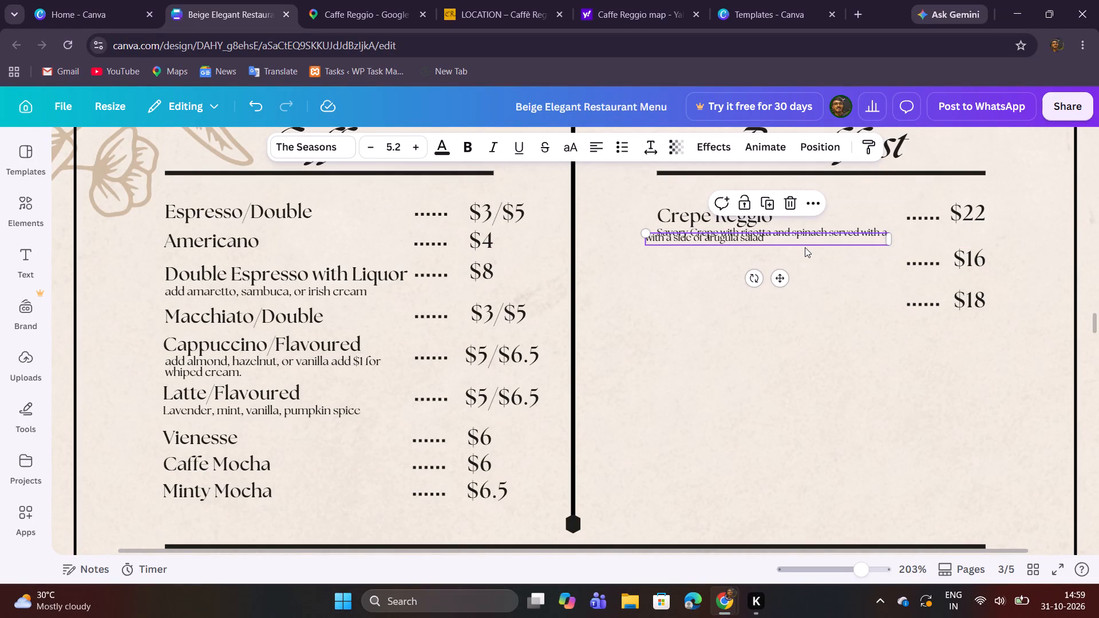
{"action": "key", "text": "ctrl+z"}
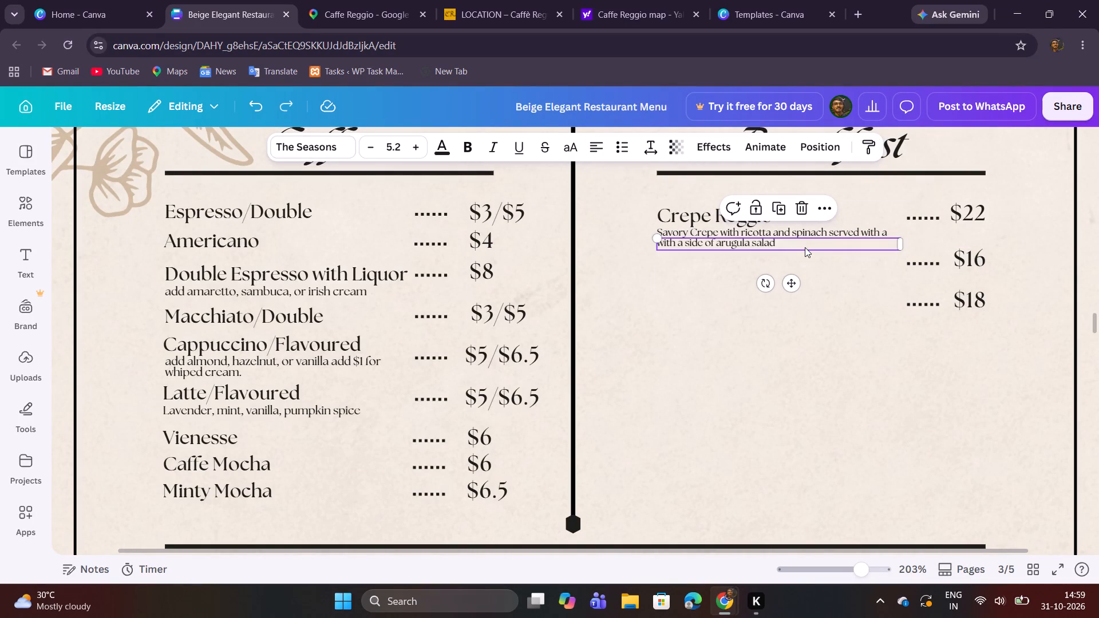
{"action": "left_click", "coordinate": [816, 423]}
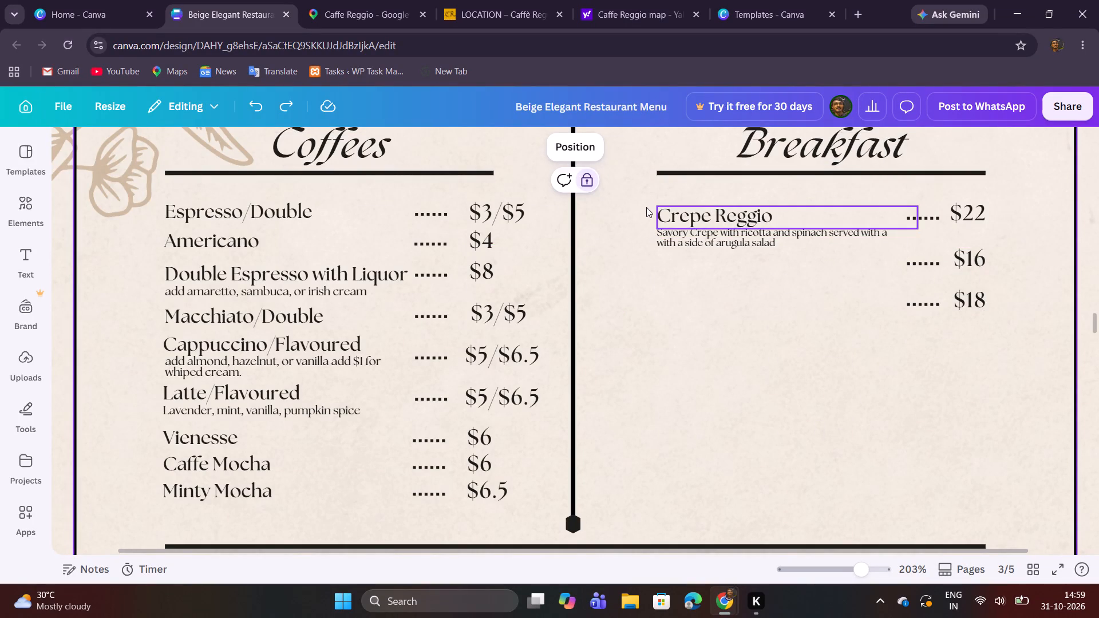
Duplicate the Crepe Reggio title with its two description lines and place the copy directly below the original in the Breakfast section.
{"action": "left_click_drag", "start_coordinate": [646, 207], "coordinate": [732, 244]}
{"action": "left_click", "coordinate": [792, 272]}
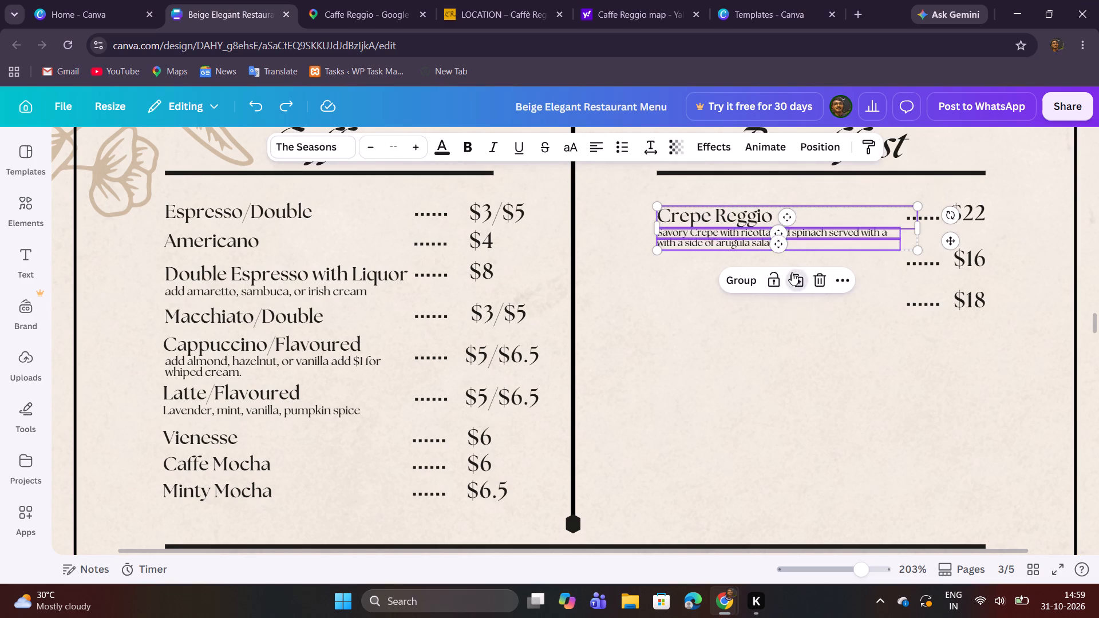
{"action": "left_click_drag", "start_coordinate": [884, 243], "coordinate": [863, 274]}
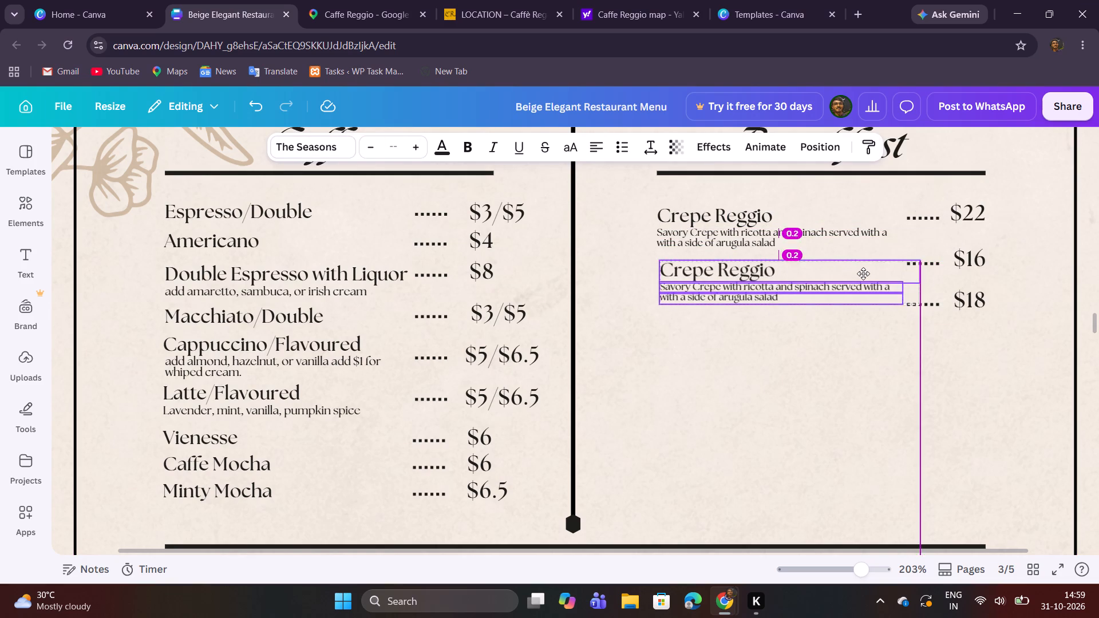
{"action": "left_click_drag", "start_coordinate": [863, 274], "coordinate": [861, 268]}
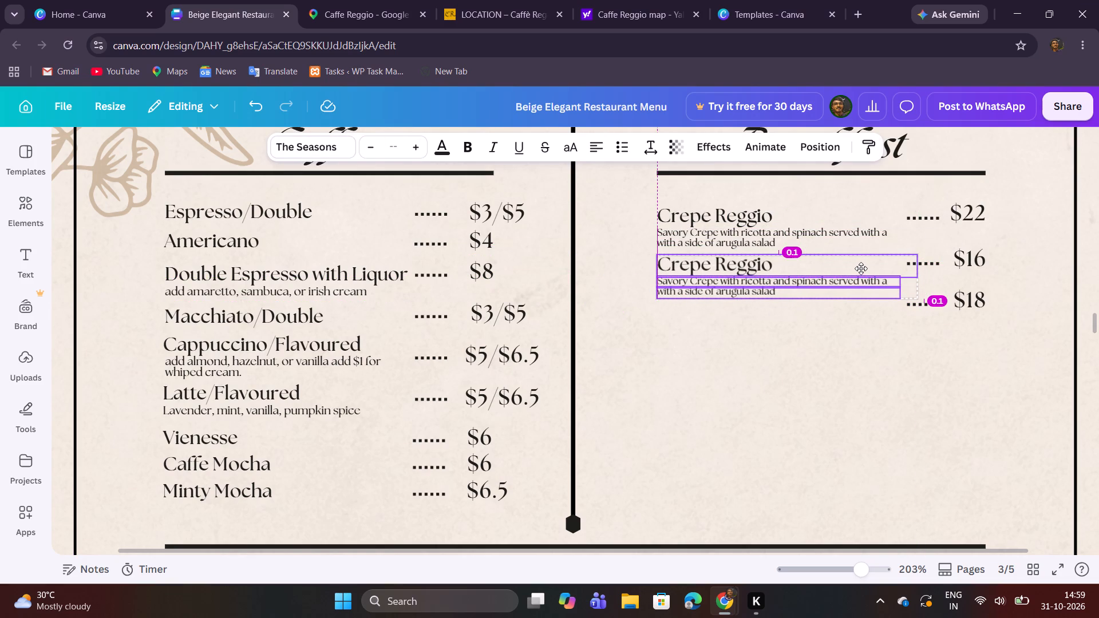
{"action": "left_click_drag", "start_coordinate": [861, 268], "coordinate": [860, 268]}
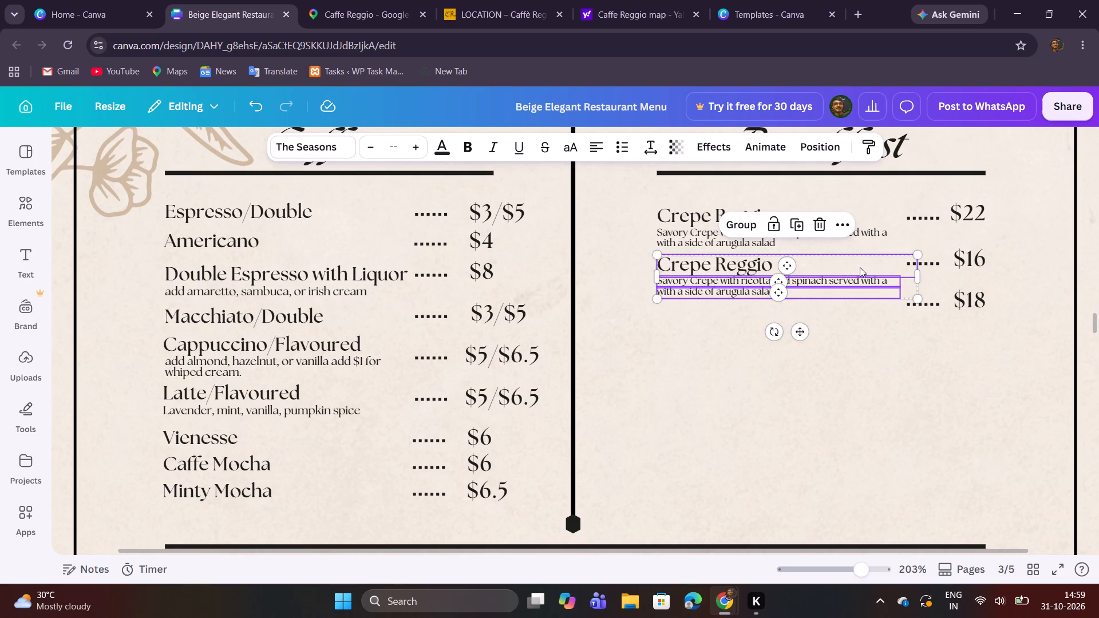
{"action": "left_click", "coordinate": [813, 405]}
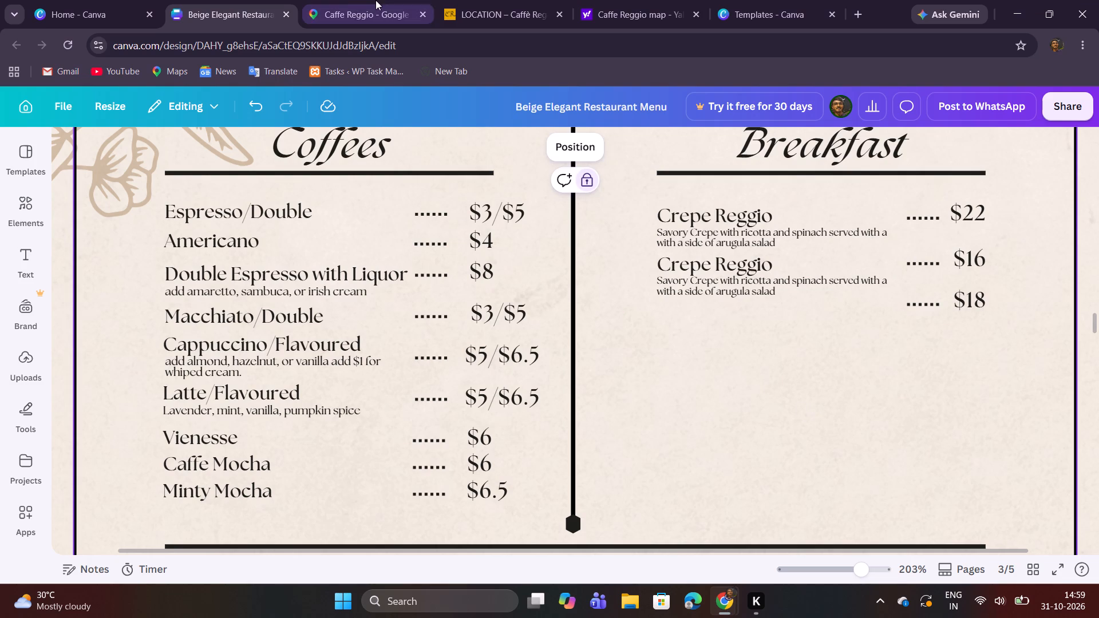
Replace the duplicated Crepe Reggio title with "Omelette", consulting the Google Maps menu photo.
{"action": "left_click", "coordinate": [354, 2]}
{"action": "left_click", "coordinate": [212, 0]}
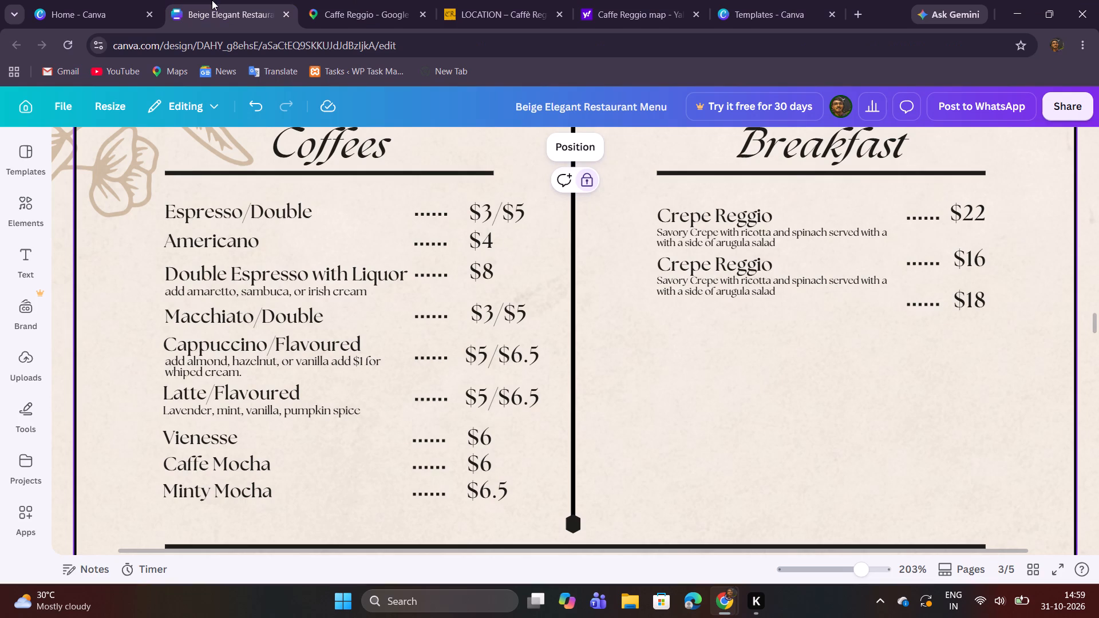
{"action": "double_click", "coordinate": [714, 260]}
{"action": "type", "text": "Ome"}
{"action": "type", "text": "lette"}
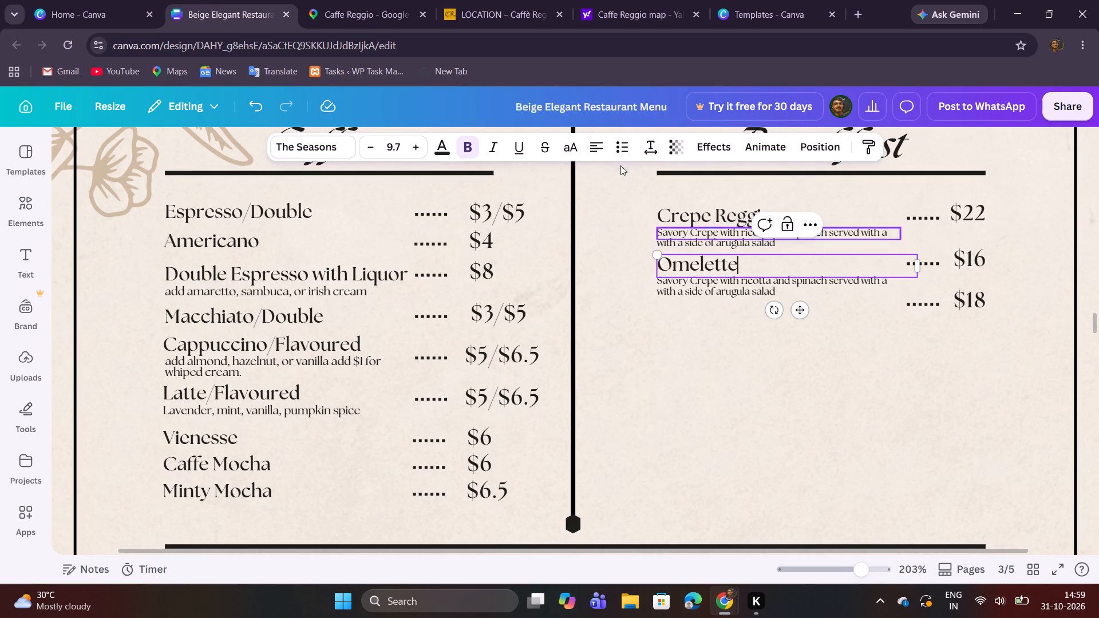
Check the Omelette entry in the Google Maps menu photo and replace its first description line with "with choice of two :".
{"action": "left_click", "coordinate": [315, 0]}
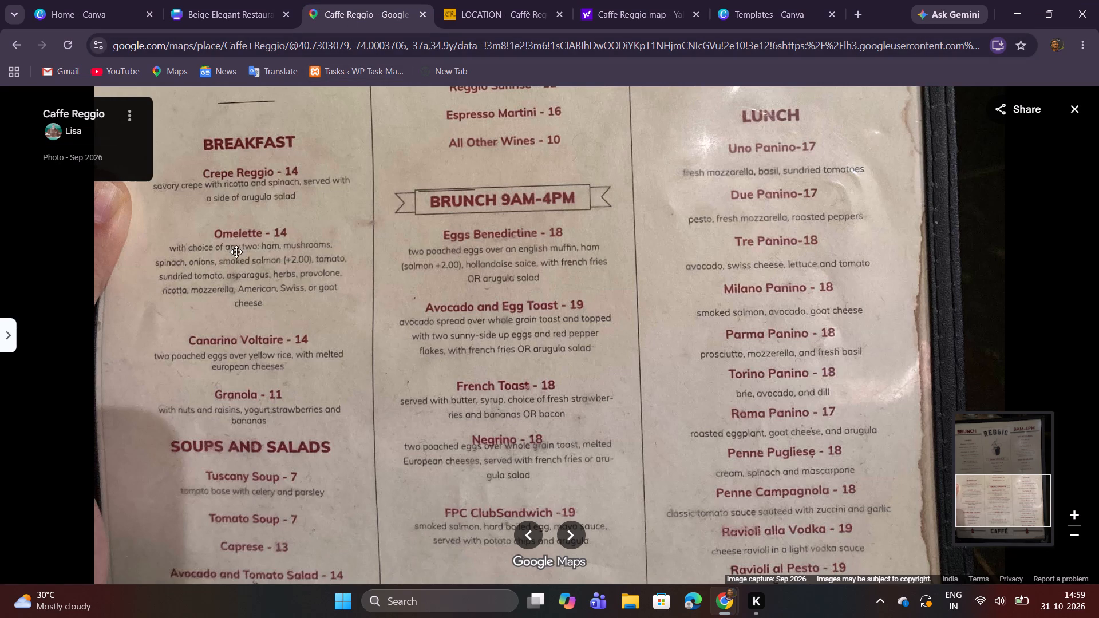
{"action": "left_click", "coordinate": [235, 2]}
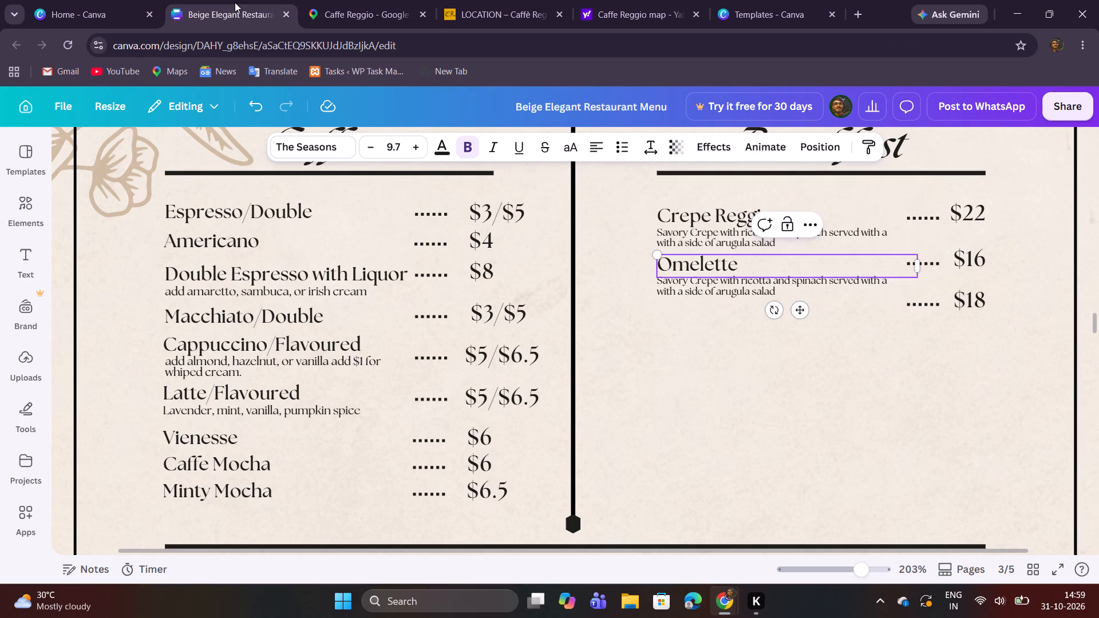
{"action": "left_click", "coordinate": [711, 344]}
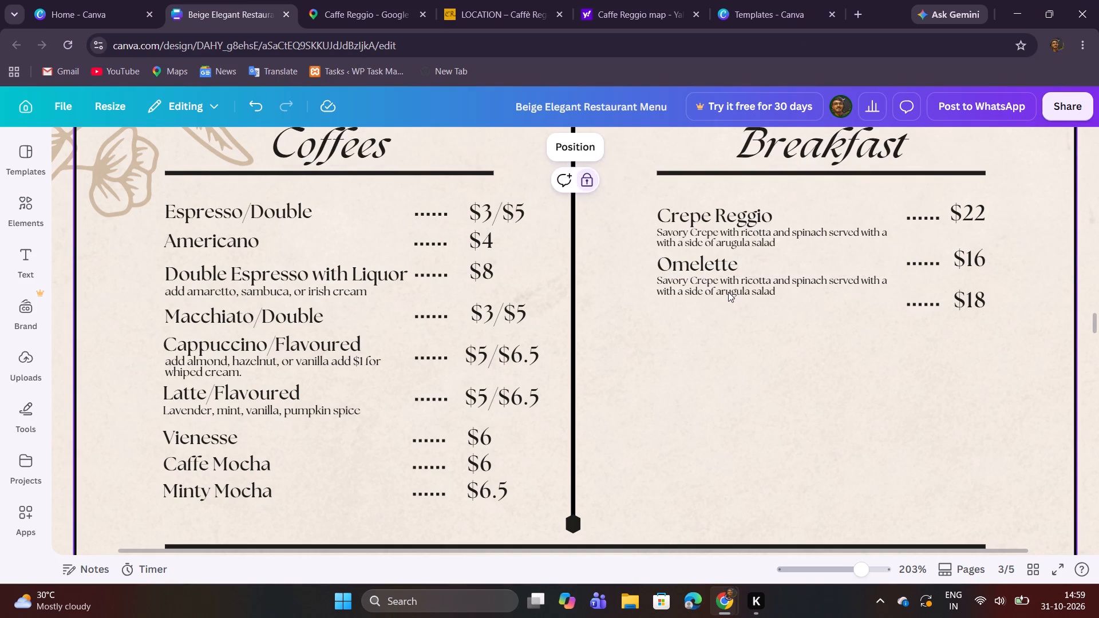
{"action": "double_click", "coordinate": [729, 284]}
{"action": "left_click", "coordinate": [731, 280]}
{"action": "double_click", "coordinate": [734, 281]}
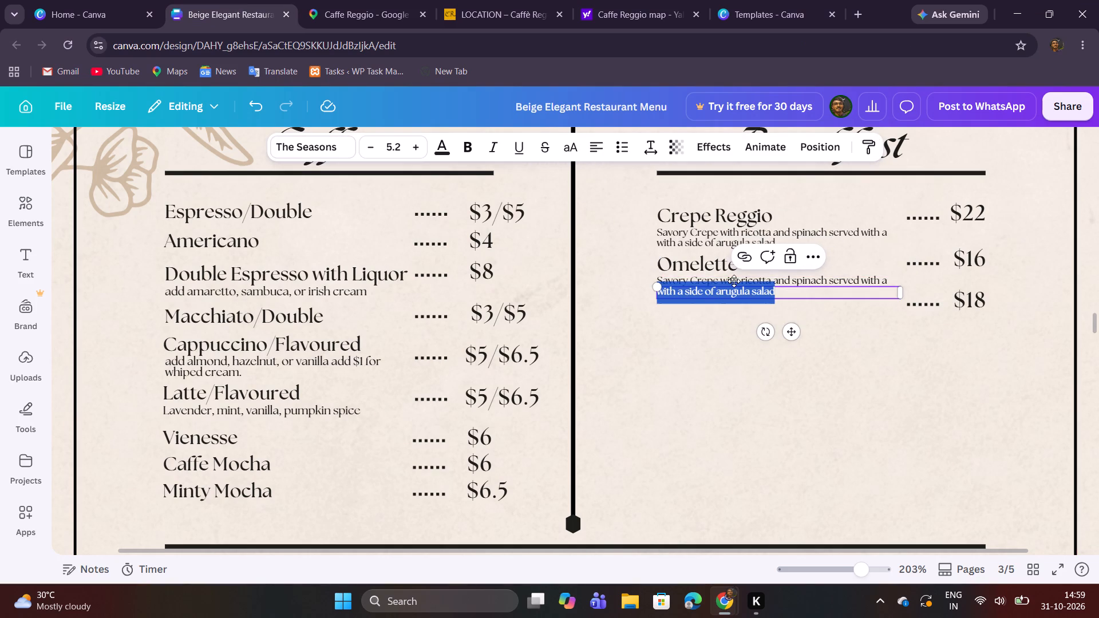
{"action": "left_click", "coordinate": [738, 335]}
{"action": "triple_click", "coordinate": [760, 280]}
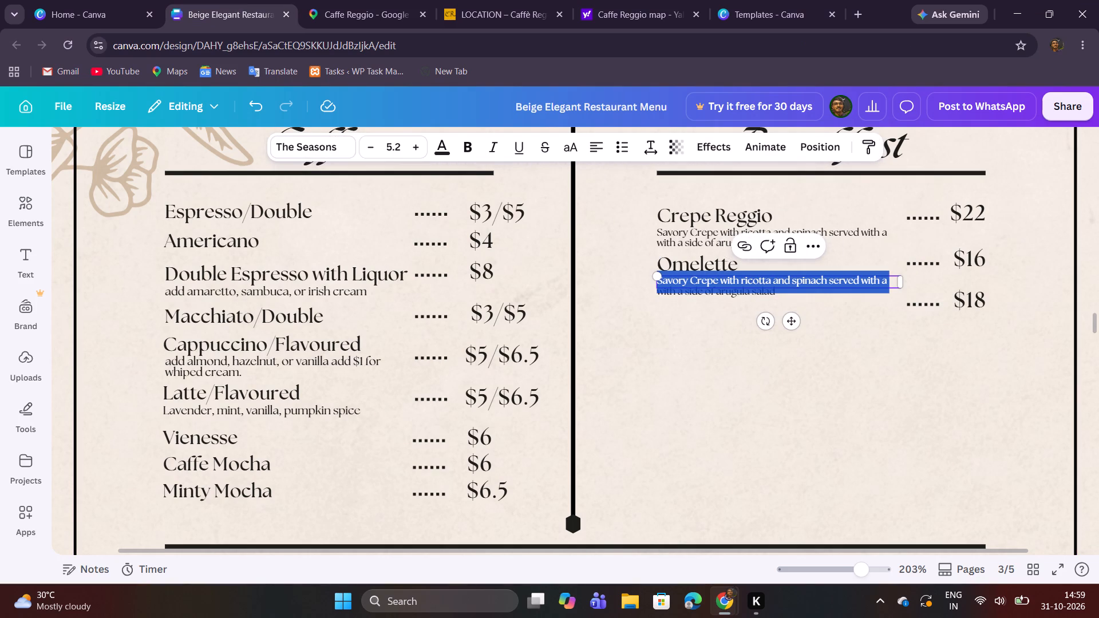
{"action": "type", "text": "with c"}
{"action": "type", "text": "hoice of"}
{"action": "key", "text": "space"}
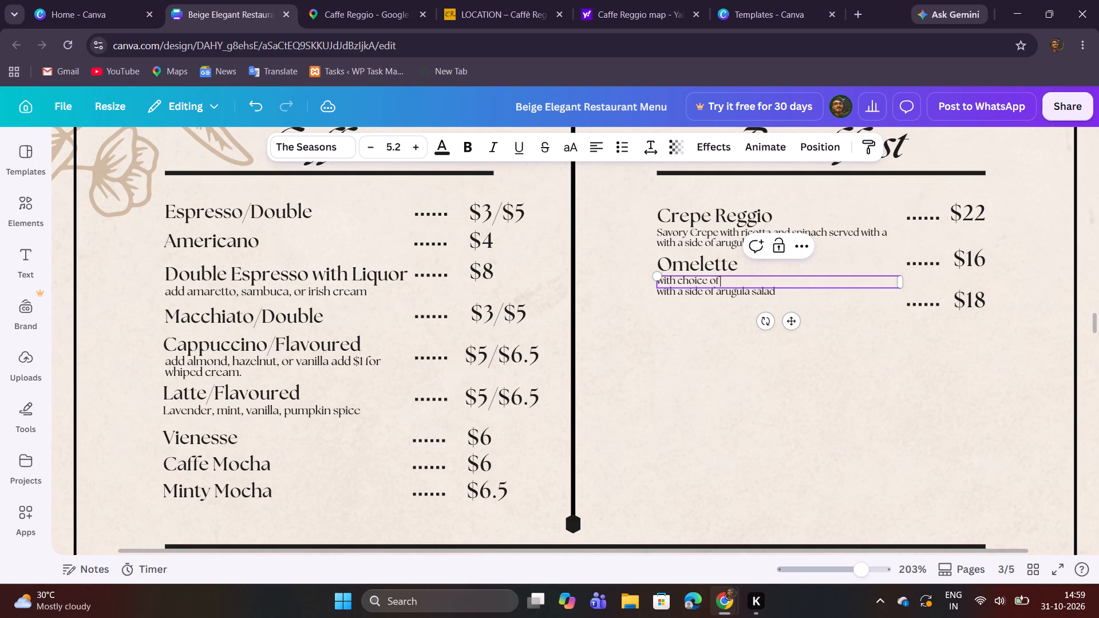
{"action": "type", "text": "two"}
{"action": "key", "text": "space"}
{"action": "type", "text": ":"}
Recheck the menu photo and remove the space before the colon in the Omelette description, making it "with choice of two:".
{"action": "left_click", "coordinate": [396, 0]}
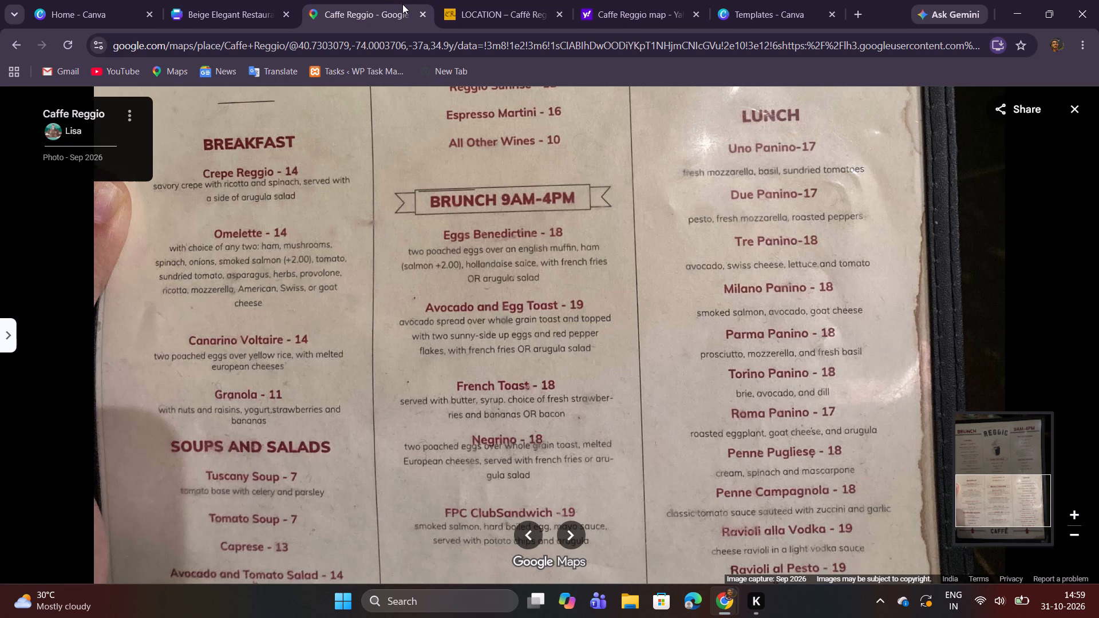
{"action": "left_click", "coordinate": [226, 0]}
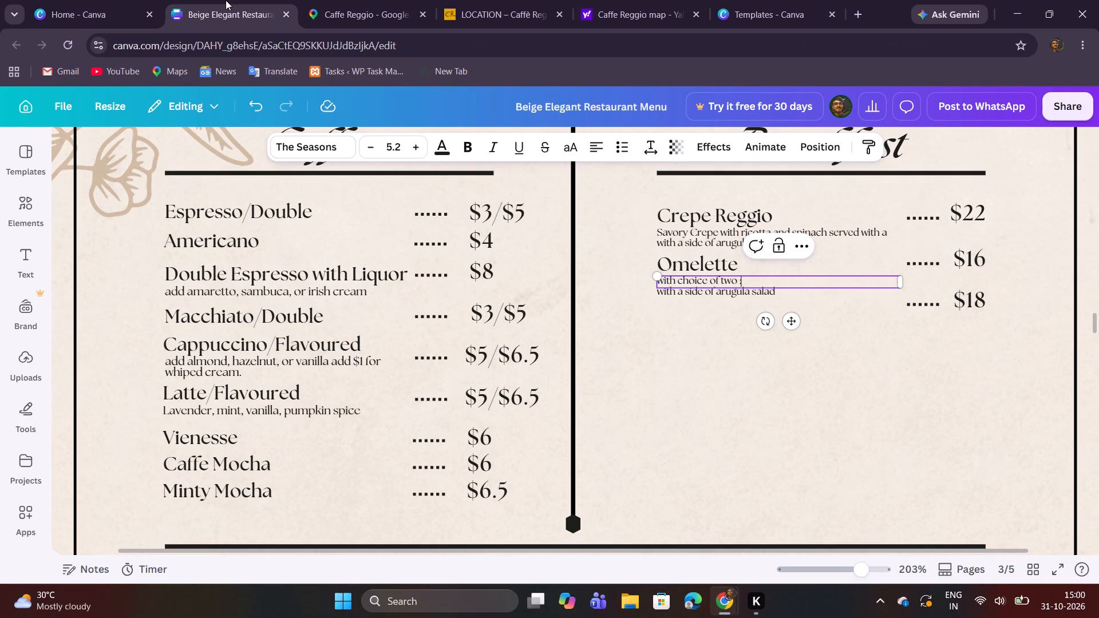
{"action": "key", "text": "BackSpace"}
{"action": "key", "text": "BackSpace"}
{"action": "type", "text": ":"}
Add "ham," to the end of the Omelette description line, checking the ingredient list against the Google Maps menu photo.
{"action": "key", "text": "space"}
{"action": "type", "text": "ham anf"}
{"action": "key", "text": "space"}
{"action": "key", "text": "BackSpace"}
{"action": "key", "text": "BackSpace"}
{"action": "key", "text": "d"}
{"action": "left_click", "coordinate": [330, 0]}
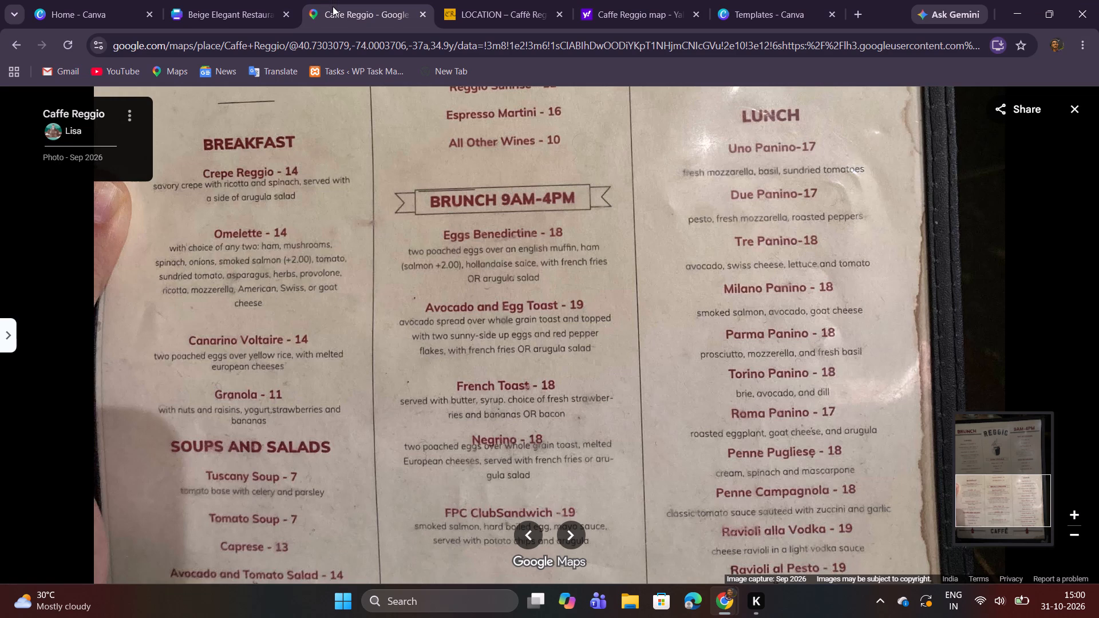
{"action": "left_click", "coordinate": [226, 1]}
{"action": "key", "text": "BackSpace"}
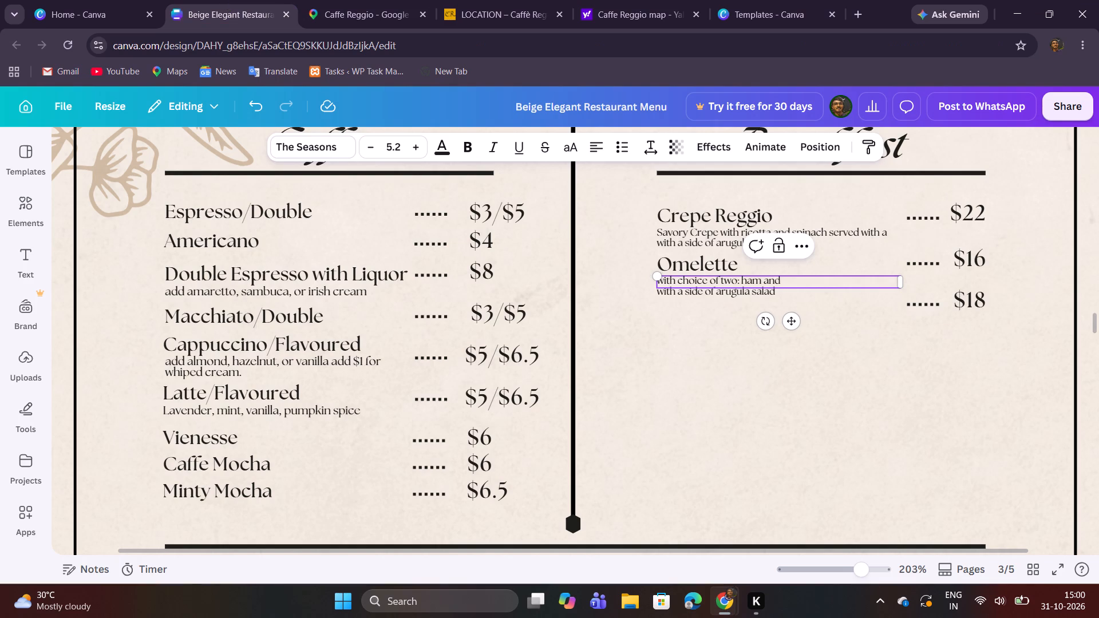
{"action": "key", "text": "BackSpace"}
{"action": "key", "text": "BackSpace"}
{"action": "key", "text": "BackSpace"}
{"action": "type", "text": ","}
{"action": "key", "text": "space"}
Add "mushrooms" after "ham," in the Omelette description line, checking the spelling against the menu photo.
{"action": "left_click", "coordinate": [321, 1]}
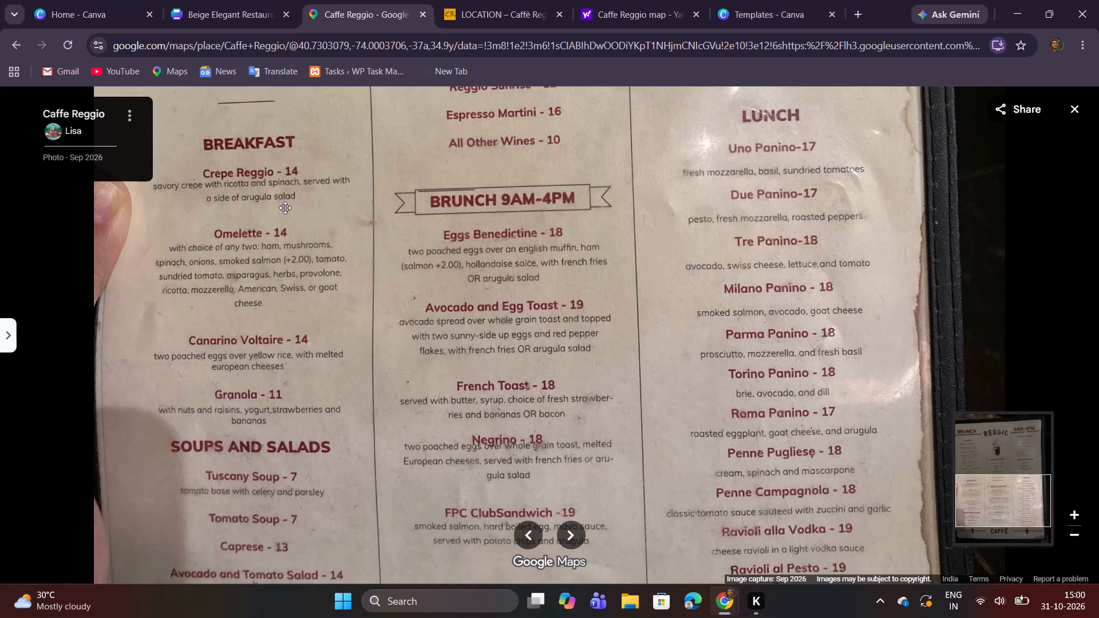
{"action": "left_click", "coordinate": [236, 3]}
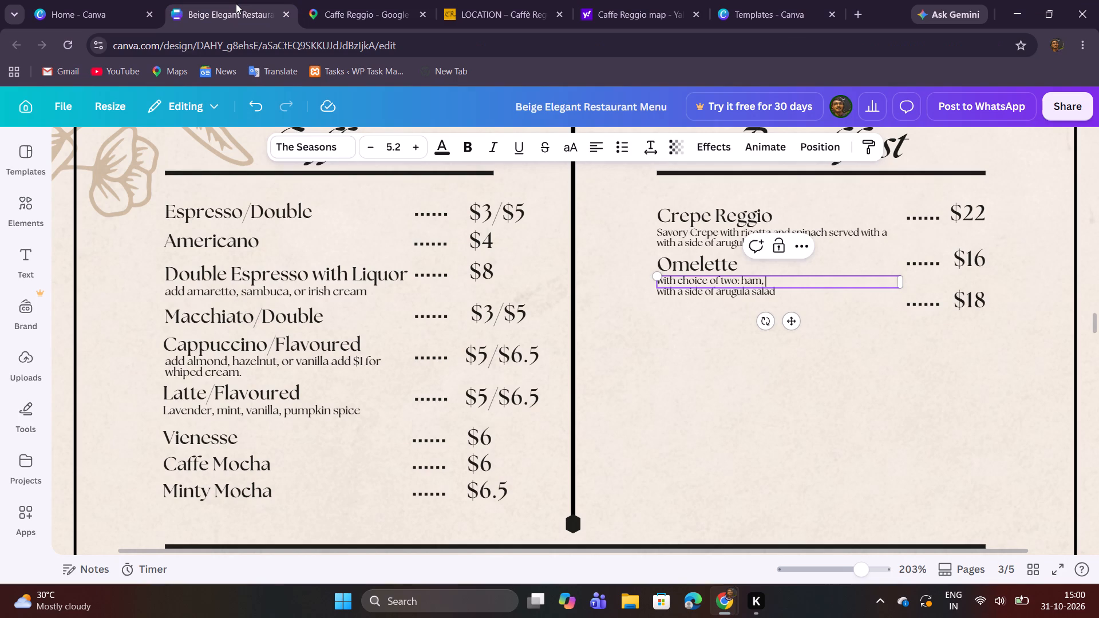
{"action": "type", "text": "mush"}
{"action": "type", "text": "room"}
{"action": "left_click", "coordinate": [329, 10]}
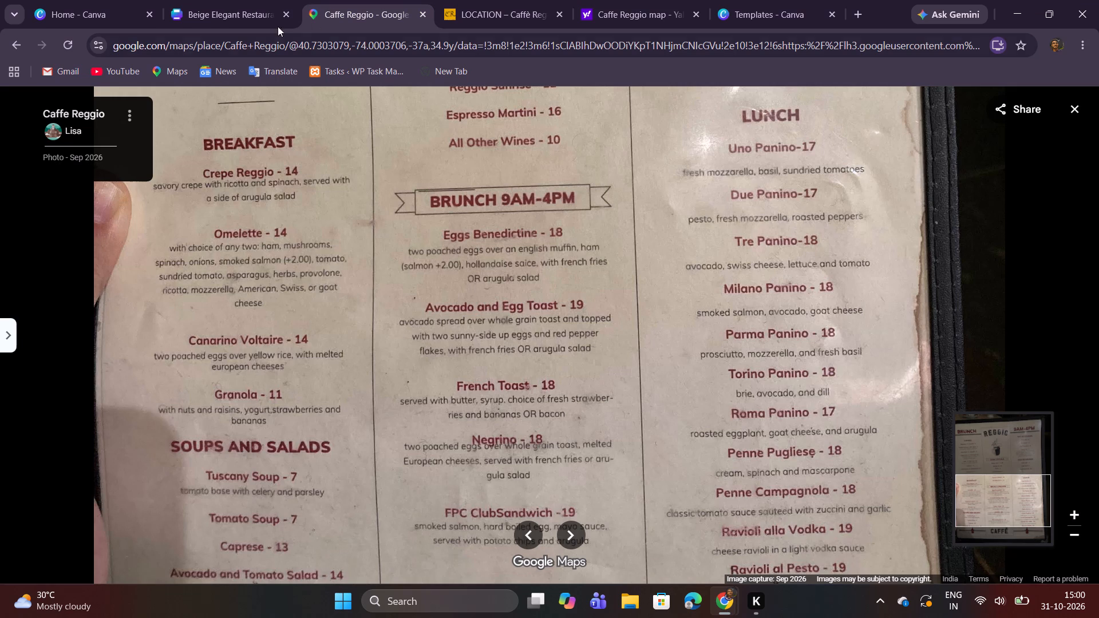
{"action": "left_click", "coordinate": [226, 2]}
{"action": "key", "text": "s"}
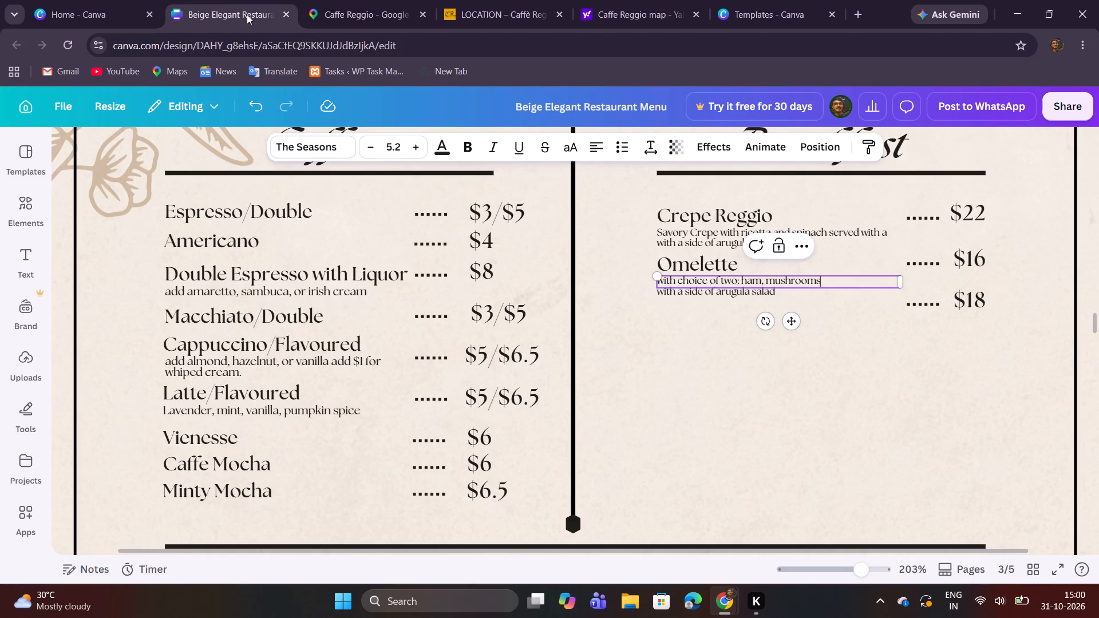
Extend the Omelette description line with ", spinach, onions", following the ingredient order in the Google Maps menu photo.
{"action": "left_click", "coordinate": [333, 0]}
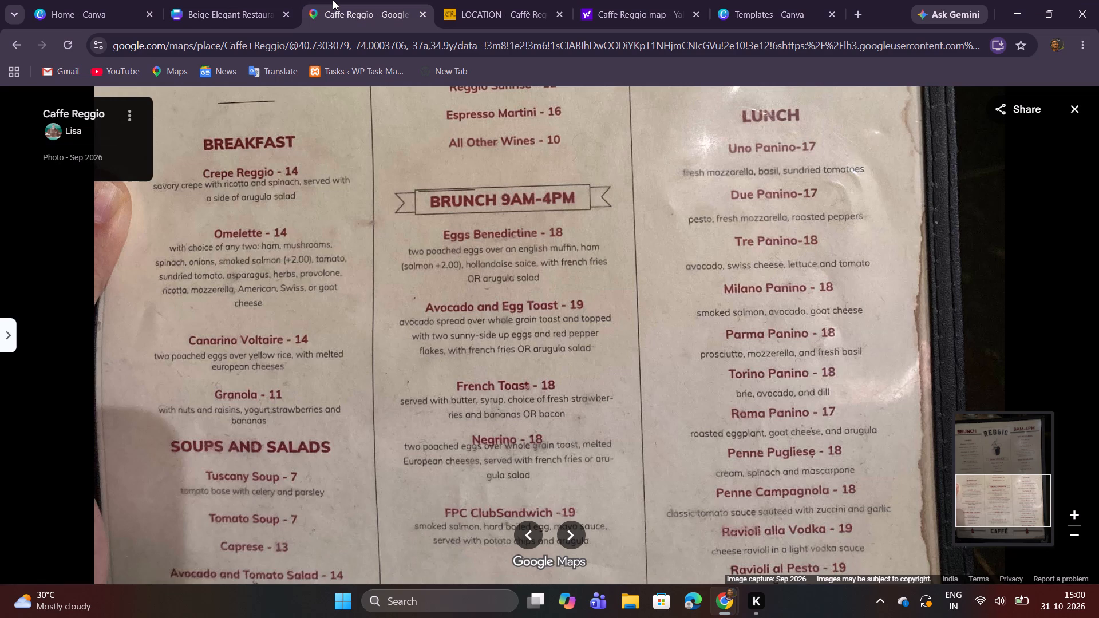
{"action": "left_click", "coordinate": [248, 0]}
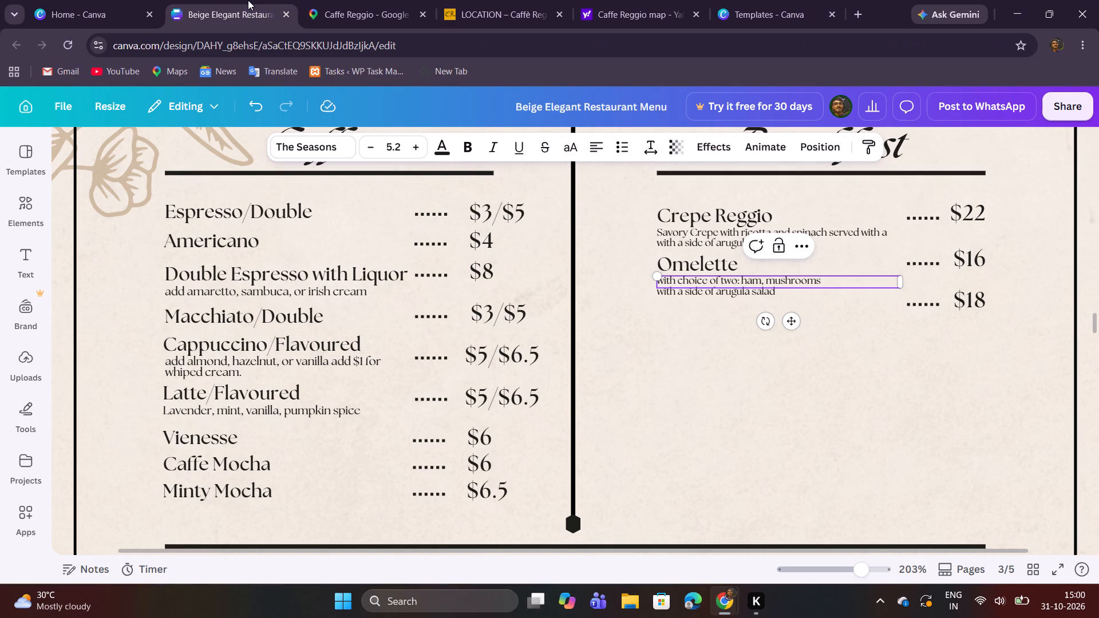
{"action": "type", "text": ","}
{"action": "key", "text": "space"}
{"action": "type", "text": "spinach"}
{"action": "key", "text": "comma"}
{"action": "left_click", "coordinate": [331, 9]}
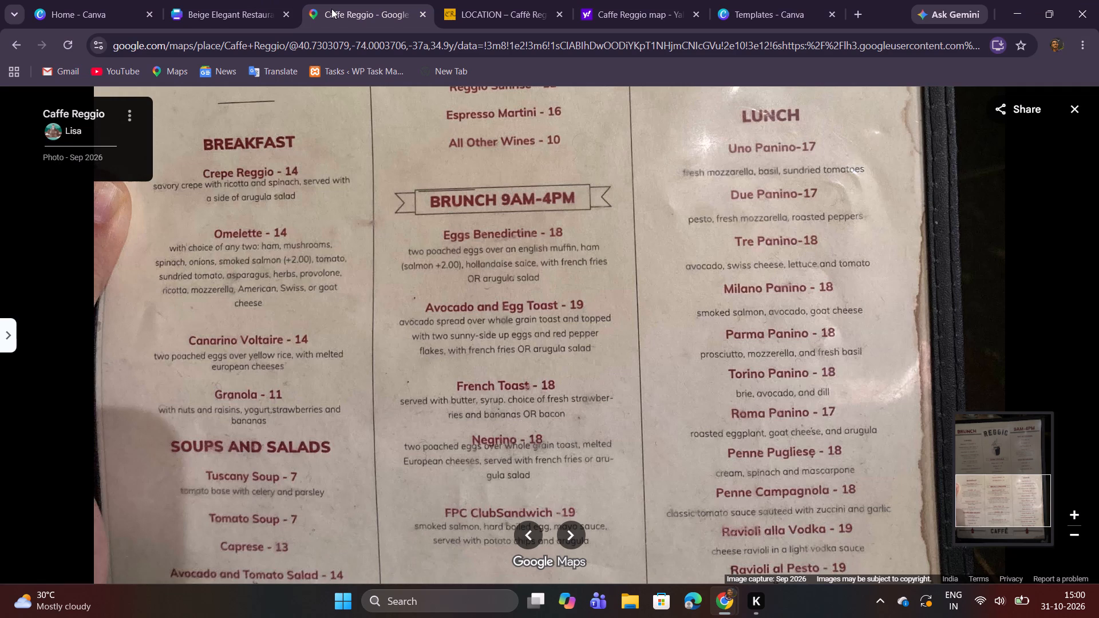
{"action": "left_click", "coordinate": [228, 0]}
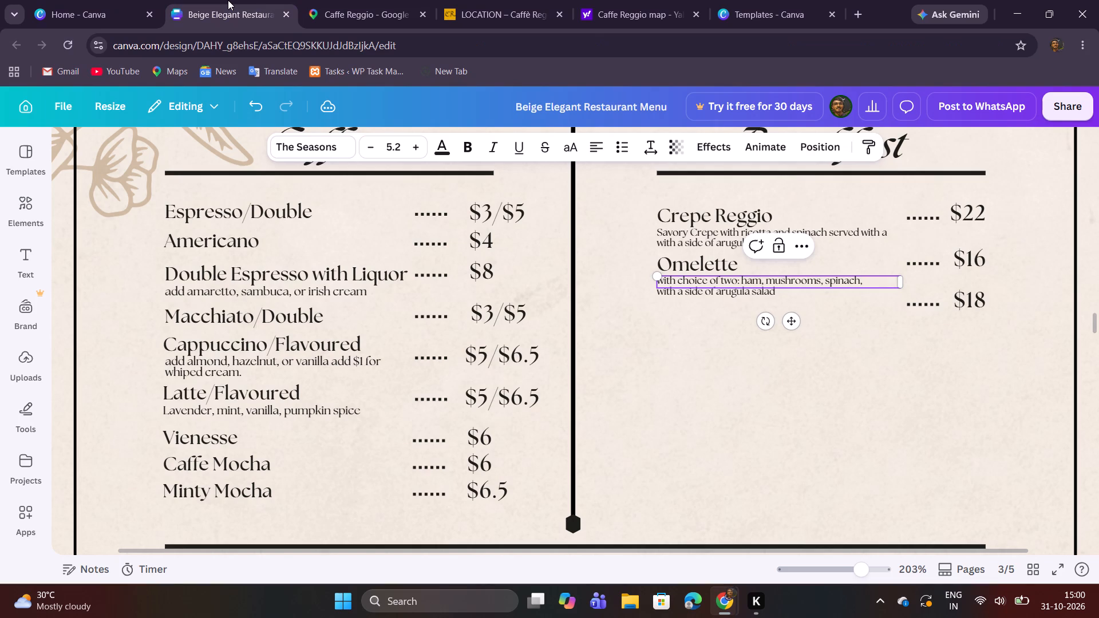
{"action": "key", "text": "space"}
{"action": "type", "text": "onions"}
Replace the second line of the Omelette description with "smoked salmon", checking the wording against the Google Maps menu photo.
{"action": "left_click", "coordinate": [313, 0]}
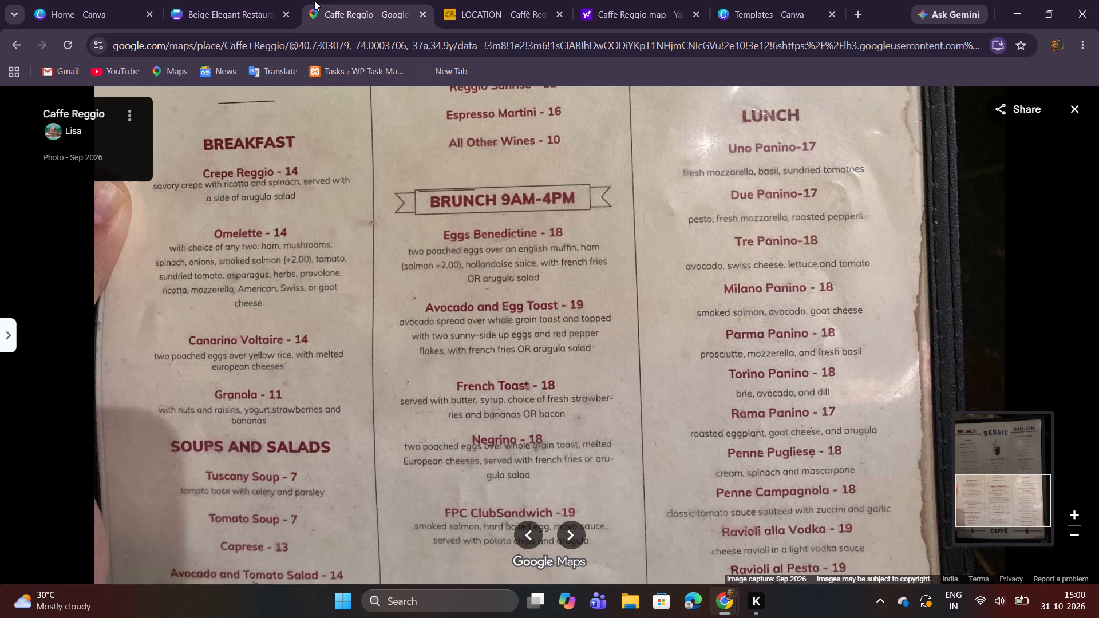
{"action": "left_click", "coordinate": [231, 0]}
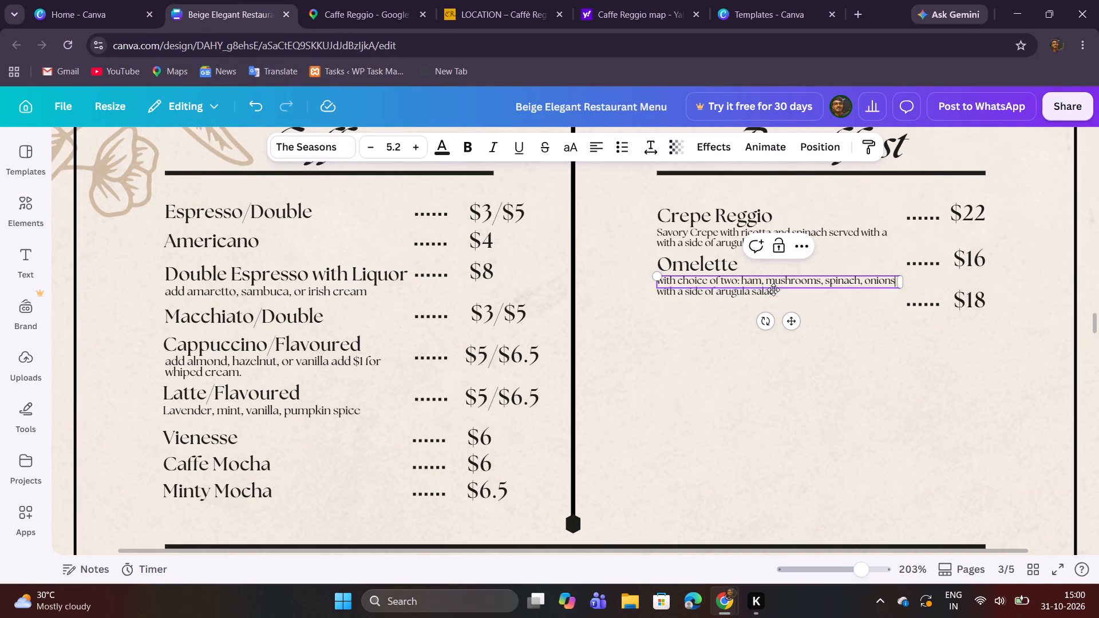
{"action": "left_click", "coordinate": [773, 290]}
{"action": "double_click", "coordinate": [774, 295]}
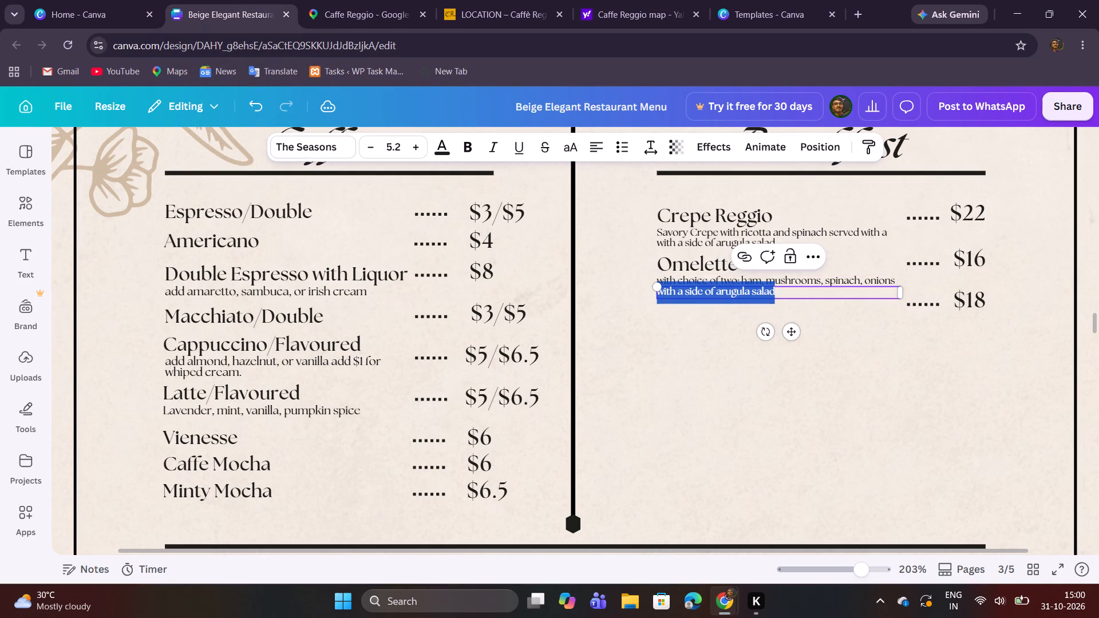
{"action": "type", "text": "som"}
{"action": "key", "text": "BackSpace"}
{"action": "key", "text": "BackSpace"}
{"action": "type", "text": "moked sa"}
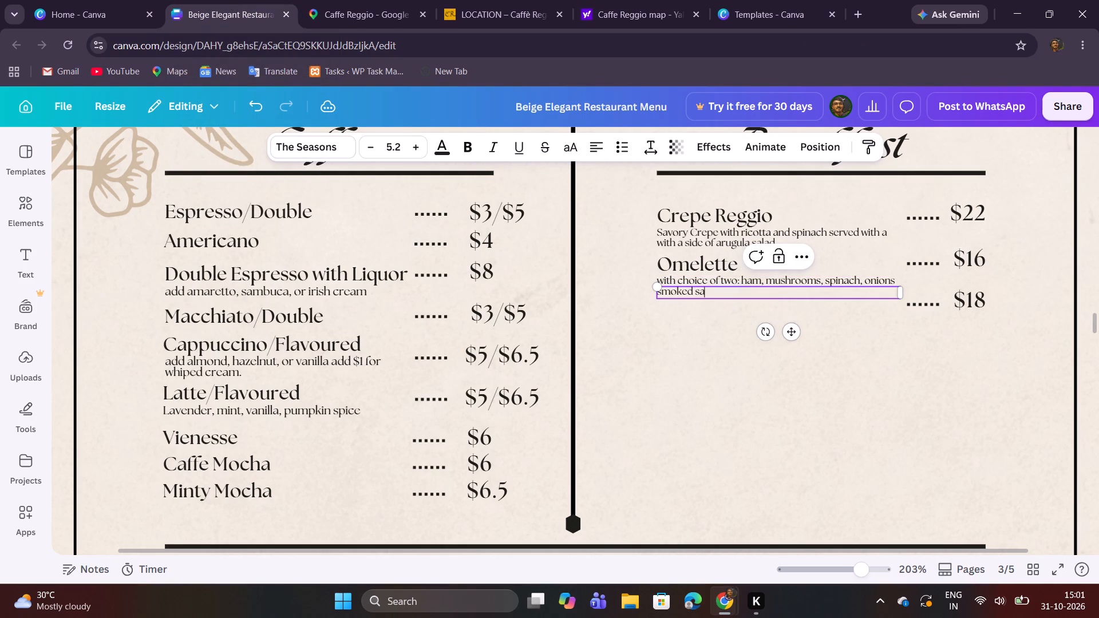
{"action": "type", "text": "ln"}
{"action": "key", "text": "BackSpace"}
{"action": "type", "text": "mons"}
{"action": "key", "text": "comma"}
{"action": "left_click", "coordinate": [382, 0]}
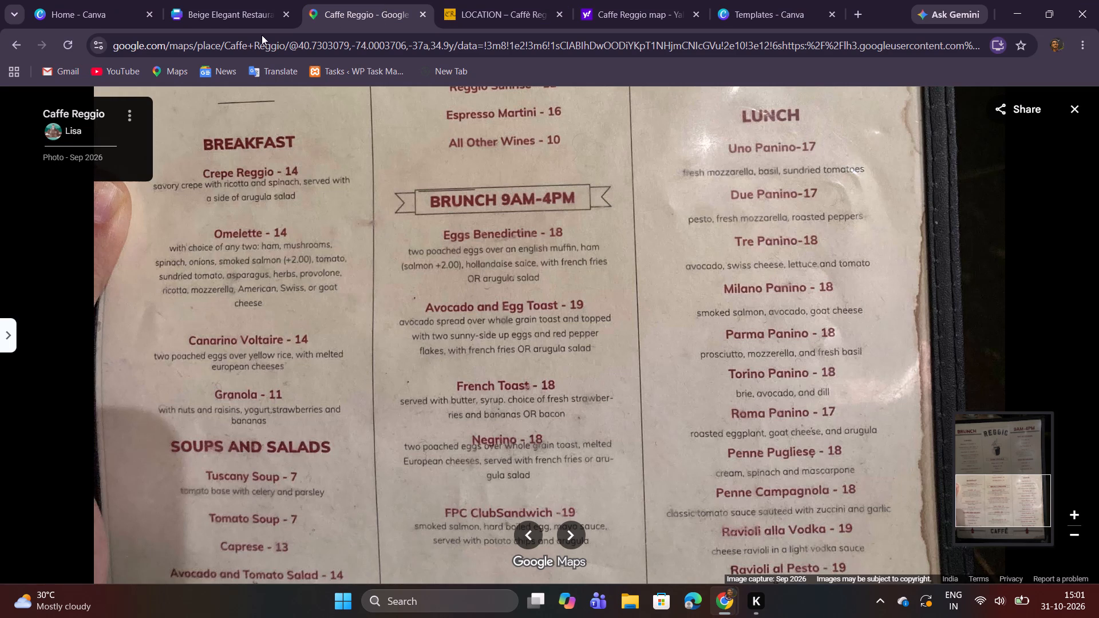
{"action": "left_click", "coordinate": [238, 9]}
{"action": "key", "text": "BackSpace"}
{"action": "key", "text": "BackSpace"}
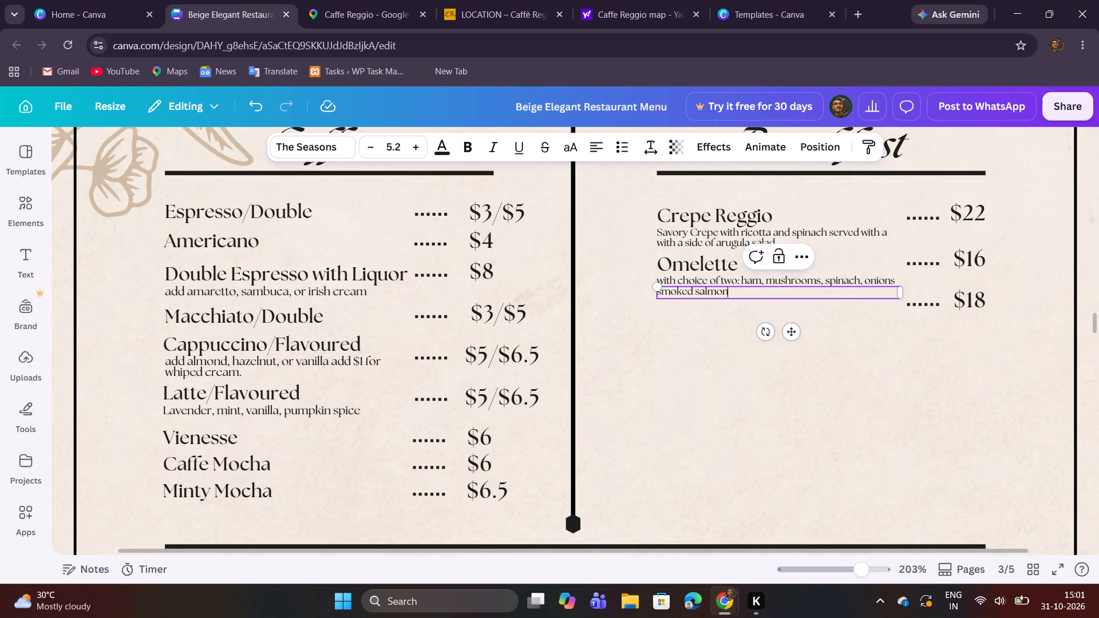
Add the surcharge "(+2.00)," after "smoked salmon" in the Omelette description, checking the amount against the menu photo.
{"action": "key", "text": "space"}
{"action": "type", "text": "("}
{"action": "key", "text": "shift+plus"}
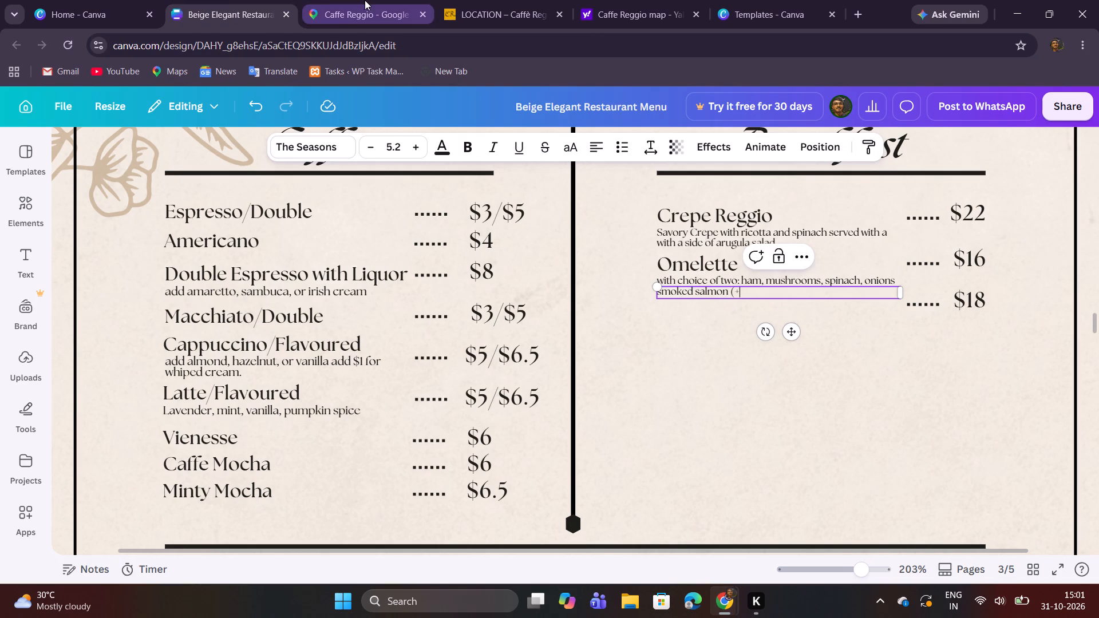
{"action": "left_click", "coordinate": [363, 0]}
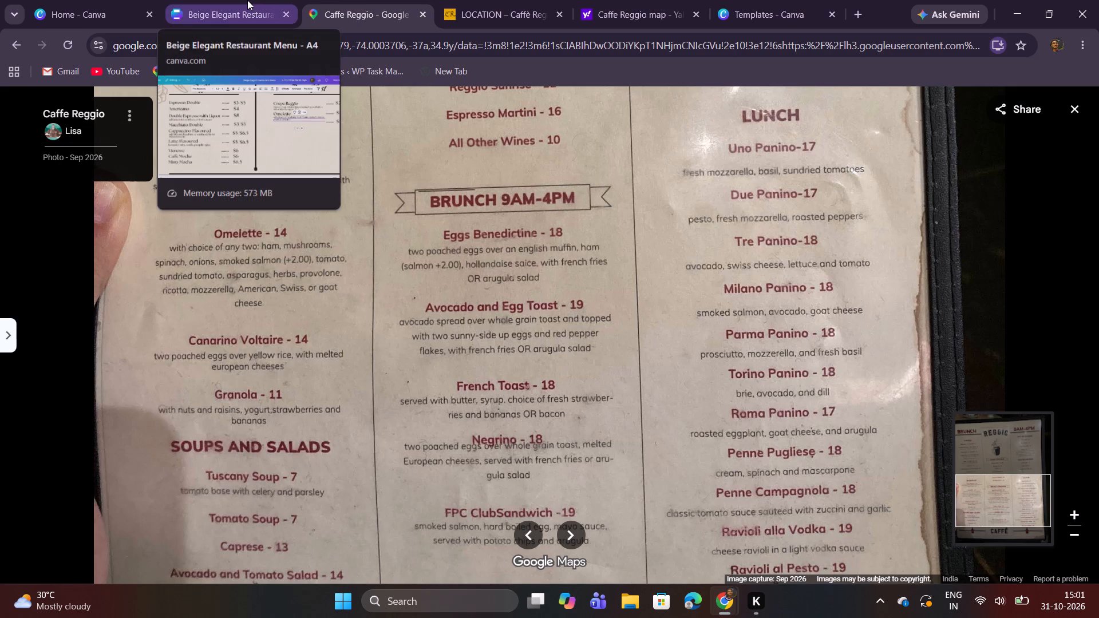
{"action": "left_click", "coordinate": [247, 0]}
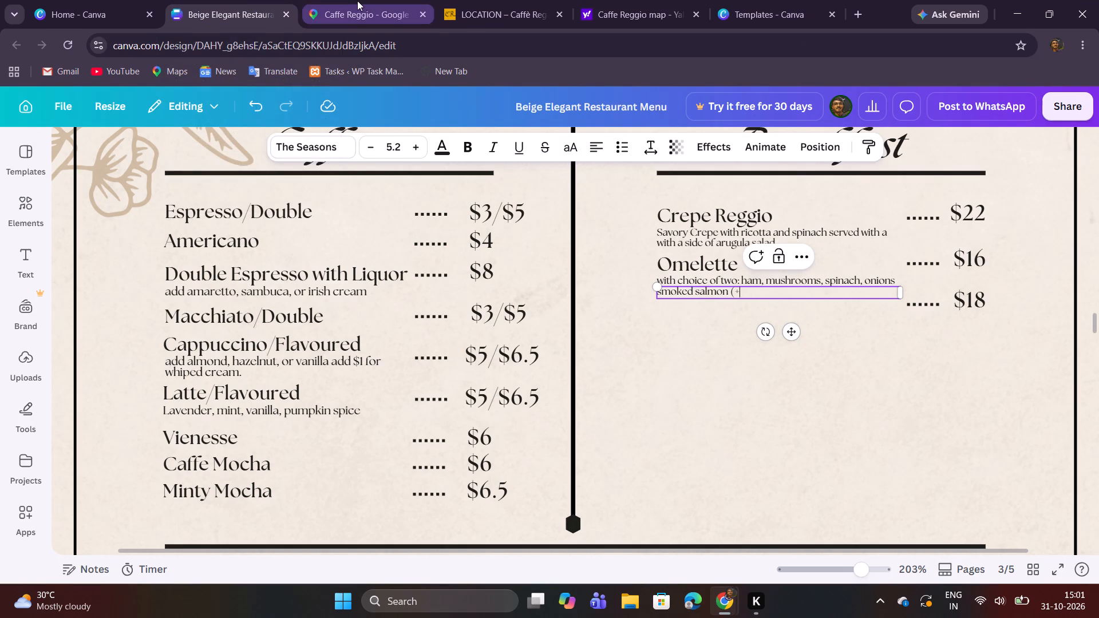
{"action": "left_click", "coordinate": [361, 1]}
{"action": "left_click", "coordinate": [235, 0]}
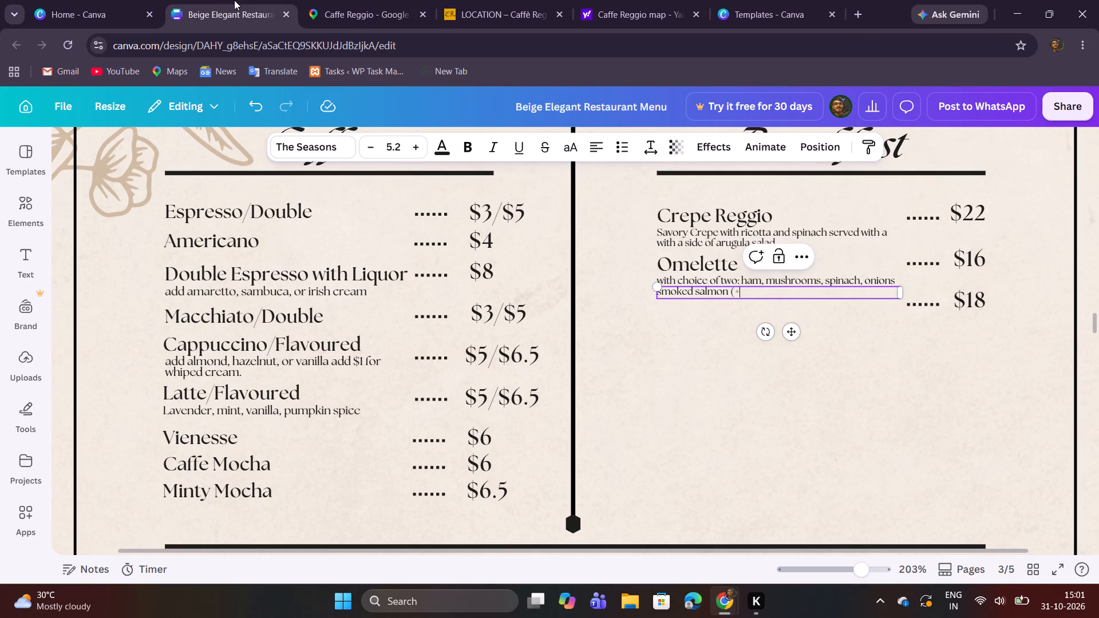
{"action": "type", "text": "2.00"}
{"action": "key", "text": "shift+parenright"}
{"action": "left_click", "coordinate": [348, 0]}
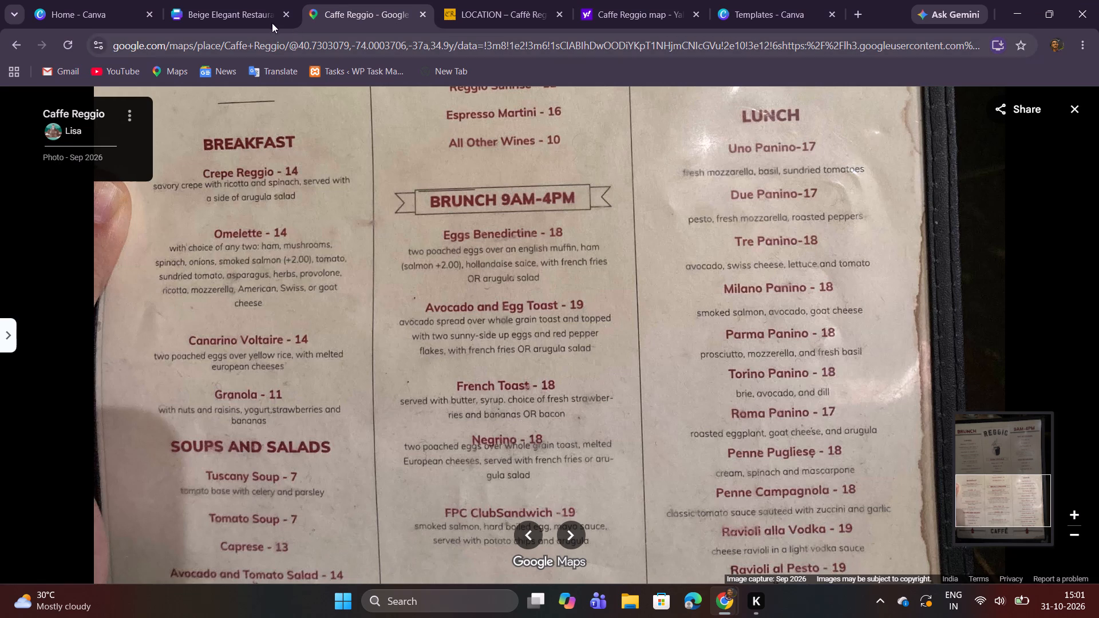
{"action": "left_click", "coordinate": [206, 0]}
{"action": "type", "text": ","}
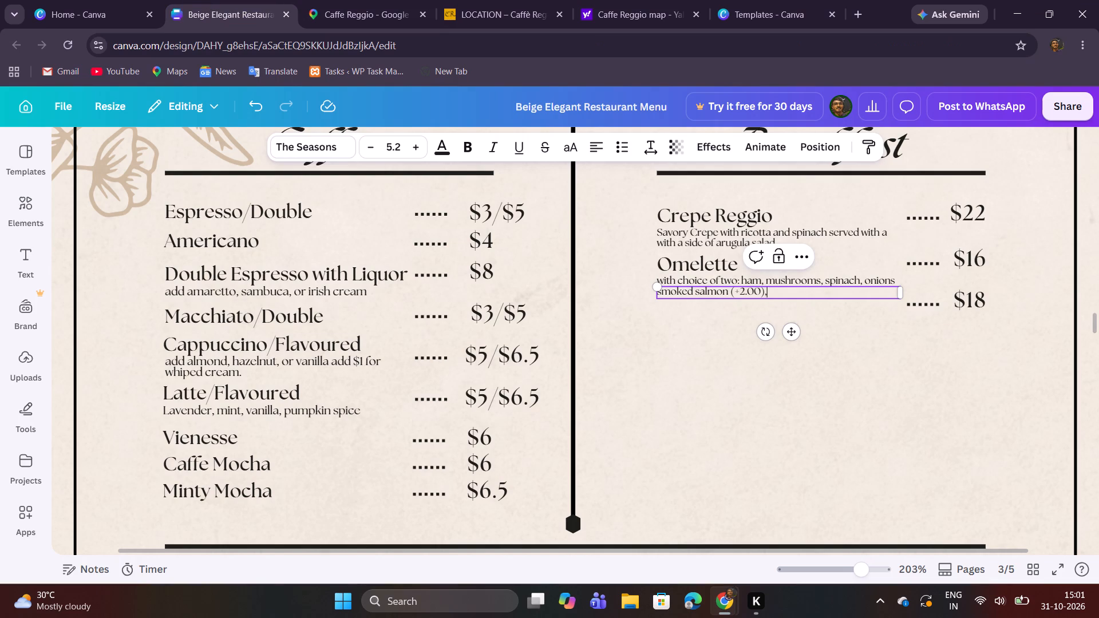
Extend the Omelette description's second line with "Tomato, sun dried tomato,", following the ingredient order in the menu photo.
{"action": "key", "text": "space"}
{"action": "key", "text": "shift+t"}
{"action": "type", "text": "omato"}
{"action": "key", "text": "comma"}
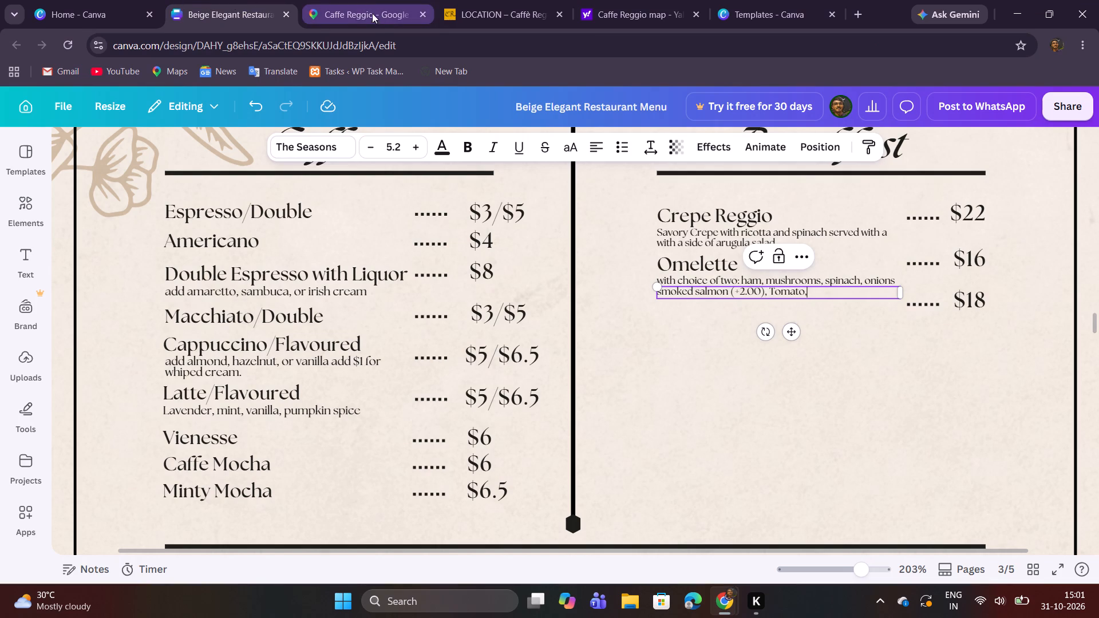
{"action": "left_click", "coordinate": [361, 12]}
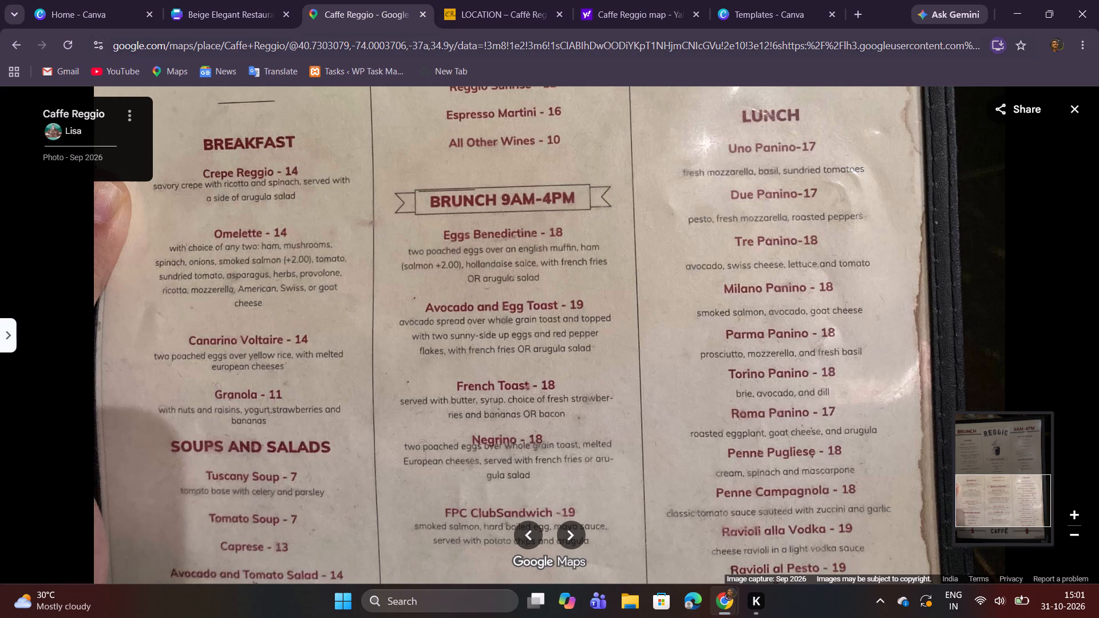
{"action": "left_click", "coordinate": [209, 0]}
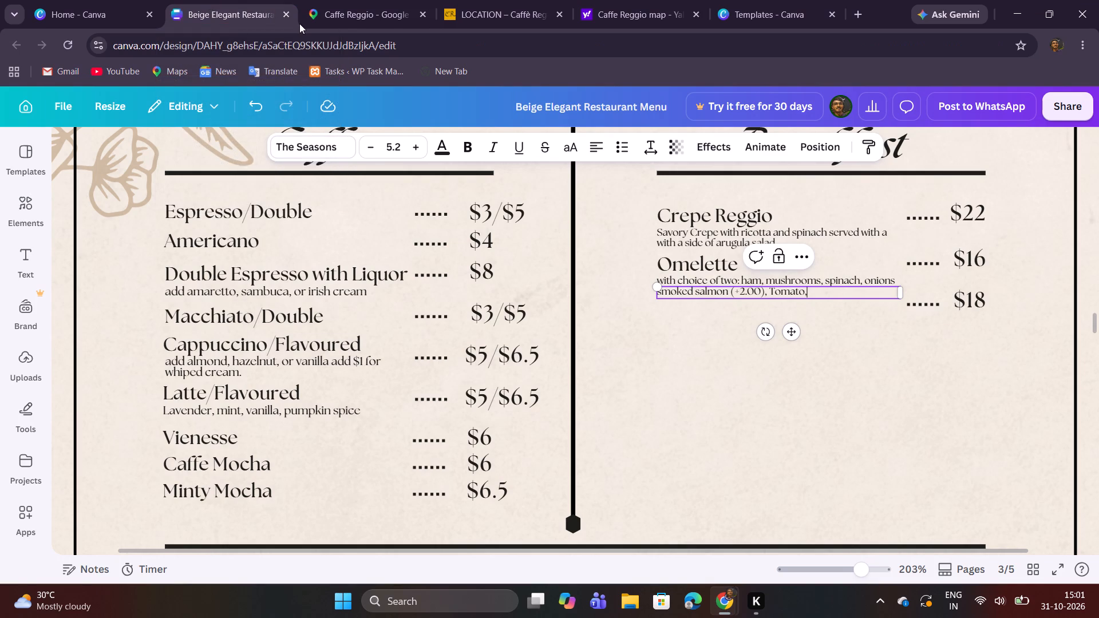
{"action": "key", "text": "space"}
{"action": "type", "text": "sund"}
{"action": "key", "text": "BackSpace"}
{"action": "key", "text": "space"}
{"action": "type", "text": "dried tomato"}
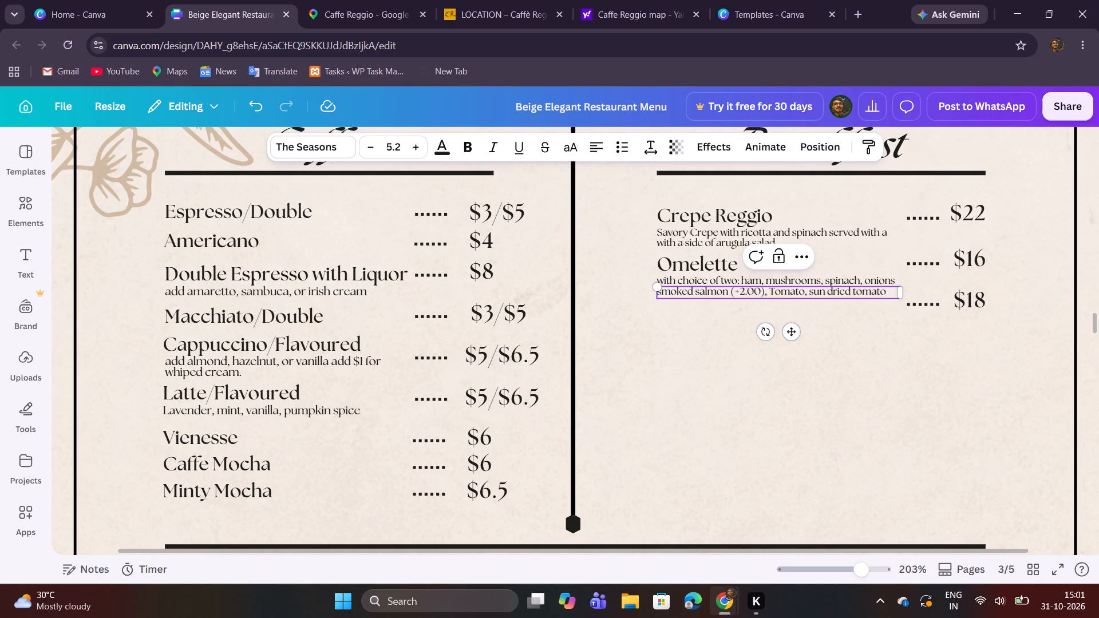
{"action": "left_click", "coordinate": [393, 0]}
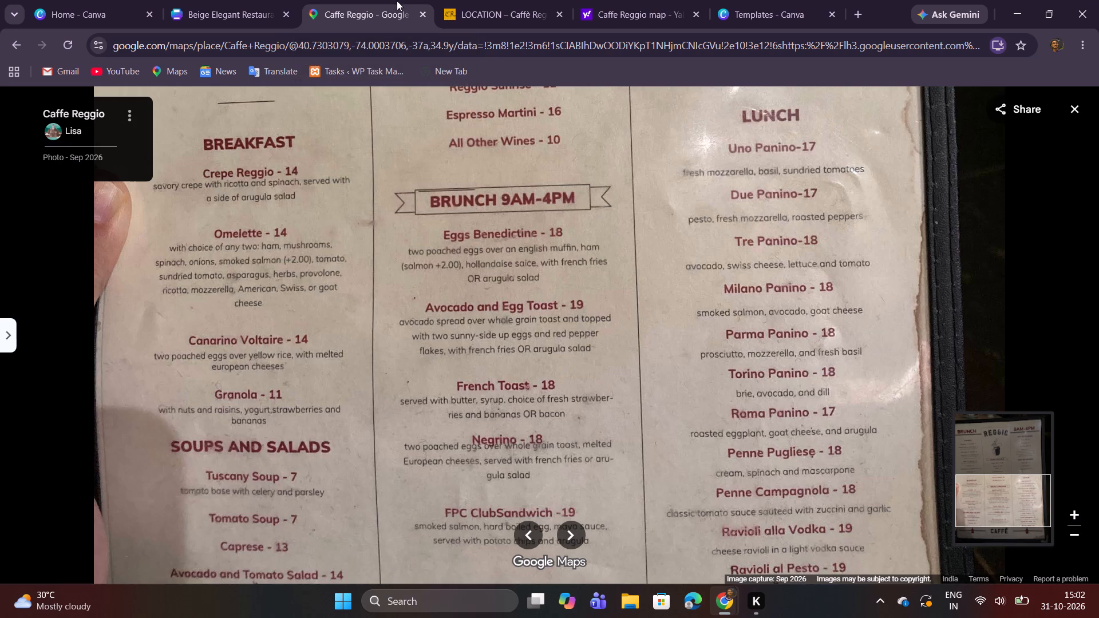
{"action": "left_click", "coordinate": [233, 0]}
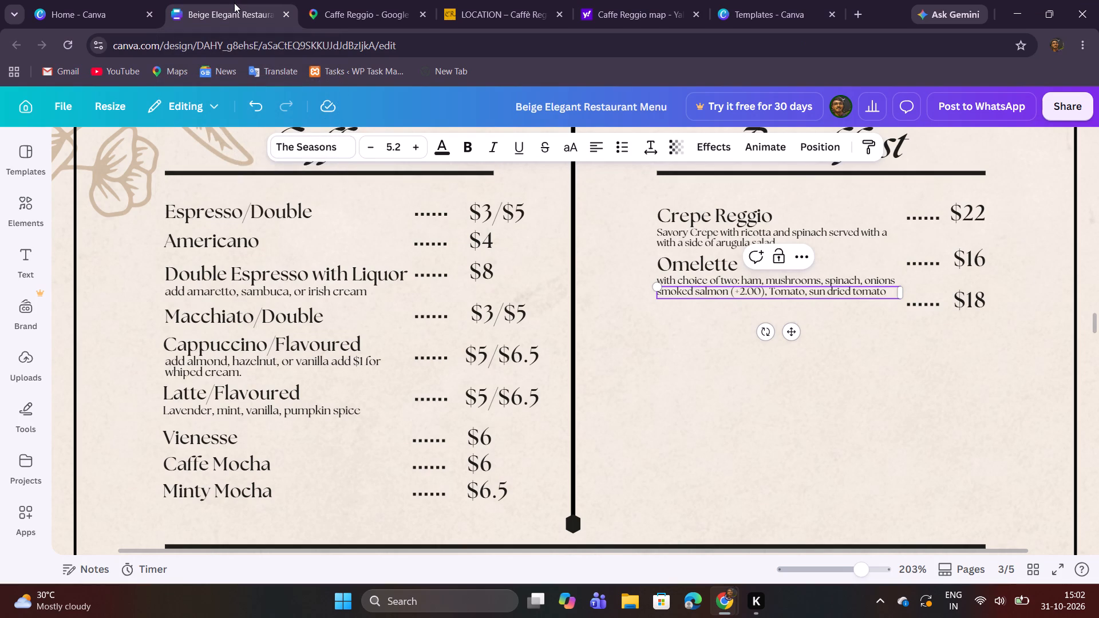
{"action": "key", "text": "comma"}
Duplicate the Omelette description's second line and place the copy directly beneath it, left-aligned with the lines above.
{"action": "left_click", "coordinate": [821, 411]}
{"action": "left_click", "coordinate": [821, 301]}
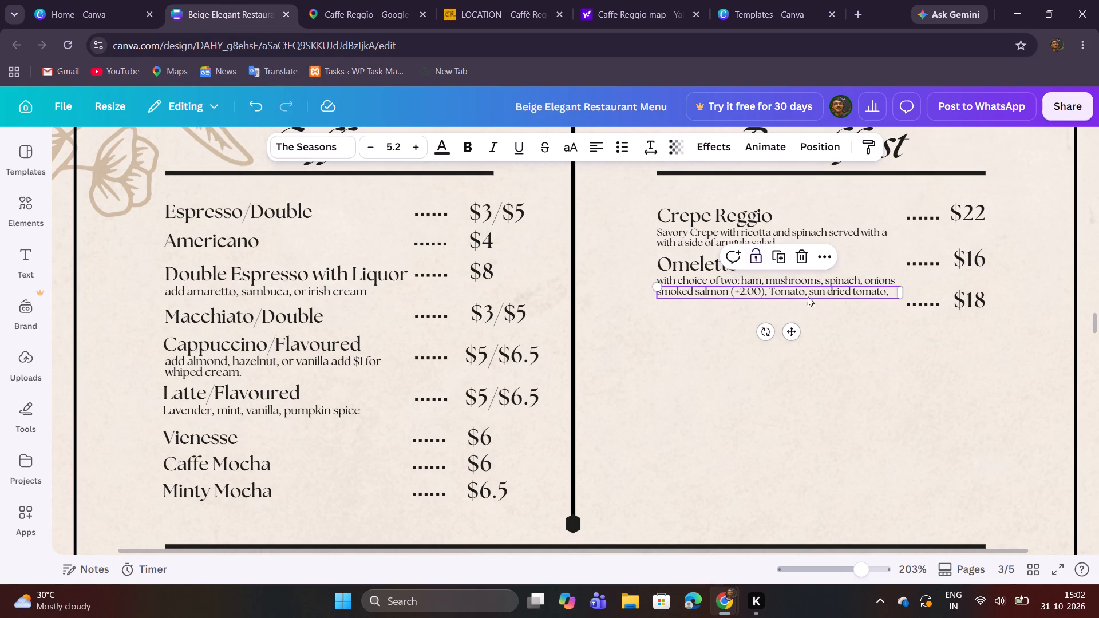
{"action": "left_click", "coordinate": [775, 251]}
{"action": "left_click_drag", "start_coordinate": [813, 355], "coordinate": [786, 344]}
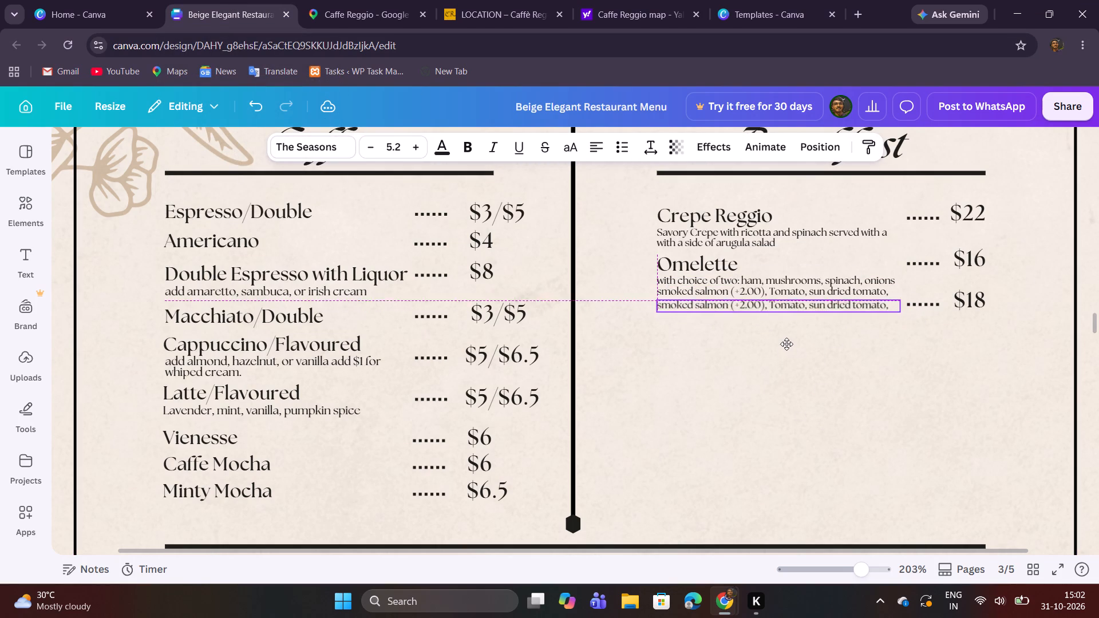
{"action": "left_click_drag", "start_coordinate": [786, 344], "coordinate": [786, 342]}
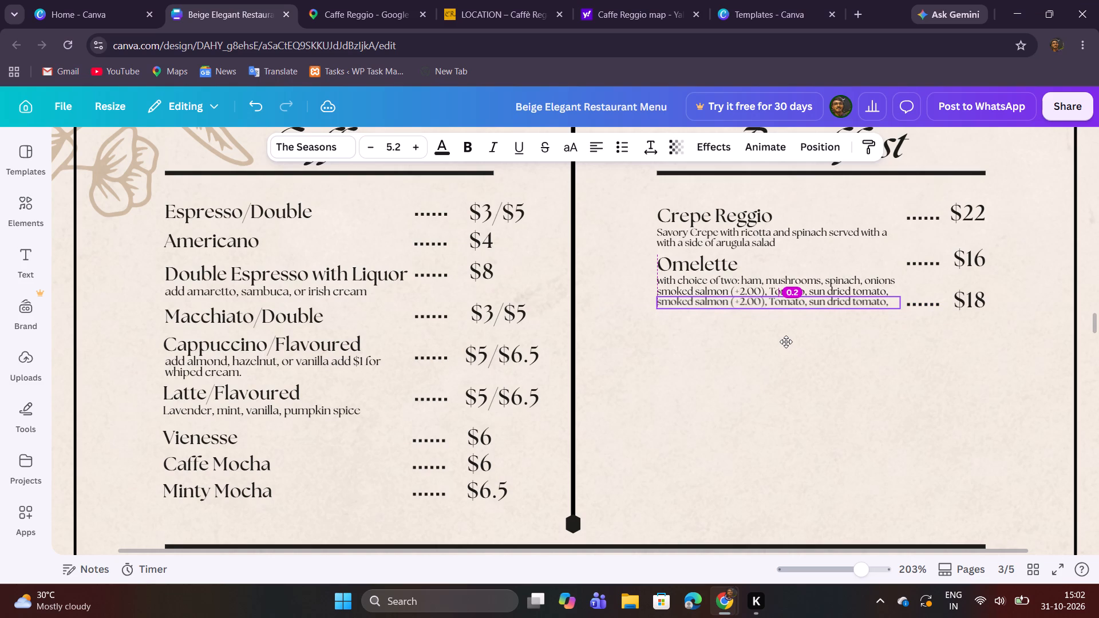
{"action": "left_click_drag", "start_coordinate": [786, 342], "coordinate": [787, 342]}
Replace the duplicated third line's text with "asparagus, herbs,", checking the ingredients against the Google Maps menu photo.
{"action": "double_click", "coordinate": [730, 300]}
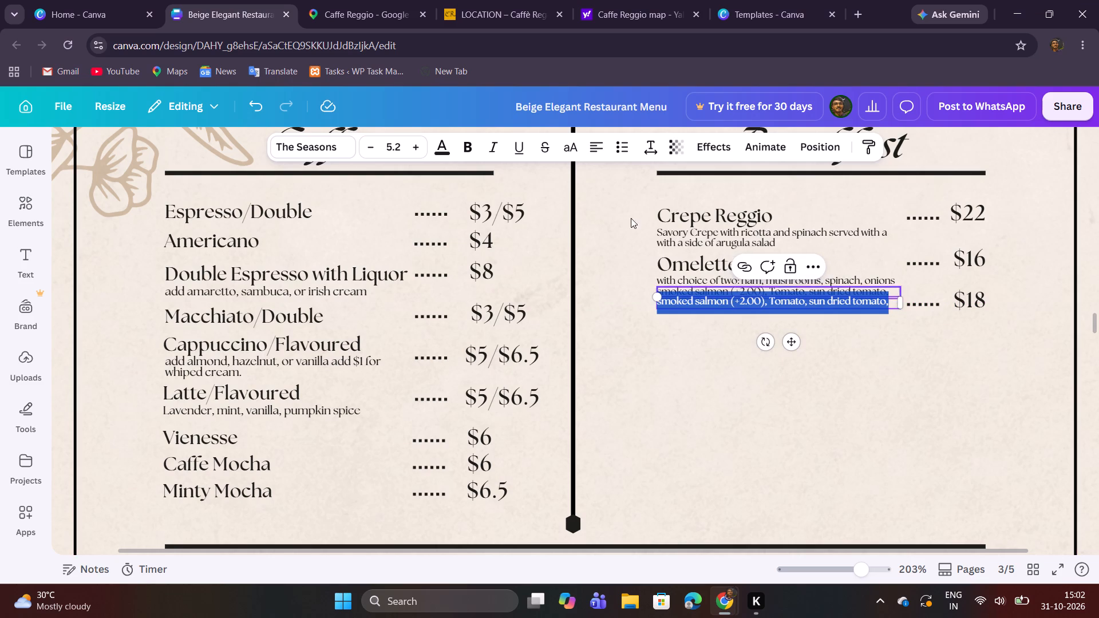
{"action": "left_click", "coordinate": [377, 0]}
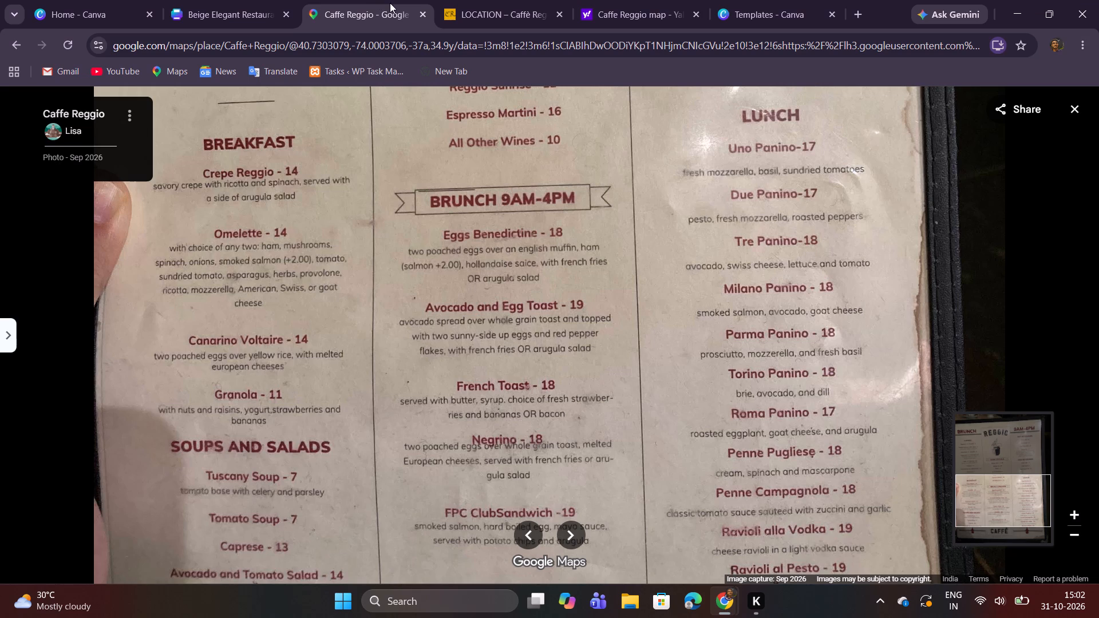
{"action": "left_click", "coordinate": [238, 0]}
{"action": "type", "text": "as"}
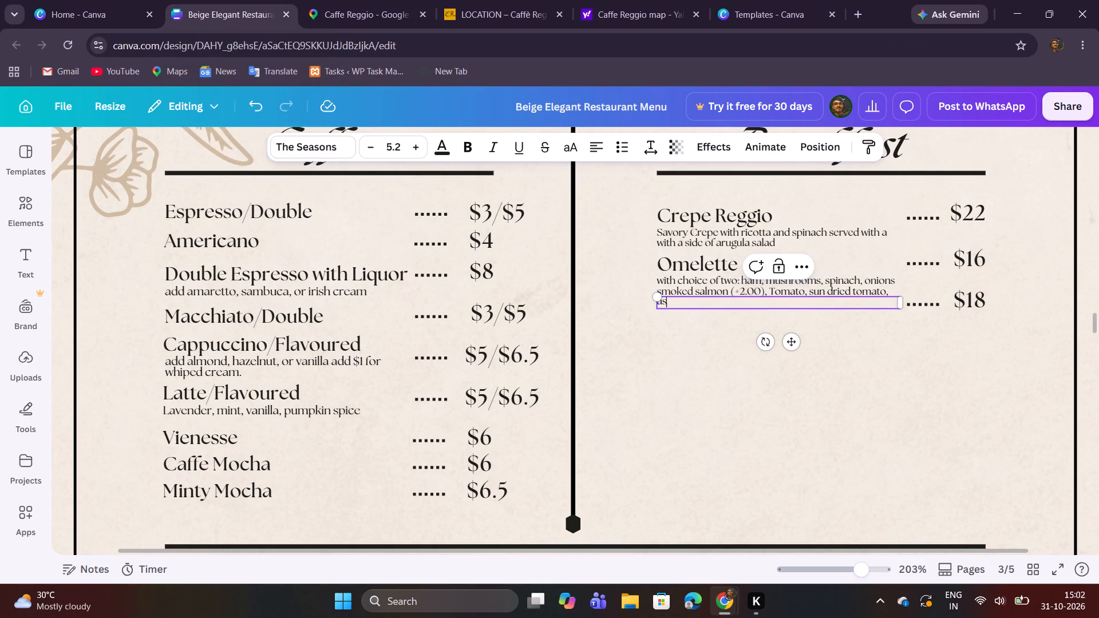
{"action": "type", "text": "paragus,"}
{"action": "left_click", "coordinate": [336, 0]}
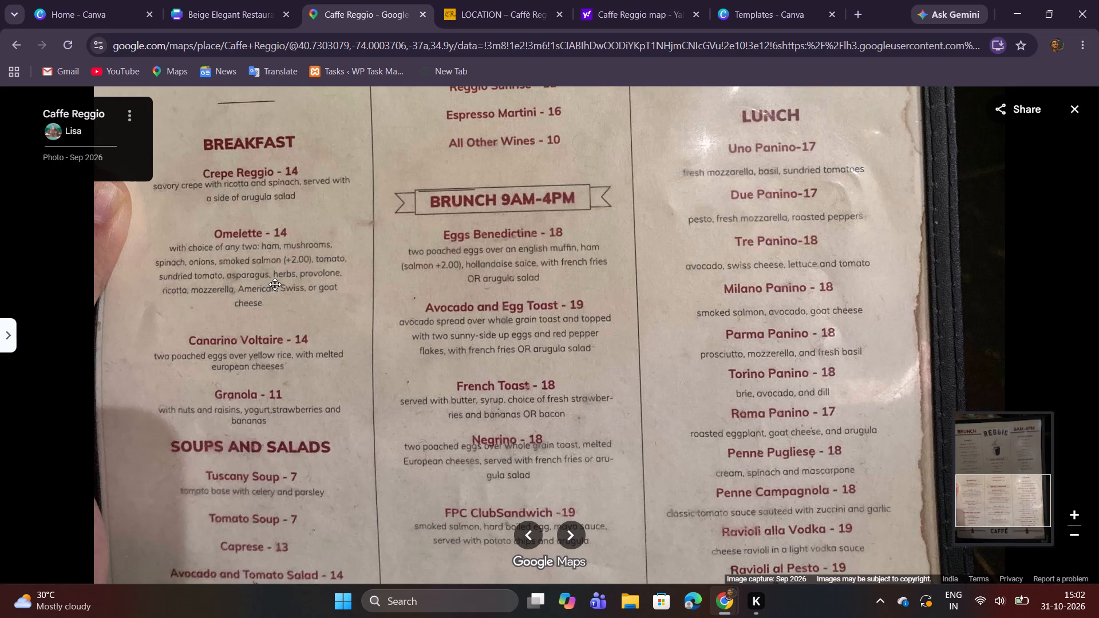
{"action": "left_click", "coordinate": [240, 19]}
{"action": "key", "text": "space"}
{"action": "type", "text": "he"}
{"action": "type", "text": "rbs"}
{"action": "key", "text": "comma"}
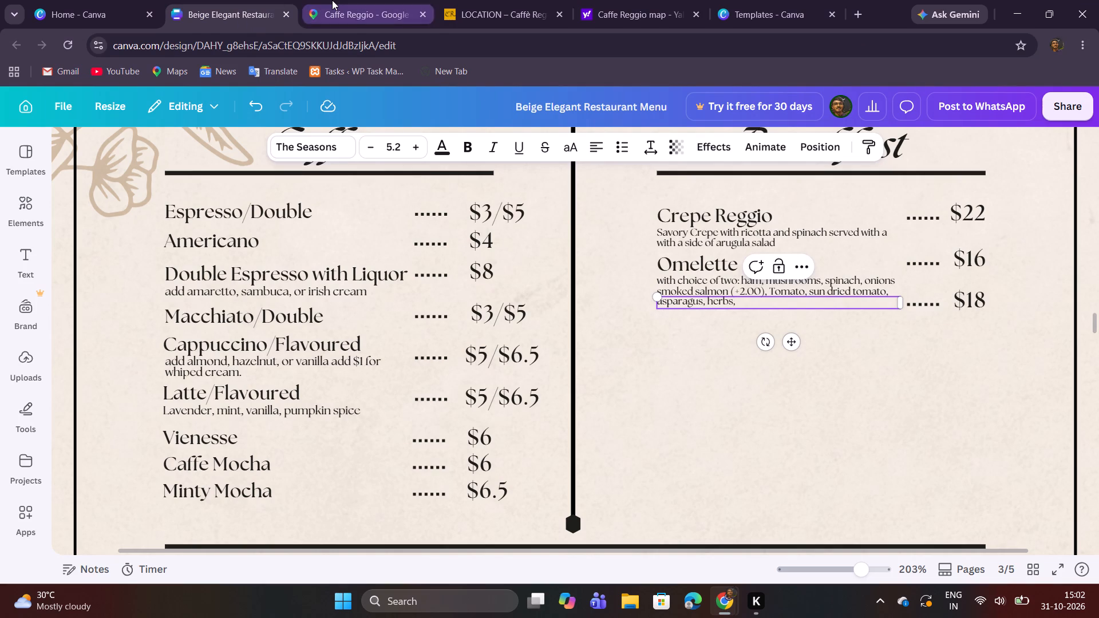
Extend the Omelette description's third line with "provolone, ricotta," after "herbs,", checking the ingredient order against the Google Maps menu photo.
{"action": "left_click", "coordinate": [332, 0]}
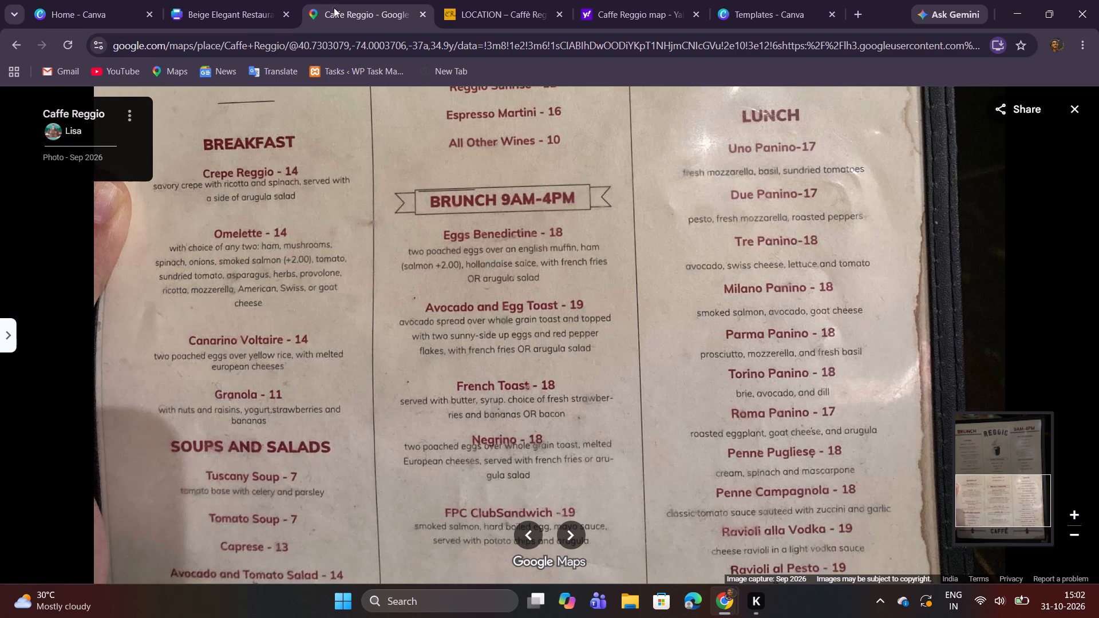
{"action": "left_click", "coordinate": [236, 3]}
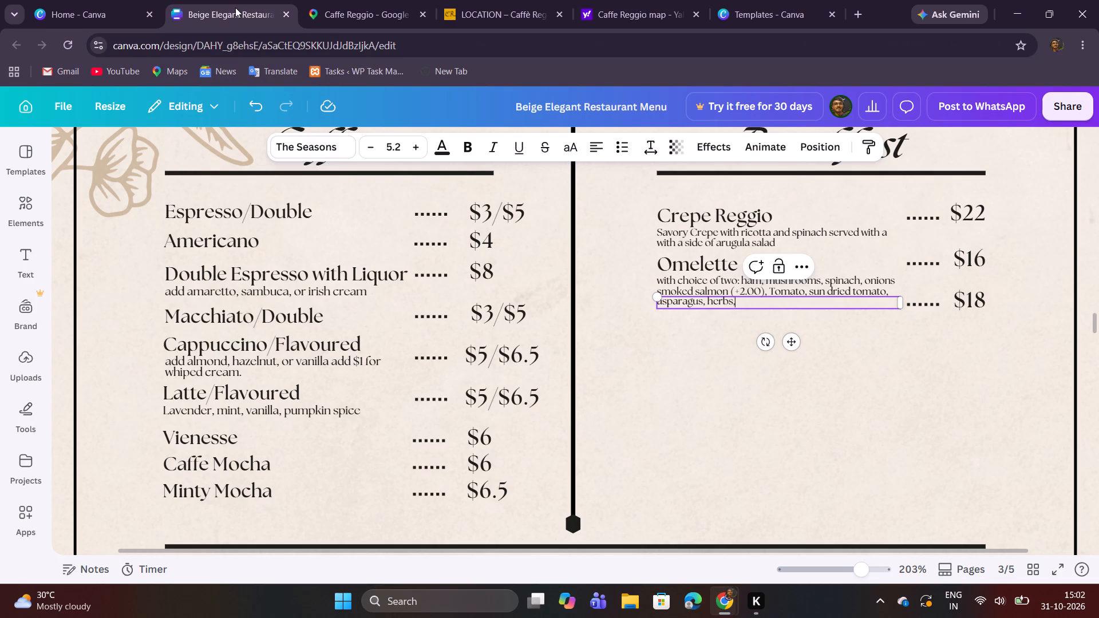
{"action": "key", "text": "space"}
{"action": "type", "text": "provolone"}
{"action": "key", "text": "comma"}
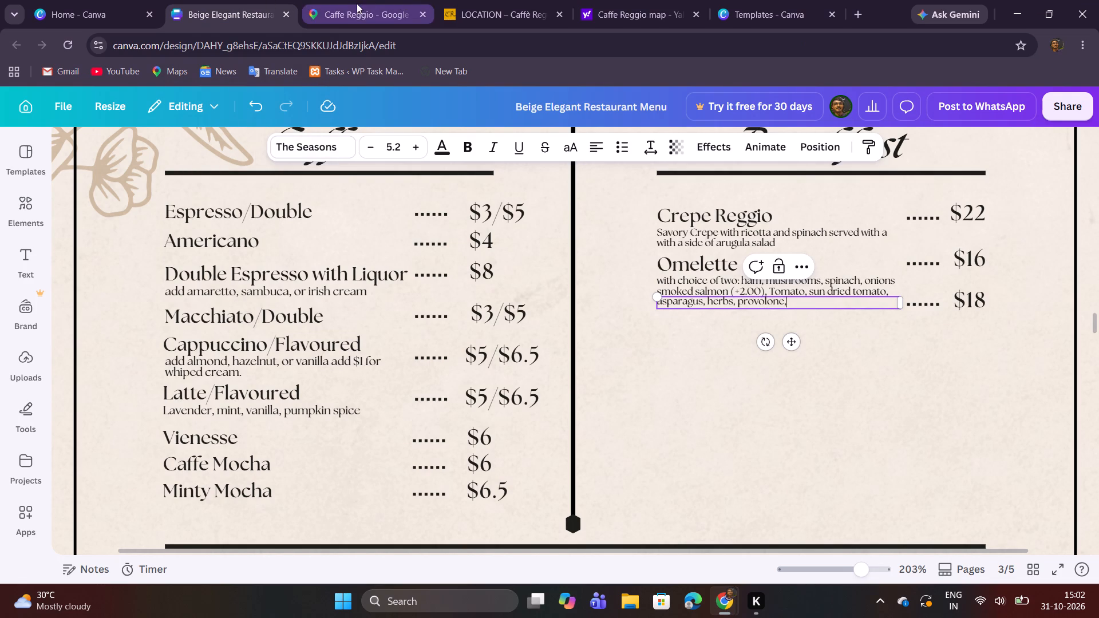
{"action": "left_click", "coordinate": [357, 5]}
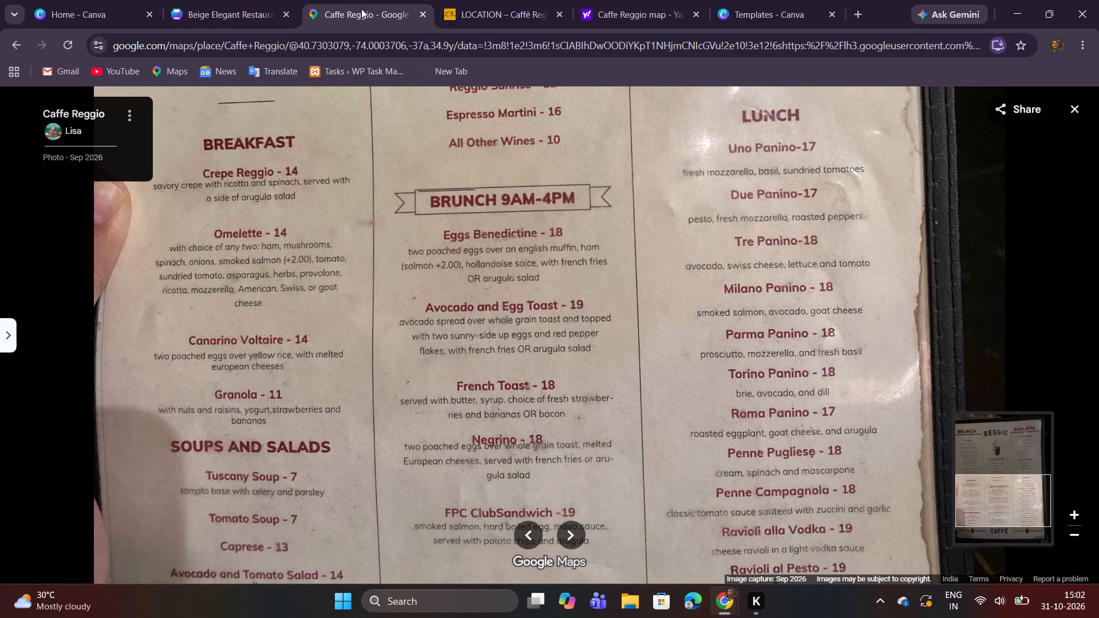
{"action": "left_click", "coordinate": [216, 0]}
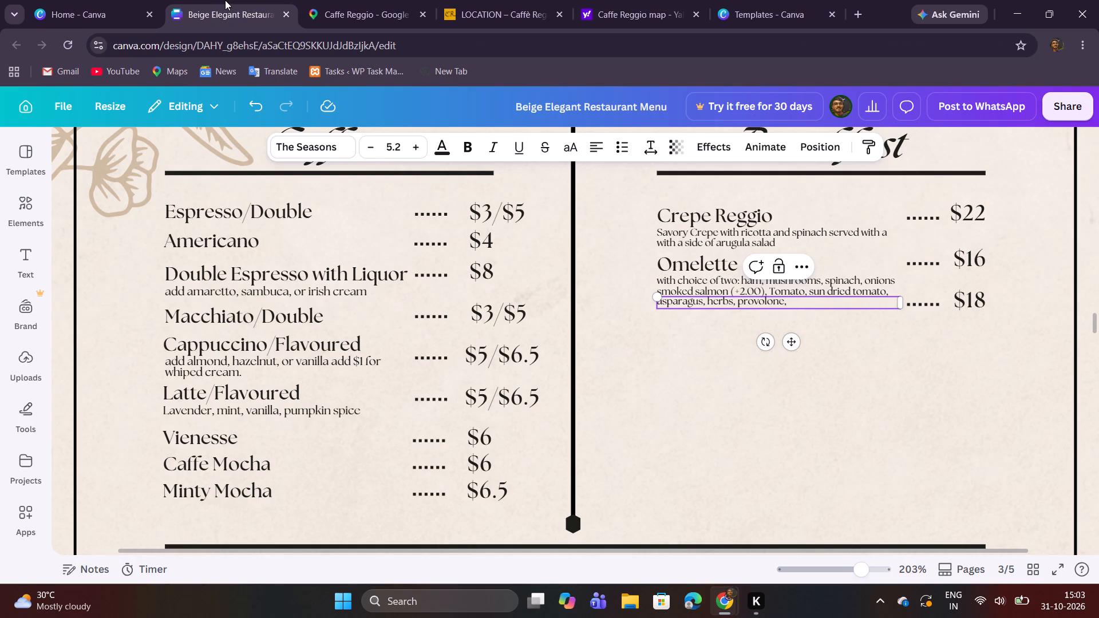
{"action": "key", "text": "space"}
{"action": "type", "text": "ricotta,"}
{"action": "key", "text": "space"}
{"action": "left_click", "coordinate": [343, 1]}
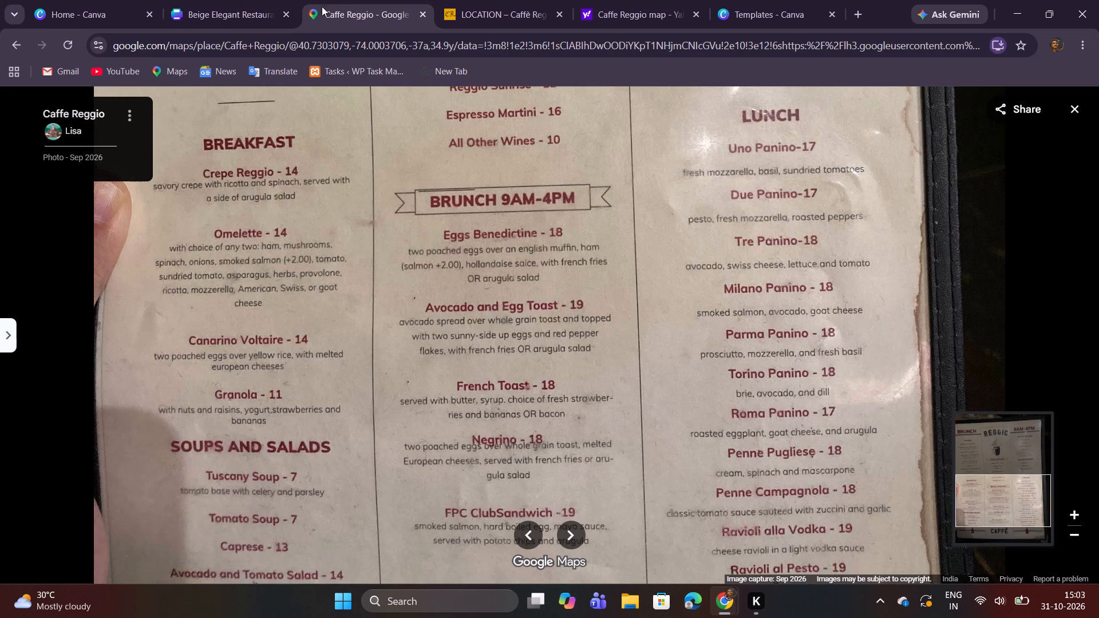
{"action": "left_click", "coordinate": [216, 3]}
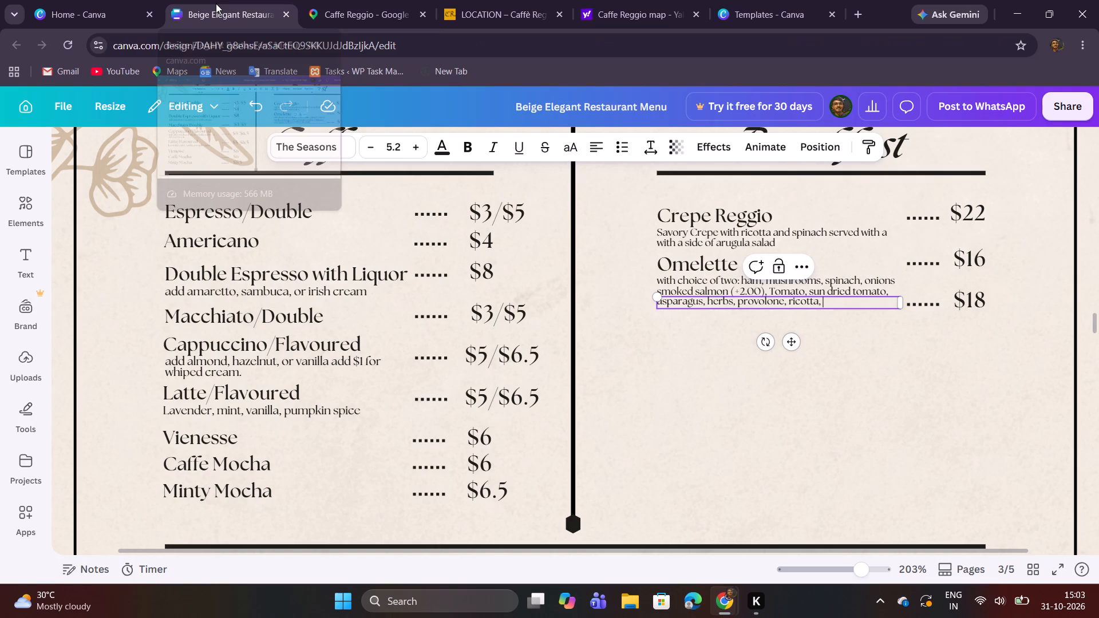
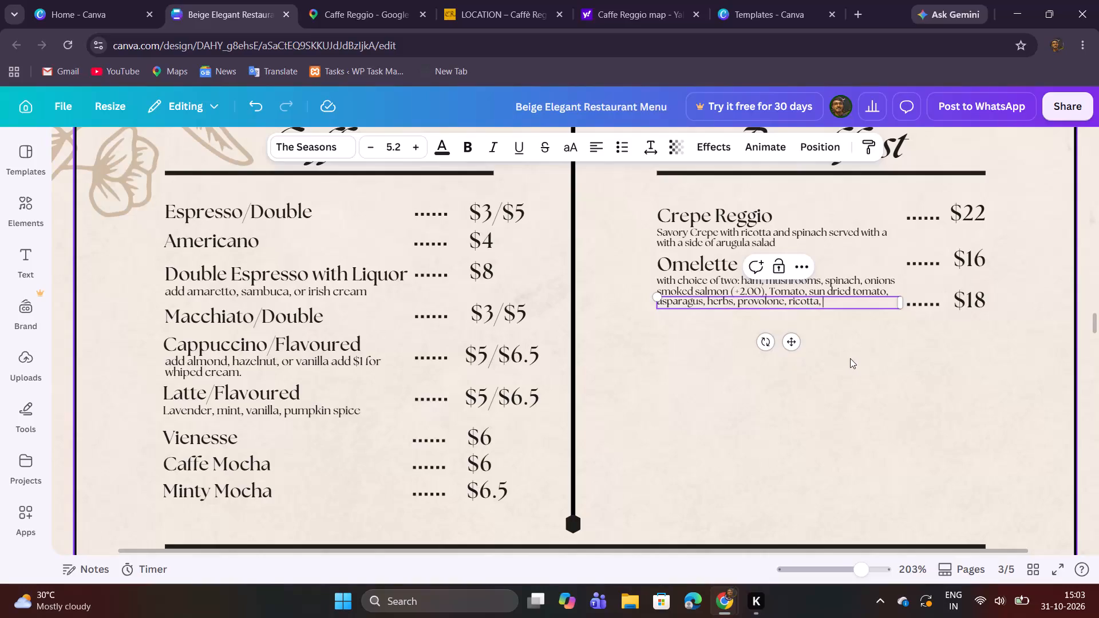
Extend the Omelette description's third line with "mozerella," after "ricotta,", checking the ingredient against the Google Maps menu photo.
{"action": "type", "text": "mo"}
{"action": "type", "text": "ze"}
{"action": "left_click", "coordinate": [366, 0]}
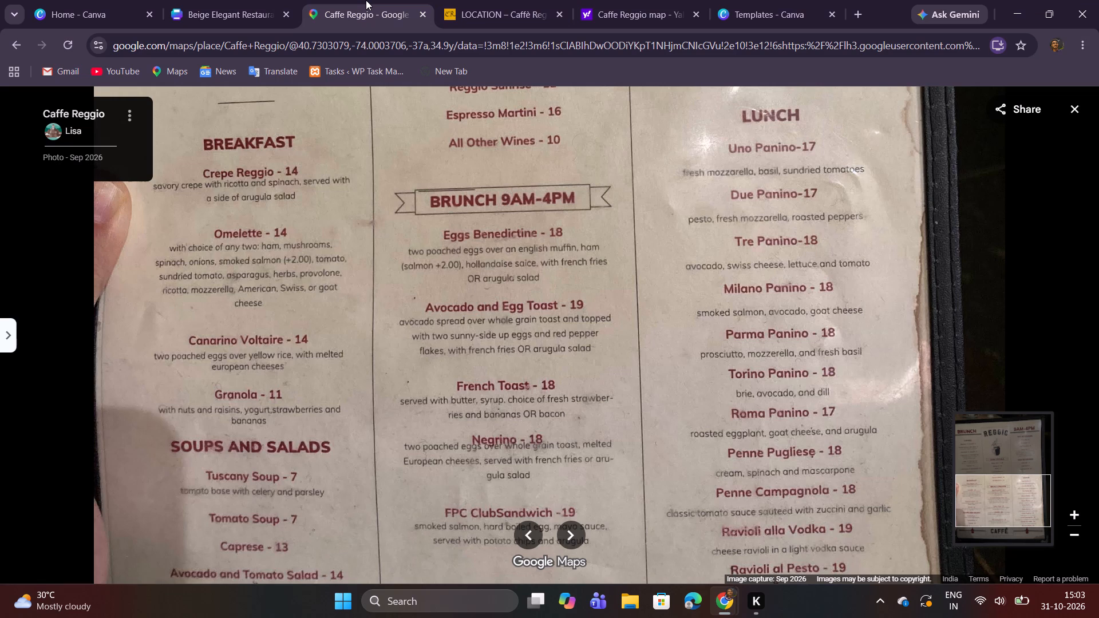
{"action": "left_click", "coordinate": [219, 0]}
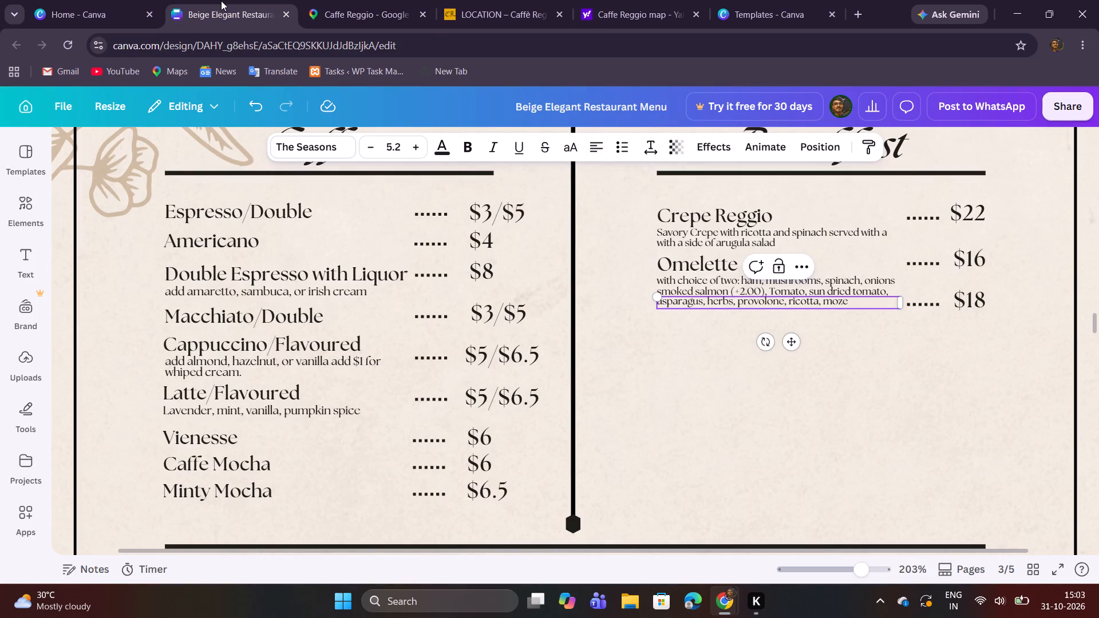
{"action": "type", "text": "rella"}
{"action": "key", "text": "comma"}
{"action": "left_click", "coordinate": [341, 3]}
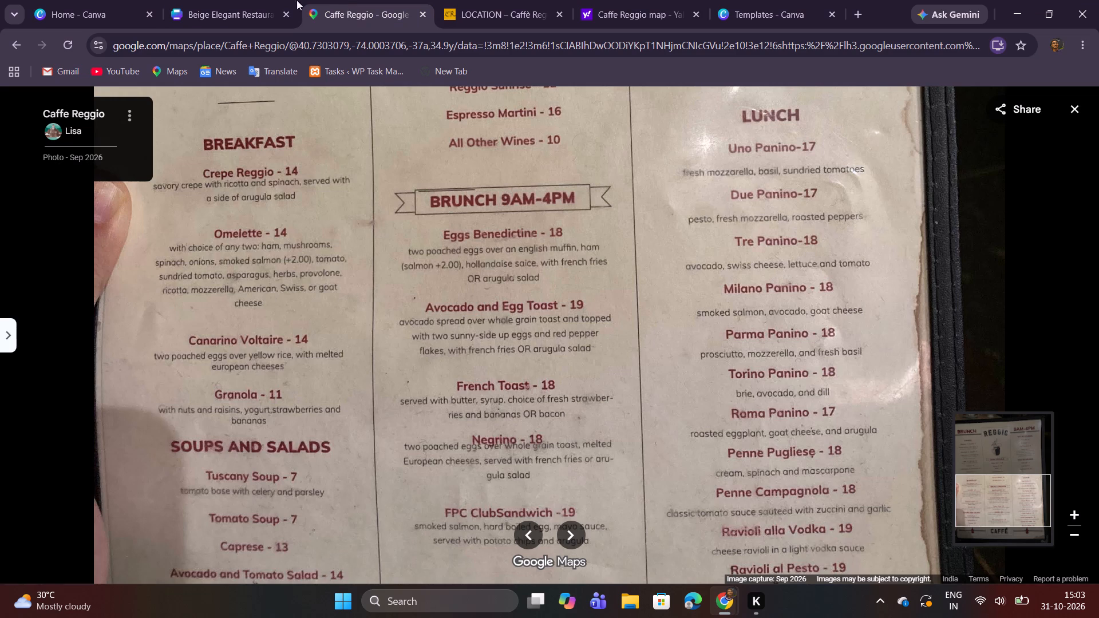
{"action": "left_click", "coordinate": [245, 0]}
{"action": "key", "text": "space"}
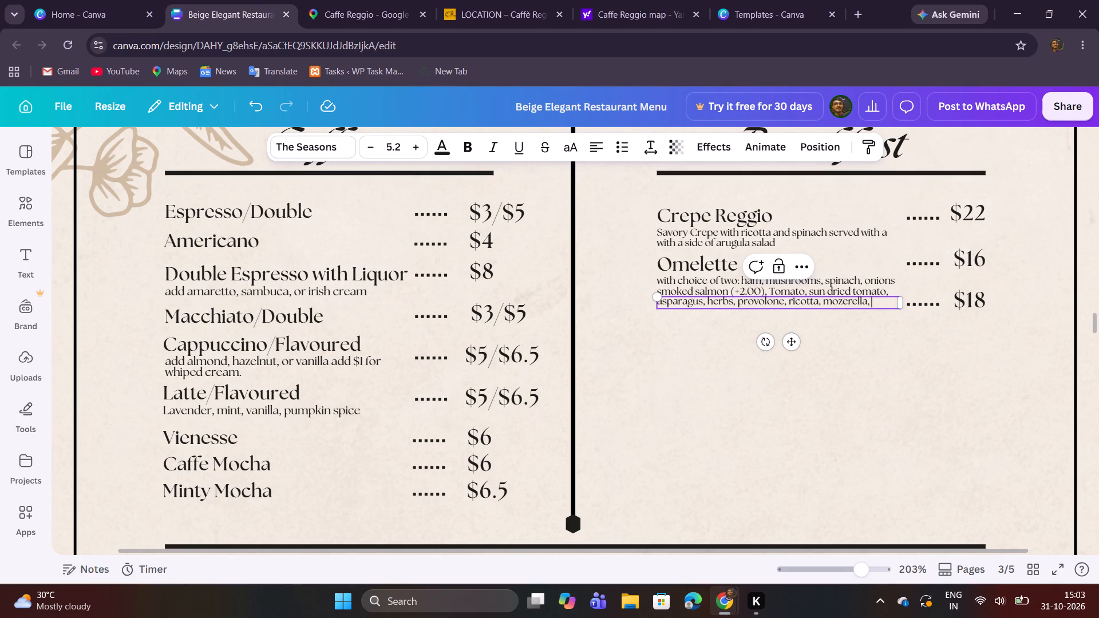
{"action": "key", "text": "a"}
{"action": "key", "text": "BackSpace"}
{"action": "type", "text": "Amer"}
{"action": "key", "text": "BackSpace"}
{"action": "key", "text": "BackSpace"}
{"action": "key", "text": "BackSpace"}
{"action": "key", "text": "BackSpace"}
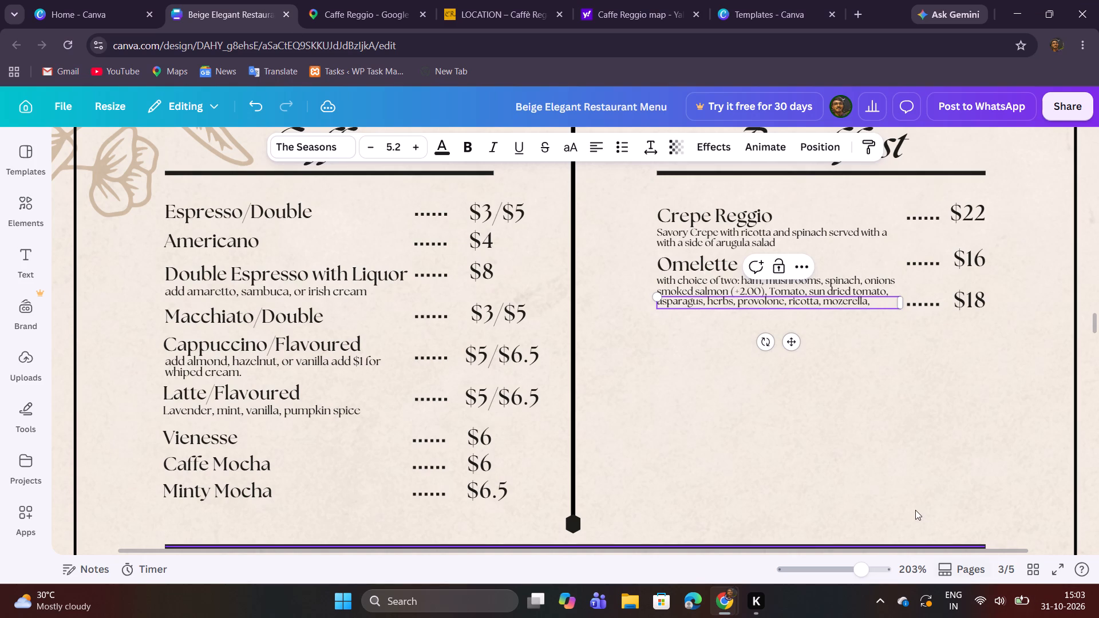
Duplicate the Omelette description's third line so the copy sits directly beneath it, left-aligned with the lines above.
{"action": "left_click", "coordinate": [915, 508]}
{"action": "left_click", "coordinate": [796, 305]}
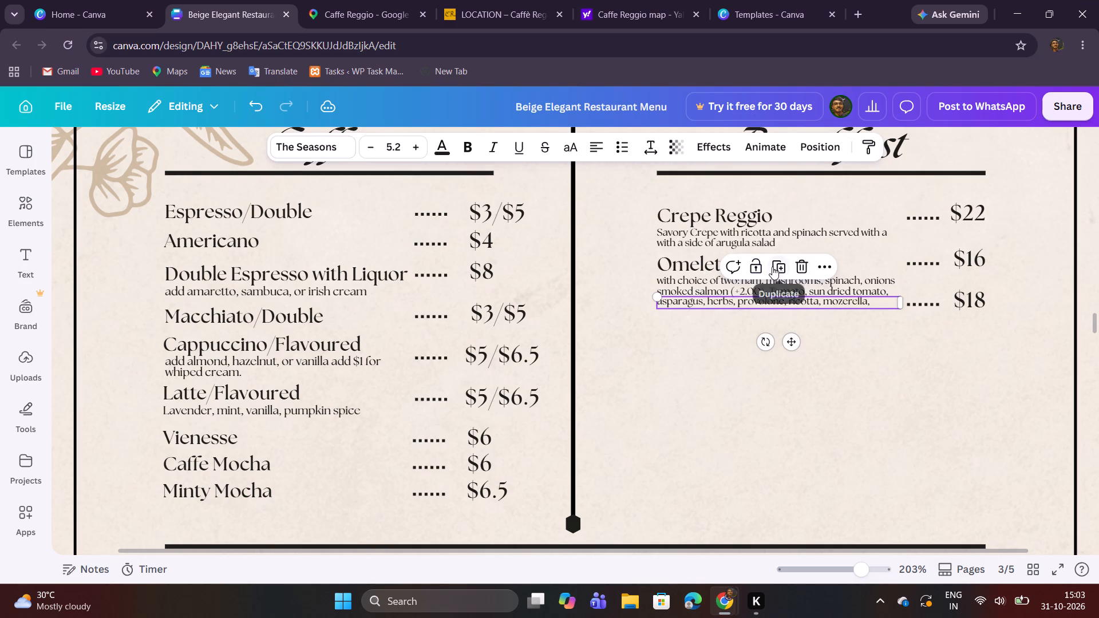
{"action": "left_click", "coordinate": [777, 267]}
Replace the duplicated fourth line's text with "American, Swiss or Goat cheese", checking the ingredients against the Google Maps menu photo.
{"action": "double_click", "coordinate": [780, 310]}
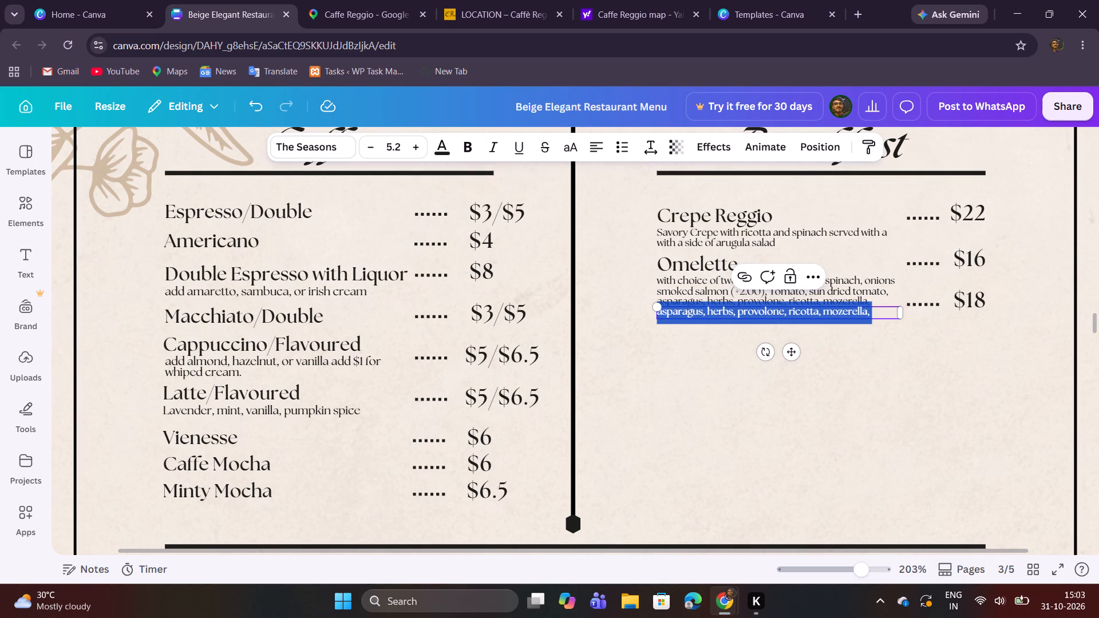
{"action": "type", "text": "Amer"}
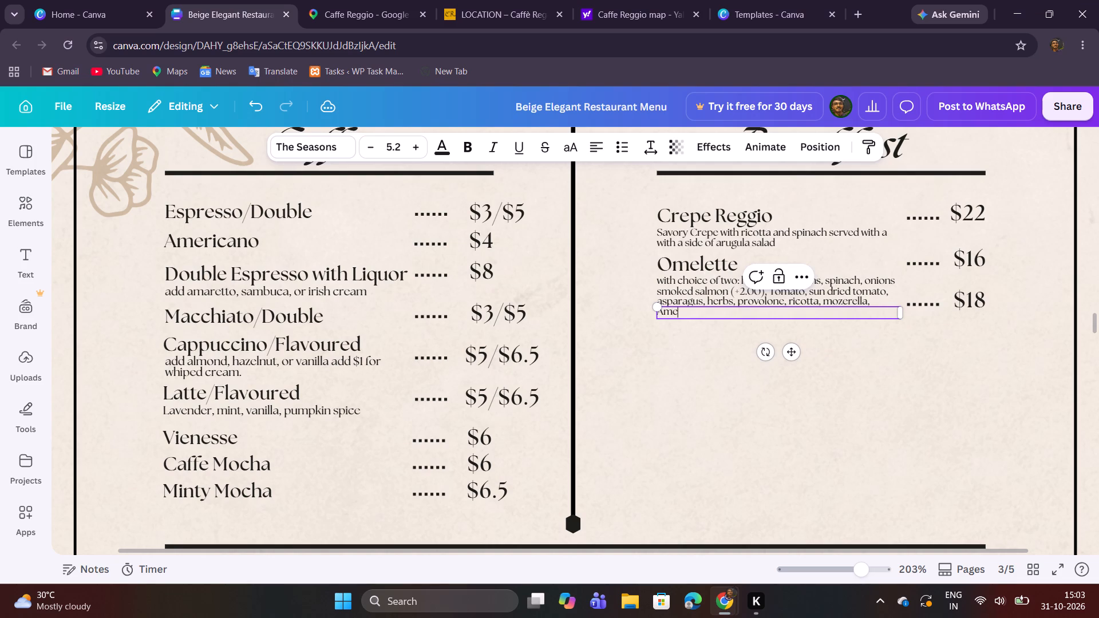
{"action": "type", "text": "icam"}
{"action": "key", "text": "BackSpace"}
{"action": "key", "text": "n"}
{"action": "key", "text": "comma"}
{"action": "left_click", "coordinate": [373, 0]}
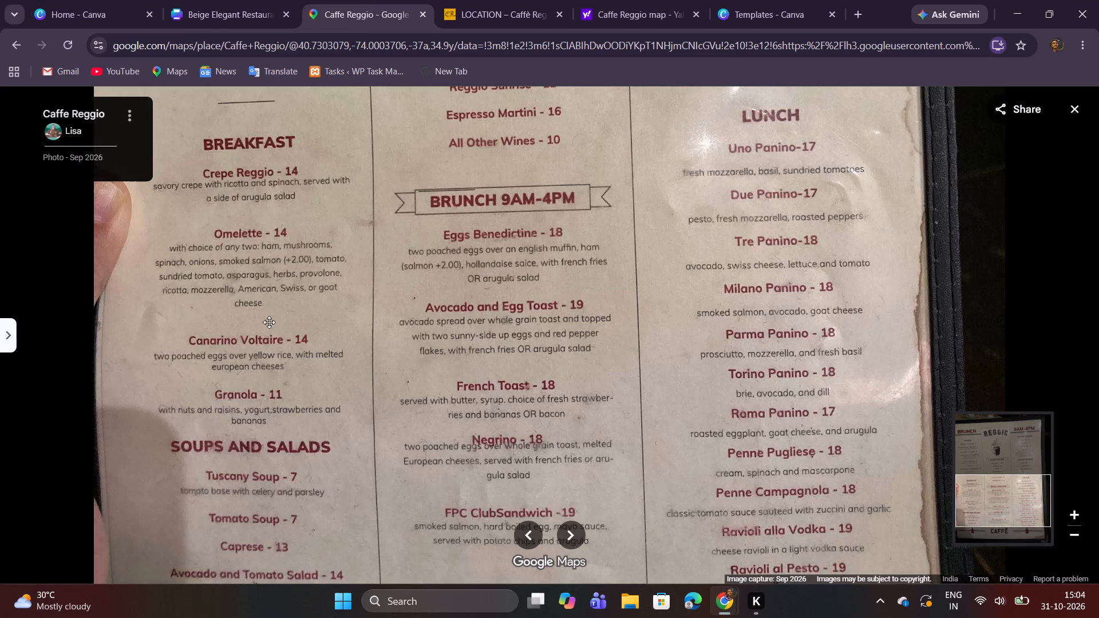
{"action": "left_click", "coordinate": [251, 6]}
{"action": "key", "text": "space"}
{"action": "type", "text": "Swiss"}
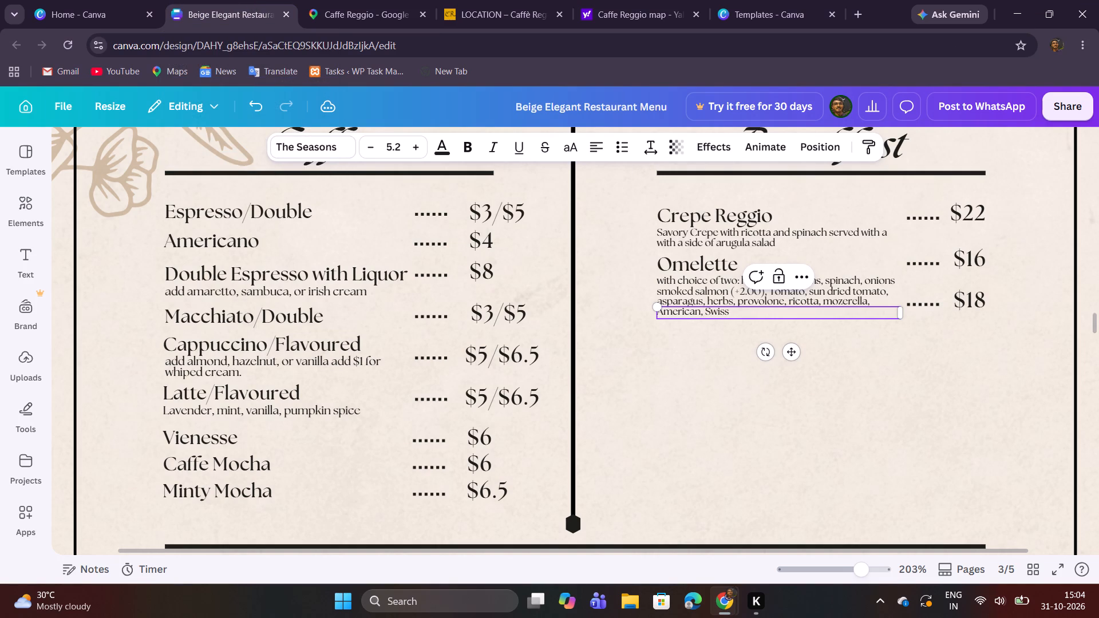
{"action": "key", "text": "space"}
{"action": "type", "text": "or Goat che"}
{"action": "type", "text": "ese"}
{"action": "left_click", "coordinate": [369, 6]}
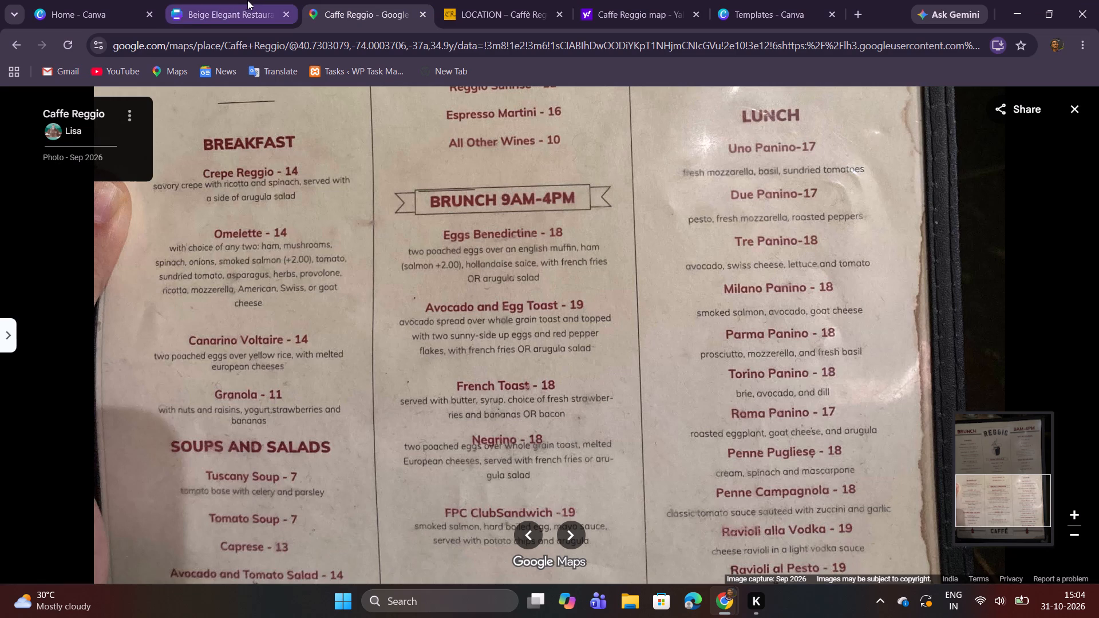
{"action": "left_click", "coordinate": [244, 0]}
{"action": "left_click", "coordinate": [814, 407]}
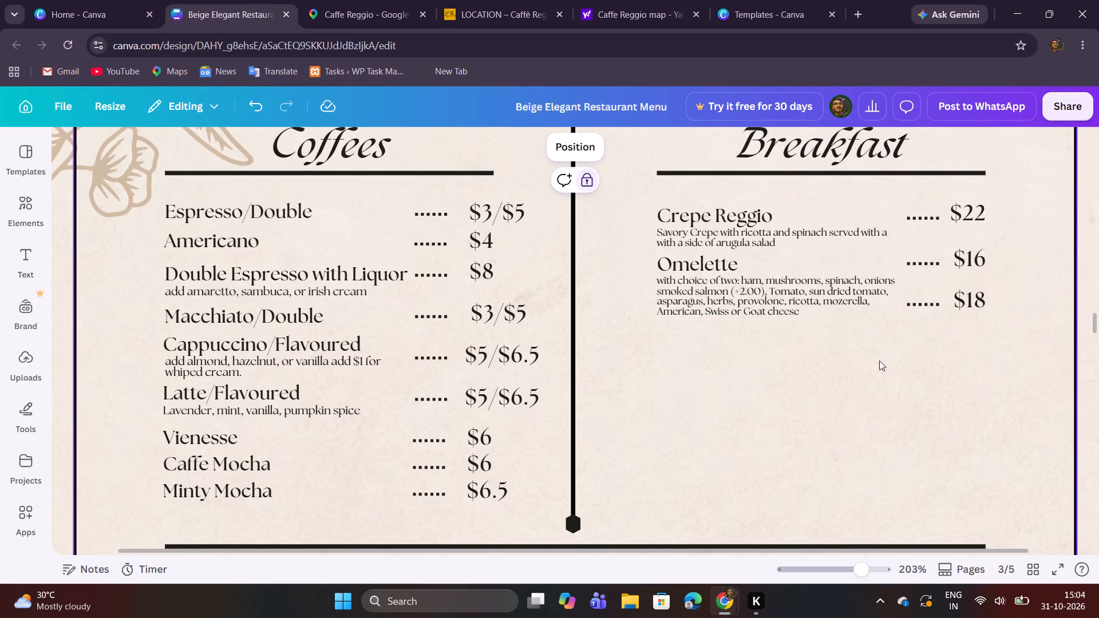
Move the $18 price and its dotted leader together down to just below the Omelette description.
{"action": "left_click_drag", "start_coordinate": [947, 325], "coordinate": [913, 302]}
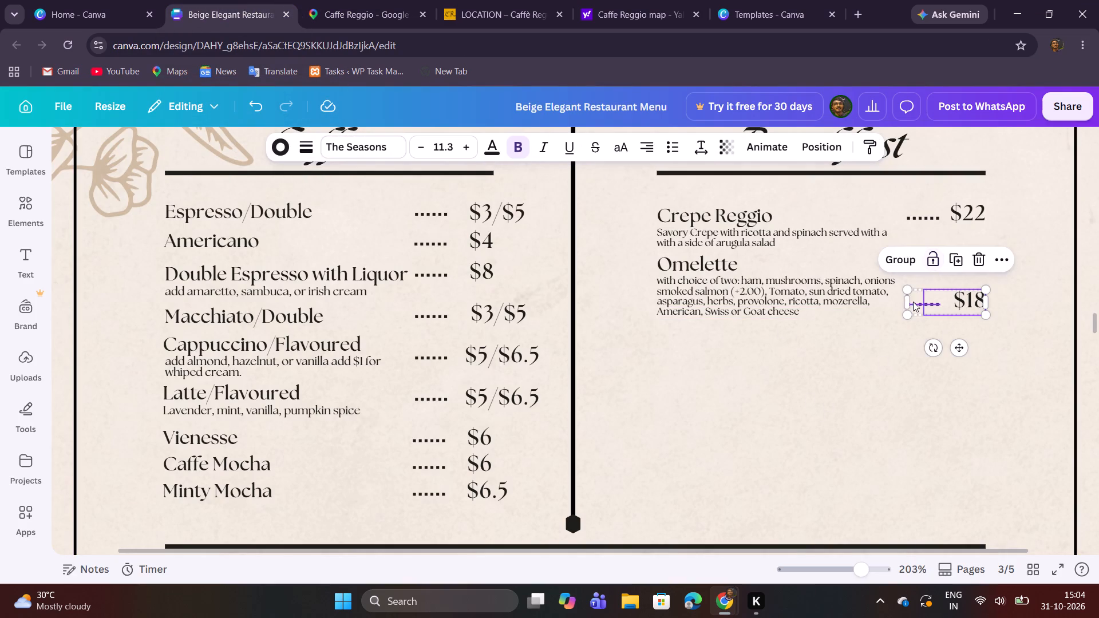
{"action": "left_click", "coordinate": [958, 346]}
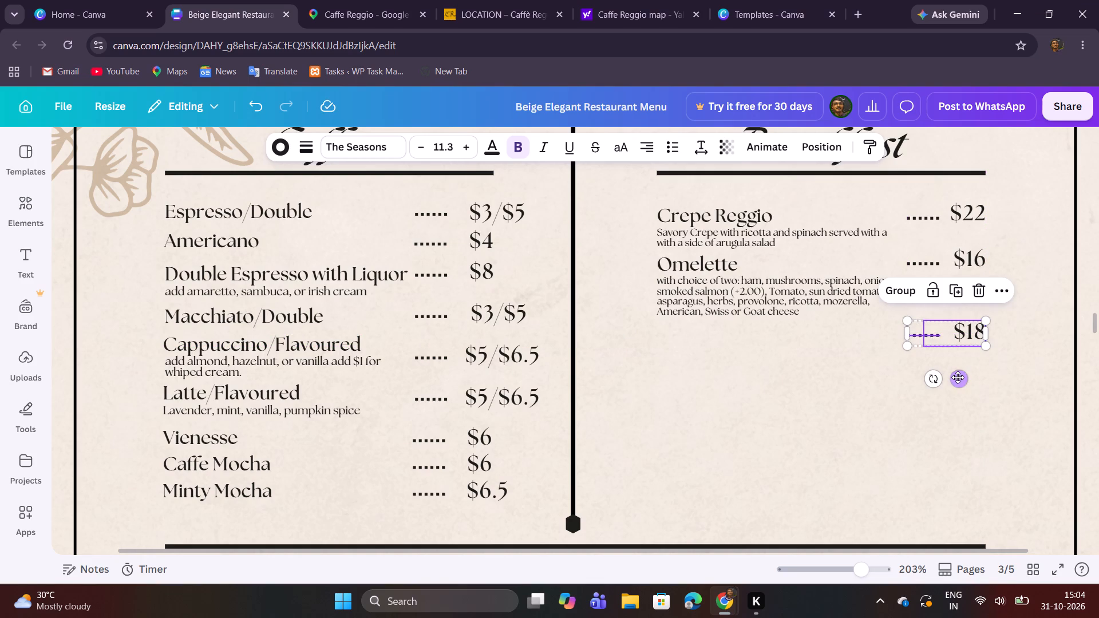
{"action": "left_click", "coordinate": [978, 413]}
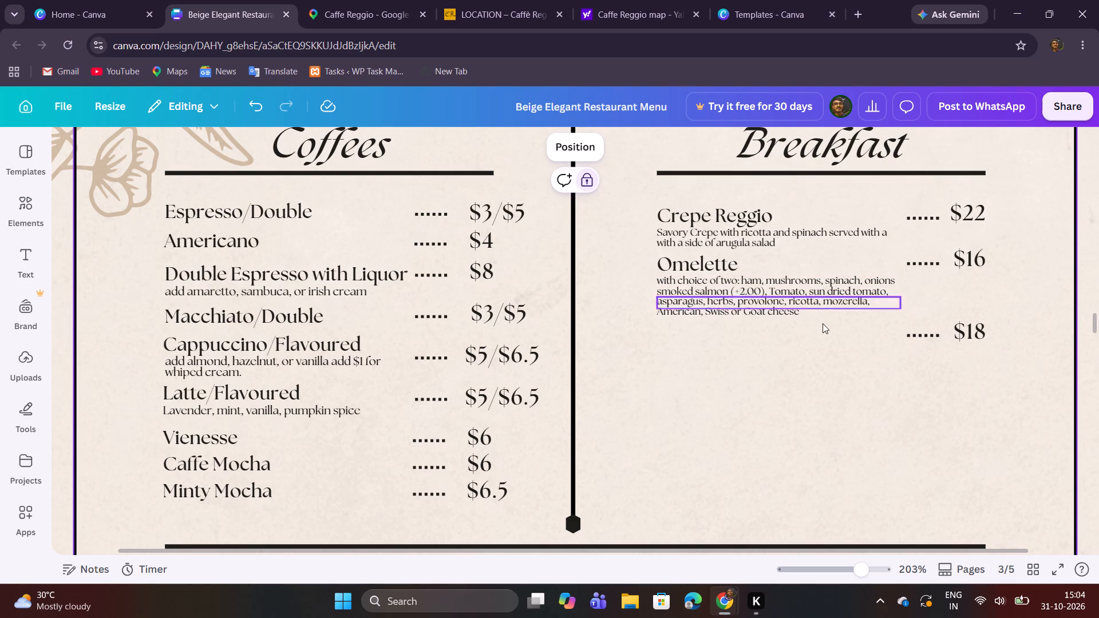
Check the next Breakfast item in the menu photo, then duplicate the Crepe Reggio title and first description line beneath Omelette, aligned with the $18 row.
{"action": "left_click", "coordinate": [348, 0]}
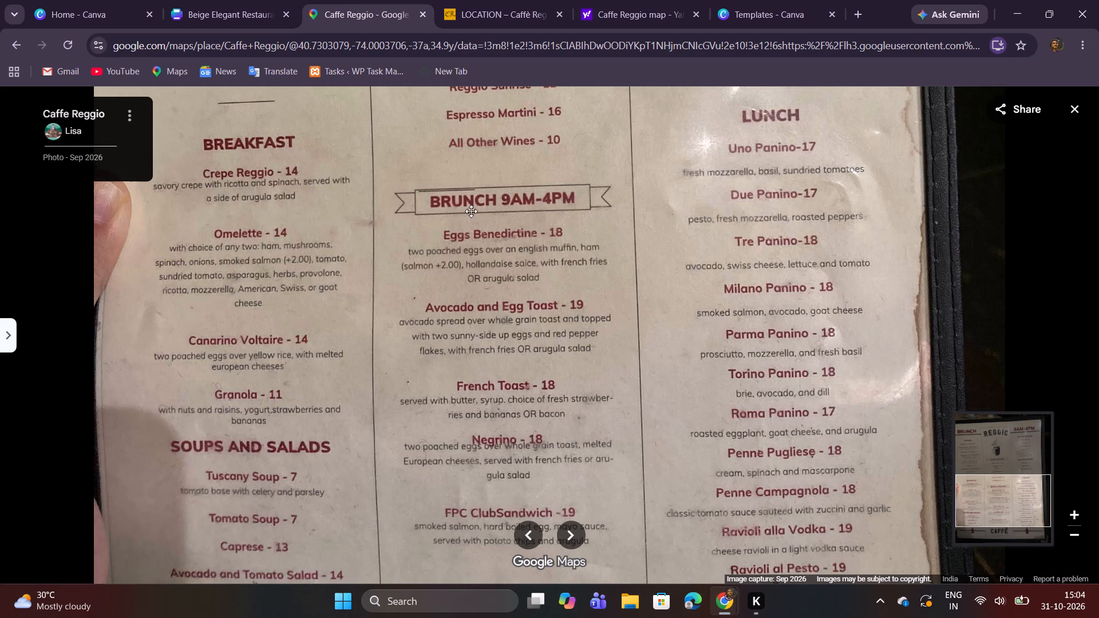
{"action": "left_click_drag", "start_coordinate": [476, 295], "coordinate": [478, 267]}
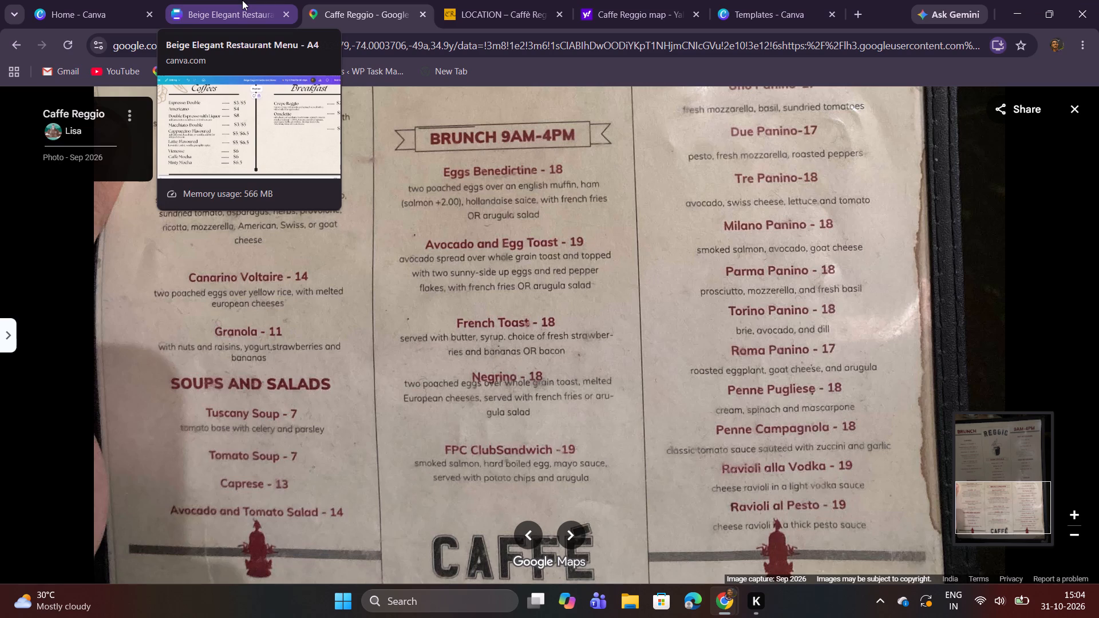
{"action": "left_click", "coordinate": [242, 0]}
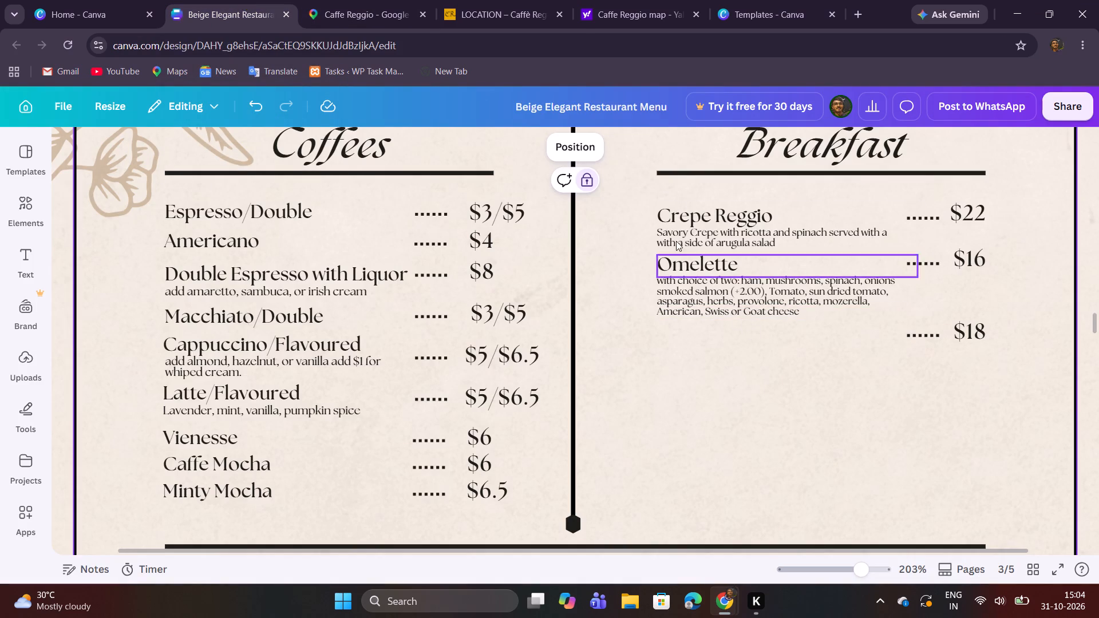
{"action": "left_click_drag", "start_coordinate": [649, 210], "coordinate": [701, 231]}
{"action": "left_click", "coordinate": [799, 268]}
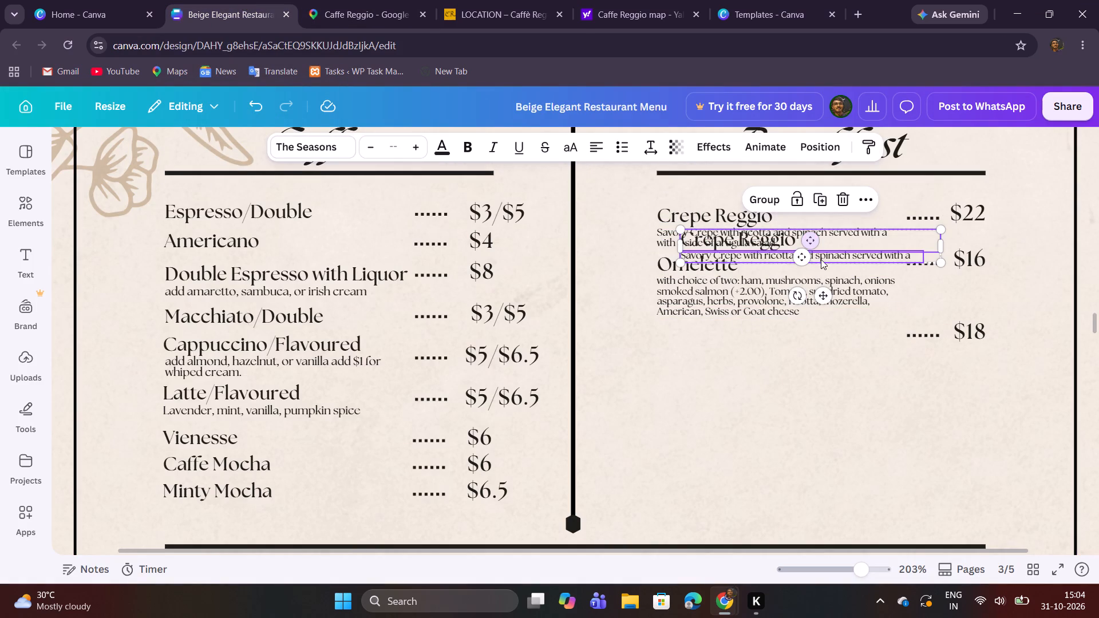
{"action": "left_click_drag", "start_coordinate": [824, 291], "coordinate": [796, 385]}
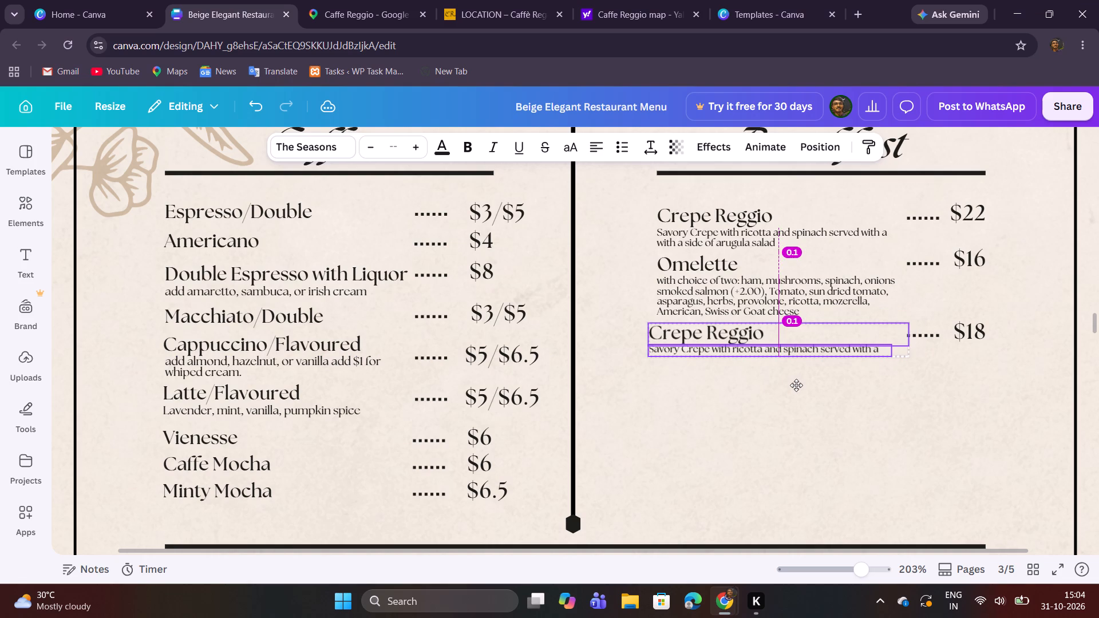
{"action": "left_click_drag", "start_coordinate": [796, 385], "coordinate": [798, 385]}
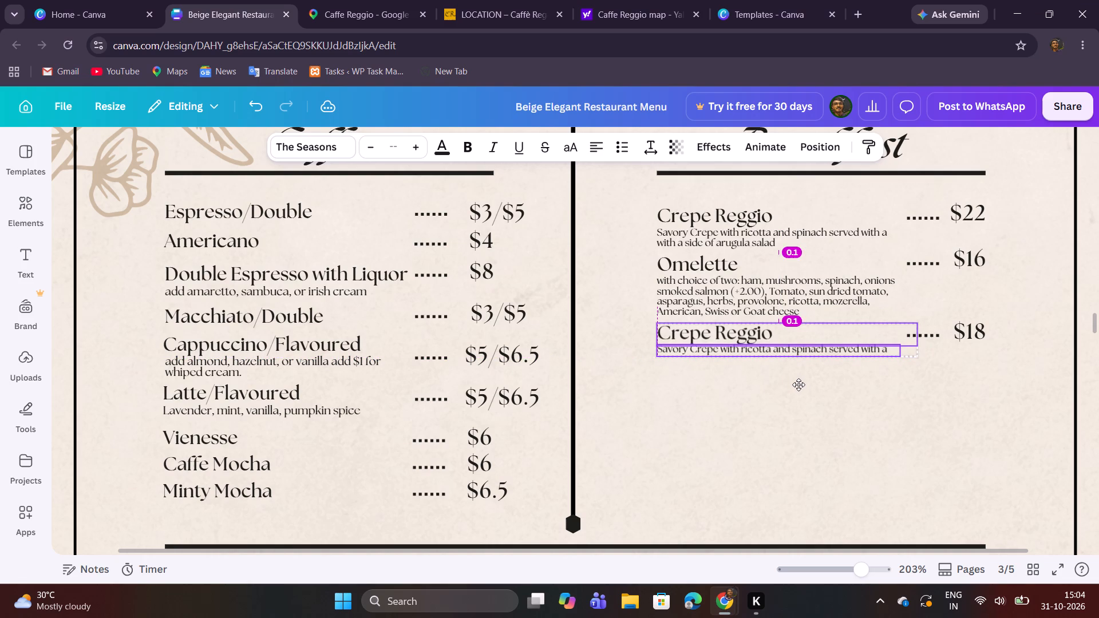
{"action": "left_click_drag", "start_coordinate": [798, 385], "coordinate": [797, 385]}
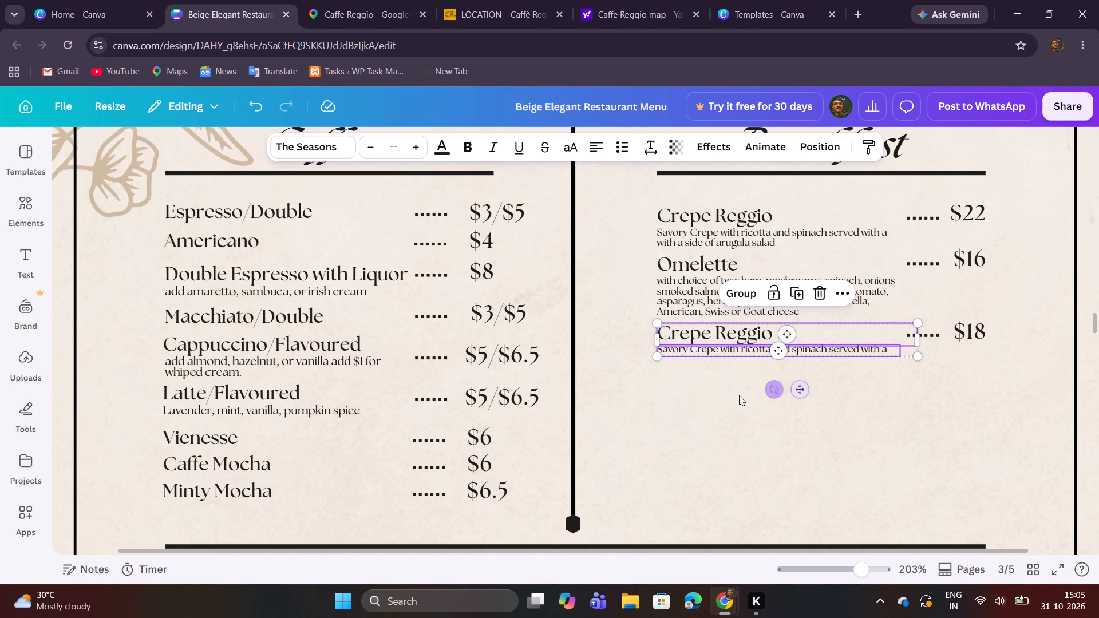
{"action": "left_click", "coordinate": [705, 387]}
Replace the duplicated Crepe Reggio title beneath Omelette with "Canarino Voltaire", checking the spelling against the Google Maps menu photo.
{"action": "left_click", "coordinate": [362, 0]}
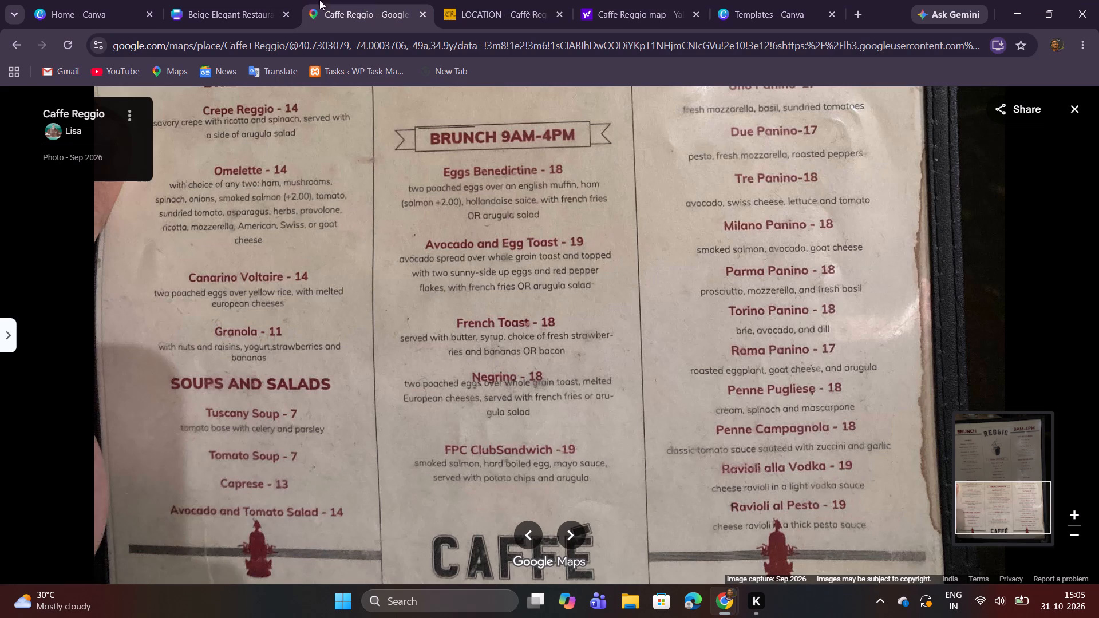
{"action": "left_click", "coordinate": [235, 1]}
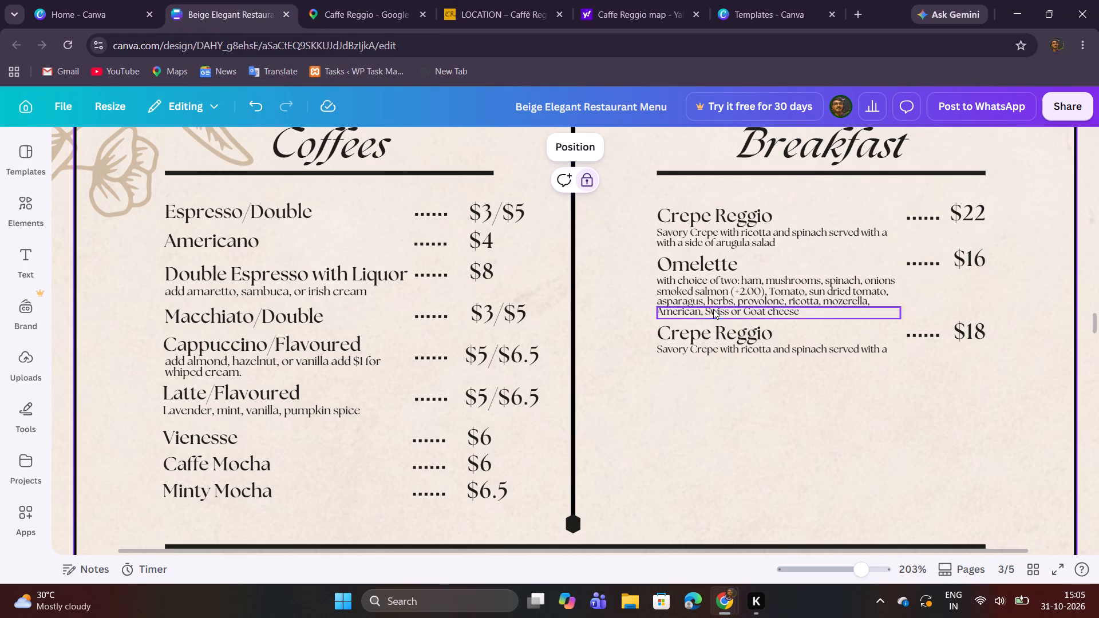
{"action": "double_click", "coordinate": [723, 330]}
{"action": "type", "text": "Canaino"}
{"action": "key", "text": "space"}
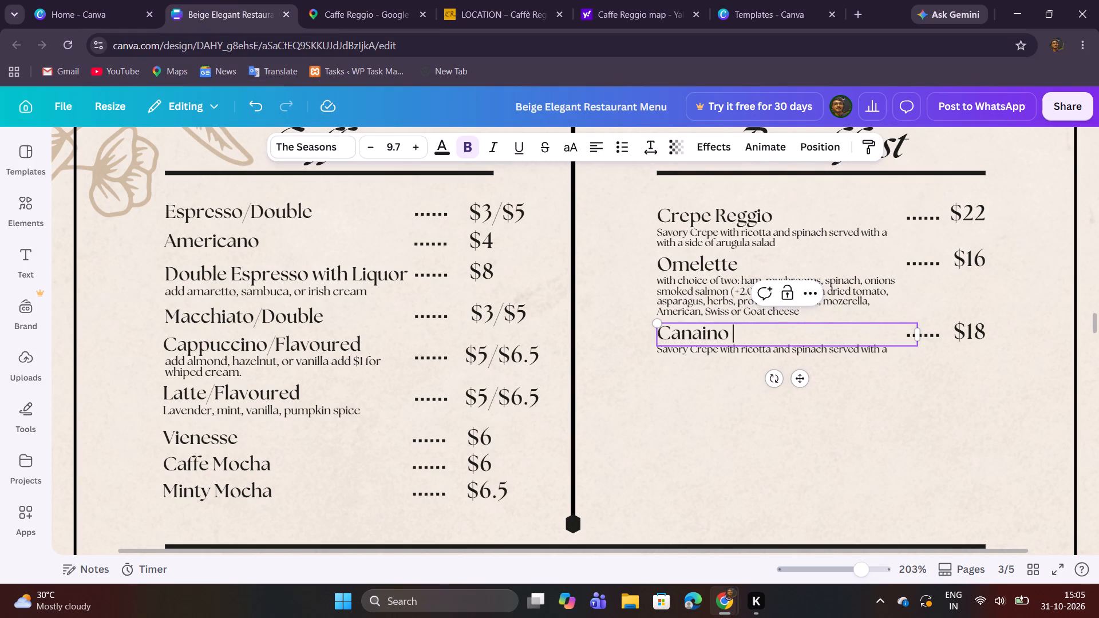
{"action": "key", "text": "BackSpace"}
{"action": "key", "text": "BackSpace"}
{"action": "key", "text": "BackSpace"}
{"action": "key", "text": "BackSpace"}
{"action": "type", "text": "rino"}
{"action": "key", "text": "space"}
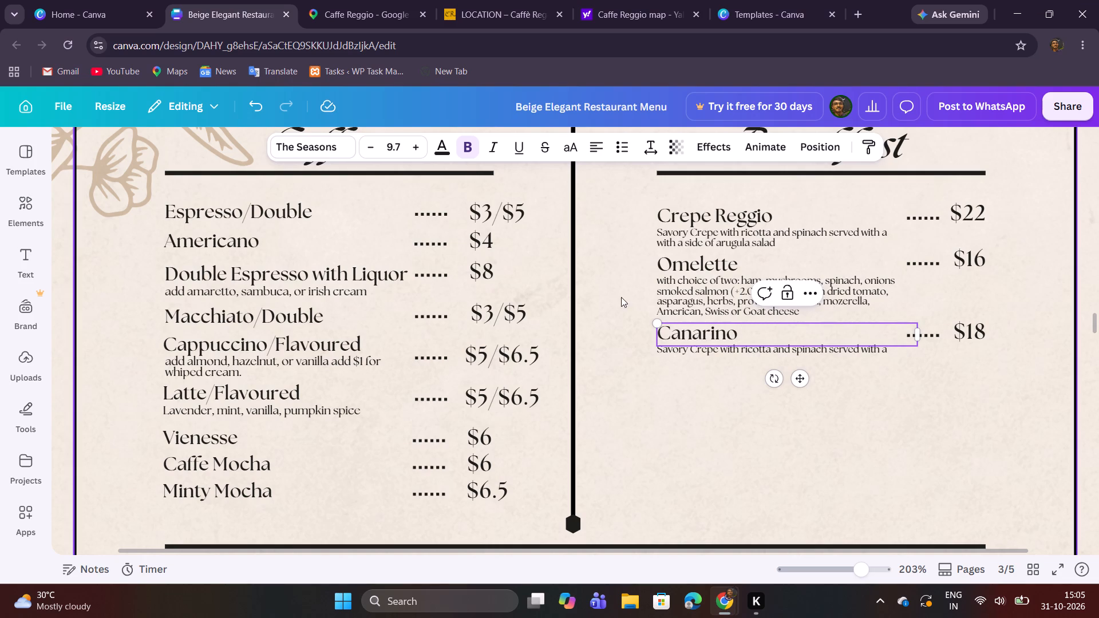
{"action": "left_click", "coordinate": [325, 0]}
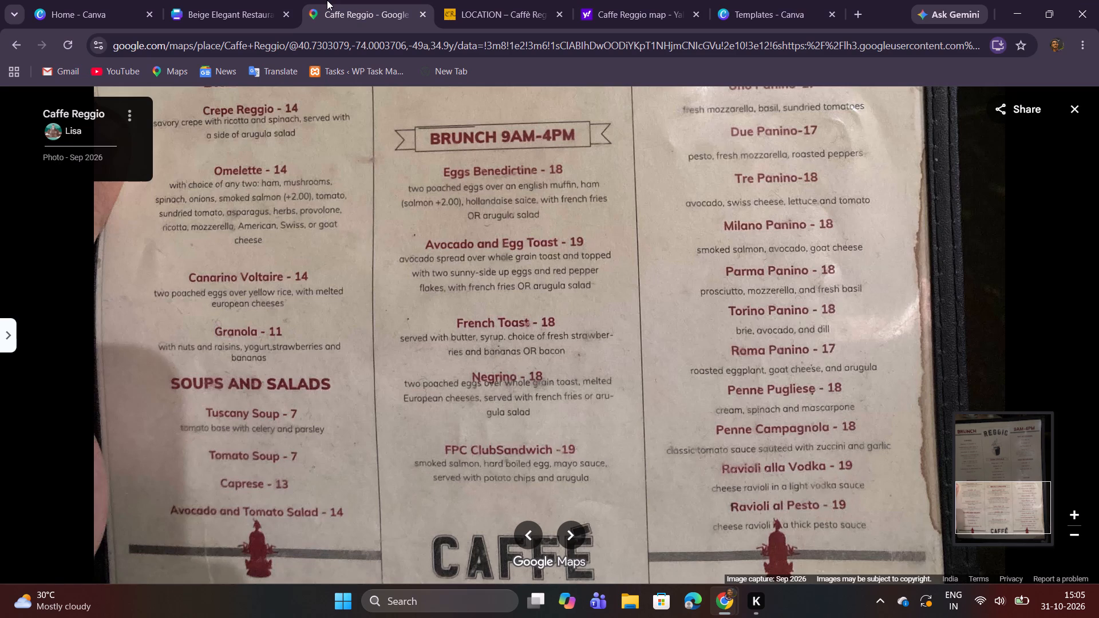
{"action": "left_click", "coordinate": [254, 0]}
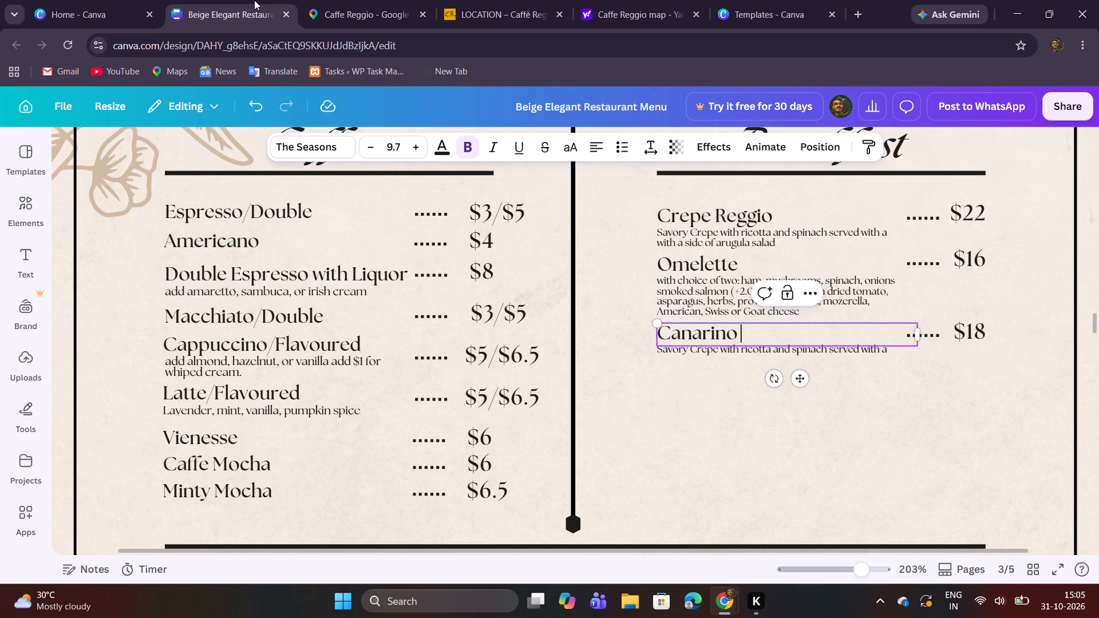
{"action": "type", "text": "Voltar"}
{"action": "key", "text": "BackSpace"}
{"action": "type", "text": "ire"}
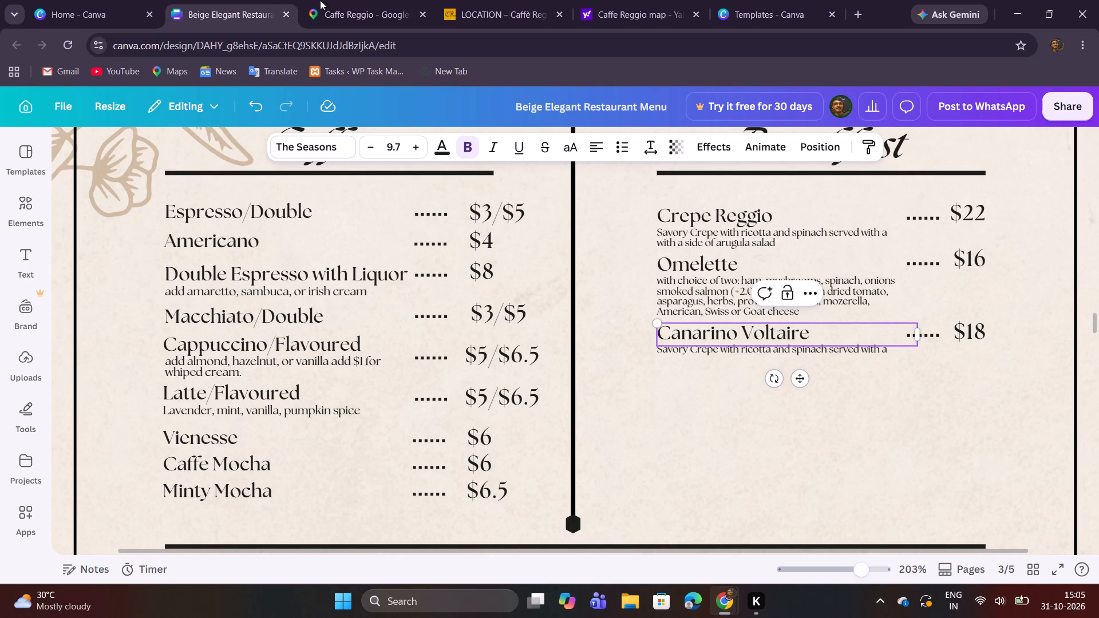
Replace the description line under Canarino Voltaire with "Two poached eggs over yellow rice, with melted", following the Google Maps menu photo.
{"action": "left_click", "coordinate": [346, 0]}
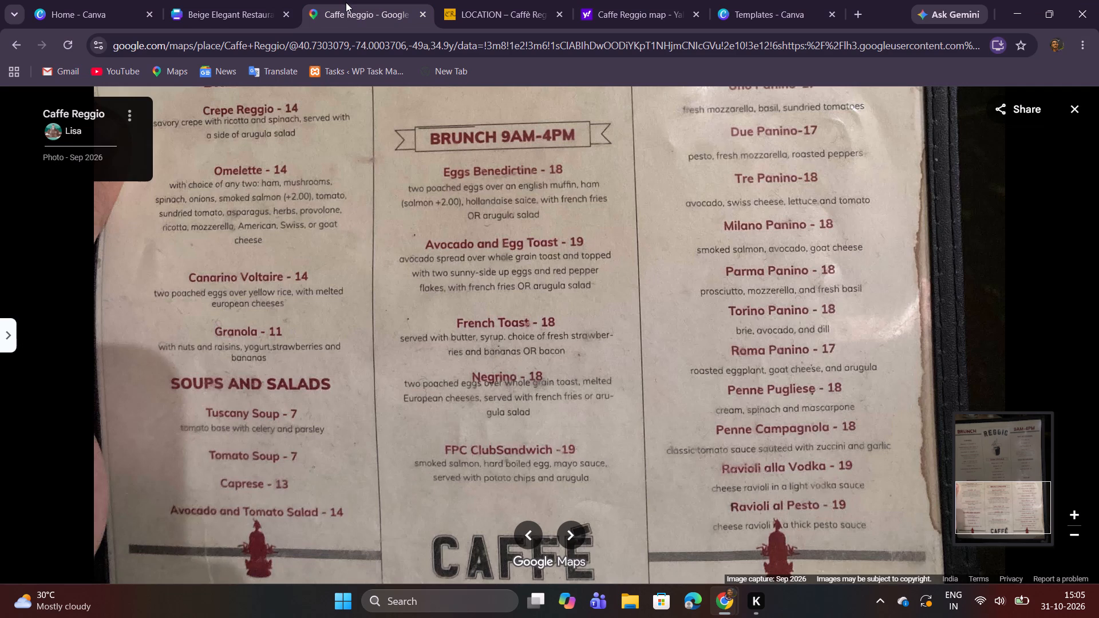
{"action": "left_click", "coordinate": [256, 0]}
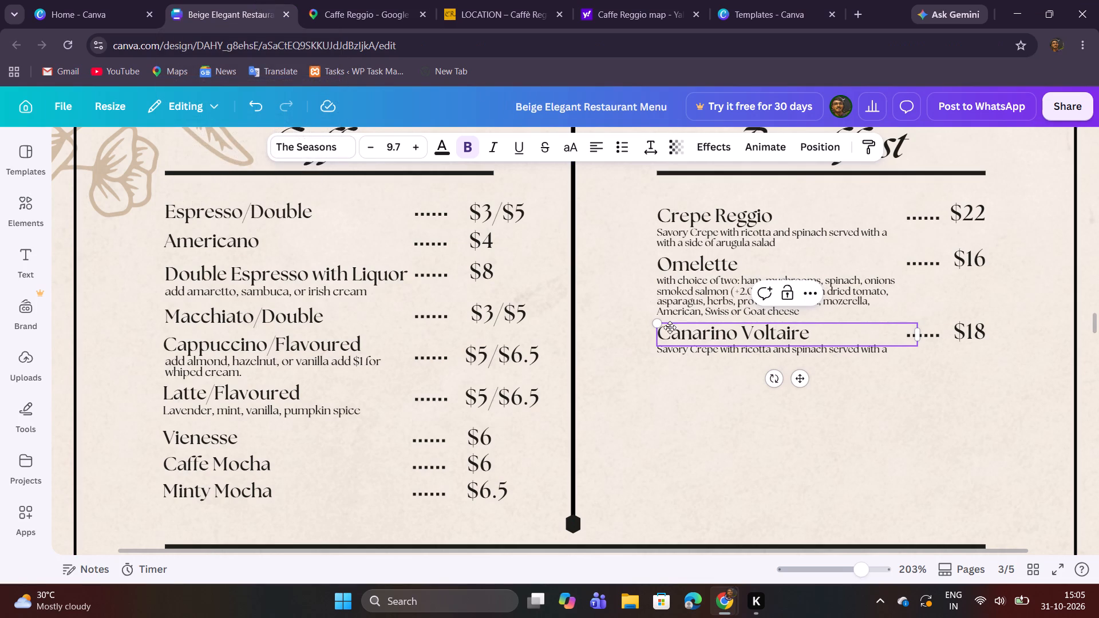
{"action": "left_click", "coordinate": [701, 373]}
{"action": "double_click", "coordinate": [707, 351]}
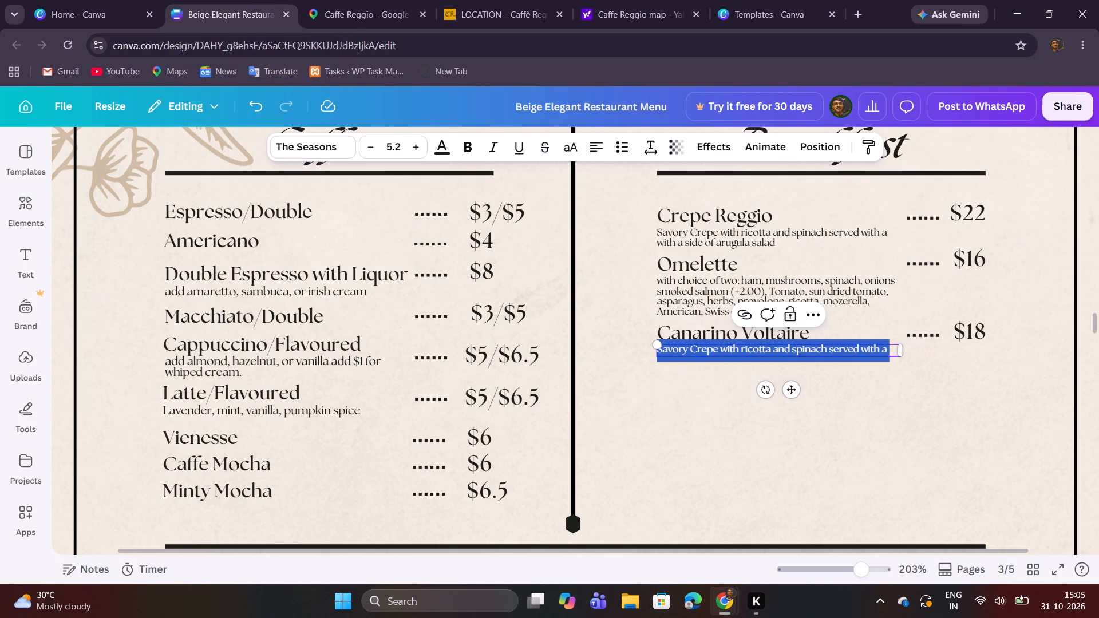
{"action": "type", "text": "Two poached"}
{"action": "key", "text": "space"}
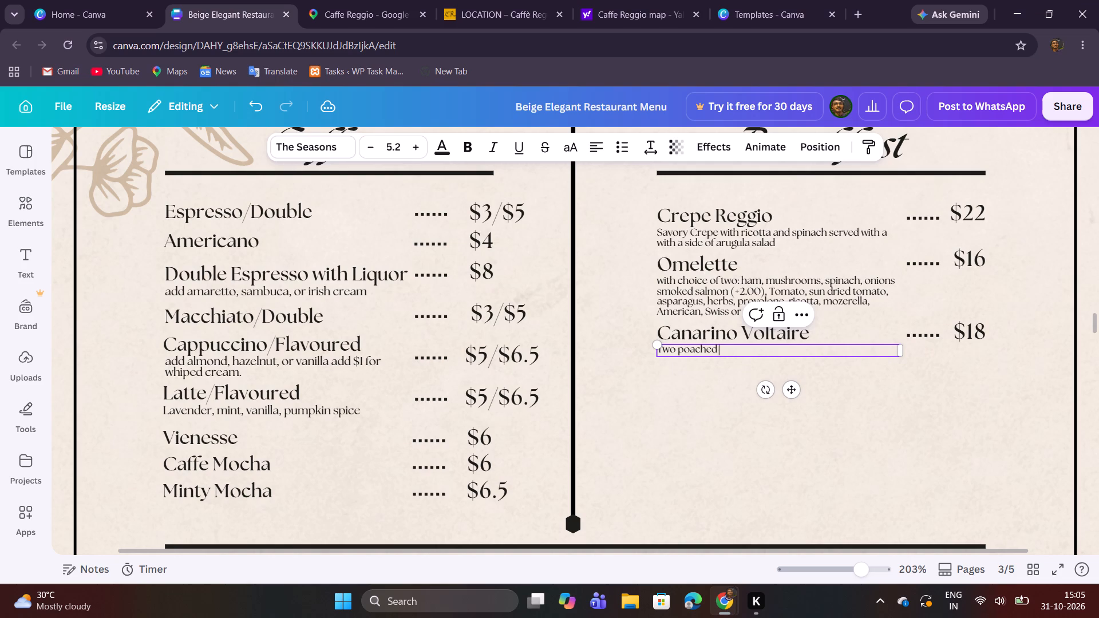
{"action": "type", "text": "eggs"}
{"action": "left_click", "coordinate": [327, 0]}
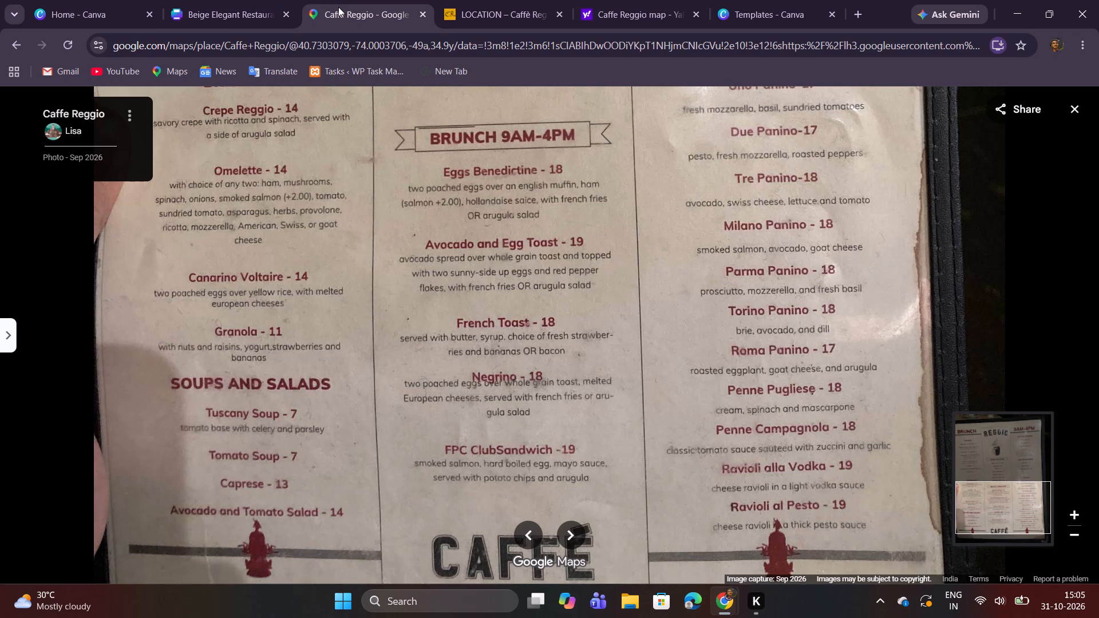
{"action": "left_click", "coordinate": [237, 18]}
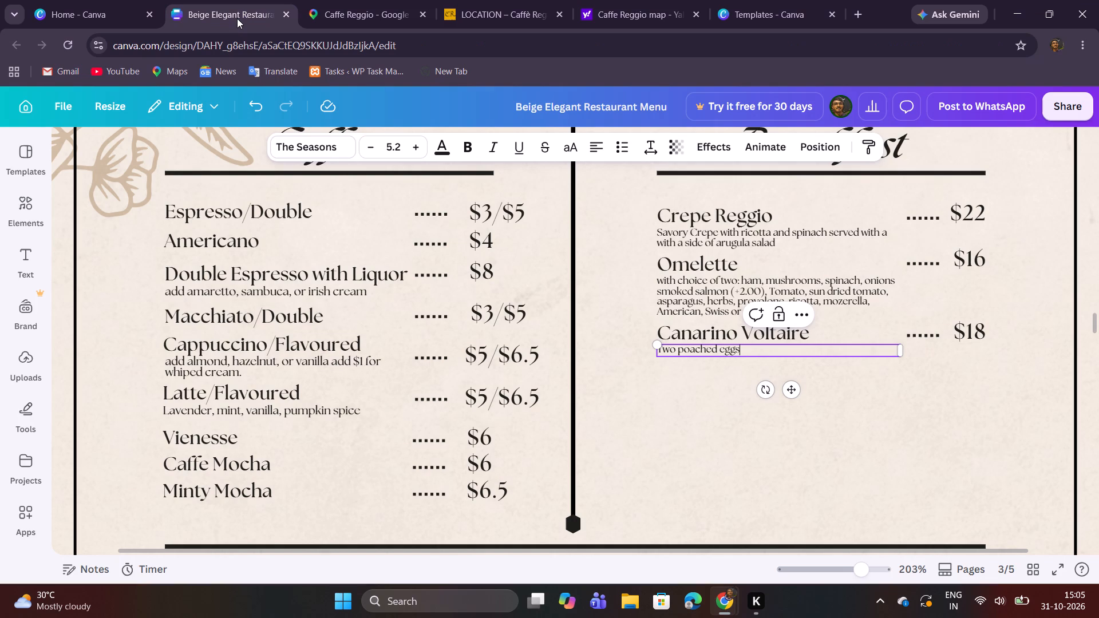
{"action": "key", "text": "space"}
{"action": "type", "text": "over"}
{"action": "key", "text": "space"}
{"action": "type", "text": "ye"}
{"action": "type", "text": "loow"}
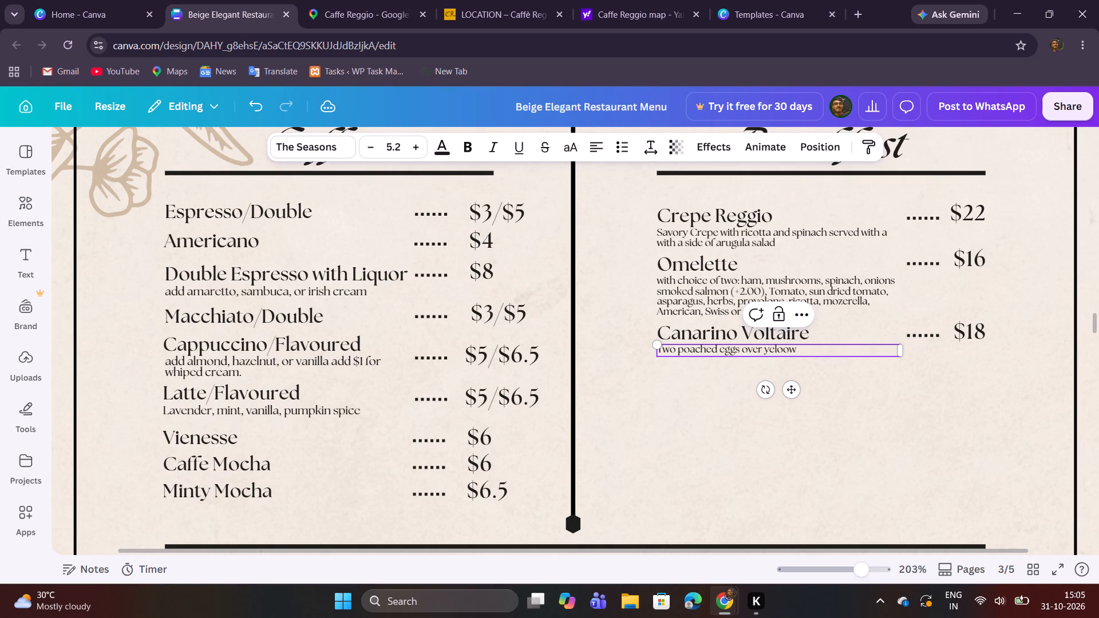
{"action": "key", "text": "BackSpace"}
{"action": "key", "text": "BackSpace"}
{"action": "key", "text": "BackSpace"}
{"action": "type", "text": "low rice"}
{"action": "key", "text": "space"}
{"action": "left_click", "coordinate": [327, 5]}
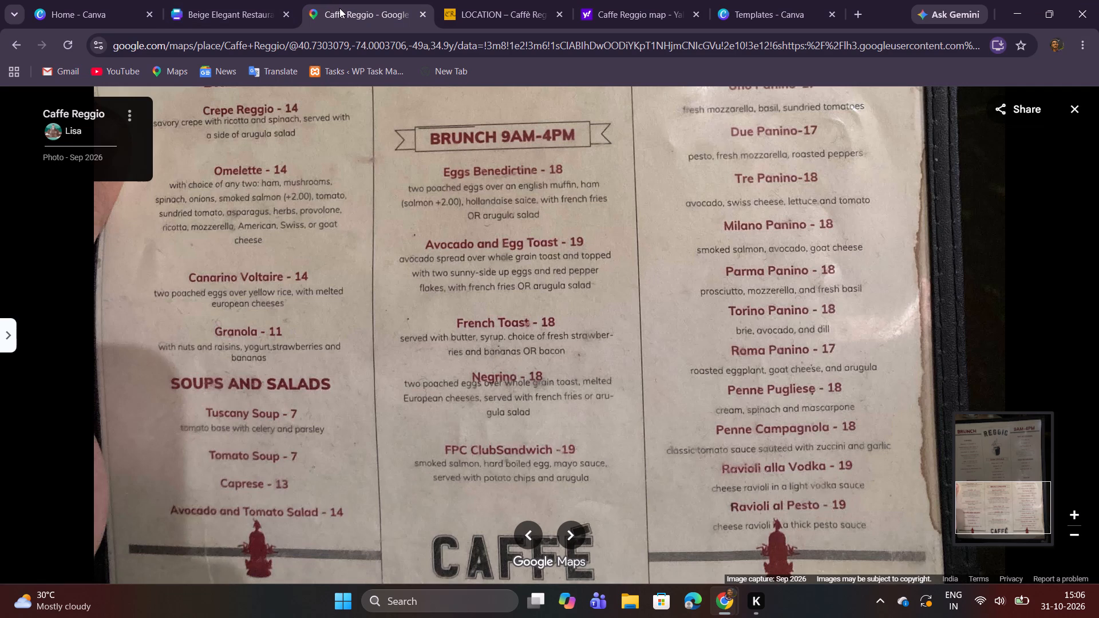
{"action": "left_click", "coordinate": [243, 4]}
{"action": "key", "text": "BackSpace"}
{"action": "type", "text": ", with melted"}
{"action": "key", "text": "space"}
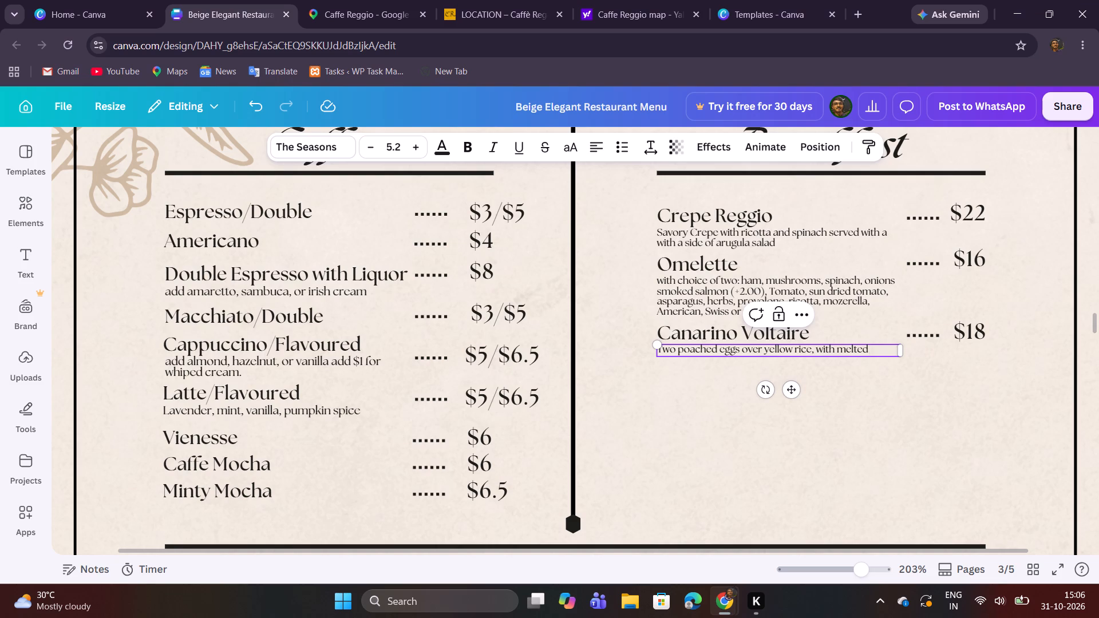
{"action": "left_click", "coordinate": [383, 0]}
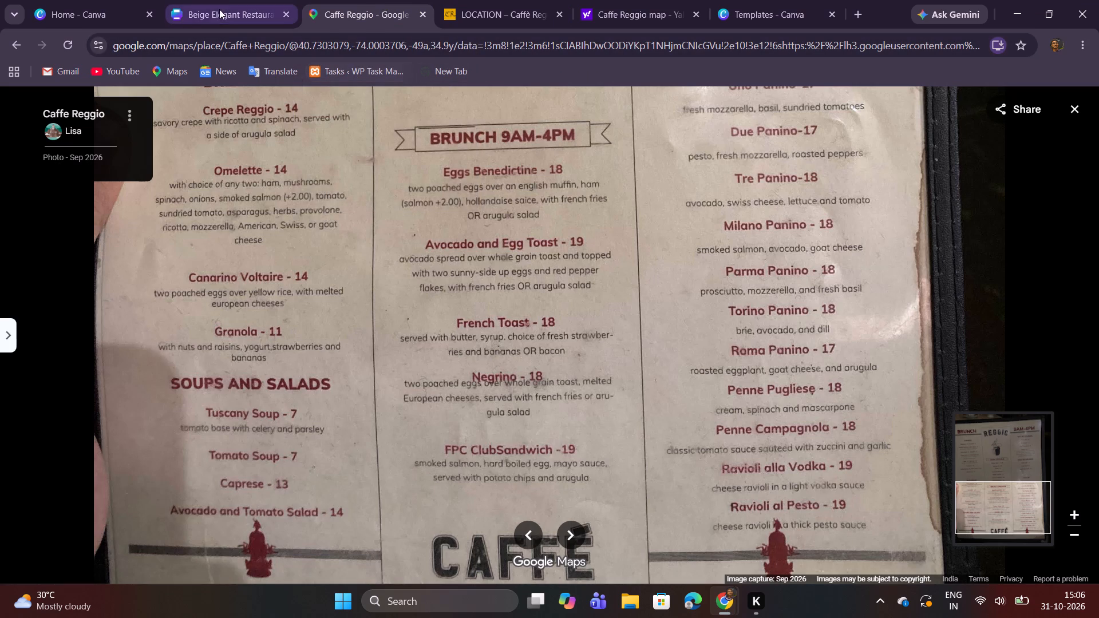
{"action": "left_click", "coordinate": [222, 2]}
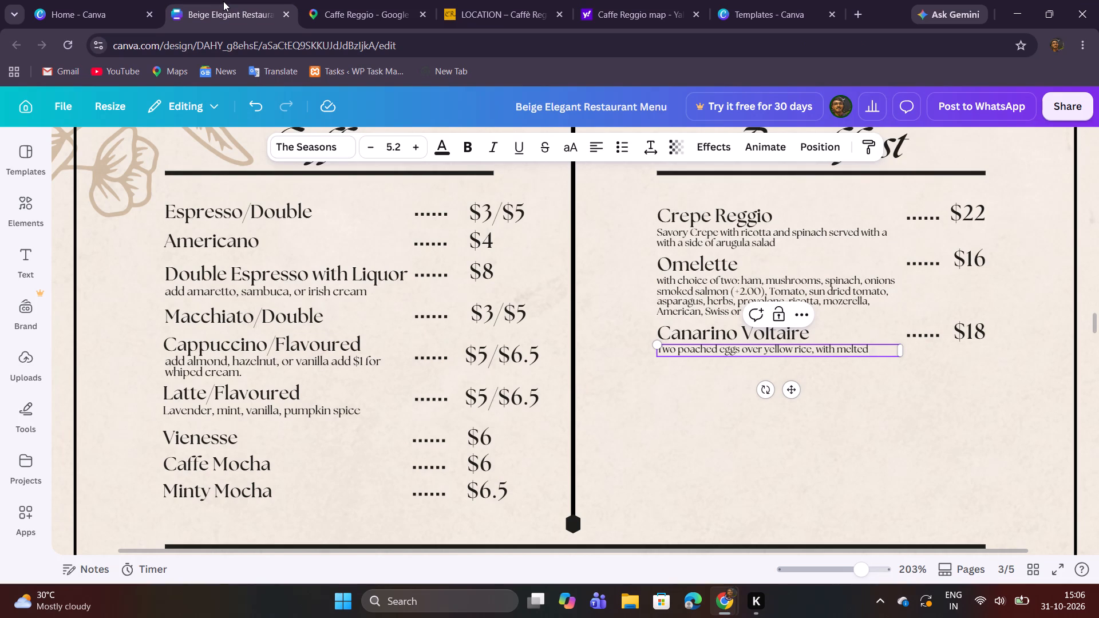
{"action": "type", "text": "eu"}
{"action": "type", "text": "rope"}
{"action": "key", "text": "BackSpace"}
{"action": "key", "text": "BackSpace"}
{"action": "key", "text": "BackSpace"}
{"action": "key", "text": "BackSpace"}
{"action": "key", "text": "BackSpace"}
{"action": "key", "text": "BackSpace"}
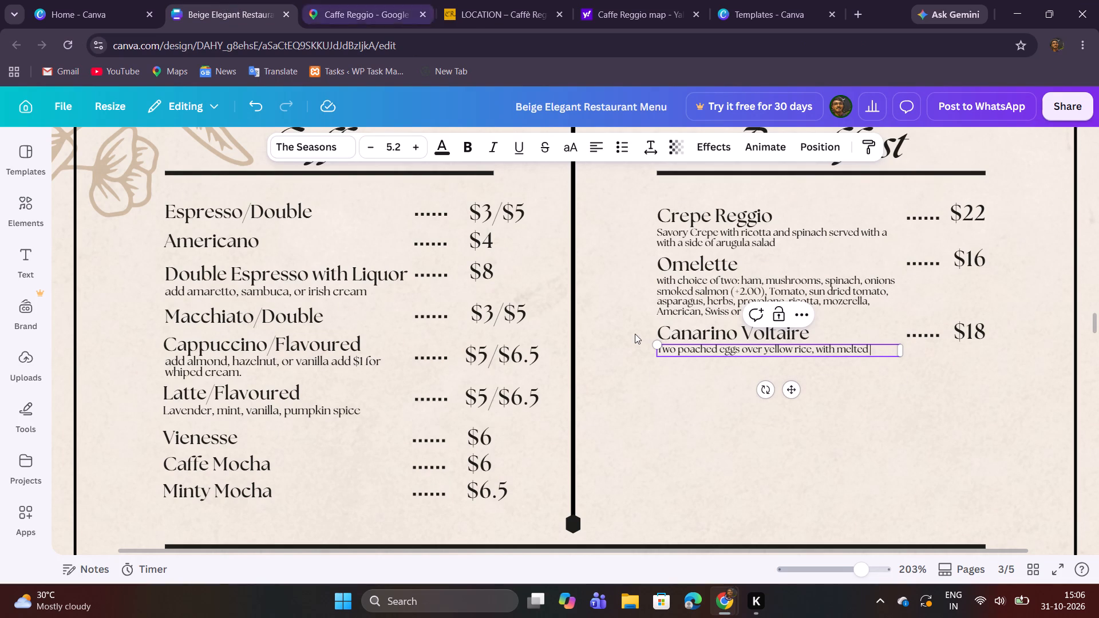
Duplicate the Canarino Voltaire description line and place the copy directly beneath it, left-aligned with the original.
{"action": "left_click", "coordinate": [722, 475]}
{"action": "left_click", "coordinate": [796, 352]}
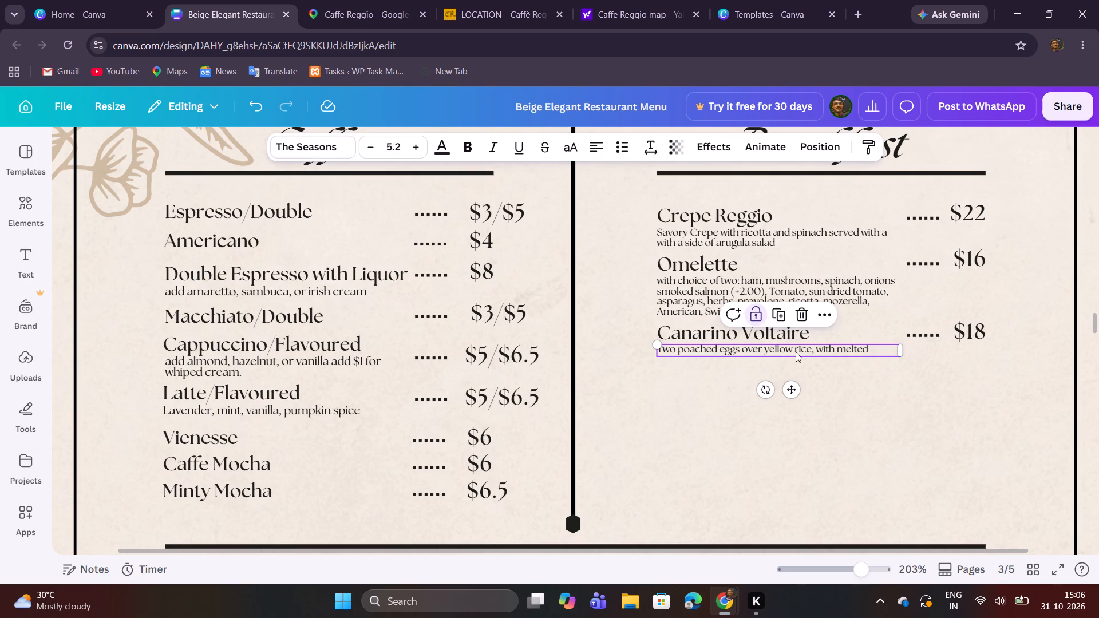
{"action": "left_click", "coordinate": [785, 318]}
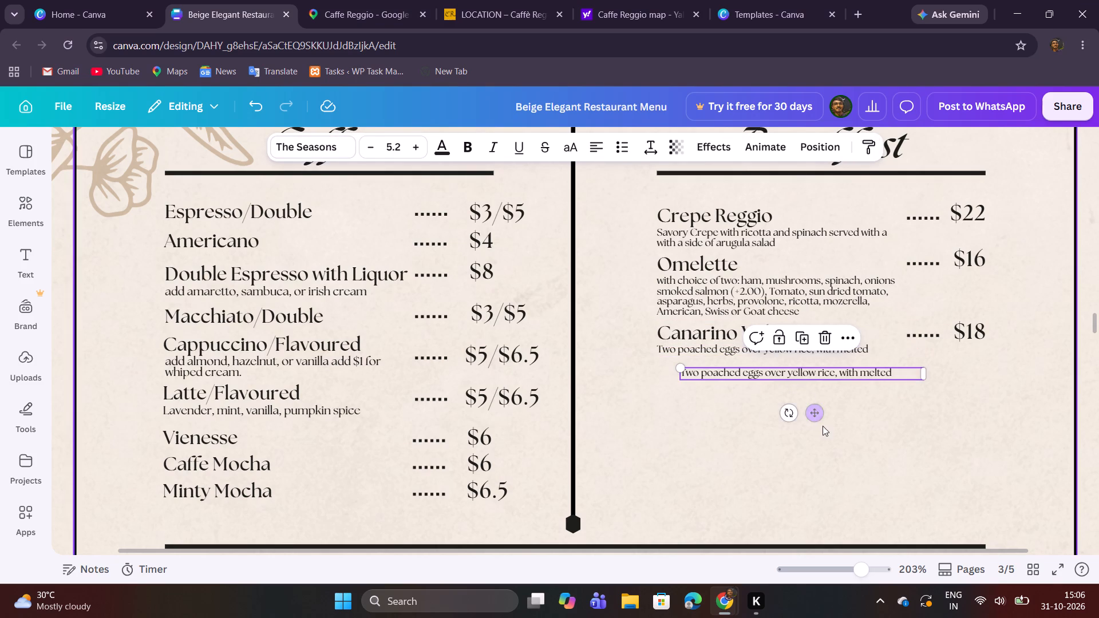
{"action": "left_click_drag", "start_coordinate": [809, 413], "coordinate": [786, 403]}
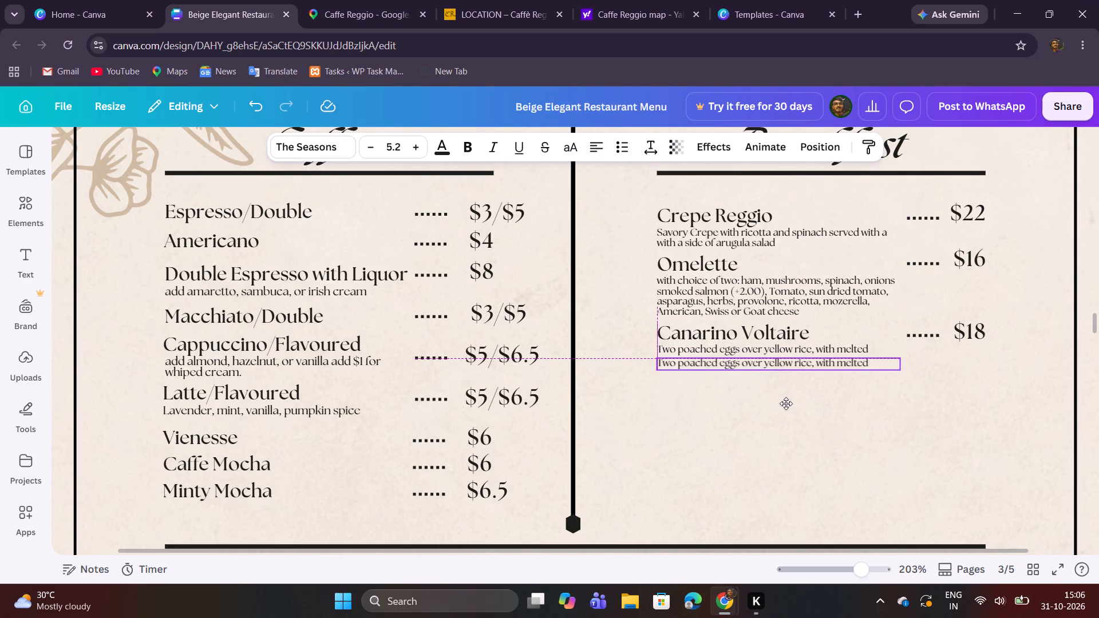
{"action": "left_click_drag", "start_coordinate": [786, 403], "coordinate": [784, 401]}
{"action": "left_click", "coordinate": [713, 419]}
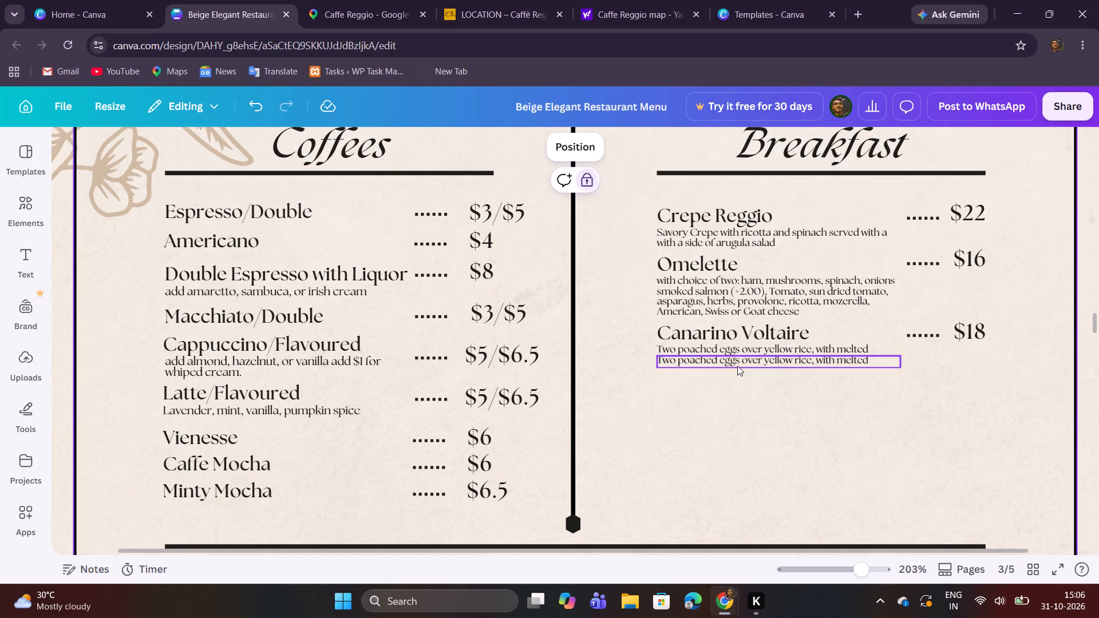
Replace the duplicated second description line under Canarino Voltaire with "european cheeses", checking it against the Google Maps menu photo.
{"action": "double_click", "coordinate": [738, 364]}
{"action": "type", "text": "euro"}
{"action": "type", "text": "pean"}
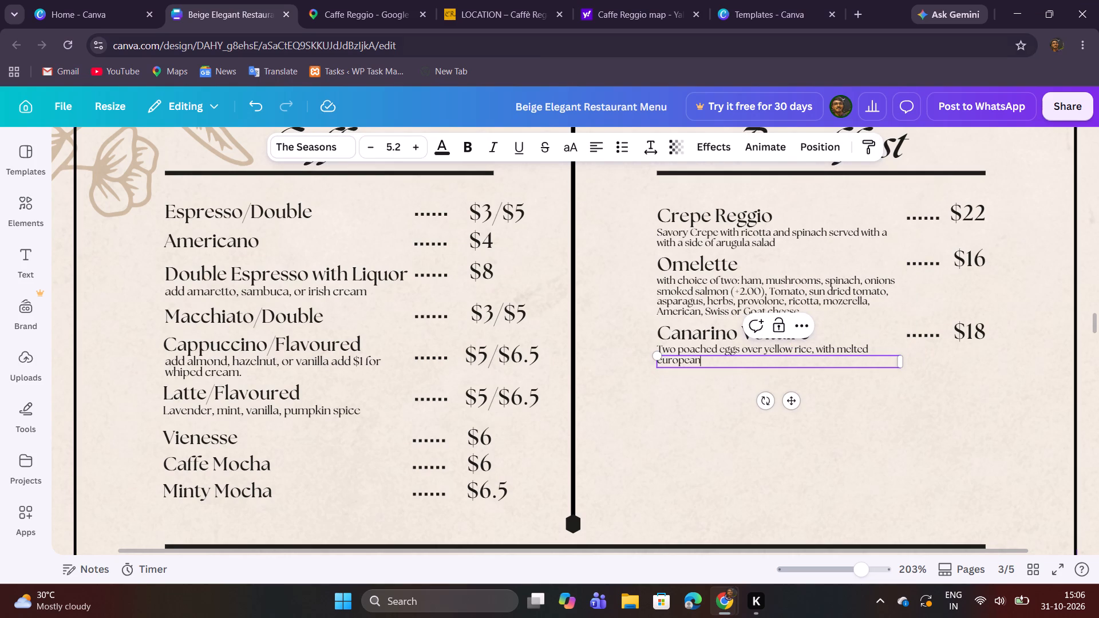
{"action": "left_click", "coordinate": [380, 0]}
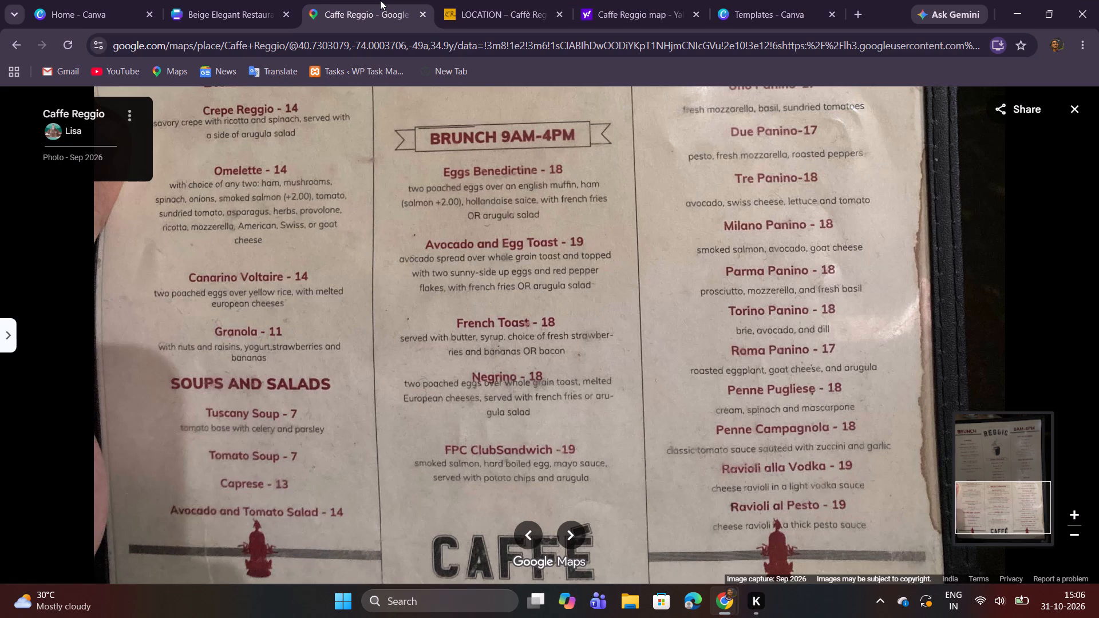
{"action": "left_click", "coordinate": [250, 0]}
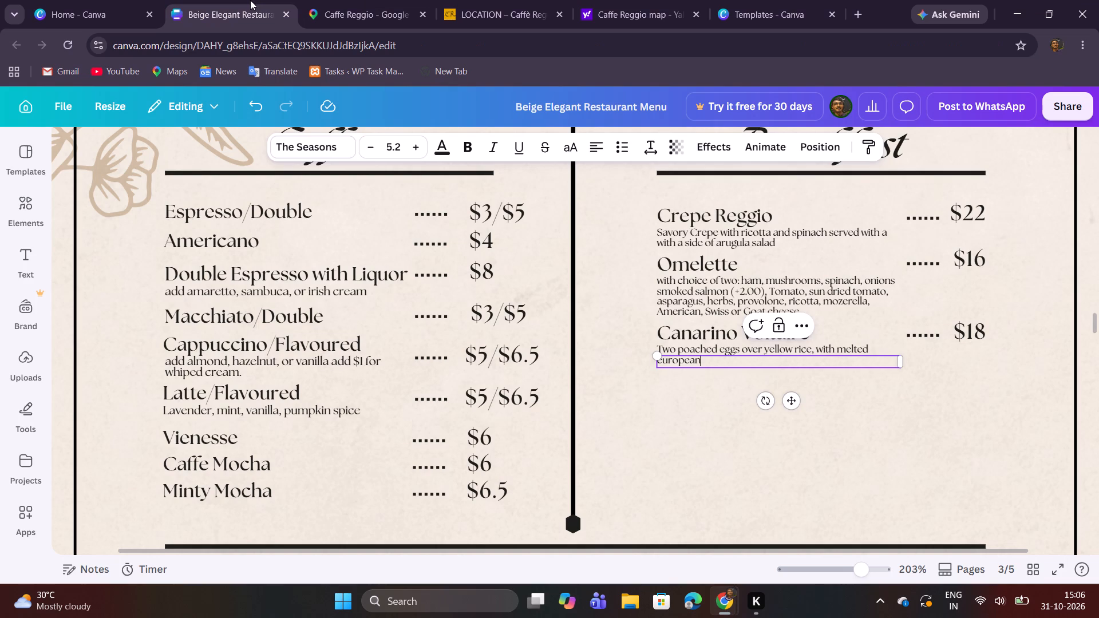
{"action": "key", "text": "space"}
{"action": "type", "text": "c"}
{"action": "type", "text": "heesedd"}
{"action": "key", "text": "BackSpace"}
{"action": "key", "text": "BackSpace"}
{"action": "key", "text": "s"}
{"action": "left_click", "coordinate": [330, 9]}
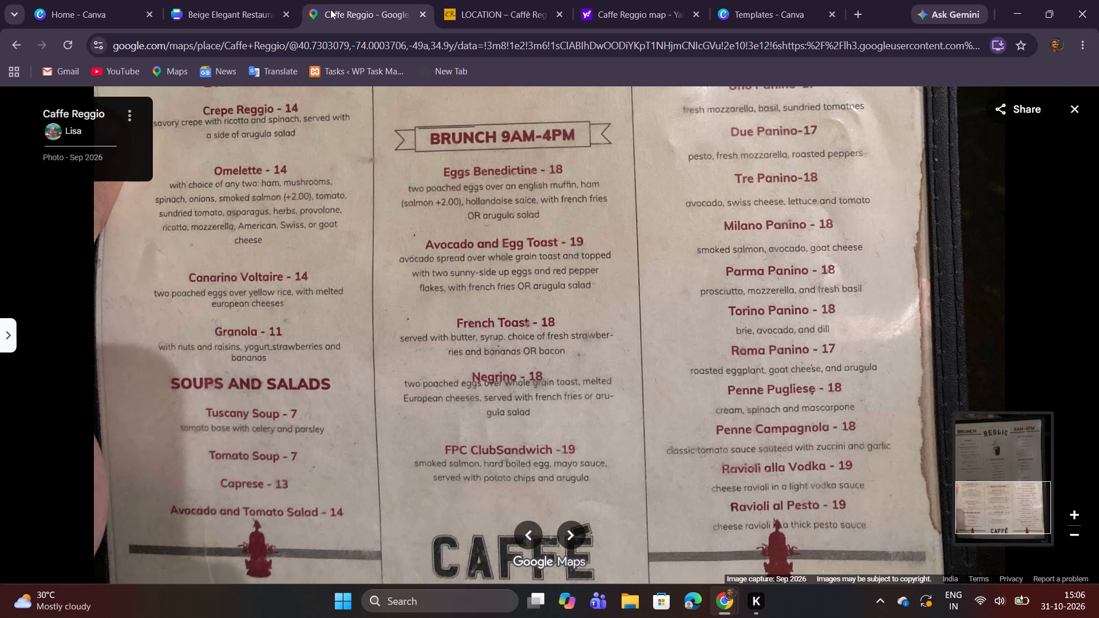
{"action": "left_click", "coordinate": [240, 0]}
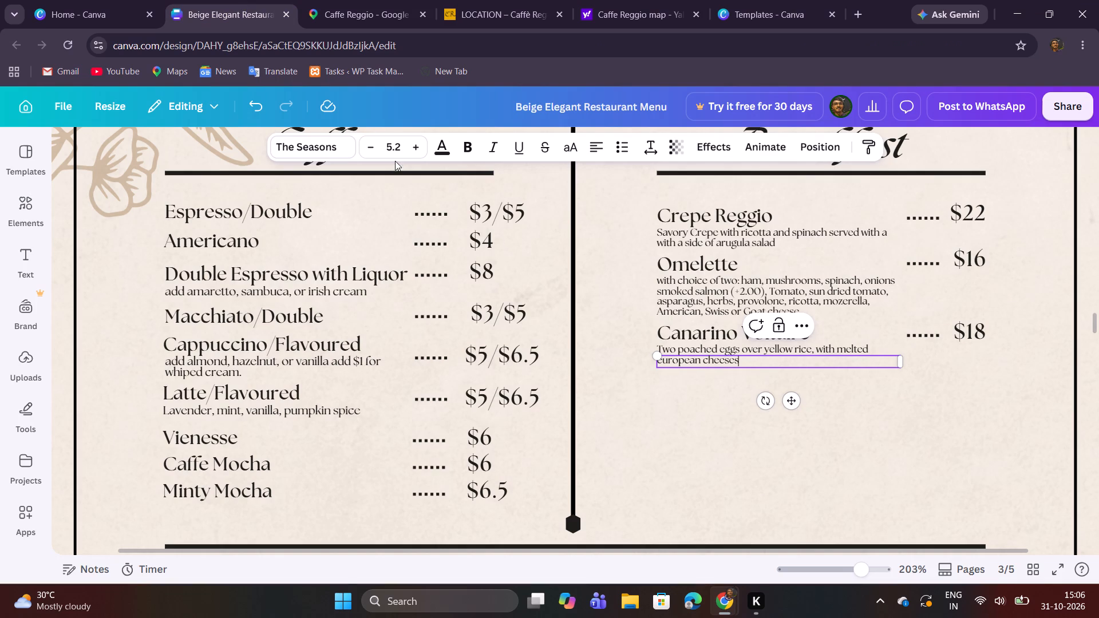
{"action": "left_click", "coordinate": [693, 427]}
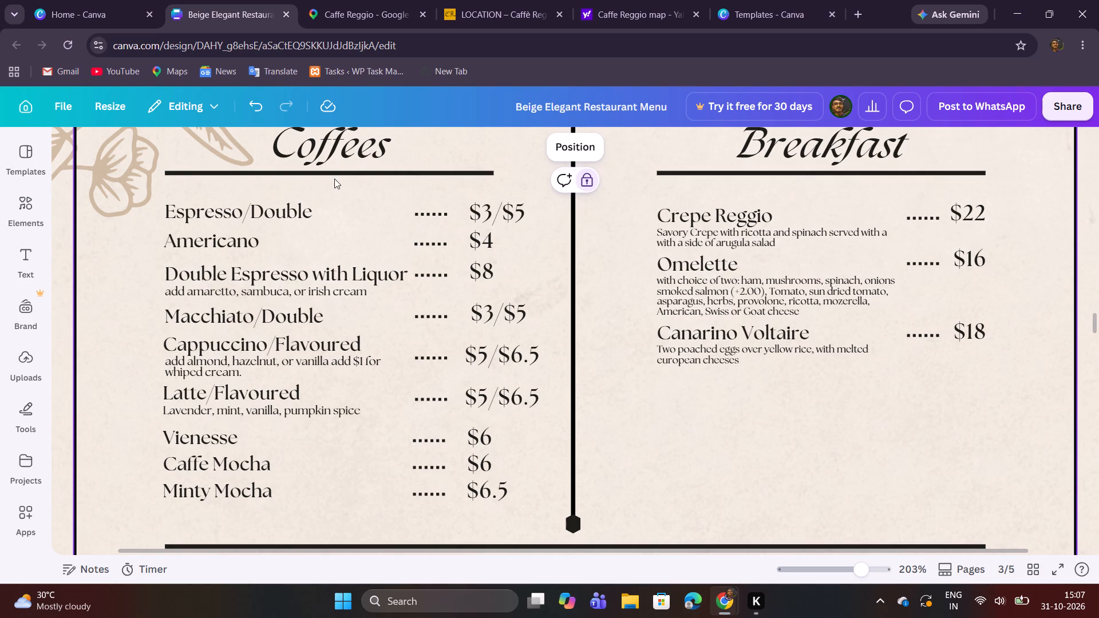
Duplicate the Canarino Voltaire title with its two description lines and place the copy directly beneath, left-aligned with the original.
{"action": "left_click", "coordinate": [361, 0]}
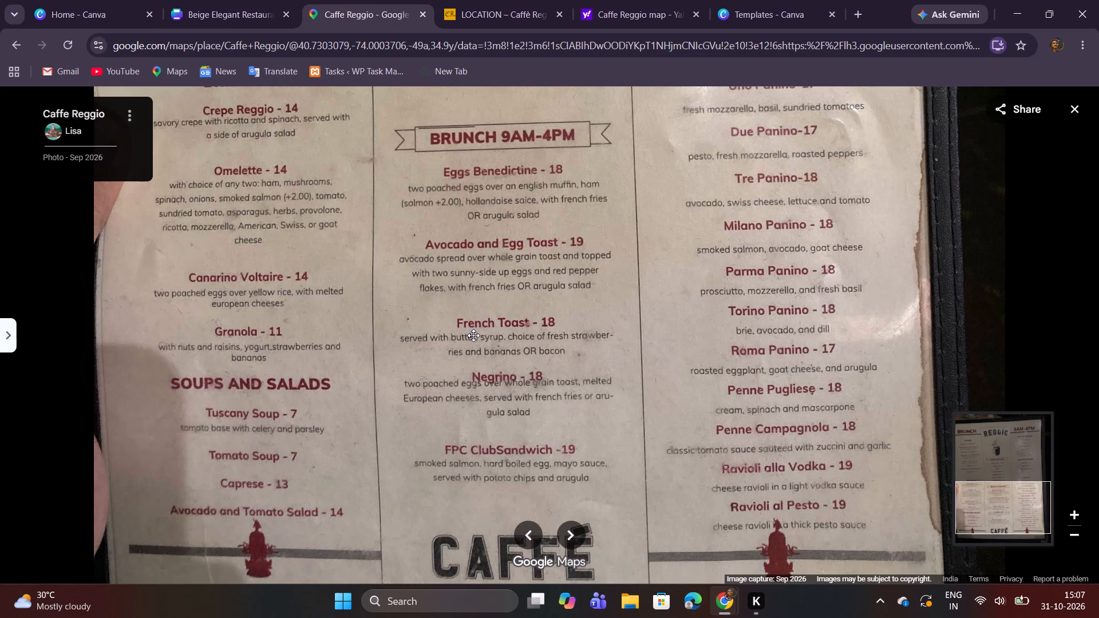
{"action": "left_click", "coordinate": [243, 10]}
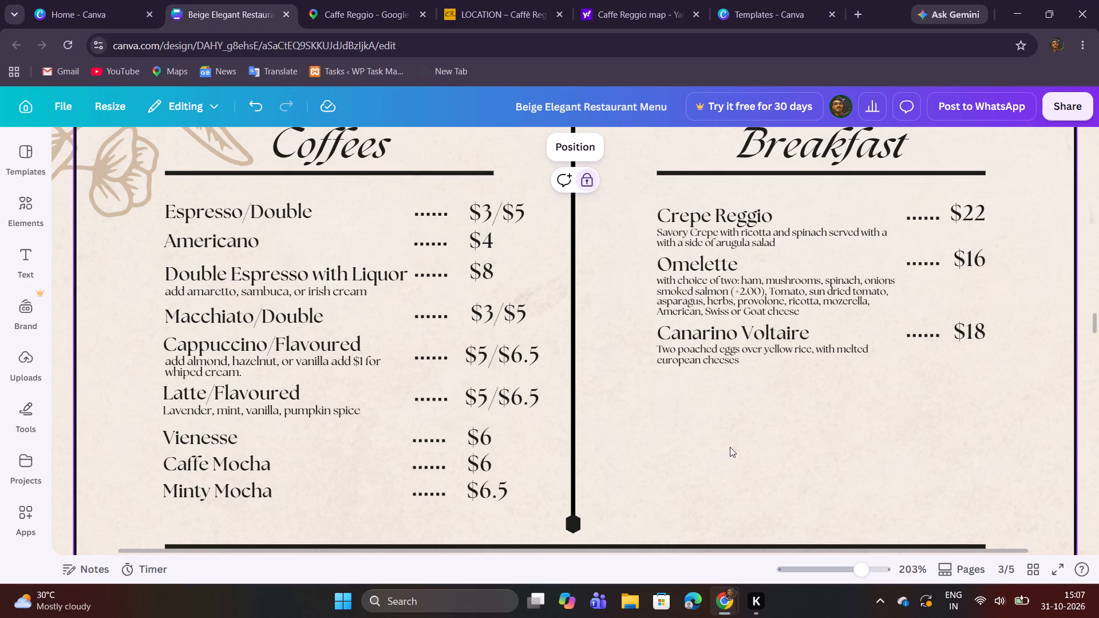
{"action": "left_click_drag", "start_coordinate": [752, 410], "coordinate": [715, 335]}
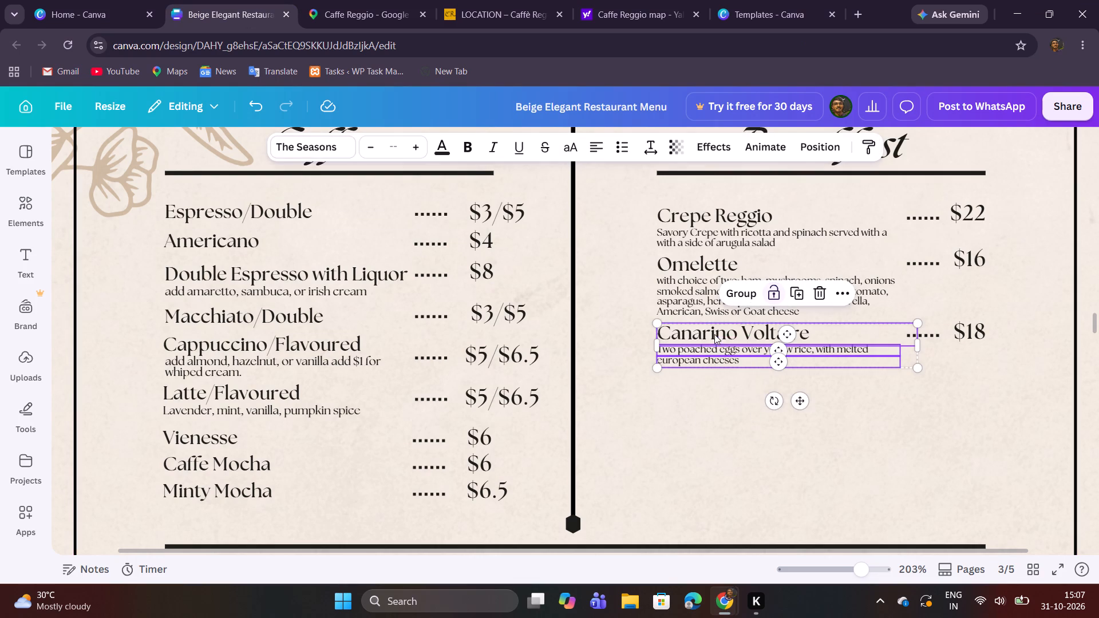
{"action": "left_click", "coordinate": [796, 294]}
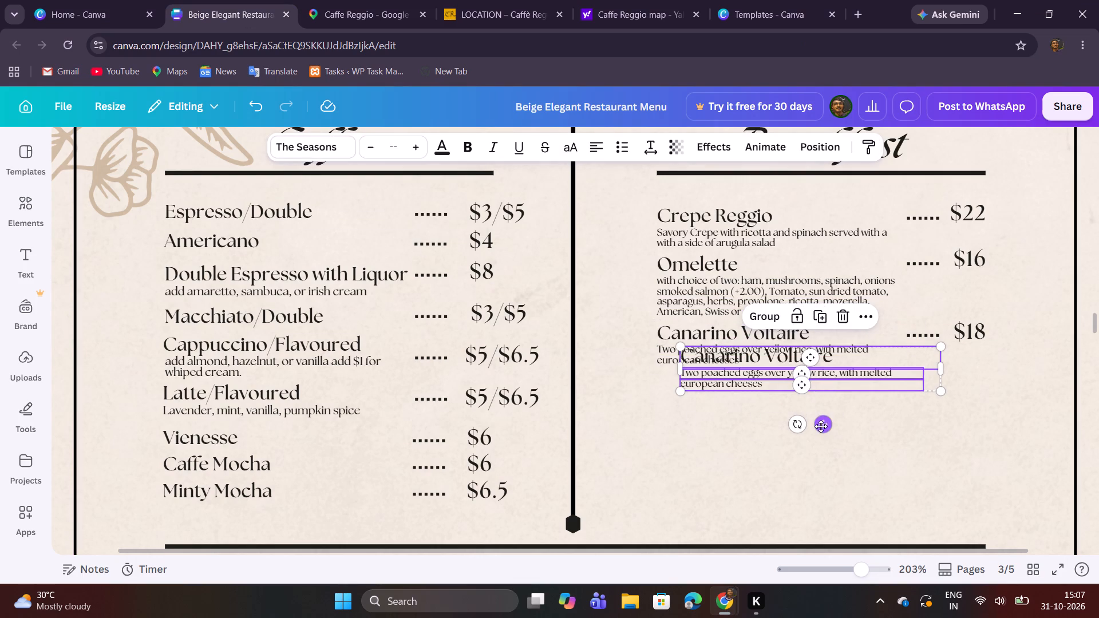
{"action": "left_click_drag", "start_coordinate": [821, 426], "coordinate": [798, 451]}
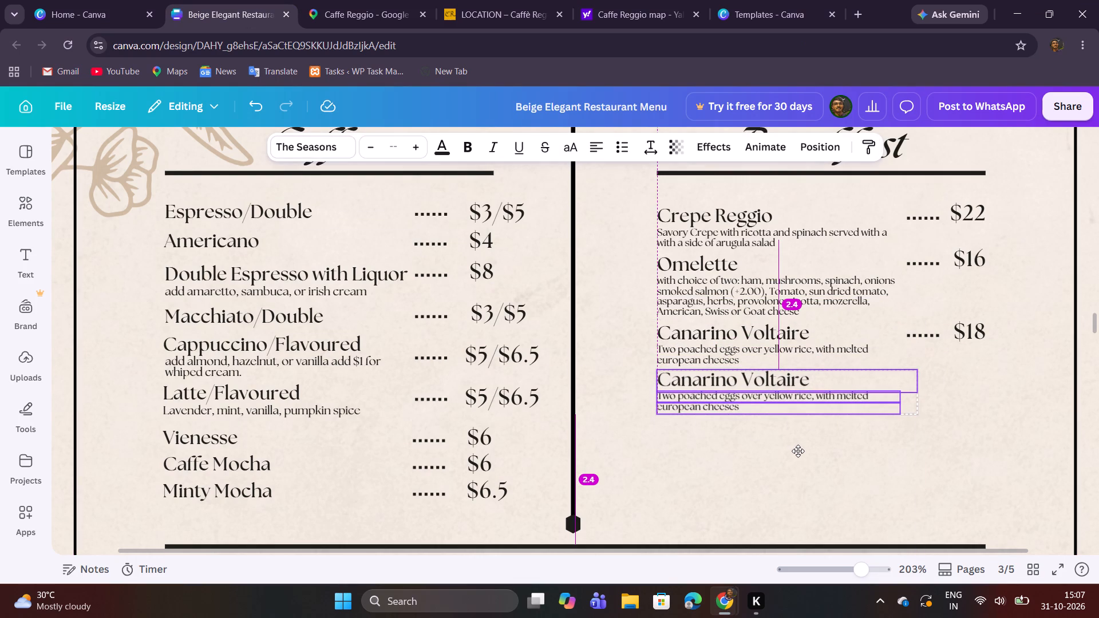
{"action": "left_click_drag", "start_coordinate": [798, 451], "coordinate": [798, 451]}
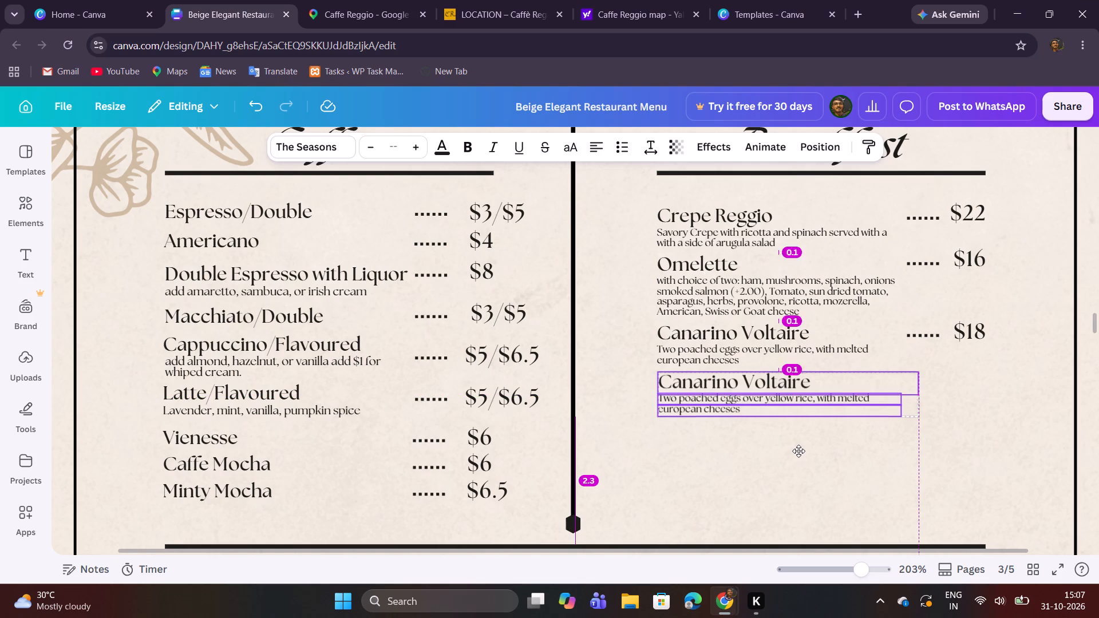
{"action": "left_click_drag", "start_coordinate": [798, 451], "coordinate": [796, 451]}
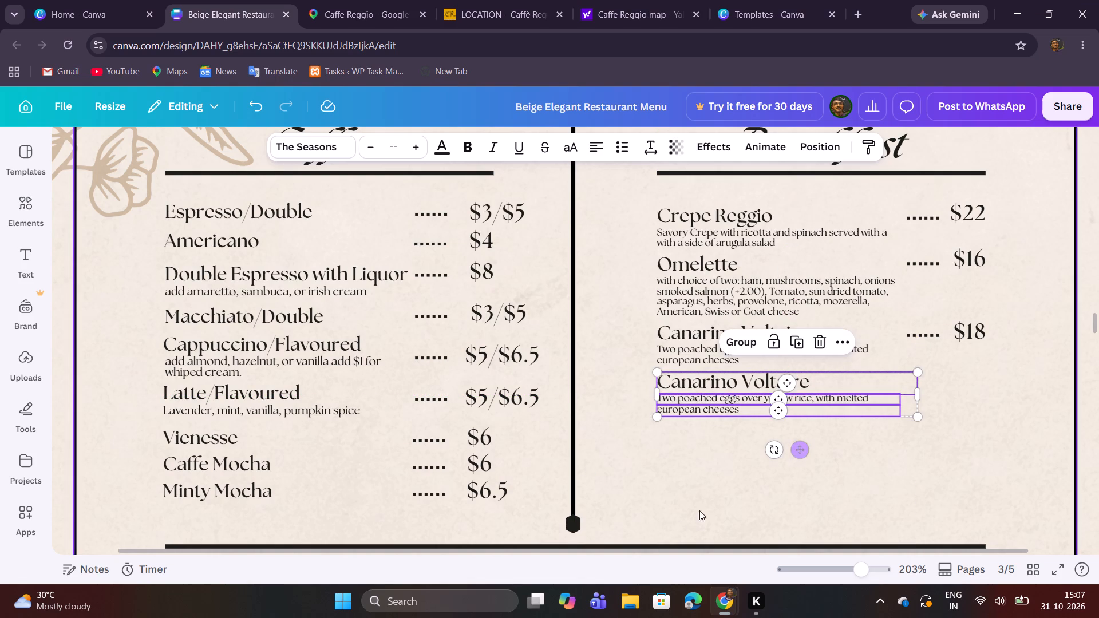
Replace the duplicated Canarino Voltaire title with "Granola", checking the item name against the Google Maps menu photo.
{"action": "left_click", "coordinate": [383, 0]}
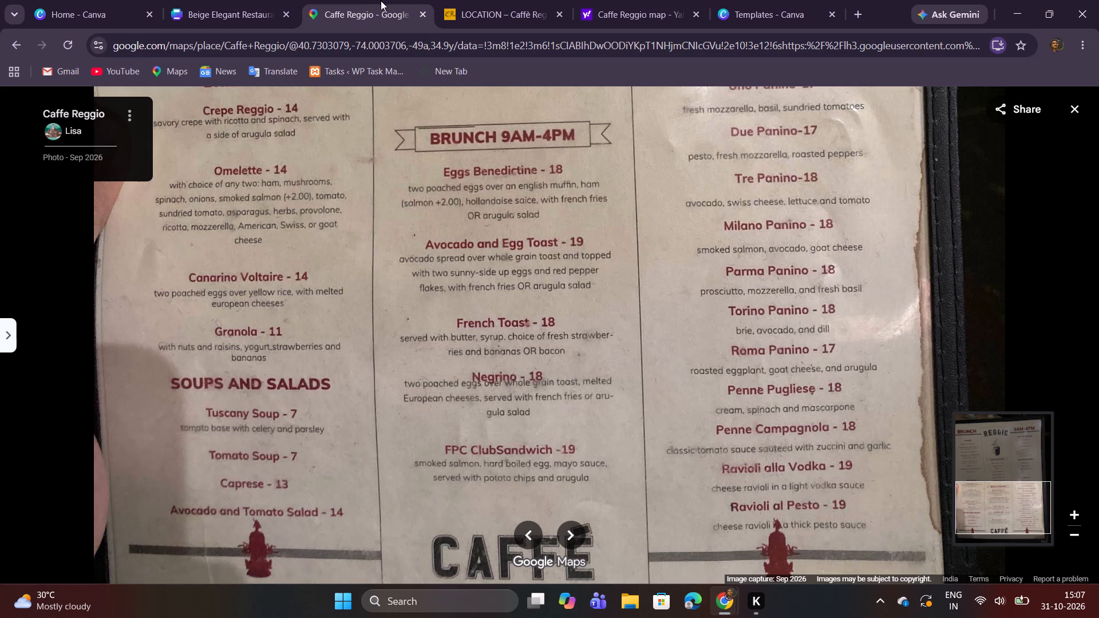
{"action": "left_click", "coordinate": [268, 0]}
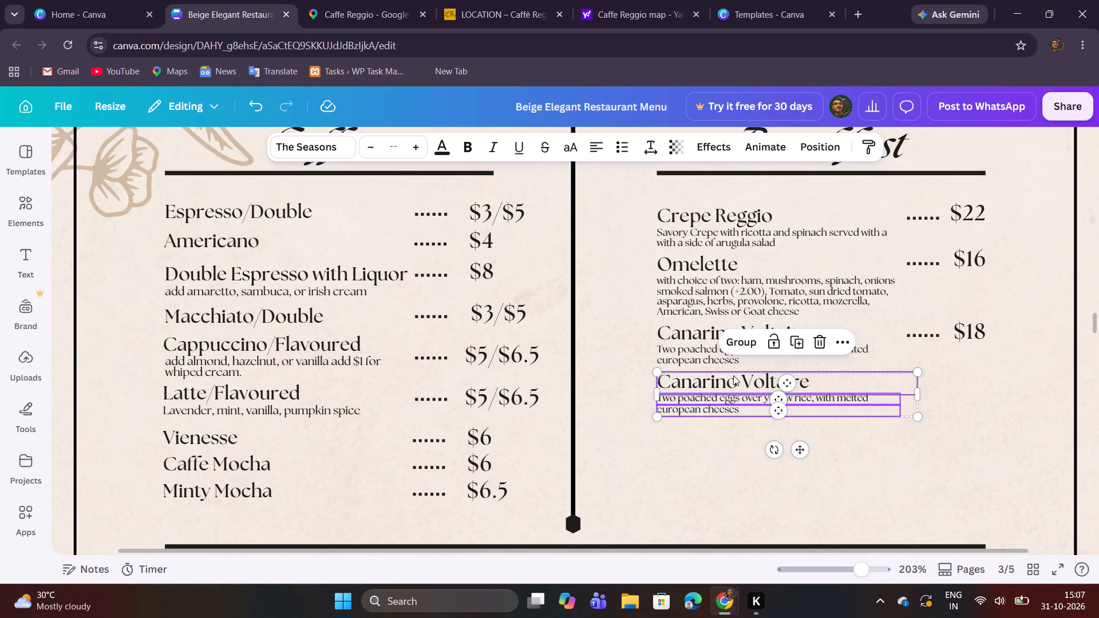
{"action": "double_click", "coordinate": [733, 375]}
{"action": "type", "text": "Granola"}
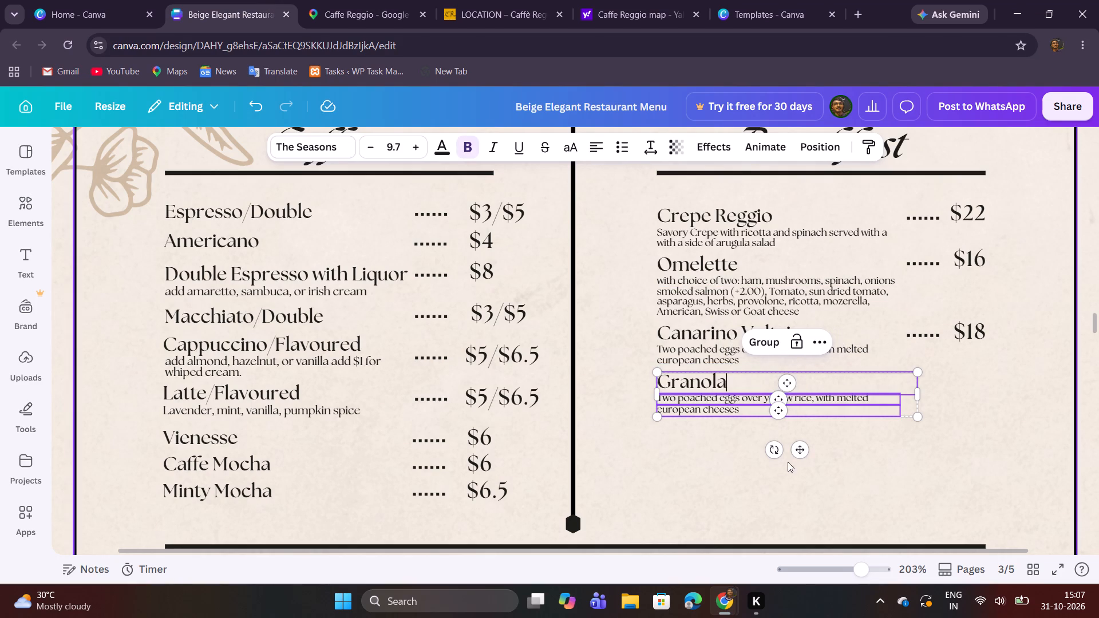
{"action": "left_click", "coordinate": [771, 466]}
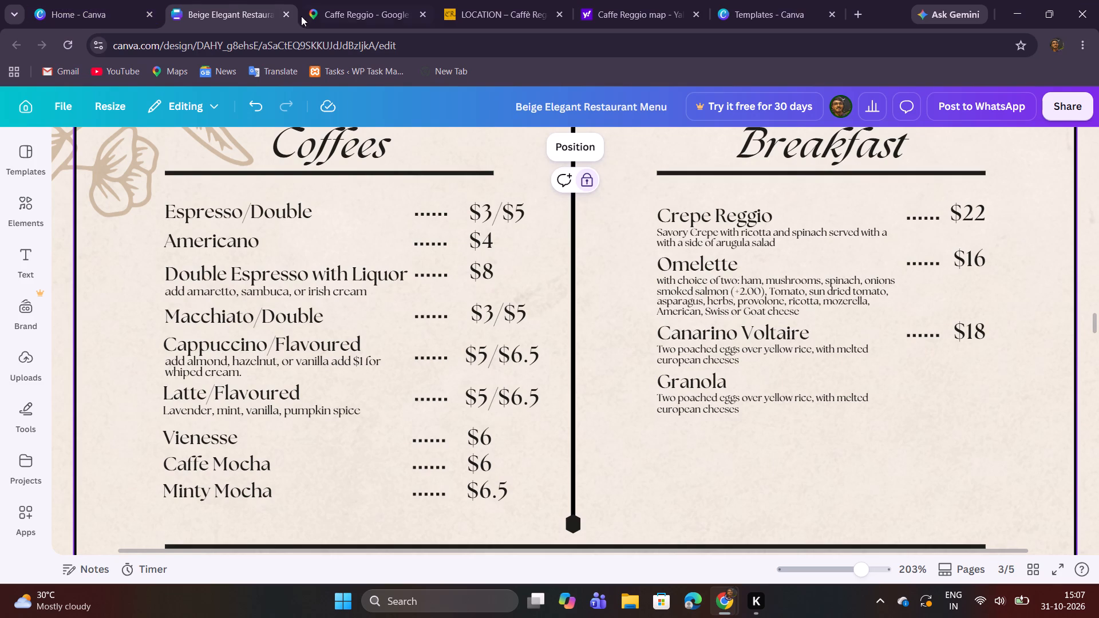
Replace the first description line under Granola with "With nuts and raisins, yogurt, strawberries and", following the Google Maps menu photo.
{"action": "left_click", "coordinate": [341, 16]}
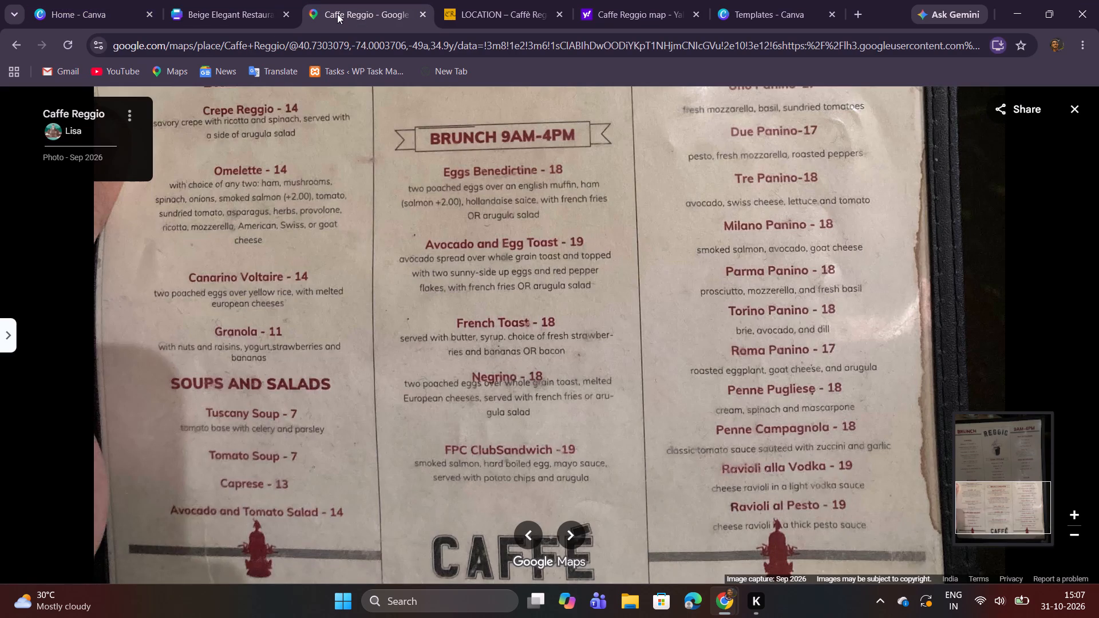
{"action": "left_click", "coordinate": [254, 0]}
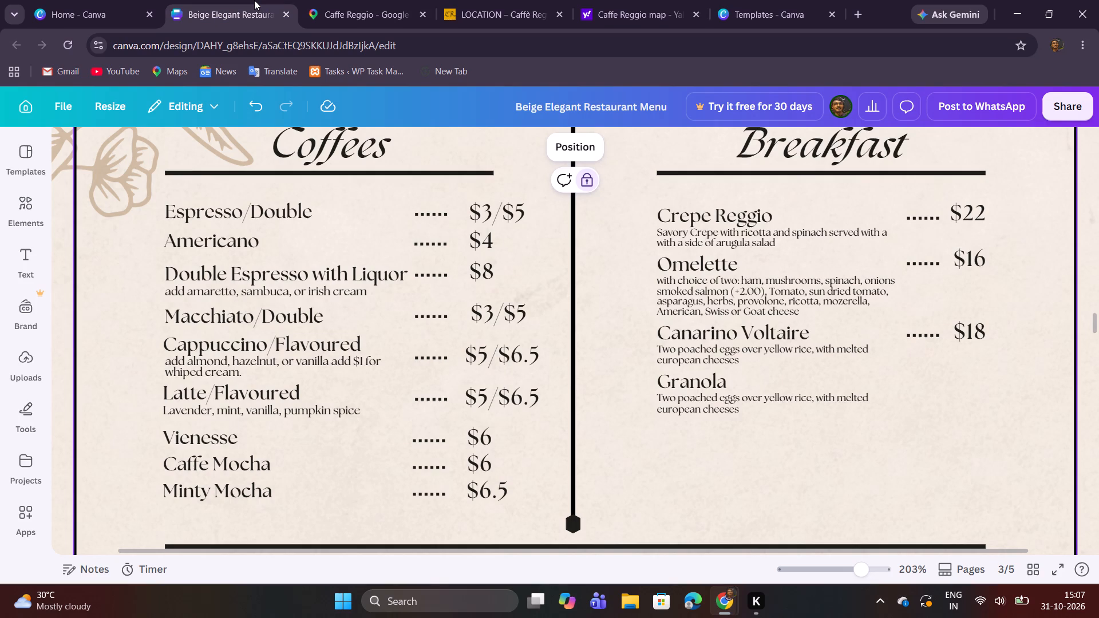
{"action": "double_click", "coordinate": [721, 395]}
{"action": "type", "text": "With nuts and"}
{"action": "key", "text": "space"}
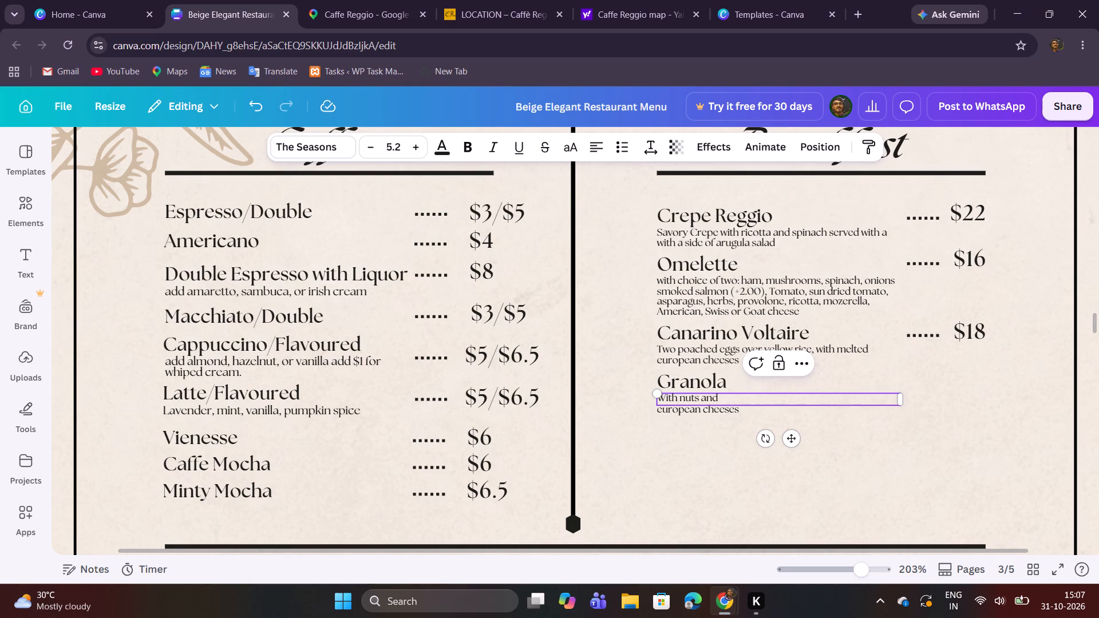
{"action": "type", "text": "raisins"}
{"action": "left_click", "coordinate": [391, 15]}
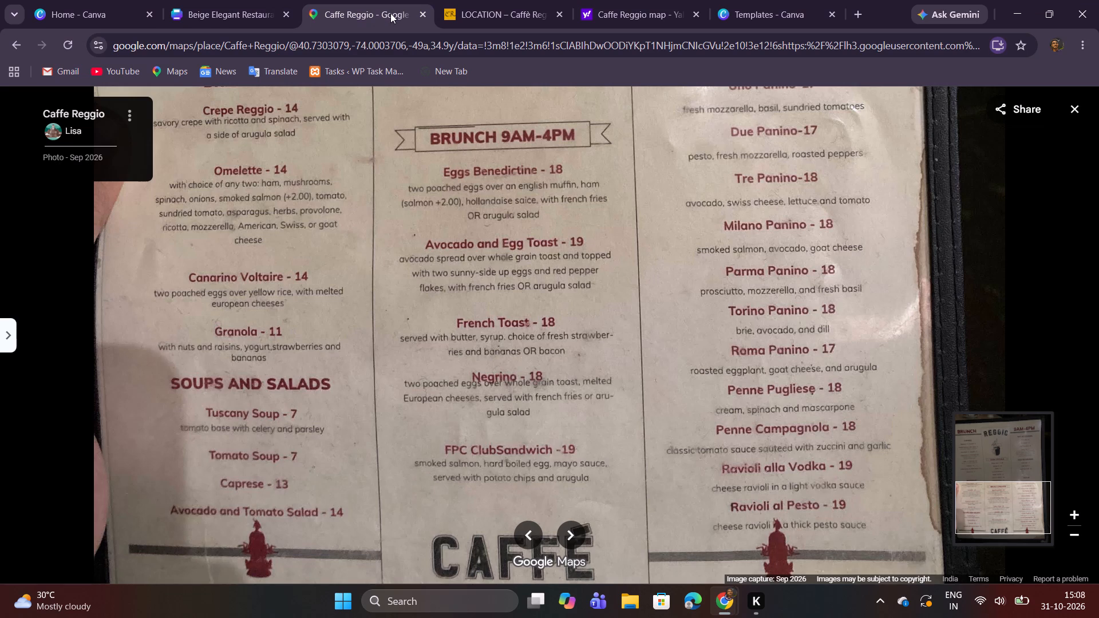
{"action": "left_click", "coordinate": [267, 0]}
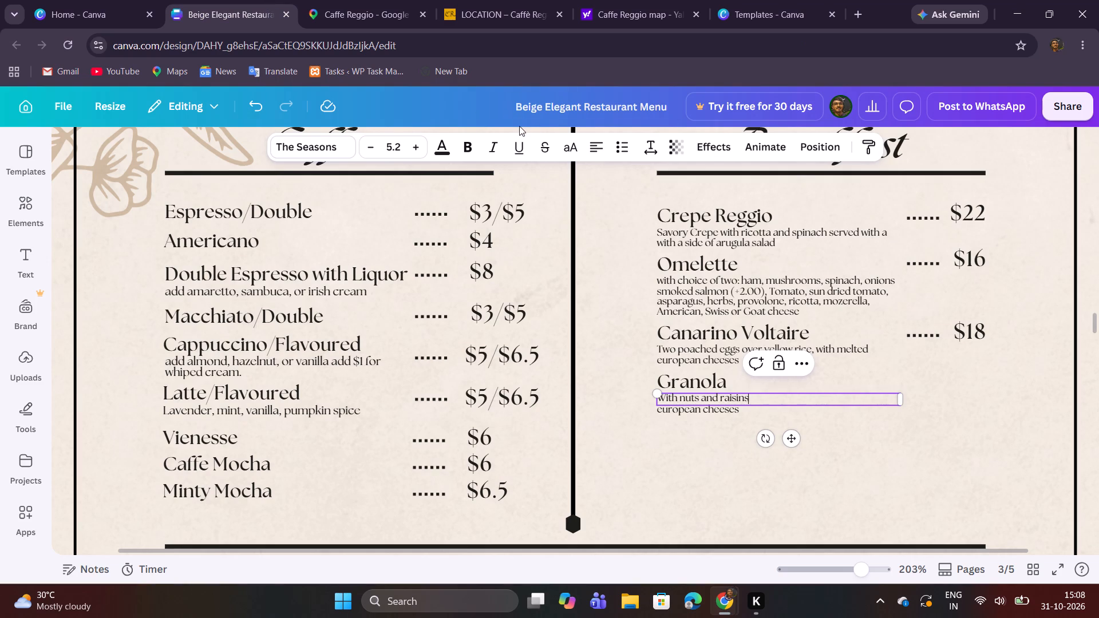
{"action": "type", "text": ", yogurt"}
{"action": "key", "text": "space"}
{"action": "left_click", "coordinate": [333, 0]}
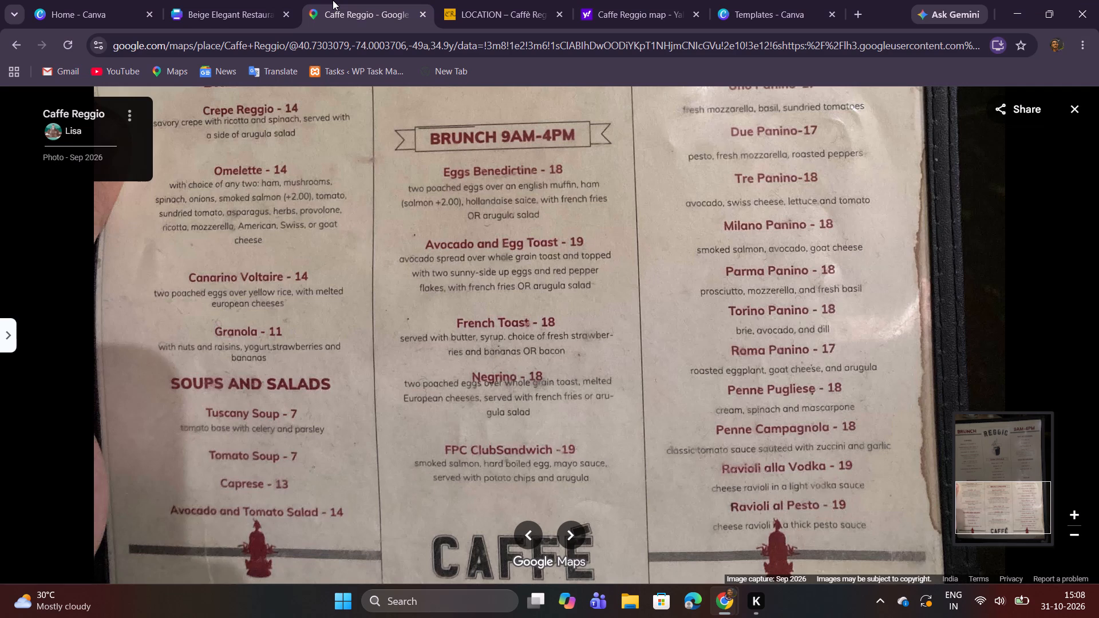
{"action": "left_click", "coordinate": [245, 0]}
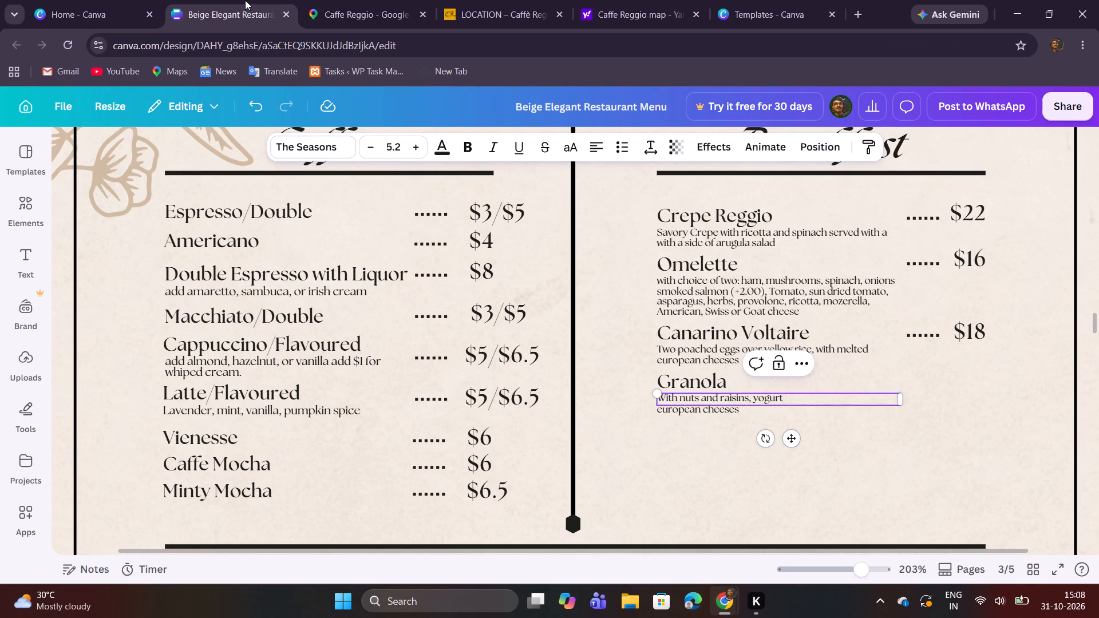
{"action": "key", "text": "BackSpace"}
{"action": "type", "text": ", straw"}
{"action": "type", "text": "berries"}
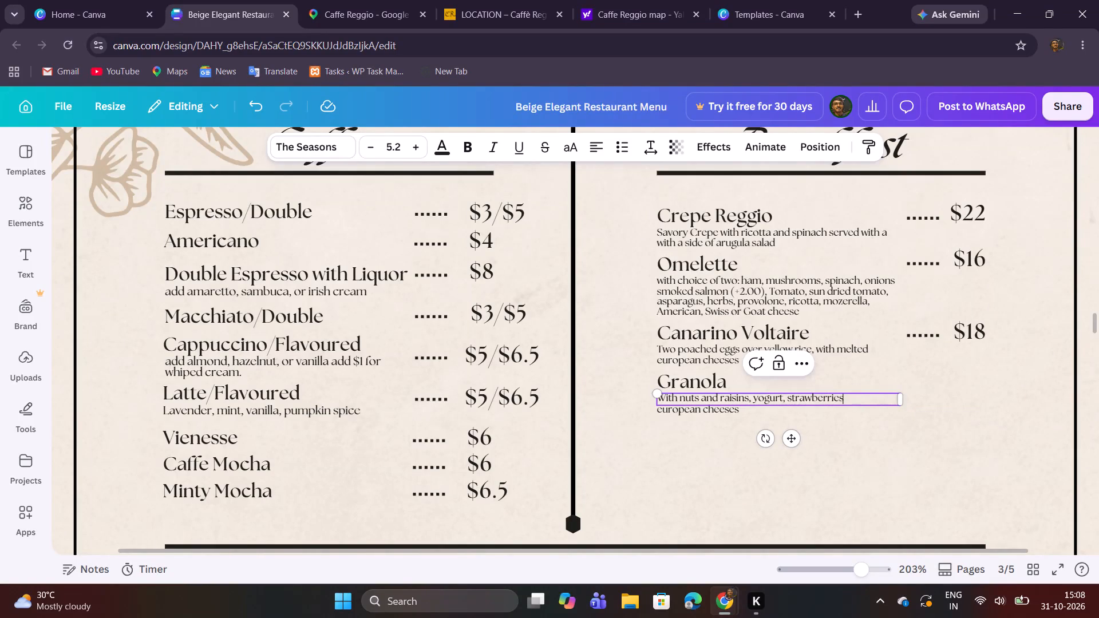
{"action": "left_click", "coordinate": [363, 4]}
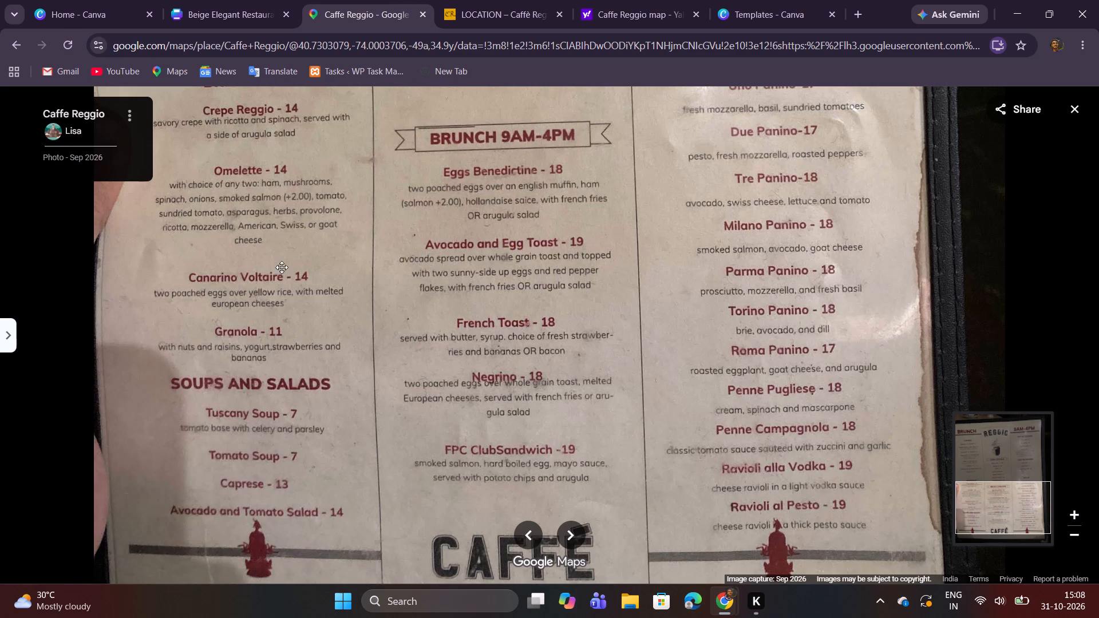
{"action": "left_click", "coordinate": [203, 6]}
{"action": "key", "text": "space"}
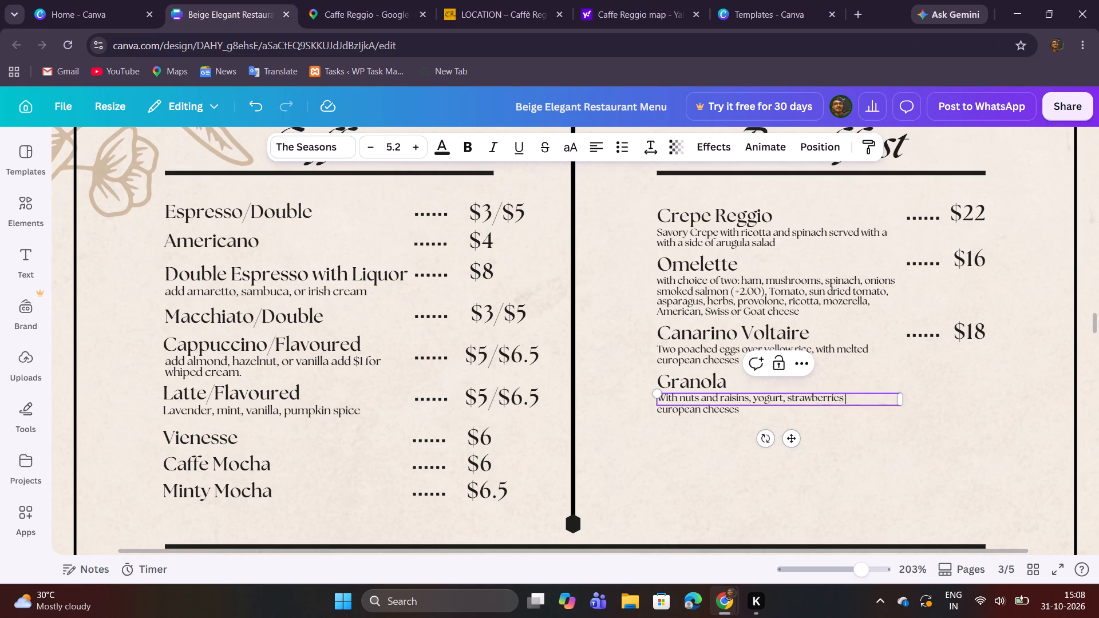
{"action": "type", "text": "and"}
{"action": "key", "text": "space"}
Replace the second description line under Granola with "bannanas".
{"action": "left_click", "coordinate": [747, 409]}
{"action": "left_click", "coordinate": [722, 425]}
{"action": "double_click", "coordinate": [726, 411]}
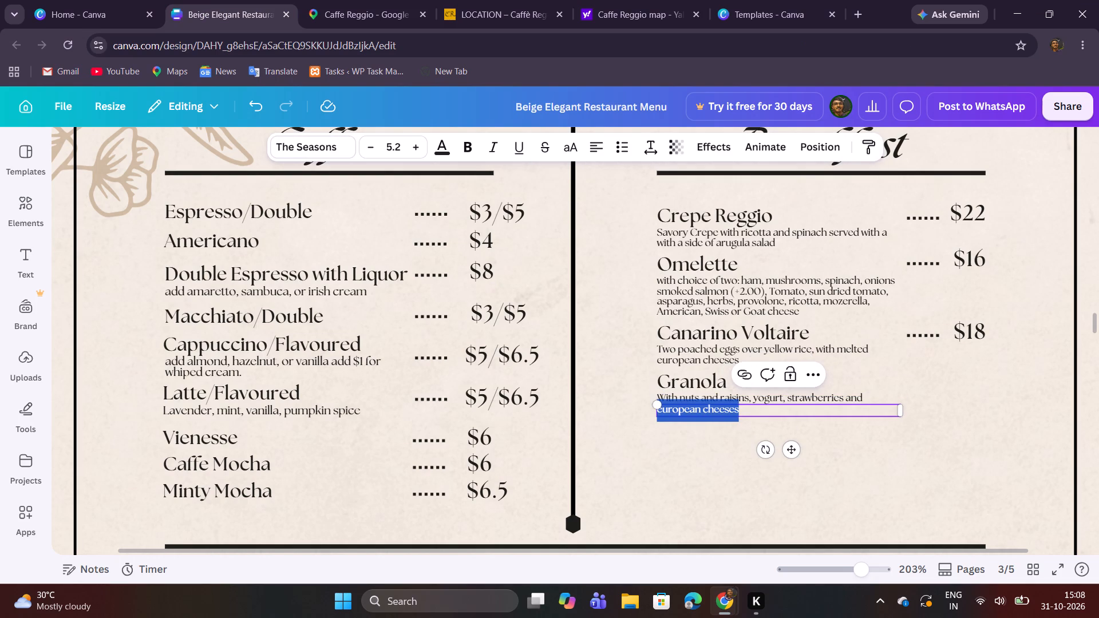
{"action": "type", "text": "bannanas"}
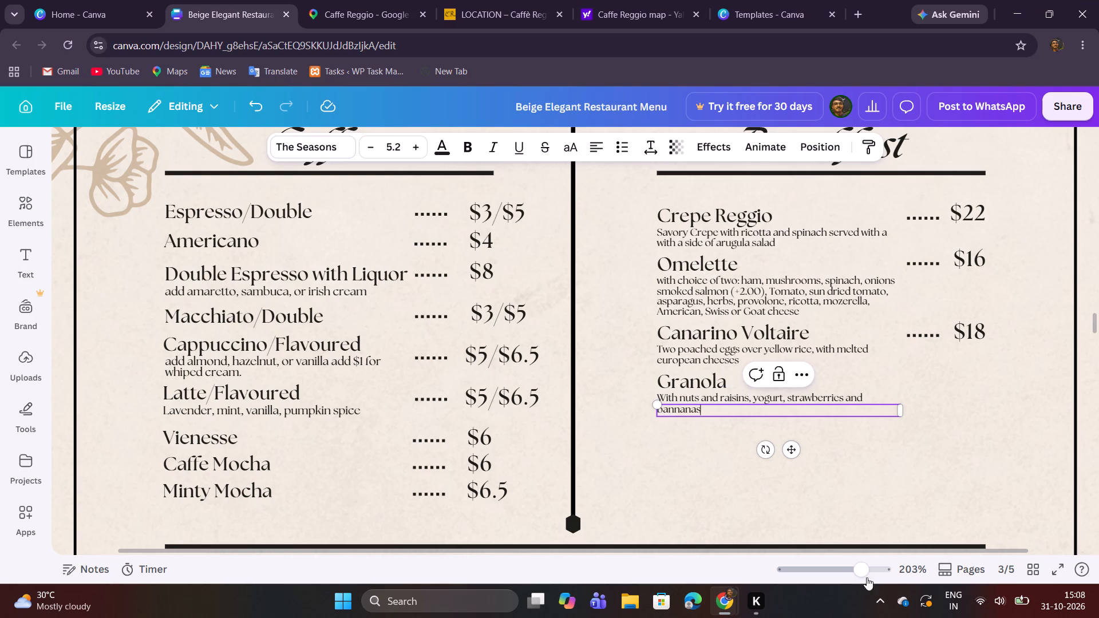
{"action": "left_click", "coordinate": [710, 482]}
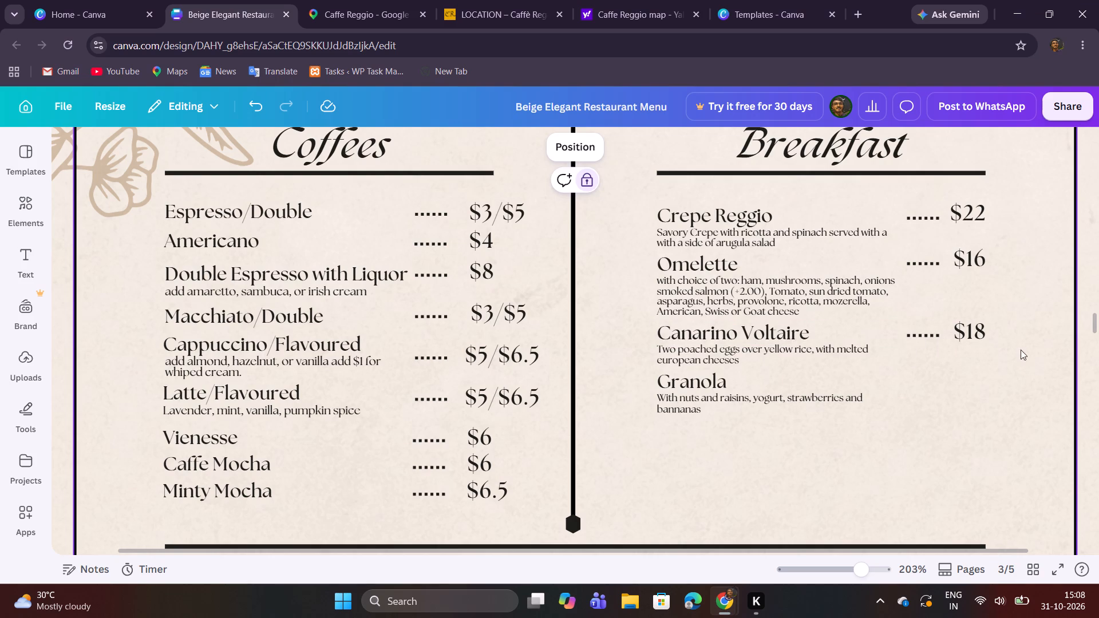
Duplicate the Canarino Voltaire dotted leader and price and place the copy level with Granola, aligned with the price column above.
{"action": "left_click_drag", "start_coordinate": [1014, 340], "coordinate": [999, 344]}
{"action": "left_click_drag", "start_coordinate": [999, 344], "coordinate": [920, 334]}
{"action": "left_click", "coordinate": [960, 287]}
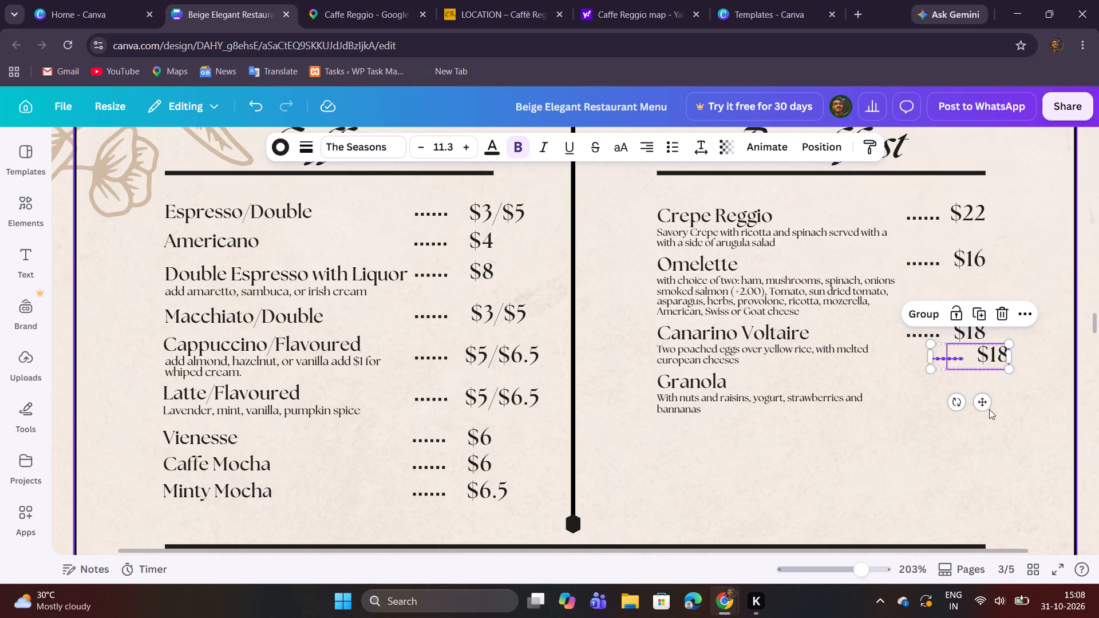
{"action": "left_click_drag", "start_coordinate": [983, 405], "coordinate": [958, 427]}
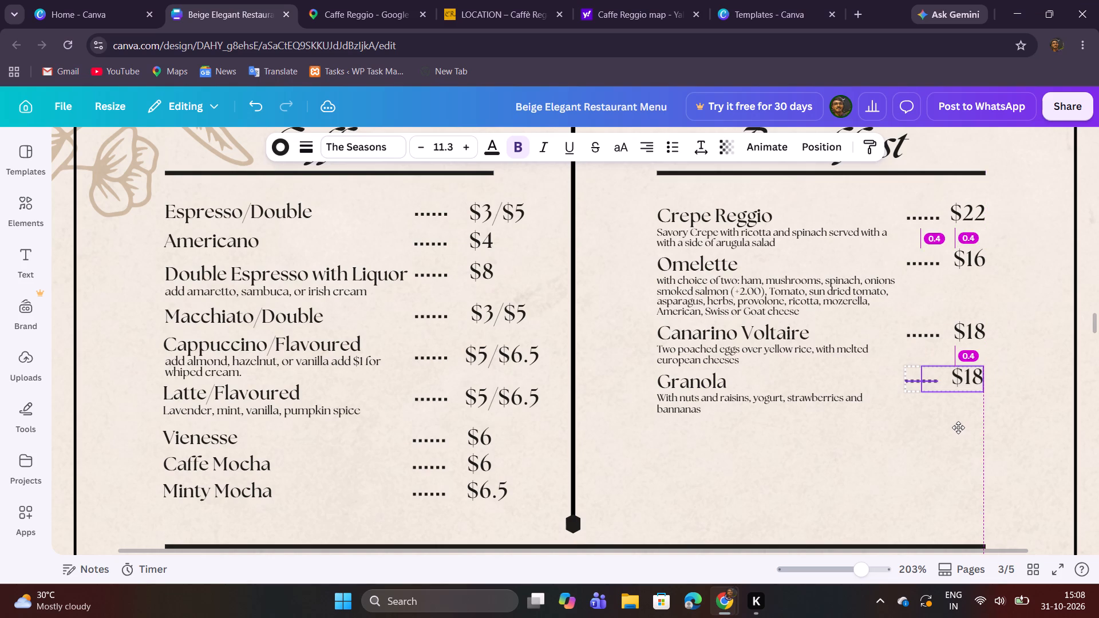
{"action": "left_click_drag", "start_coordinate": [958, 427], "coordinate": [959, 432]}
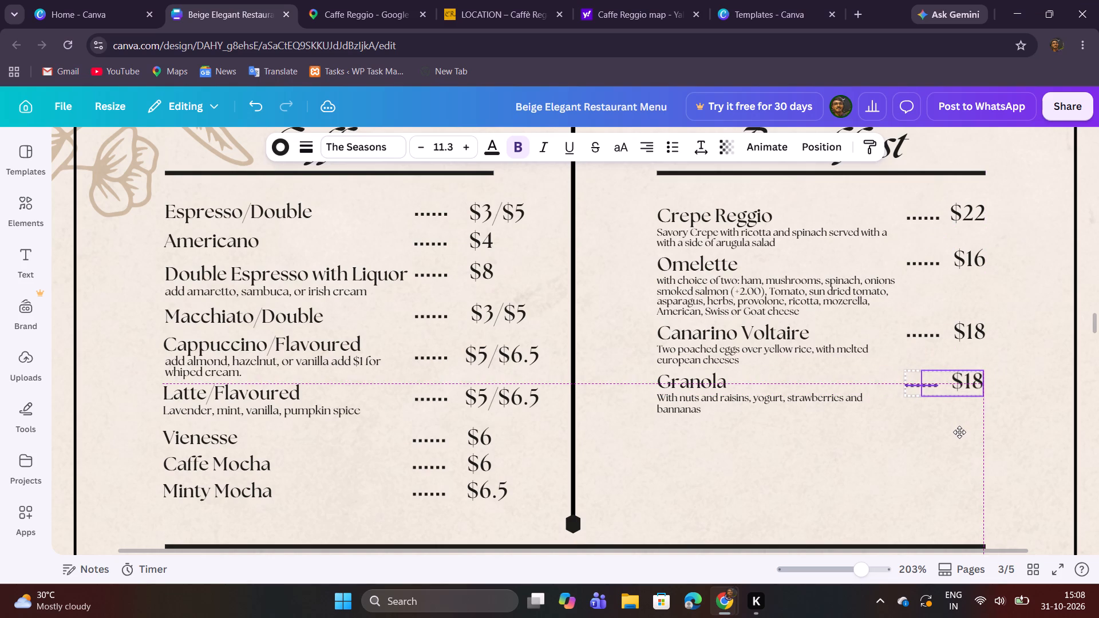
{"action": "left_click_drag", "start_coordinate": [959, 432], "coordinate": [958, 432]}
{"action": "left_click_drag", "start_coordinate": [958, 432], "coordinate": [961, 433]}
{"action": "left_click_drag", "start_coordinate": [961, 433], "coordinate": [963, 434]}
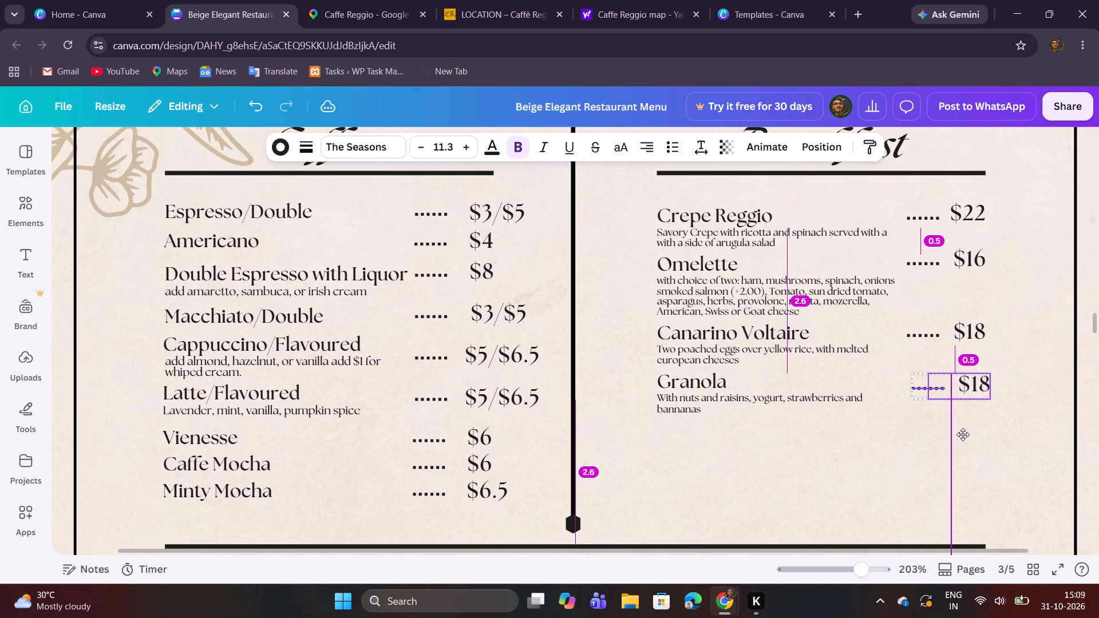
{"action": "left_click_drag", "start_coordinate": [963, 434], "coordinate": [960, 434]}
{"action": "left_click", "coordinate": [927, 449]}
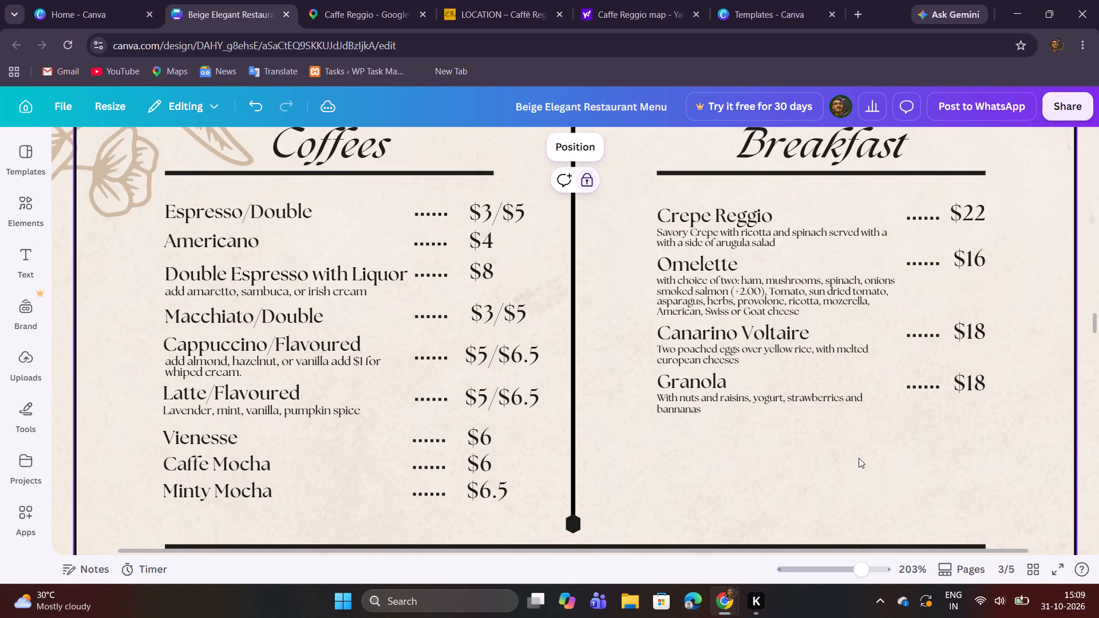
Check the Breakfast prices in the Google Maps menu photo and set the Crepe Reggio price to $14.
{"action": "left_click", "coordinate": [373, 26]}
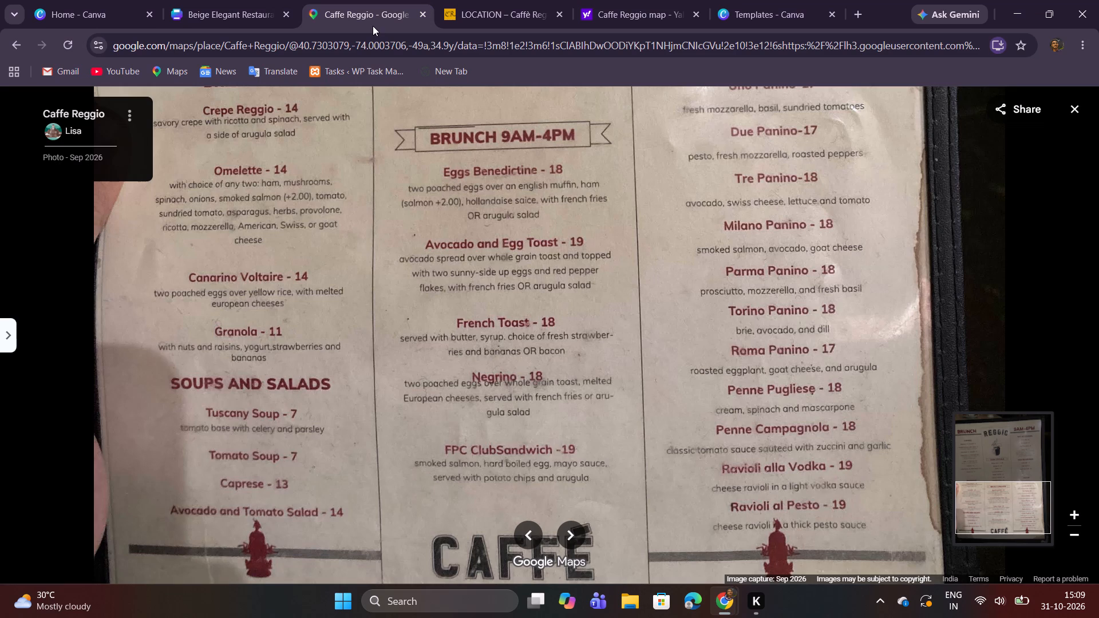
{"action": "left_click_drag", "start_coordinate": [425, 229], "coordinate": [425, 249]}
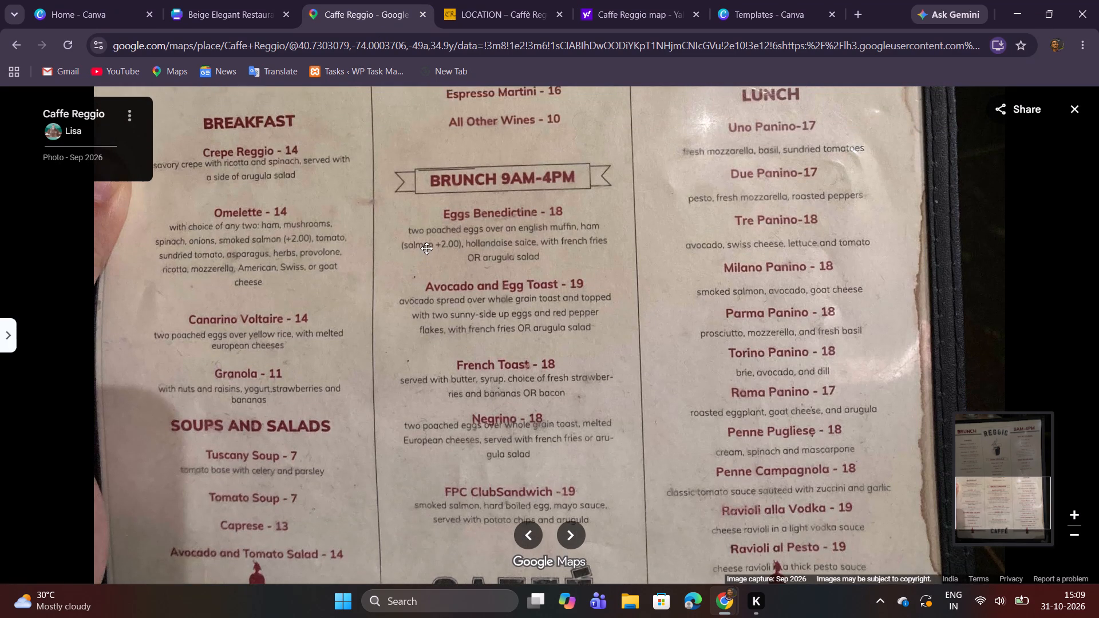
{"action": "left_click", "coordinate": [252, 0]}
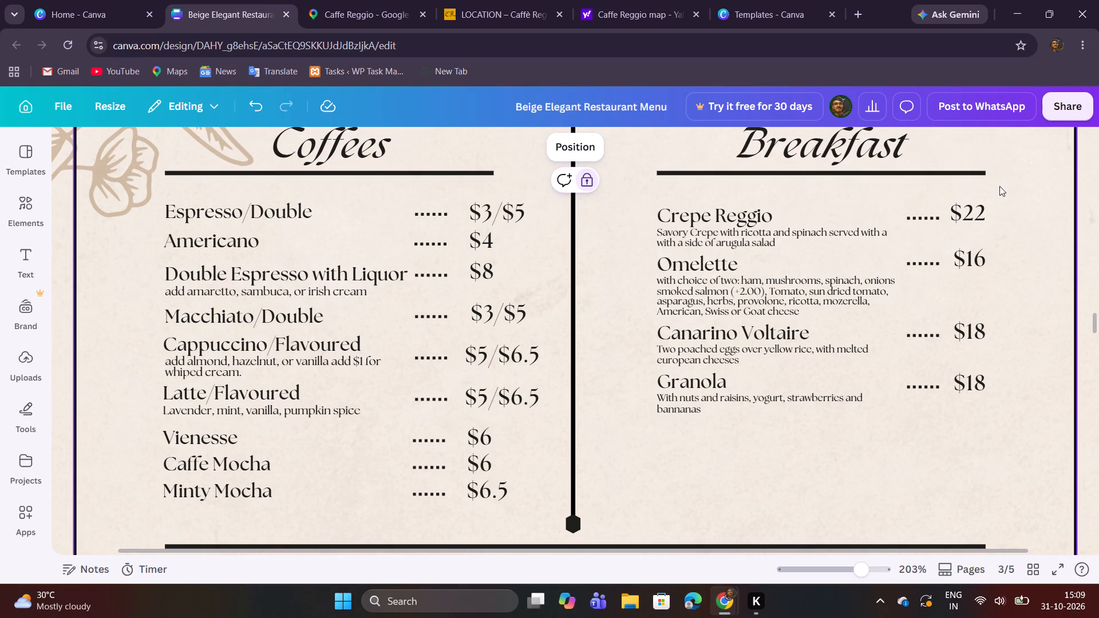
{"action": "double_click", "coordinate": [970, 206]}
{"action": "double_click", "coordinate": [967, 212]}
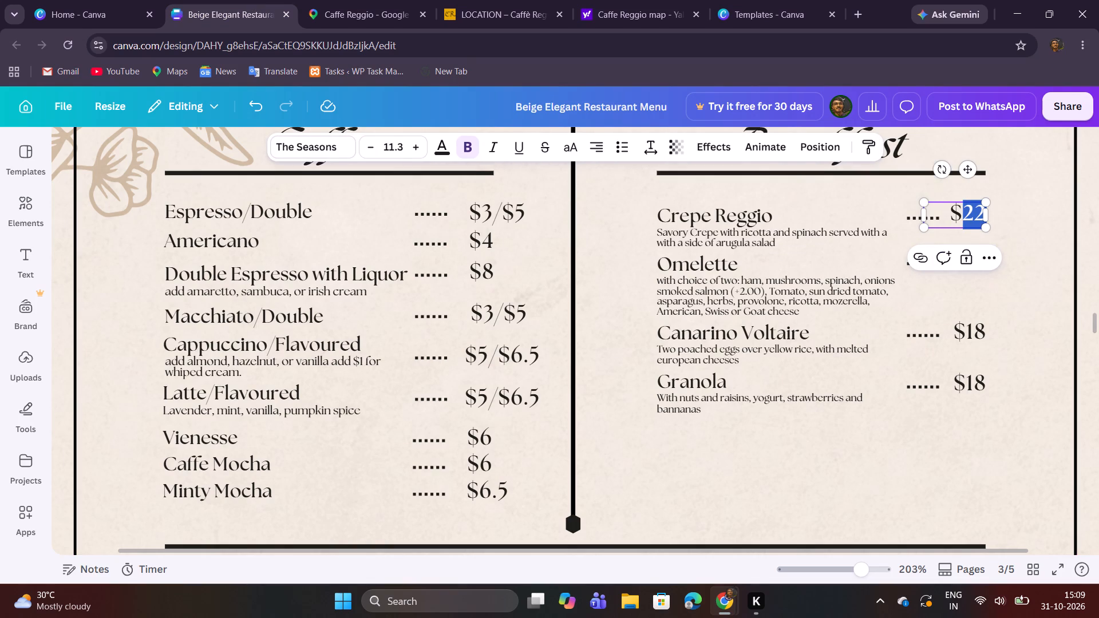
{"action": "type", "text": "14"}
{"action": "left_click", "coordinate": [991, 272]}
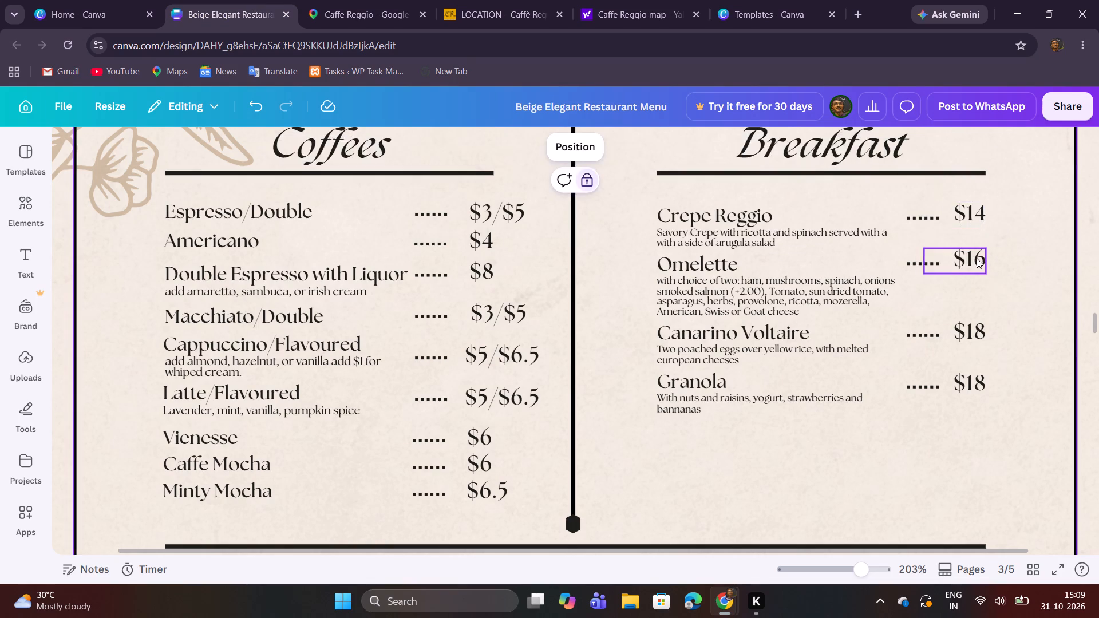
Set the Omelette price to $14.
{"action": "double_click", "coordinate": [977, 257]}
{"action": "triple_click", "coordinate": [975, 257]}
{"action": "double_click", "coordinate": [964, 258]}
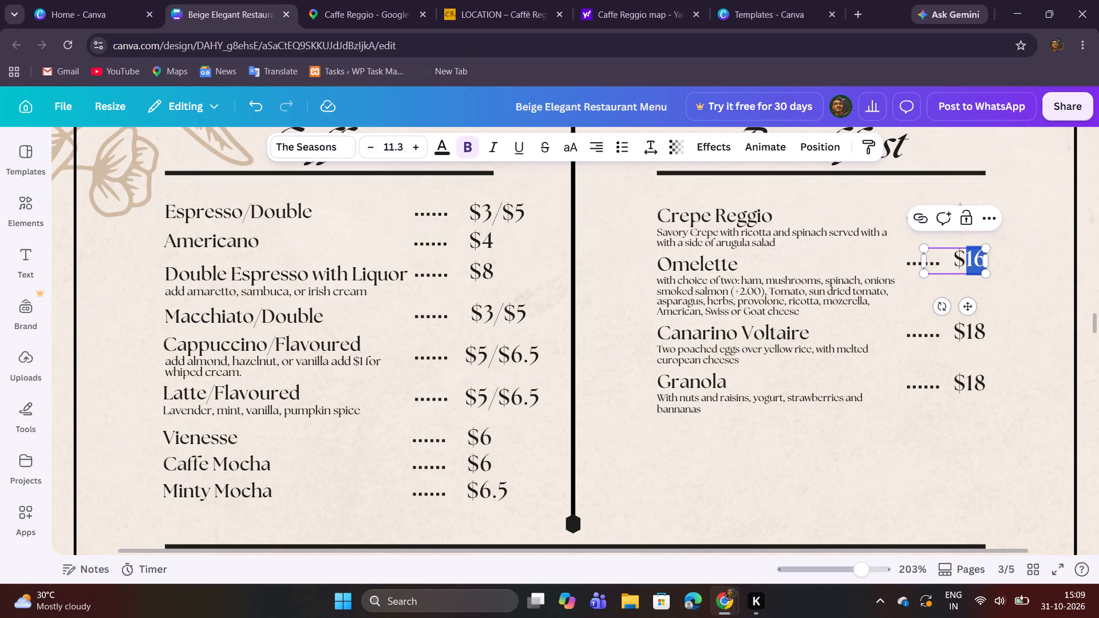
{"action": "type", "text": "14"}
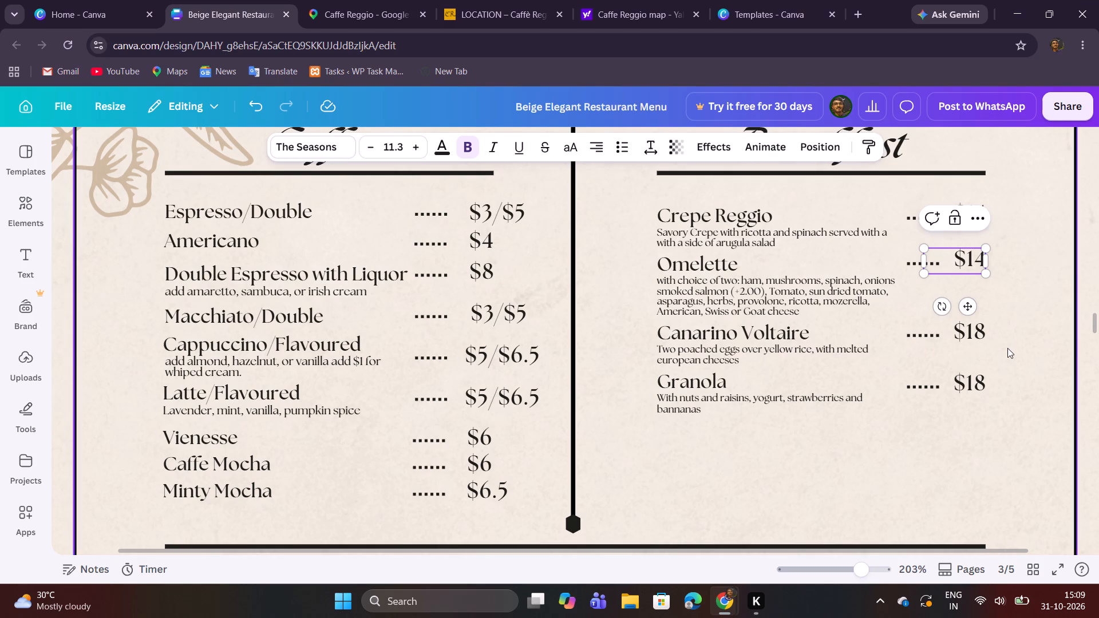
Set the Canarino Voltaire price to $14.
{"action": "triple_click", "coordinate": [970, 332]}
{"action": "double_click", "coordinate": [971, 332]}
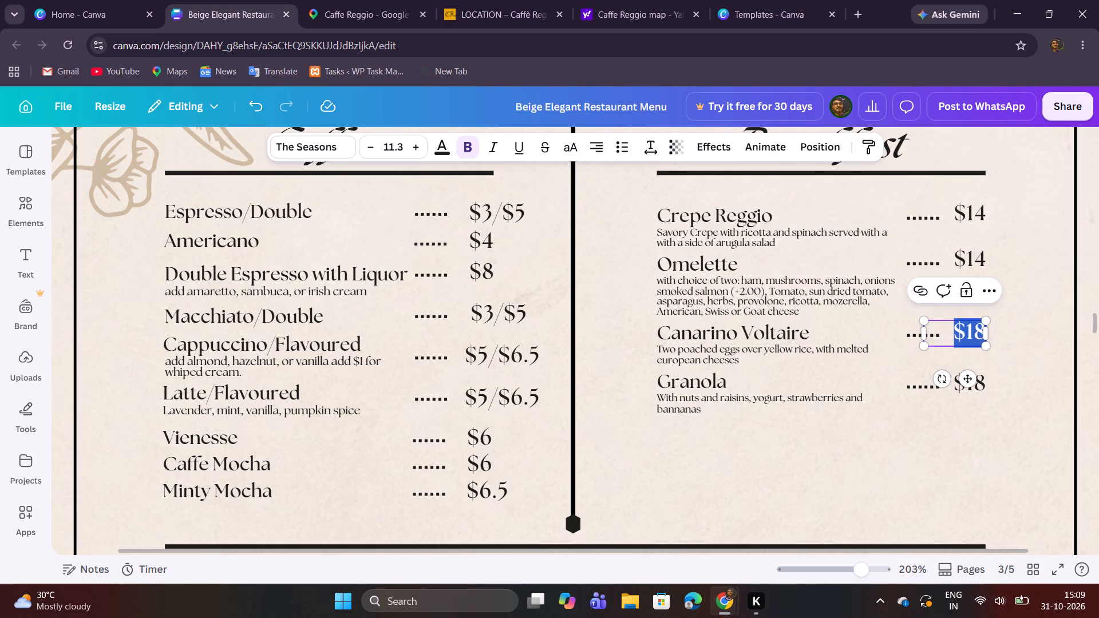
{"action": "double_click", "coordinate": [971, 332]}
{"action": "double_click", "coordinate": [964, 330]}
{"action": "type", "text": "14"}
{"action": "left_click", "coordinate": [1022, 415]}
Set the Granola price to $11.
{"action": "double_click", "coordinate": [968, 382]}
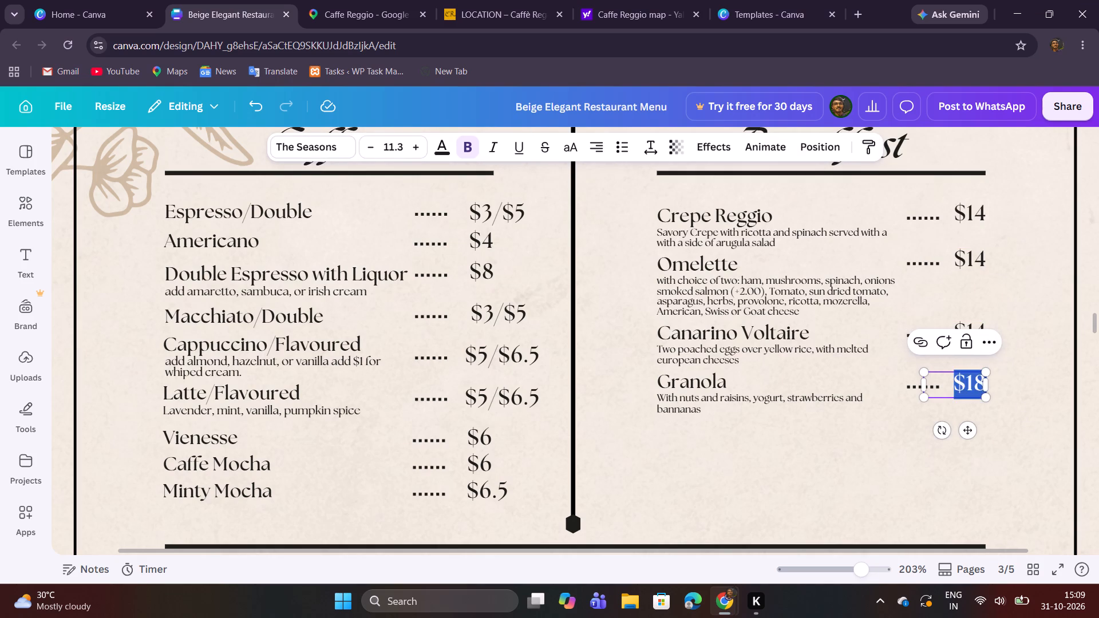
{"action": "double_click", "coordinate": [968, 385]}
{"action": "type", "text": "11"}
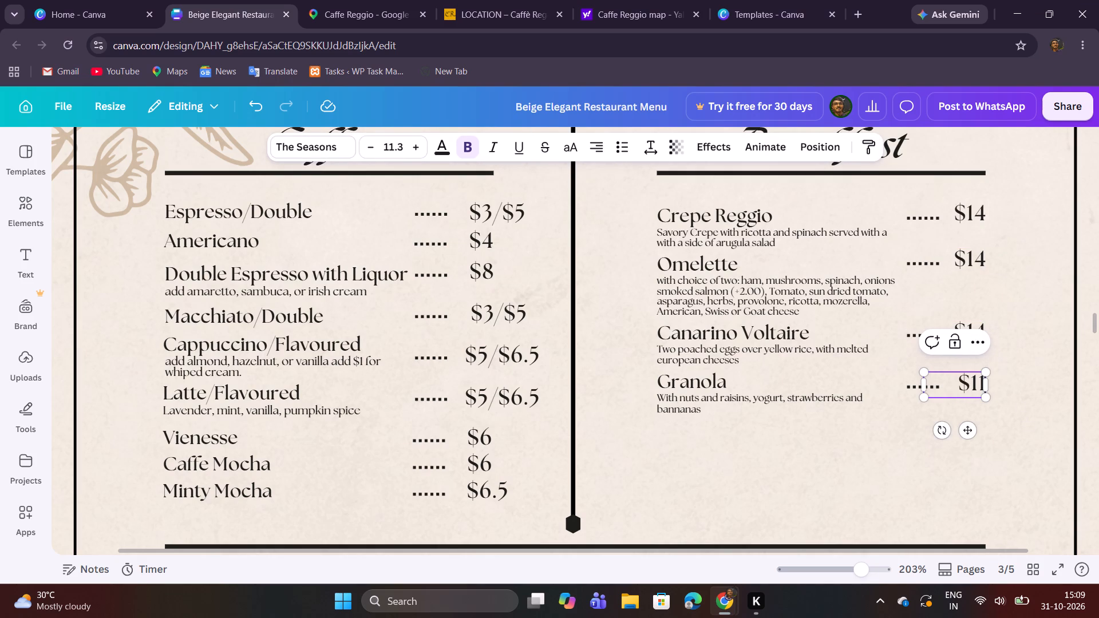
{"action": "left_click", "coordinate": [910, 460]}
Review the finished Breakfast column on page 3 and look over the sections of the Google Maps menu photo.
{"action": "scroll", "coordinate": [910, 458], "scroll_direction": "down", "scroll_amount": 1}
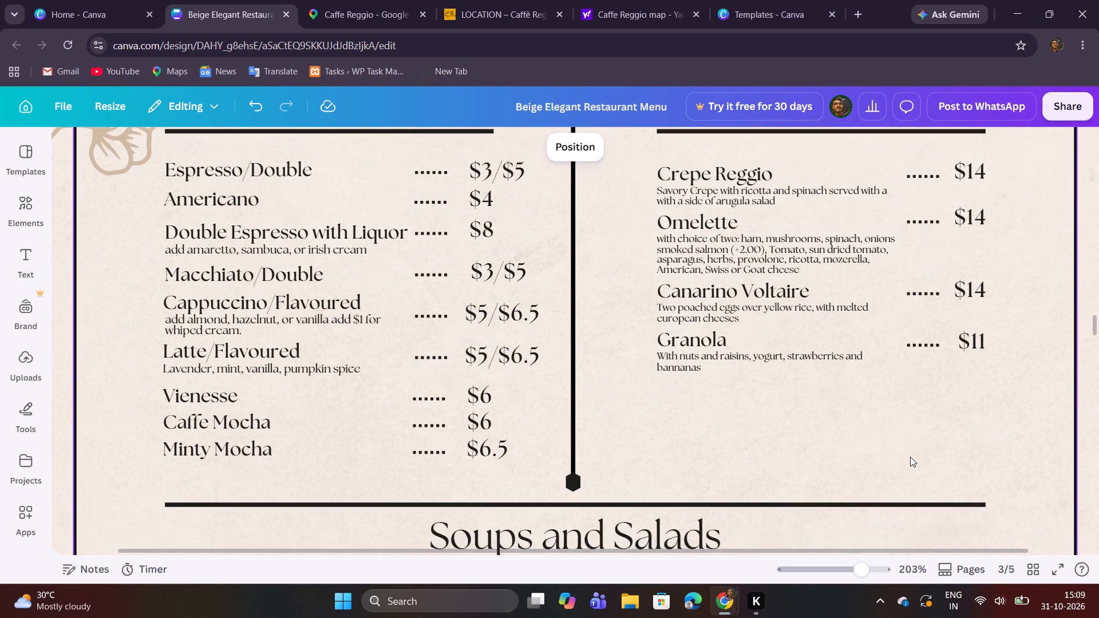
{"action": "scroll", "coordinate": [910, 457], "scroll_direction": "up", "scroll_amount": 1}
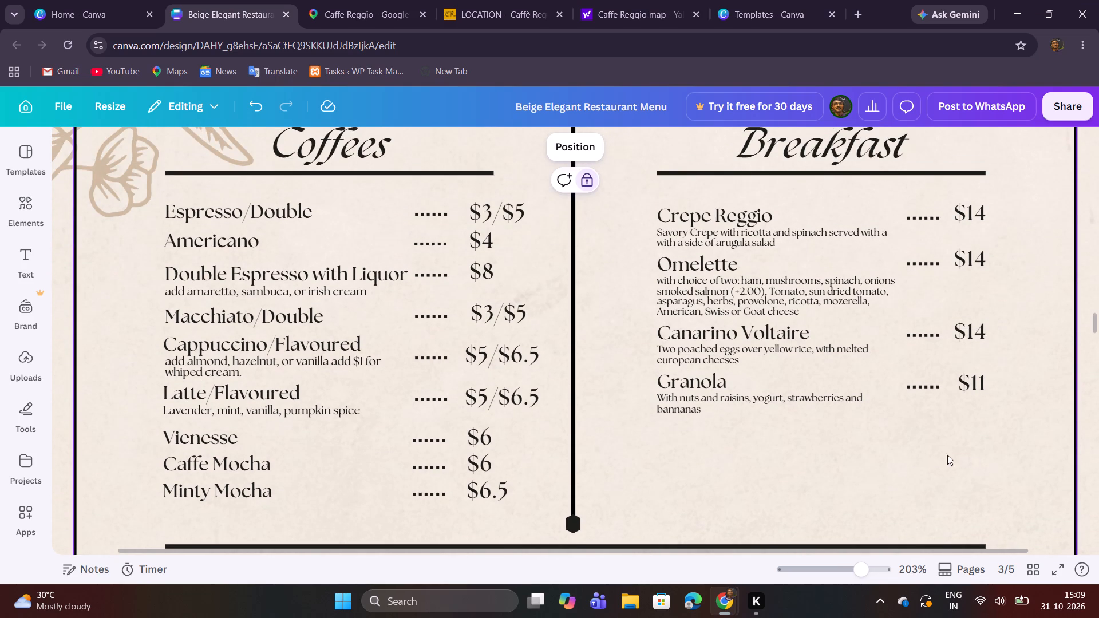
{"action": "left_click", "coordinate": [352, 0]}
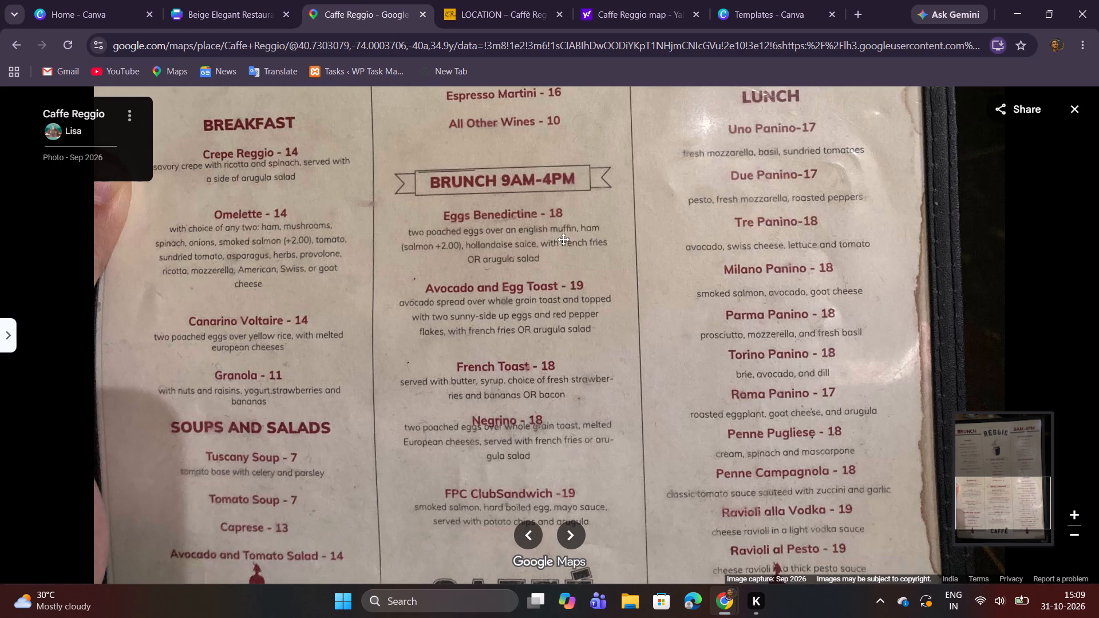
{"action": "left_click_drag", "start_coordinate": [560, 228], "coordinate": [571, 168]}
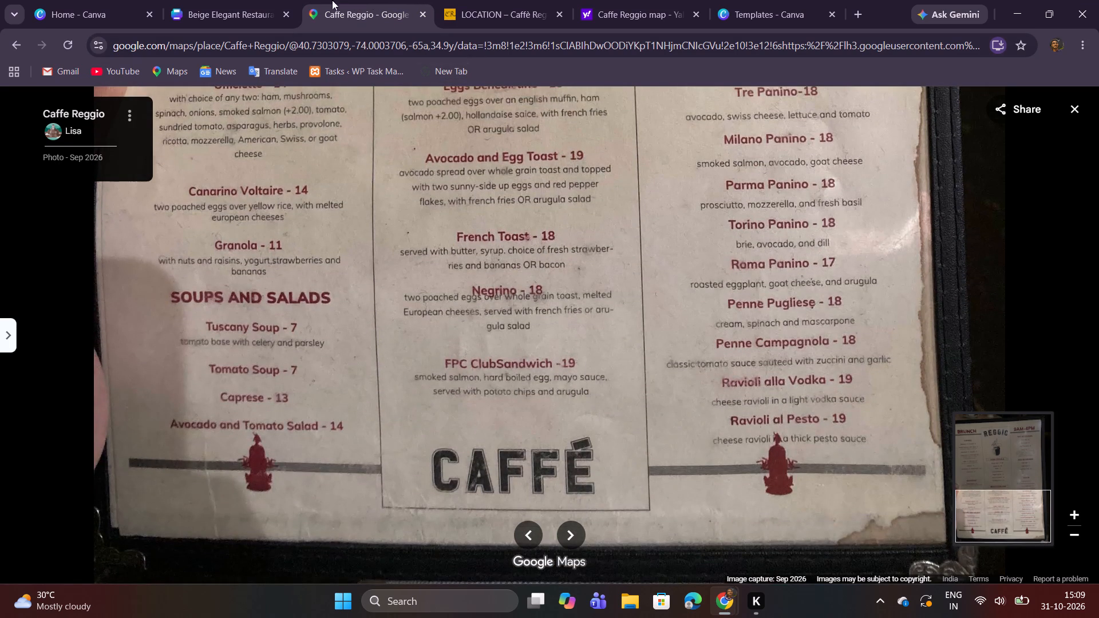
{"action": "left_click_drag", "start_coordinate": [379, 172], "coordinate": [434, 562]}
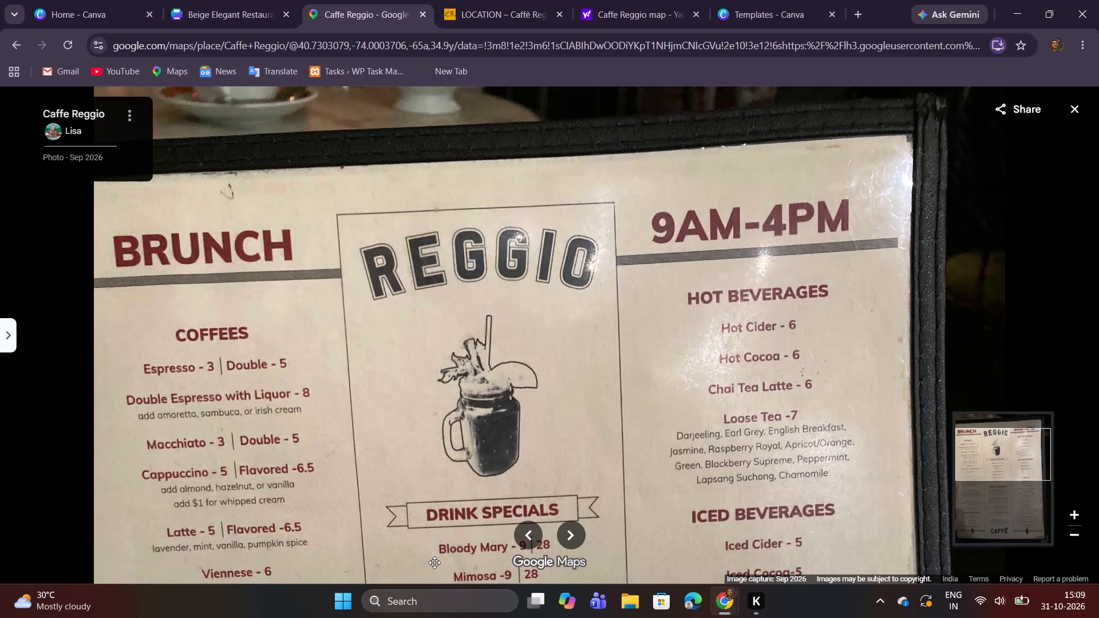
{"action": "left_click_drag", "start_coordinate": [434, 562], "coordinate": [445, 441]}
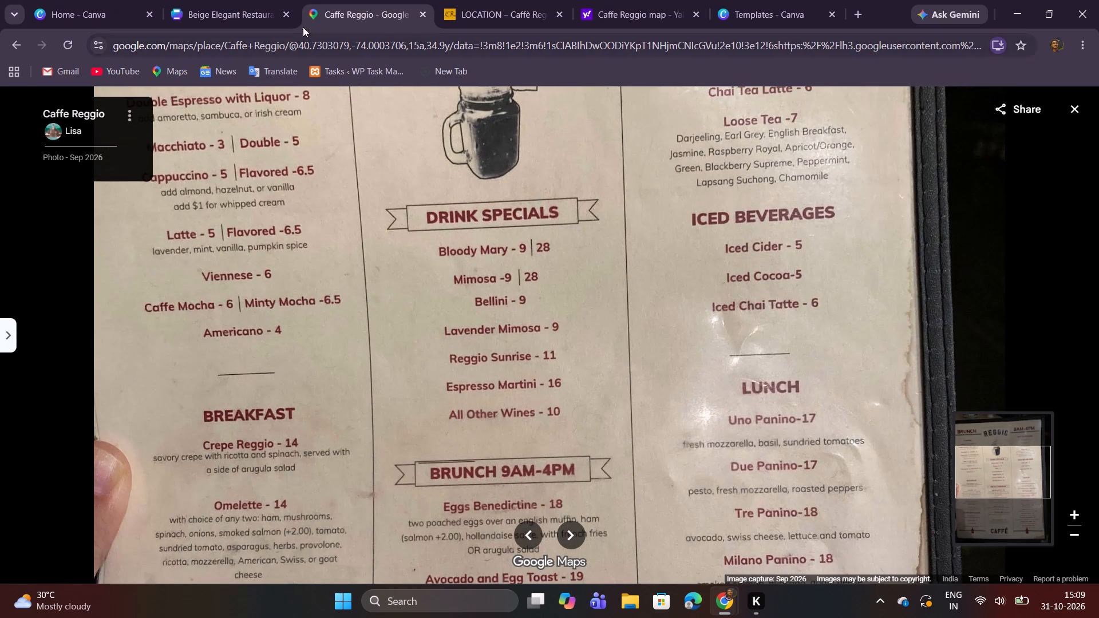
{"action": "left_click", "coordinate": [235, 0]}
{"action": "left_click_drag", "start_coordinate": [665, 435], "coordinate": [648, 291]}
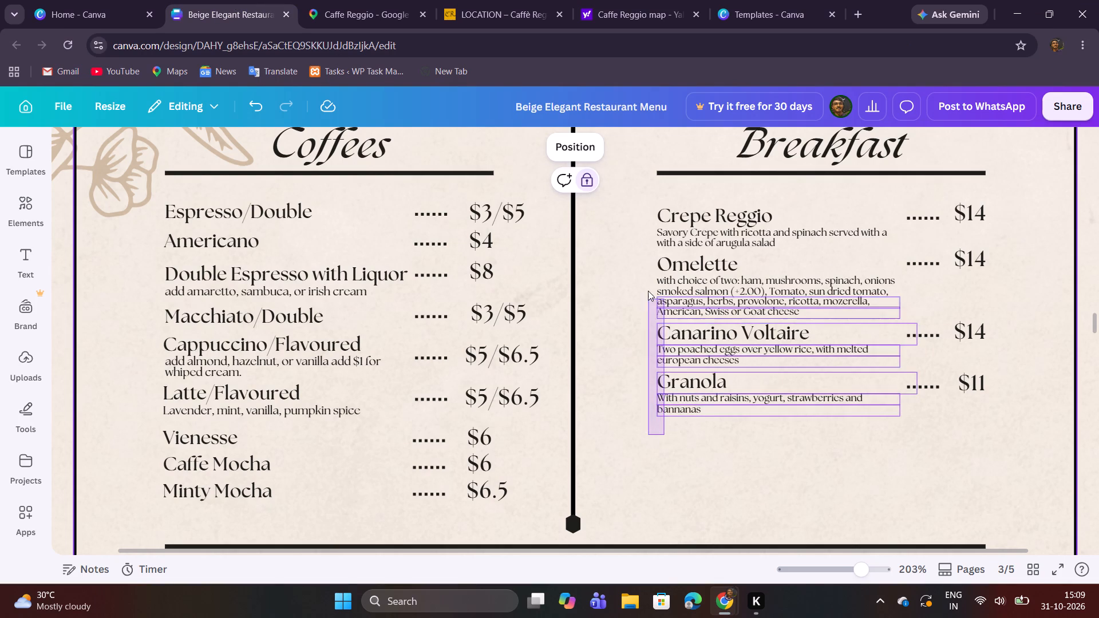
{"action": "left_click_drag", "start_coordinate": [648, 291], "coordinate": [654, 344]}
{"action": "left_click", "coordinate": [669, 448]}
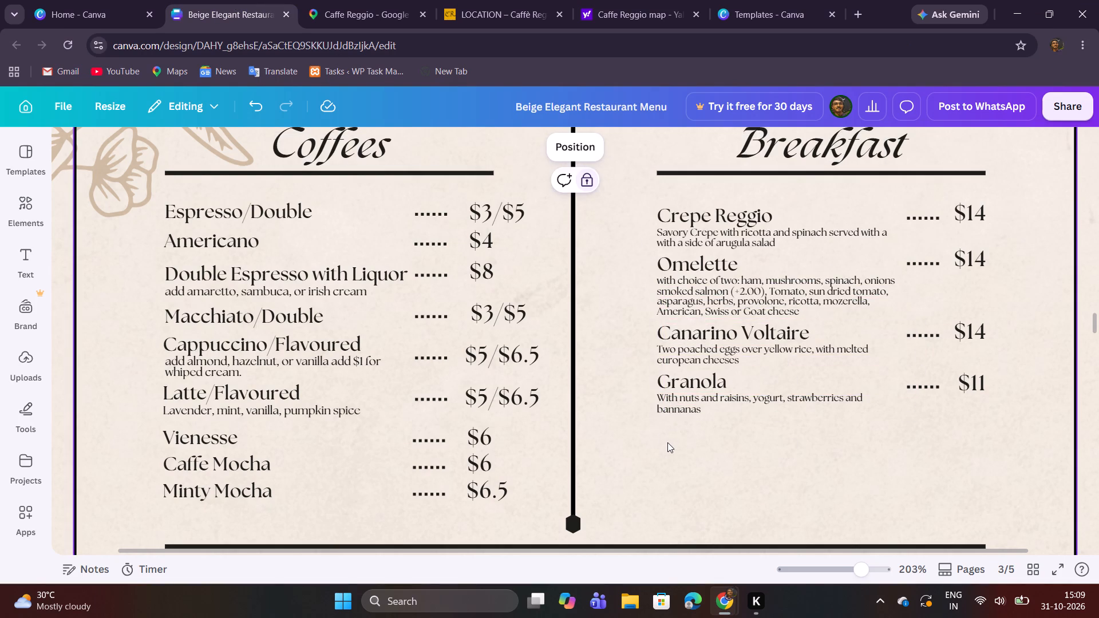
{"action": "left_click", "coordinate": [657, 468]}
Compare the Soups and Salads section on page 3 with the sections of the Google Maps menu photo.
{"action": "scroll", "coordinate": [655, 461], "scroll_direction": "down", "scroll_amount": 5}
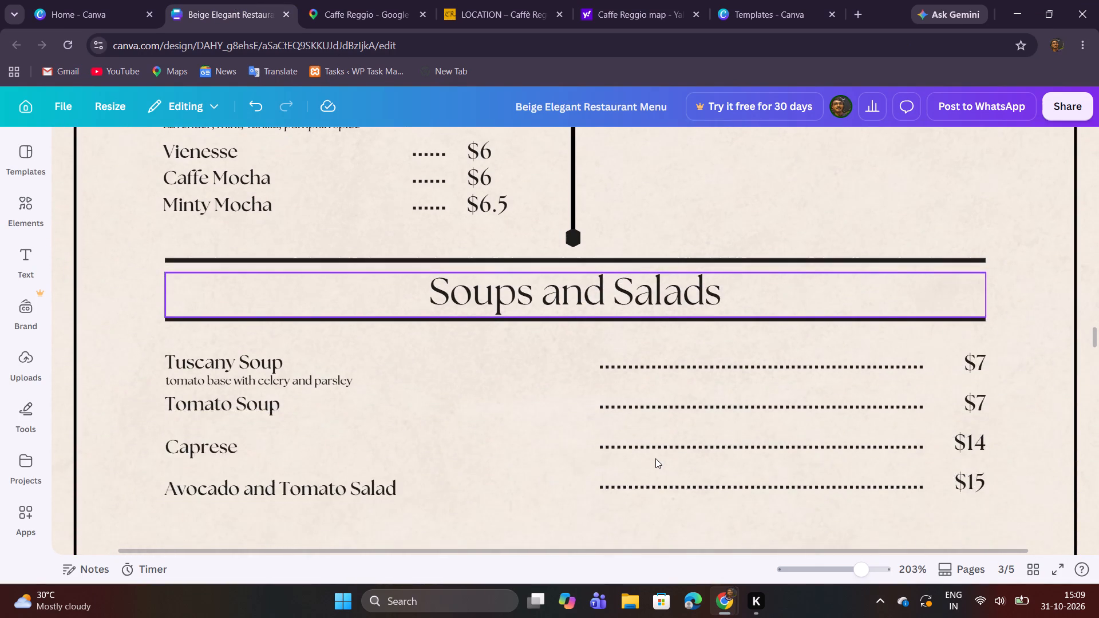
{"action": "scroll", "coordinate": [655, 458], "scroll_direction": "down", "scroll_amount": 1}
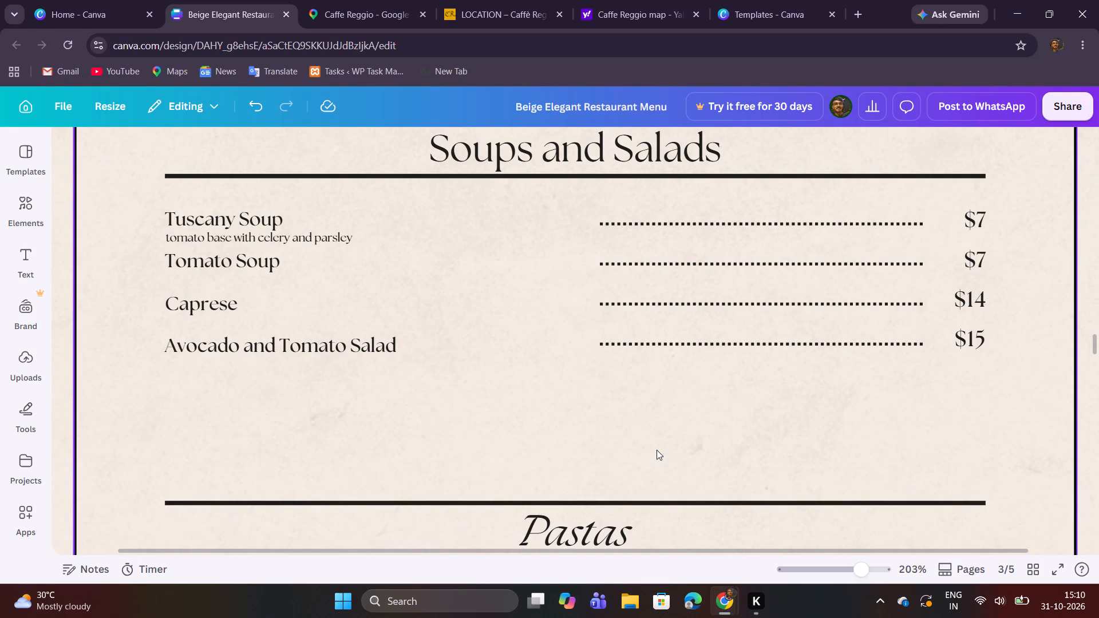
{"action": "scroll", "coordinate": [489, 402], "scroll_direction": "up", "scroll_amount": 2}
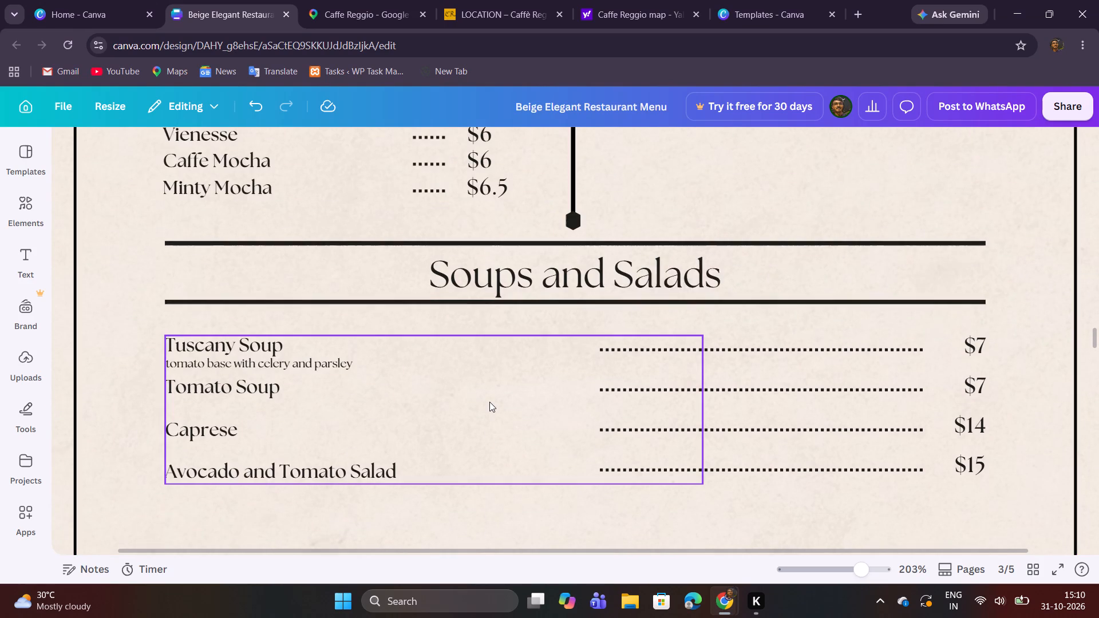
{"action": "scroll", "coordinate": [489, 402], "scroll_direction": "down", "scroll_amount": 1}
{"action": "left_click", "coordinate": [365, 0]}
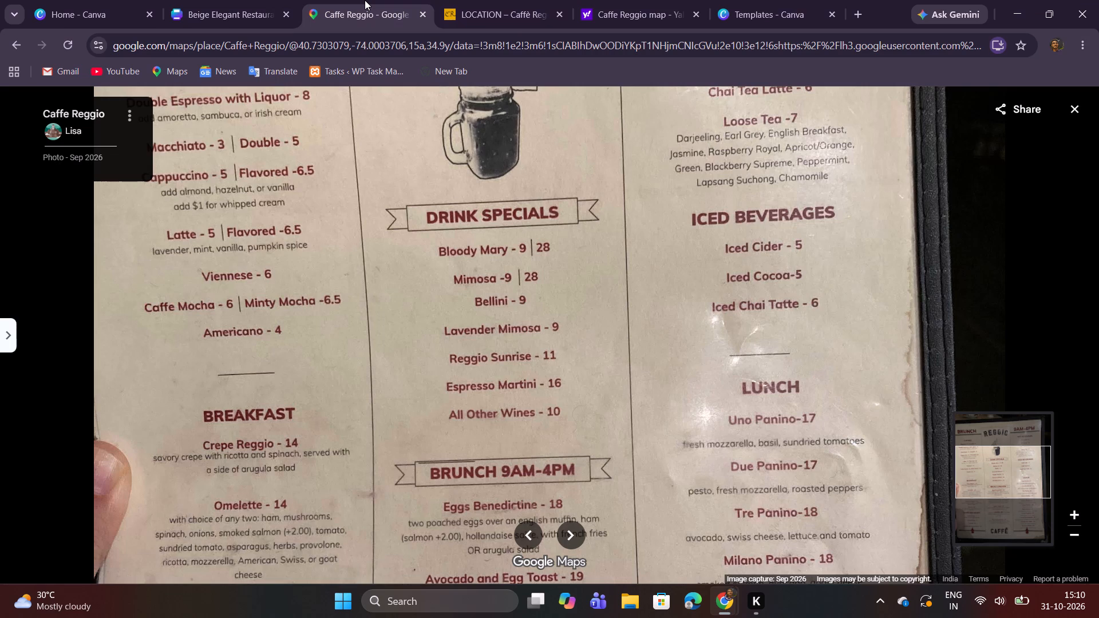
{"action": "left_click_drag", "start_coordinate": [566, 287], "coordinate": [570, 160]}
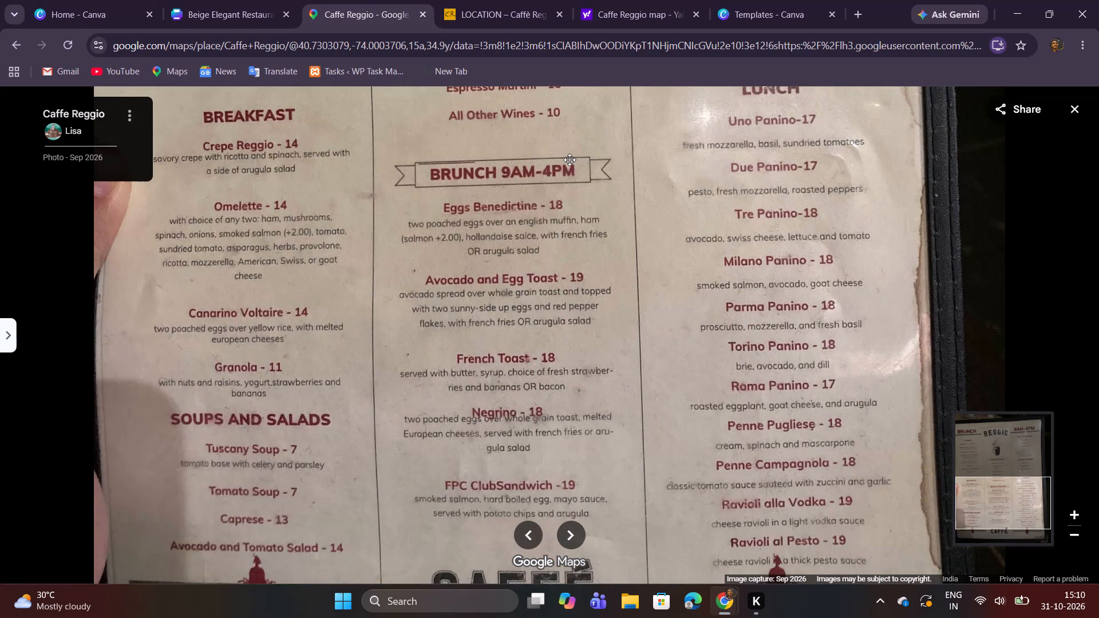
{"action": "left_click_drag", "start_coordinate": [570, 160], "coordinate": [627, 355]}
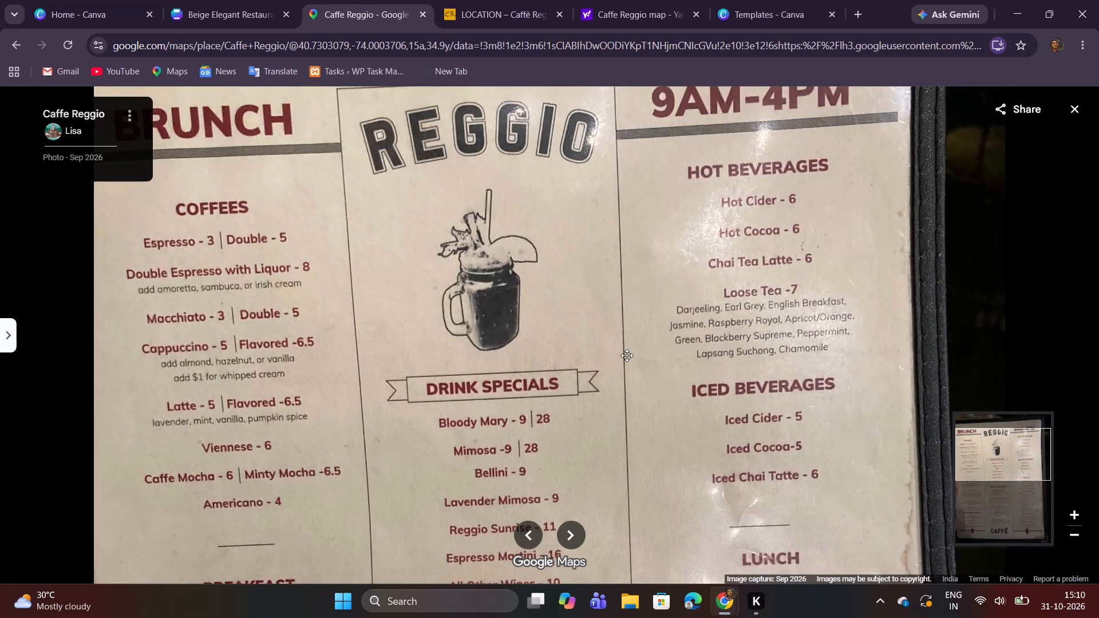
{"action": "left_click_drag", "start_coordinate": [627, 355], "coordinate": [627, 308]}
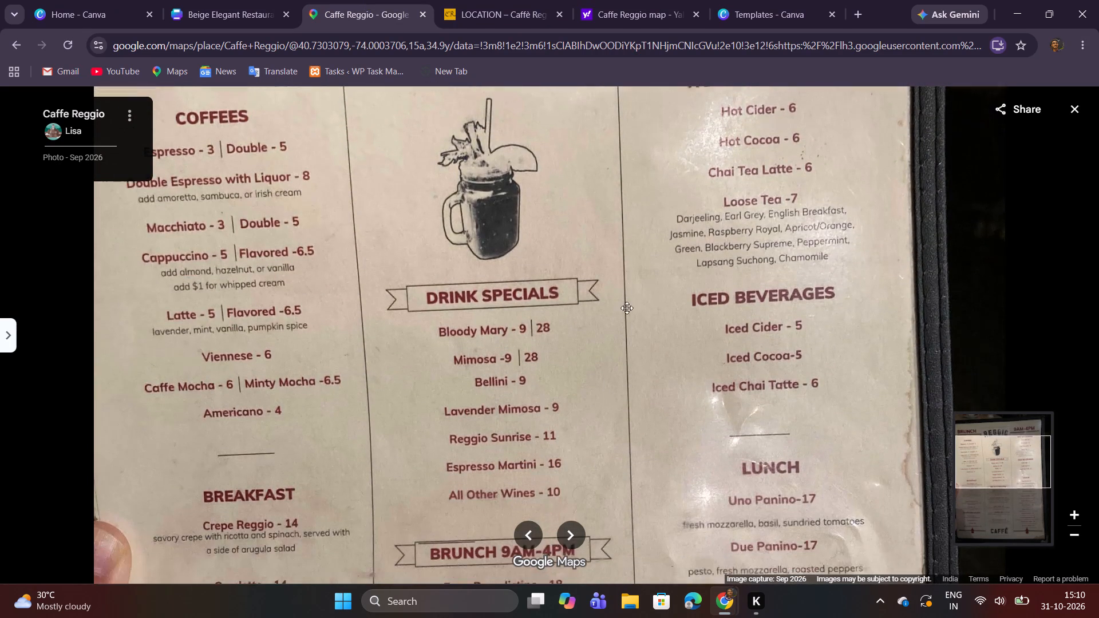
{"action": "left_click_drag", "start_coordinate": [627, 308], "coordinate": [633, 165]}
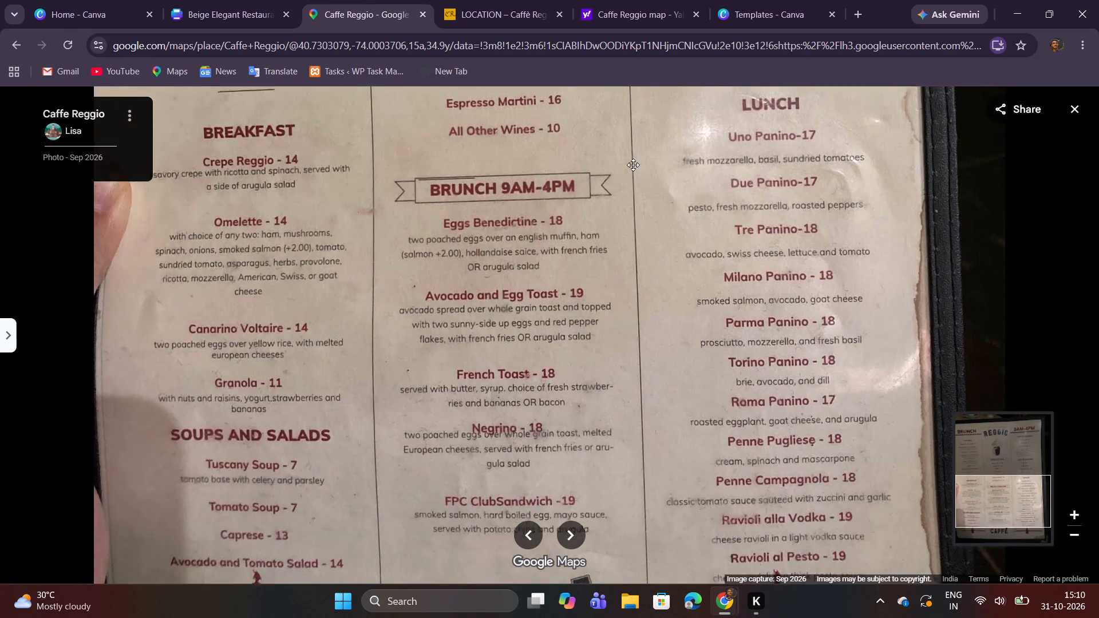
{"action": "left_click_drag", "start_coordinate": [633, 165], "coordinate": [671, 322]}
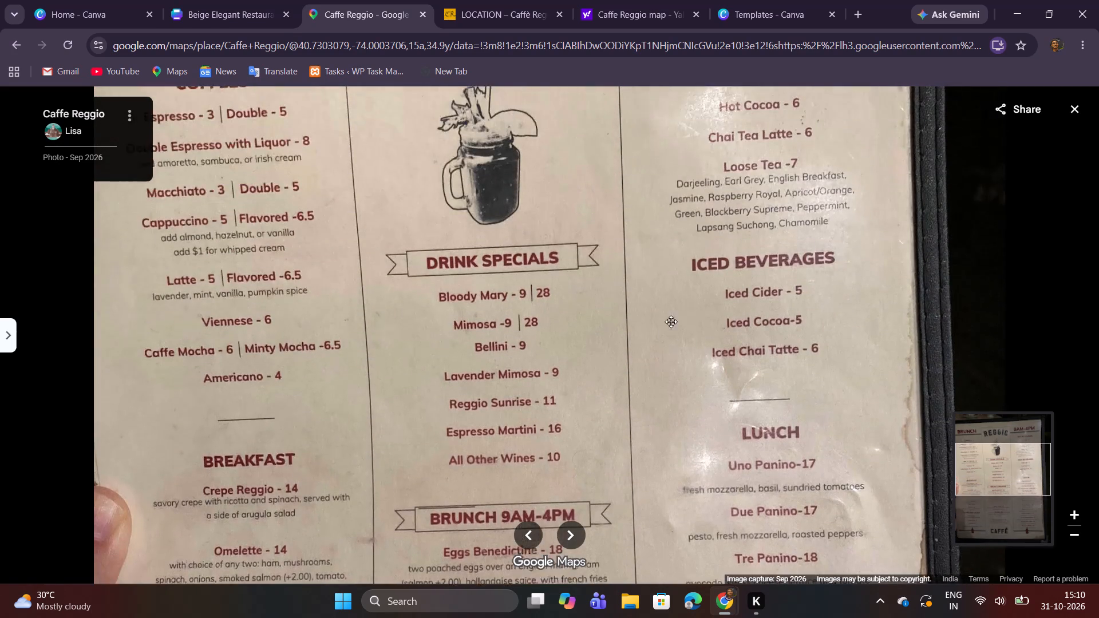
{"action": "left_click_drag", "start_coordinate": [671, 322], "coordinate": [703, 157]}
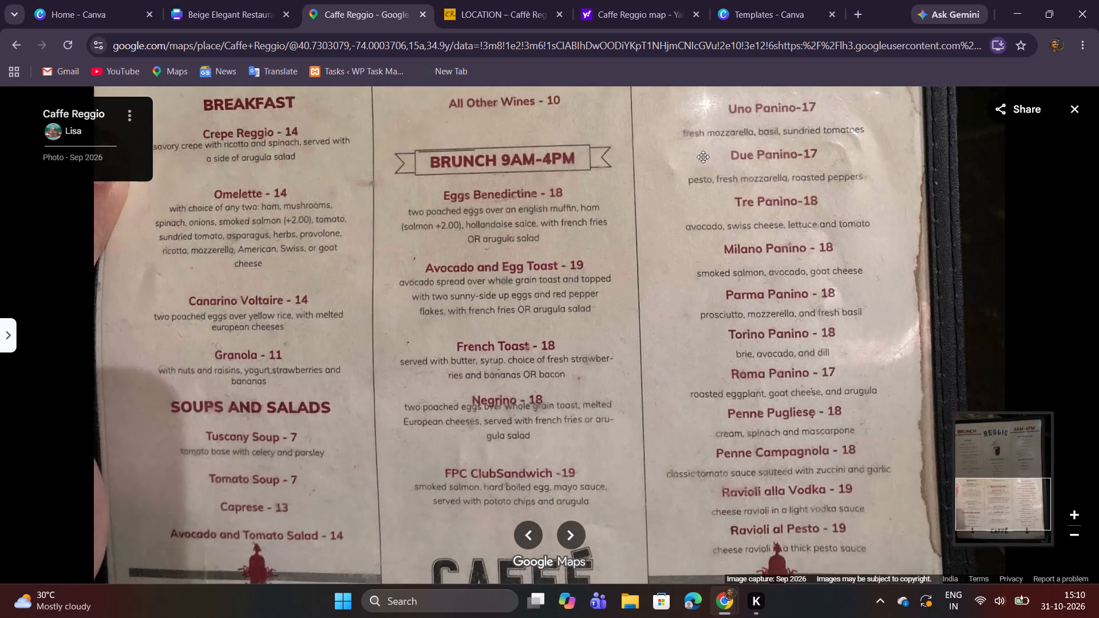
{"action": "left_click_drag", "start_coordinate": [703, 157], "coordinate": [729, 230]}
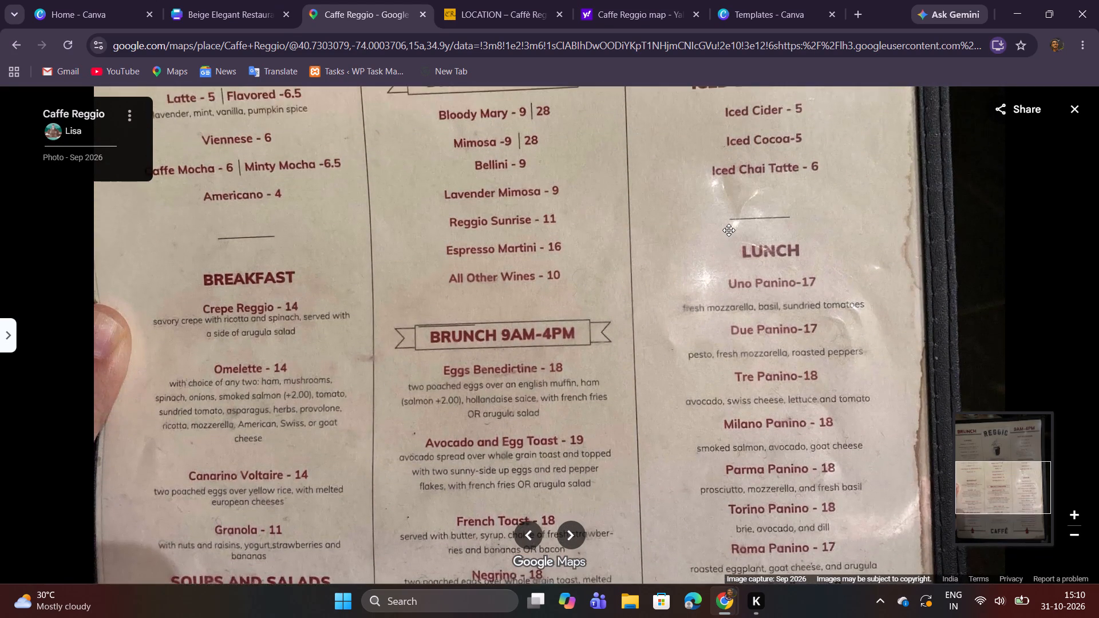
{"action": "left_click_drag", "start_coordinate": [729, 230], "coordinate": [730, 150]}
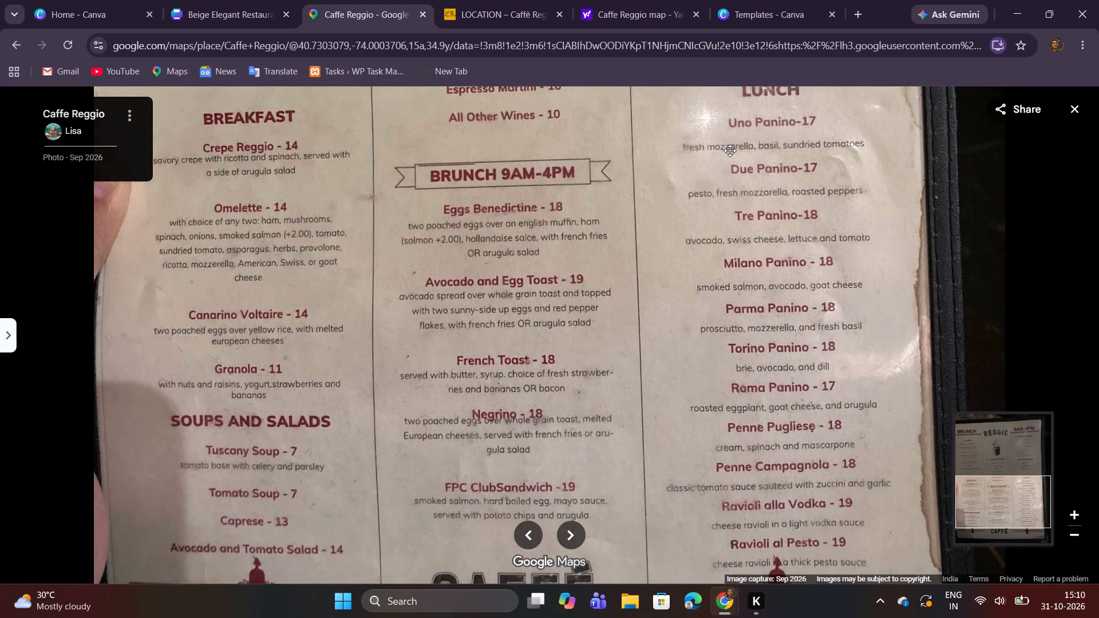
{"action": "left_click_drag", "start_coordinate": [730, 150], "coordinate": [758, 290]}
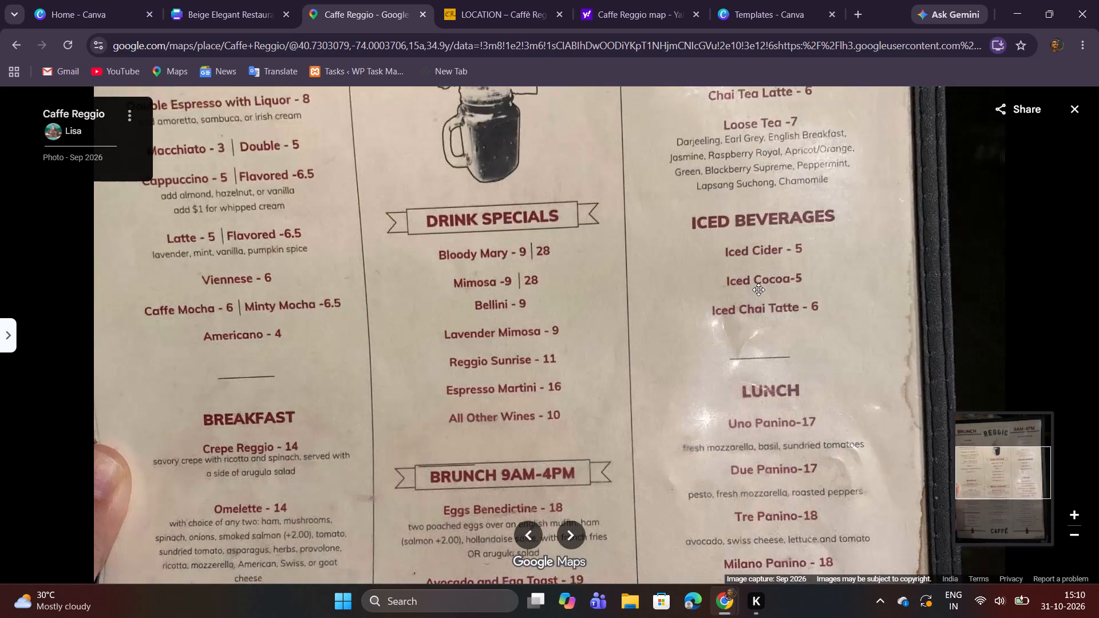
{"action": "left_click_drag", "start_coordinate": [758, 290], "coordinate": [762, 249]}
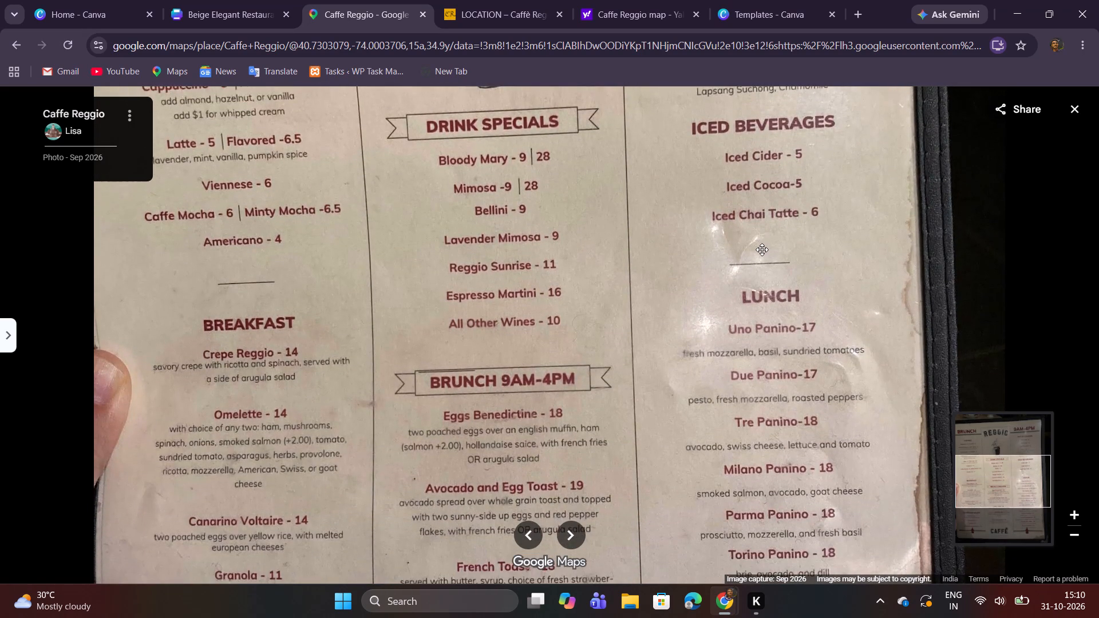
{"action": "left_click_drag", "start_coordinate": [762, 249], "coordinate": [764, 253]}
{"action": "left_click", "coordinate": [253, 0]}
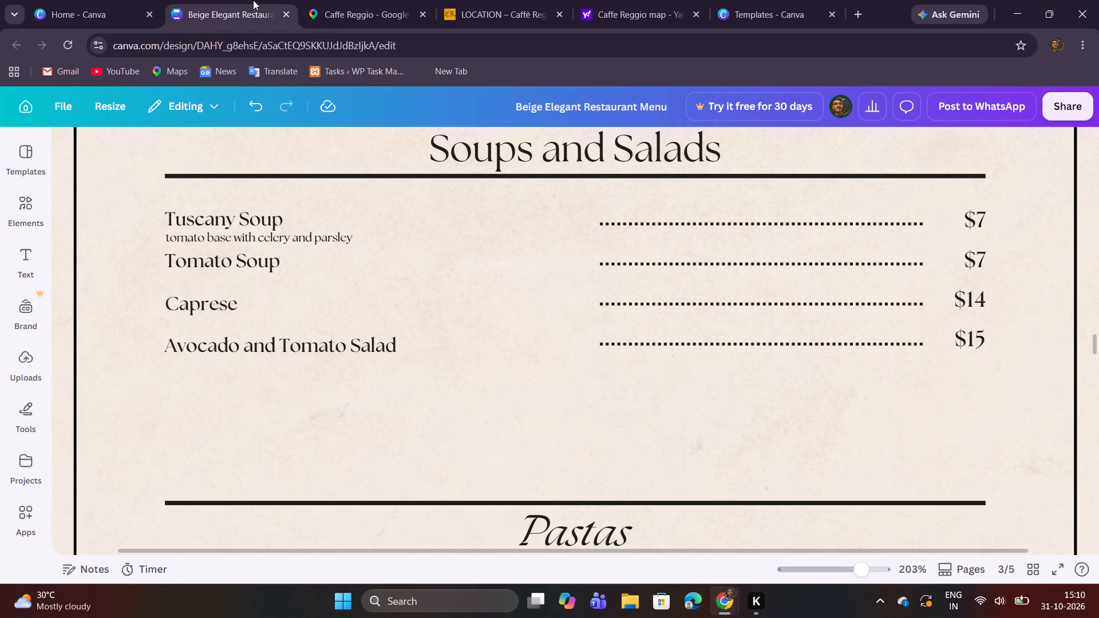
{"action": "left_click", "coordinate": [327, 0]}
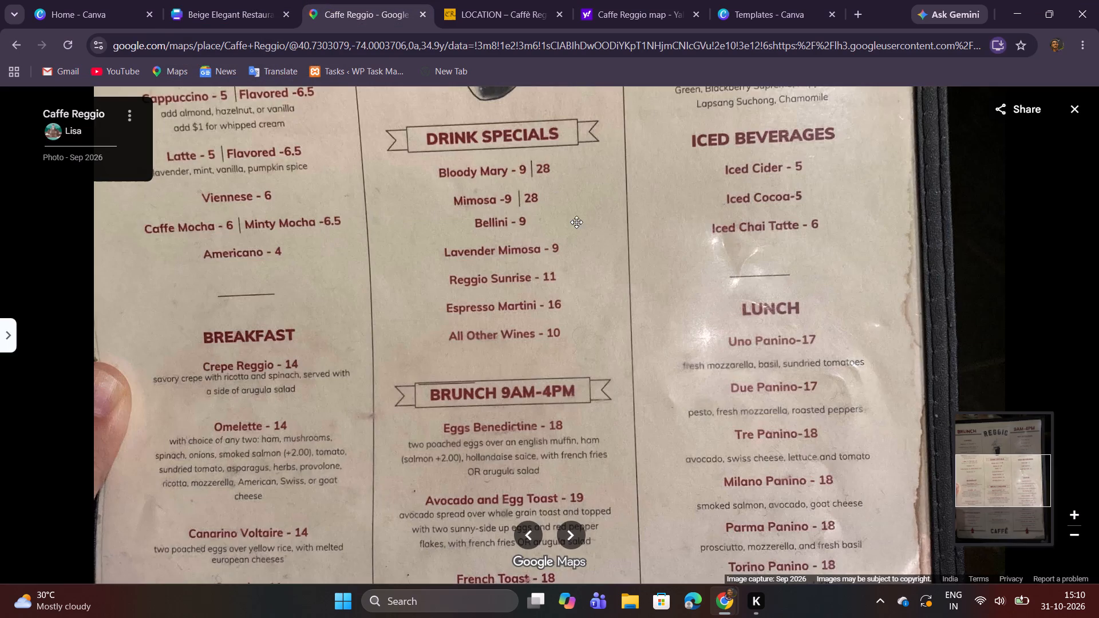
{"action": "scroll", "coordinate": [575, 237], "scroll_direction": "down", "scroll_amount": 1}
{"action": "scroll", "coordinate": [575, 233], "scroll_direction": "up", "scroll_amount": 2}
{"action": "left_click_drag", "start_coordinate": [612, 233], "coordinate": [612, 253]}
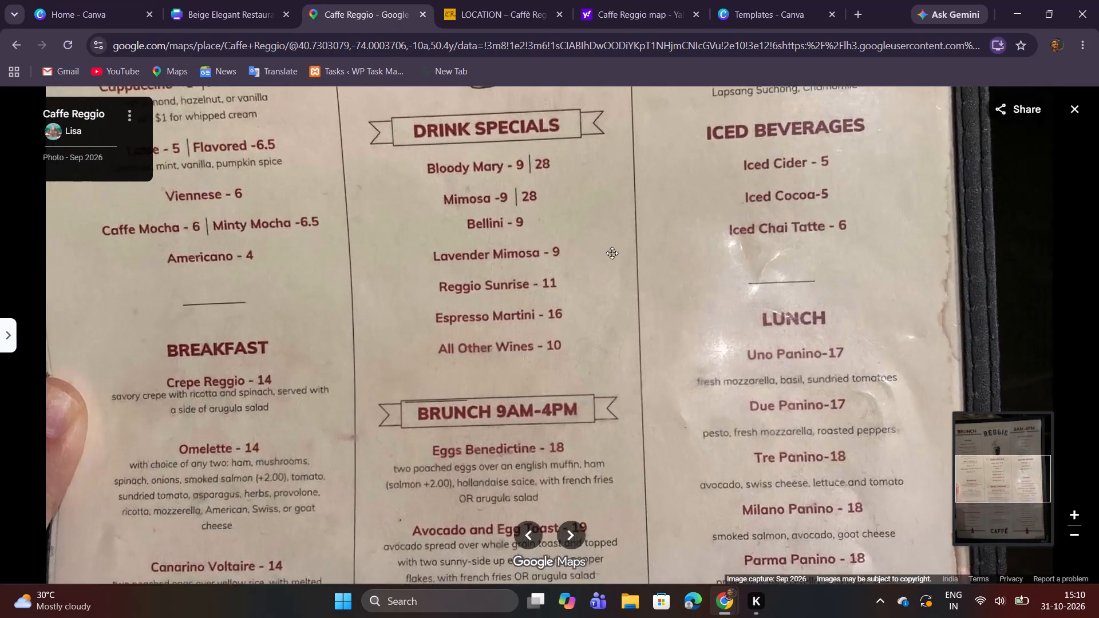
{"action": "left_click_drag", "start_coordinate": [612, 253], "coordinate": [615, 279]}
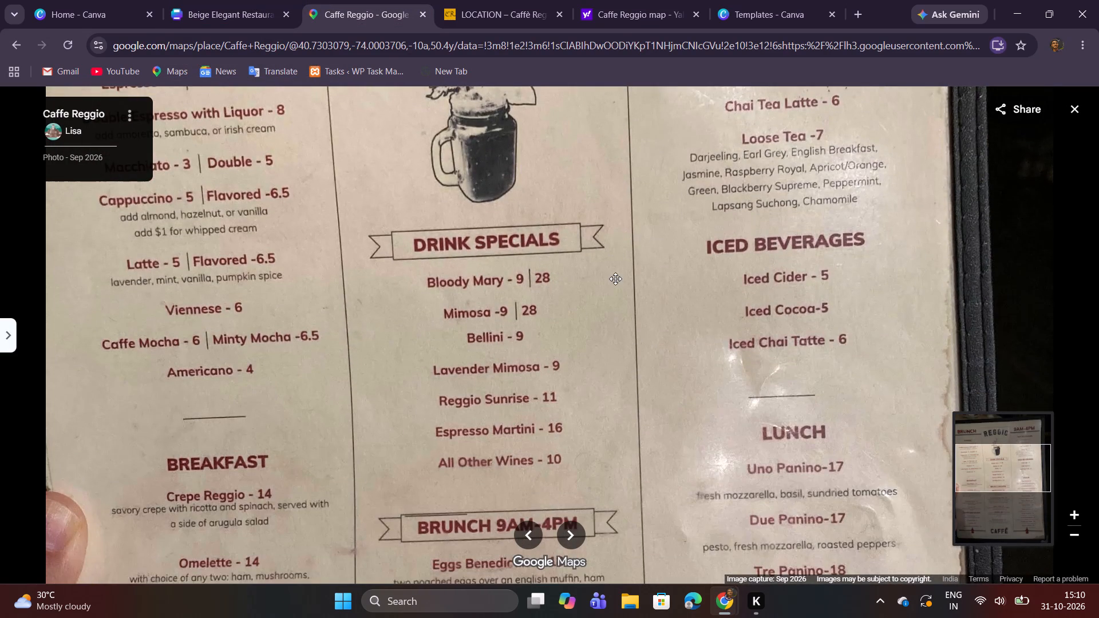
{"action": "left_click_drag", "start_coordinate": [615, 279], "coordinate": [618, 335]}
{"action": "left_click", "coordinate": [212, 0]}
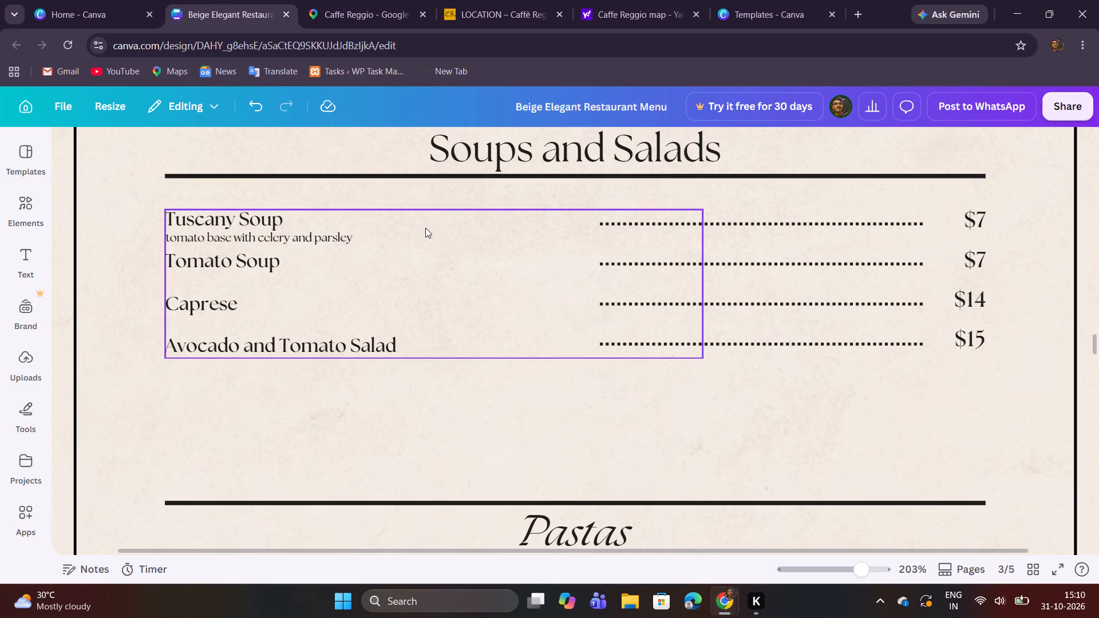
Review the layout of page 3 in the menu design, from the Coffees and Breakfast columns to the Pastas section.
{"action": "scroll", "coordinate": [425, 228], "scroll_direction": "down", "scroll_amount": 2}
{"action": "scroll", "coordinate": [429, 206], "scroll_direction": "up", "scroll_amount": 3}
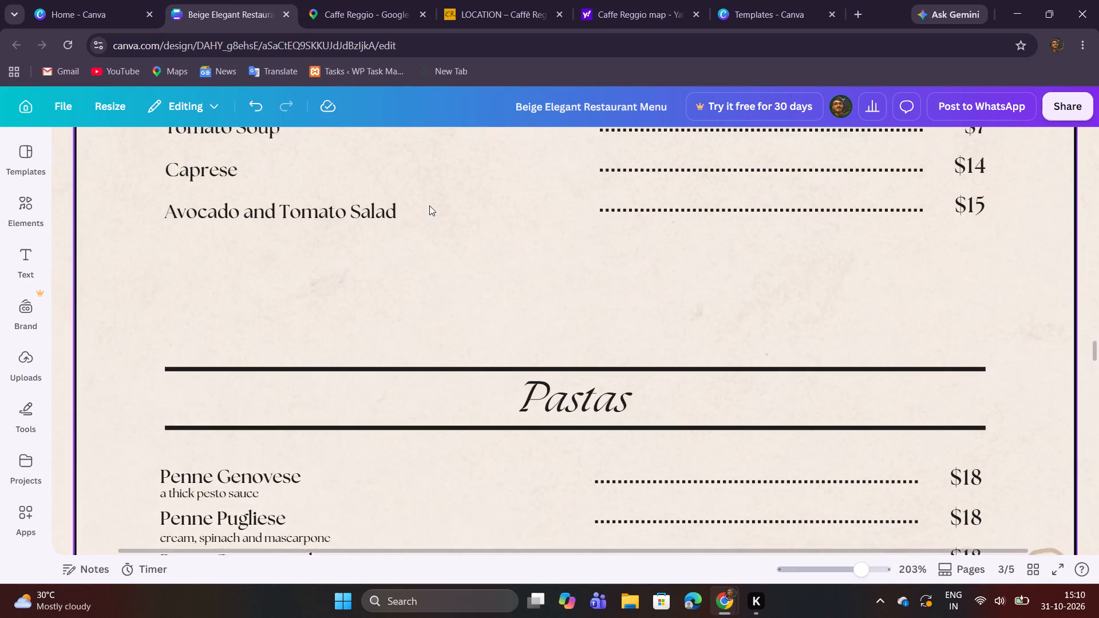
{"action": "scroll", "coordinate": [429, 205], "scroll_direction": "up", "scroll_amount": 2}
{"action": "scroll", "coordinate": [430, 198], "scroll_direction": "down", "scroll_amount": 2}
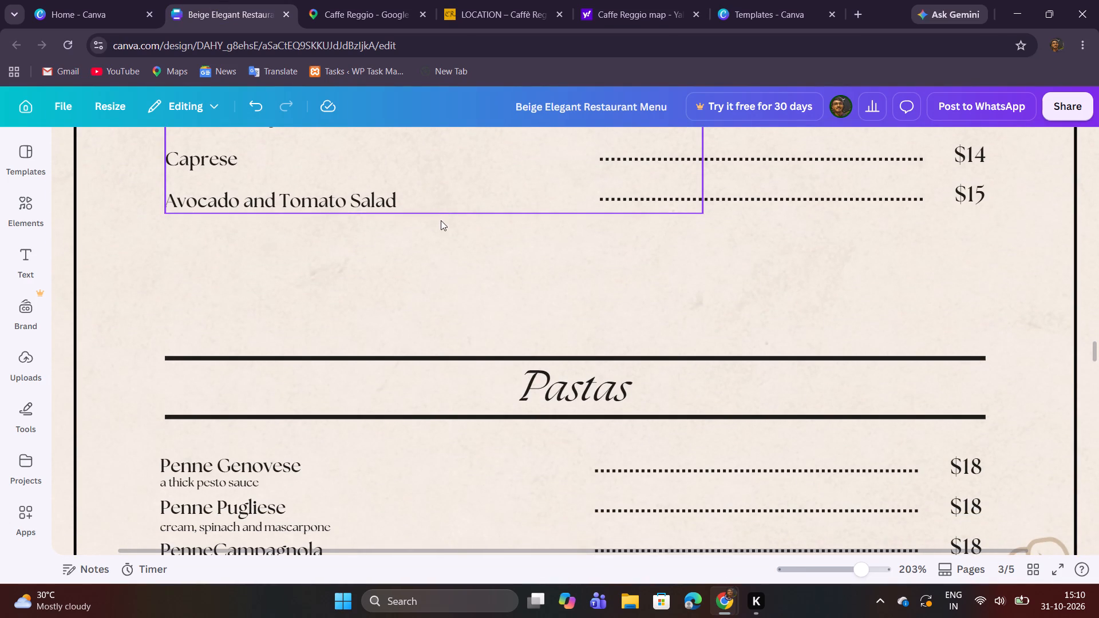
{"action": "scroll", "coordinate": [671, 278], "scroll_direction": "down", "scroll_amount": 1}
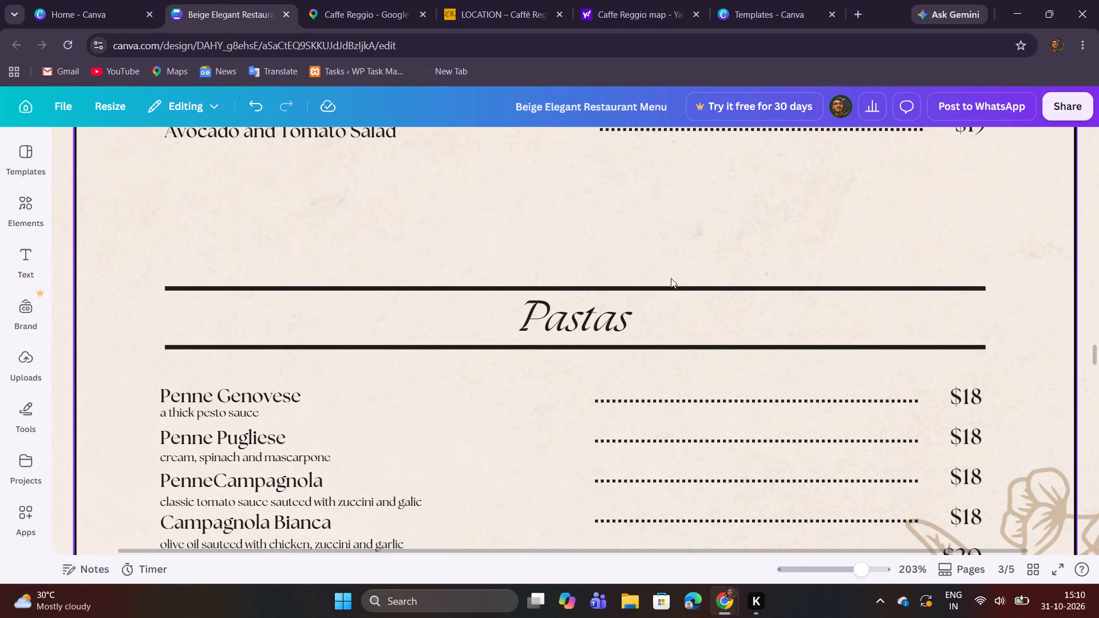
{"action": "scroll", "coordinate": [670, 277], "scroll_direction": "down", "scroll_amount": 3}
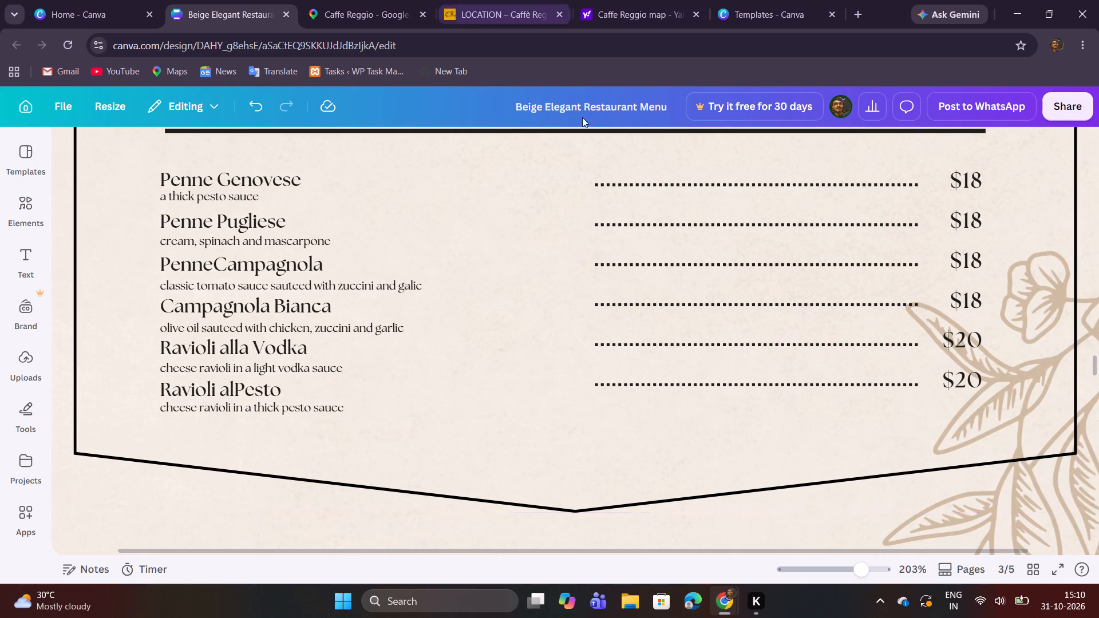
{"action": "left_click", "coordinate": [845, 574]}
{"action": "scroll", "coordinate": [952, 350], "scroll_direction": "up", "scroll_amount": 3}
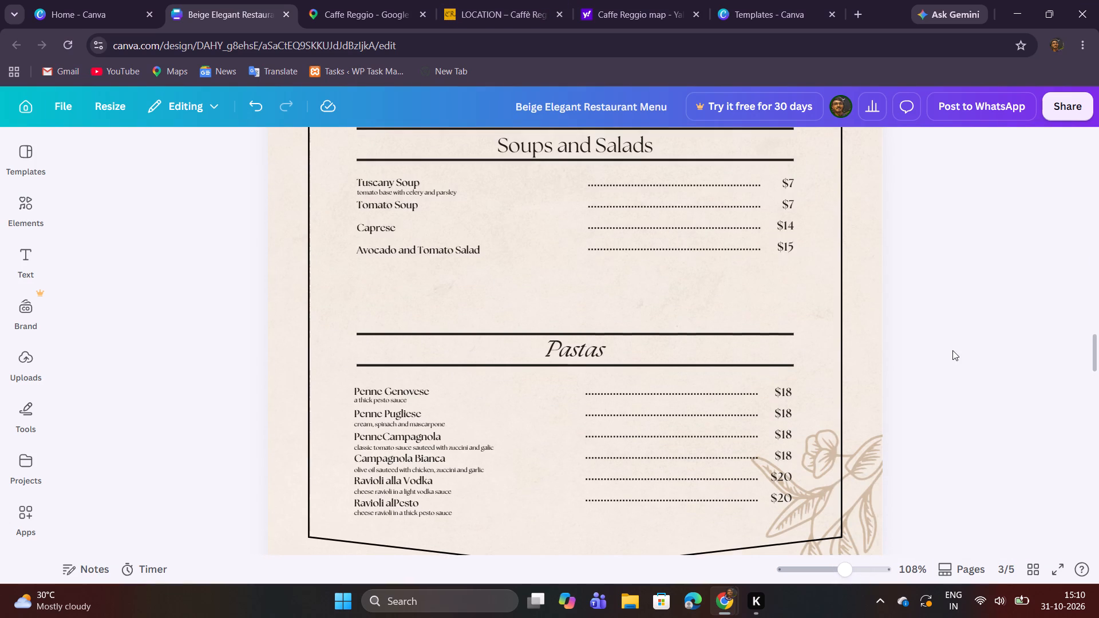
{"action": "scroll", "coordinate": [952, 350], "scroll_direction": "up", "scroll_amount": 3}
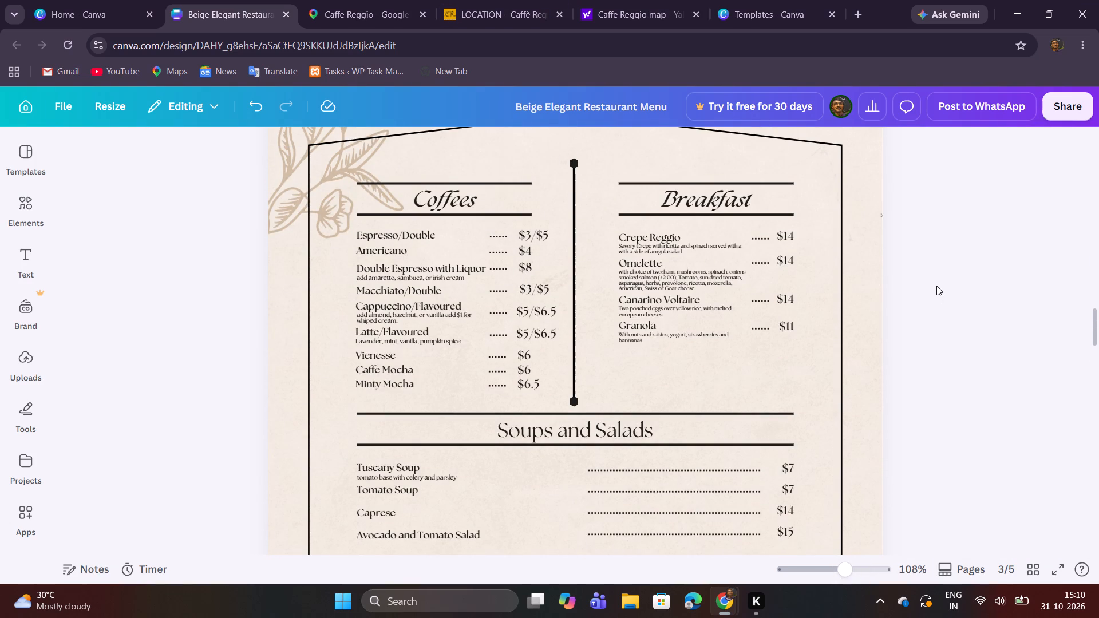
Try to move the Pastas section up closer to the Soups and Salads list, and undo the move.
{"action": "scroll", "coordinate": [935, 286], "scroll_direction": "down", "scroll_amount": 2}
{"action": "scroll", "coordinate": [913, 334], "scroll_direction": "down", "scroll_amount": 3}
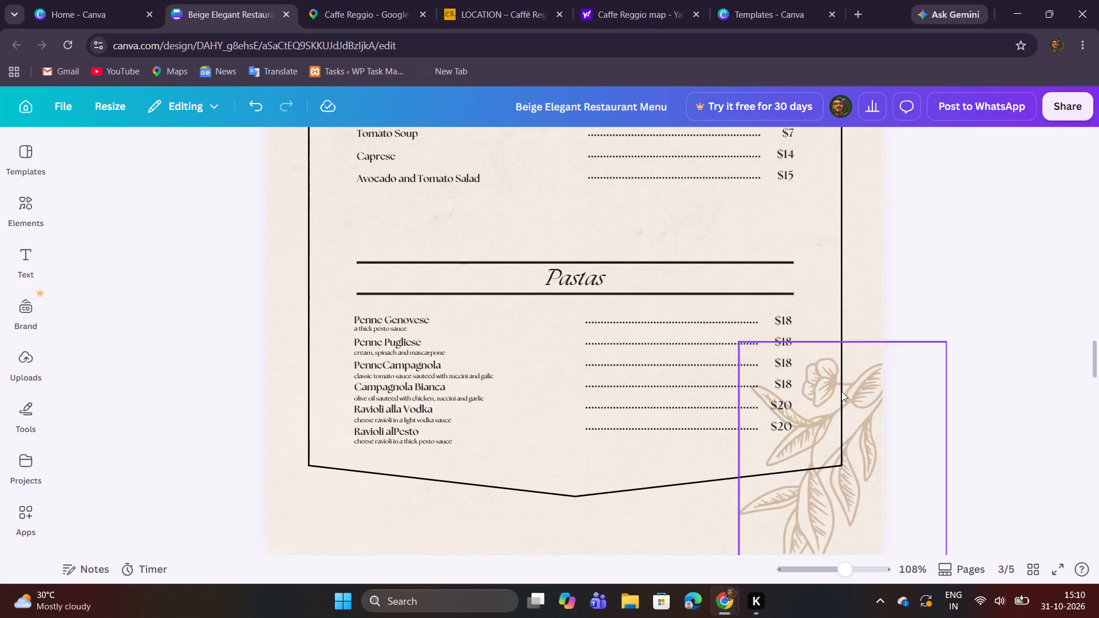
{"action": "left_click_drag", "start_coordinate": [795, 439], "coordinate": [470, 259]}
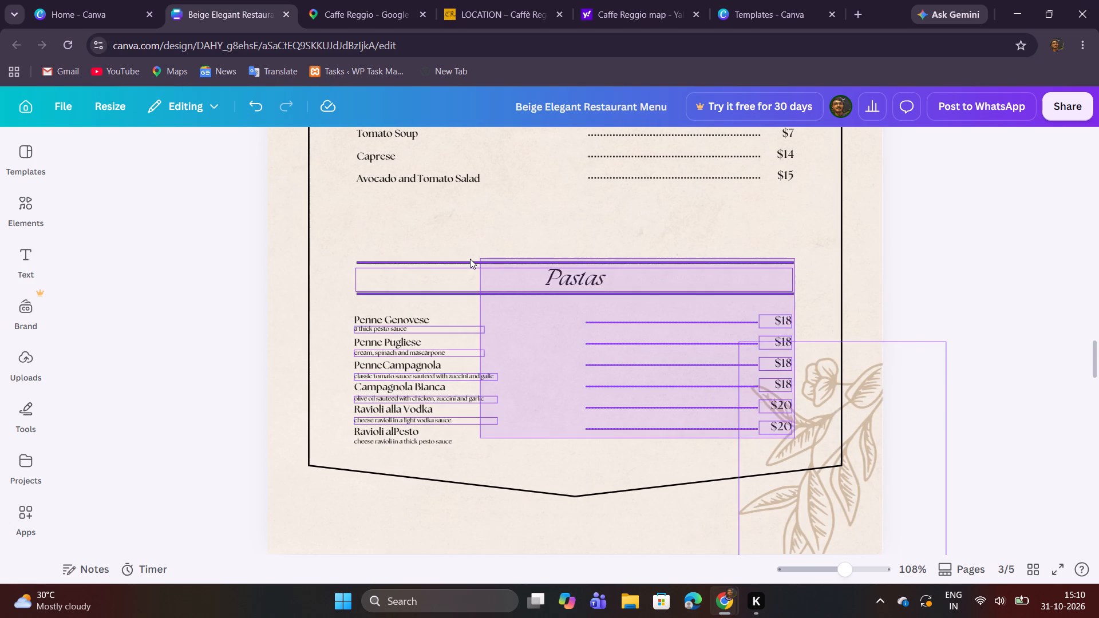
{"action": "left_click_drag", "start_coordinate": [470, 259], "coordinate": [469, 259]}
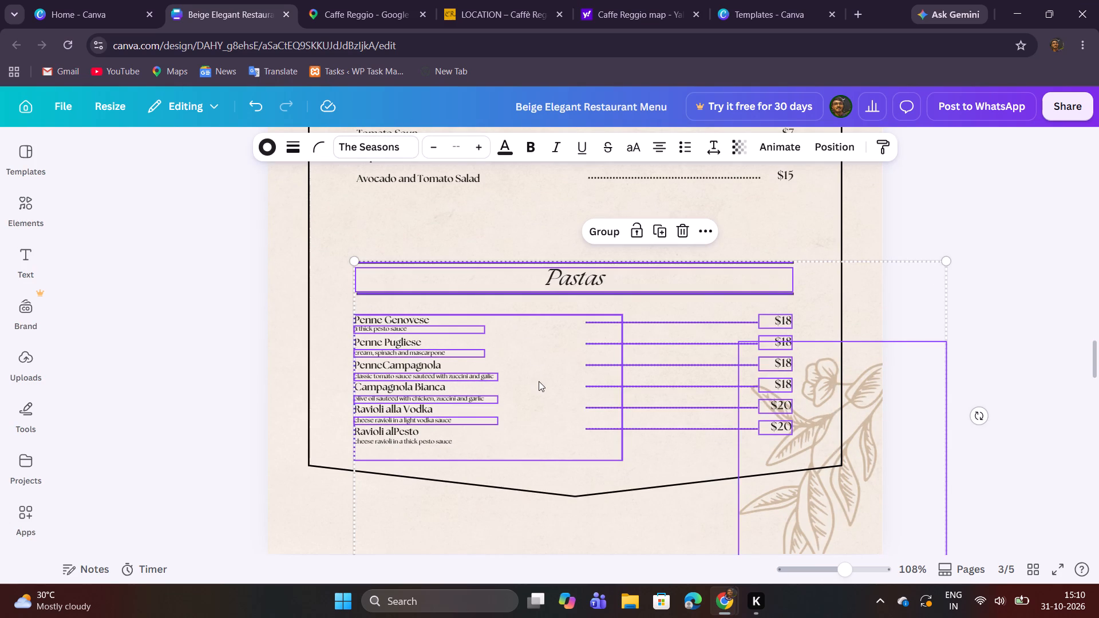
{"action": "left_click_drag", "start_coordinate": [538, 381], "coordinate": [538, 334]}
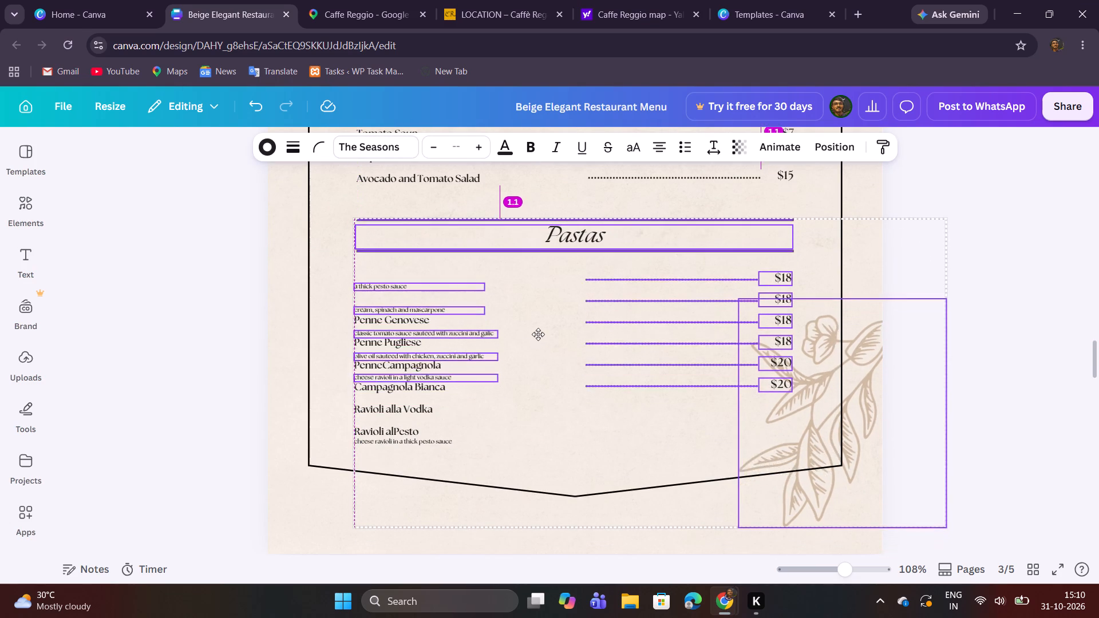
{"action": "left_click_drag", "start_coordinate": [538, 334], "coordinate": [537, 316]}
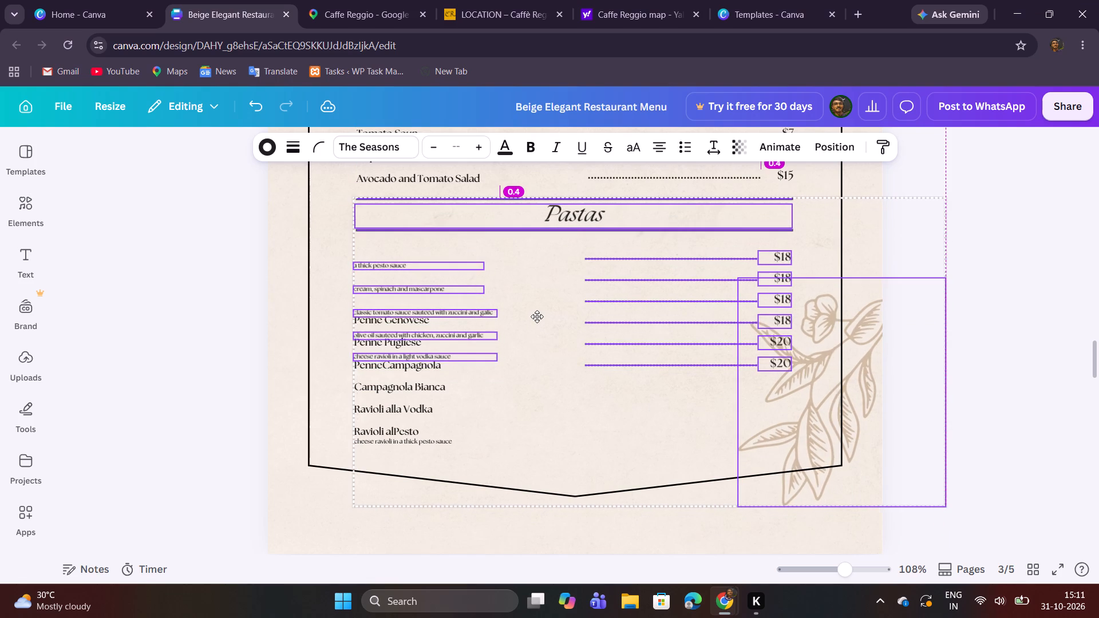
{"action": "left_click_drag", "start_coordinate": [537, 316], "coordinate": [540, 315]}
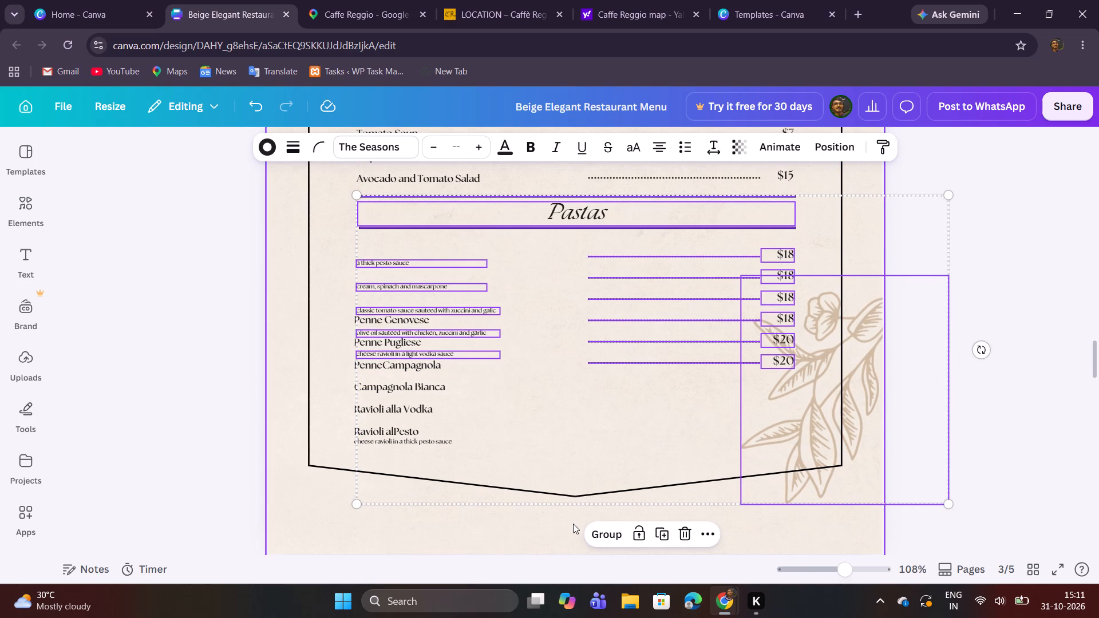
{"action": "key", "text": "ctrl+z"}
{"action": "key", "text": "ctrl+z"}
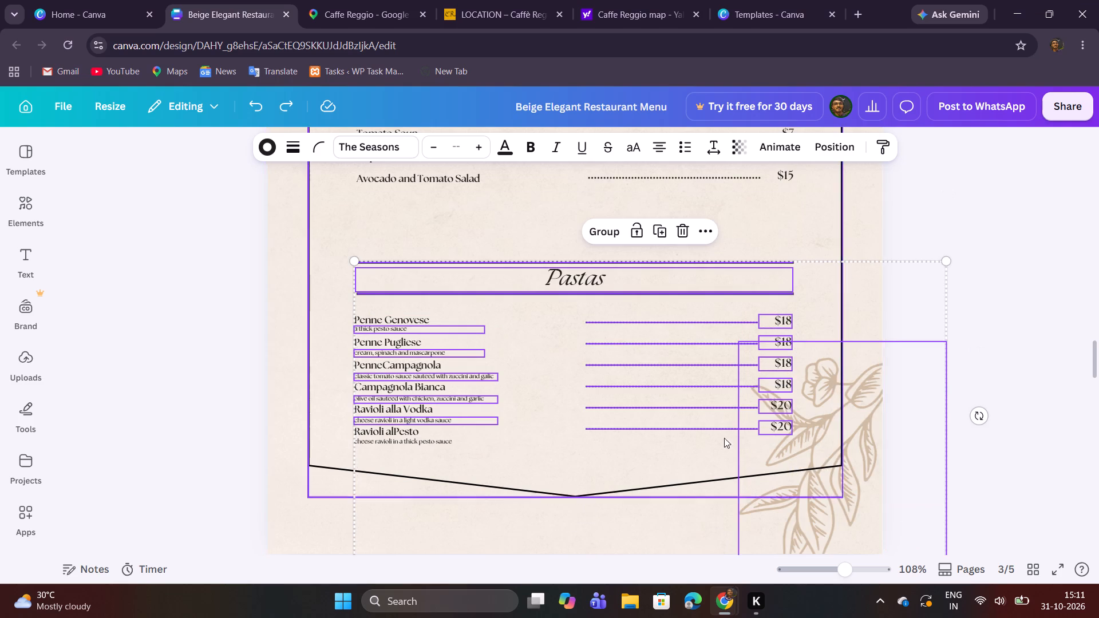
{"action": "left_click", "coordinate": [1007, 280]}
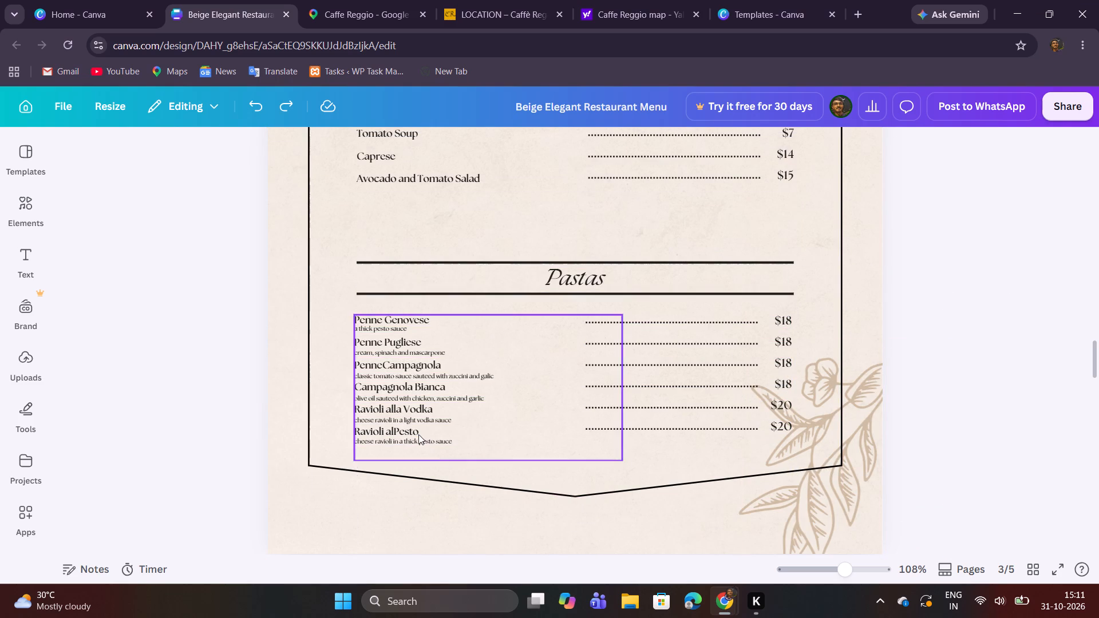
Delete the small ingredient descriptions under all six pasta dishes on page 3, keeping only the dish names.
{"action": "left_click", "coordinate": [862, 574]}
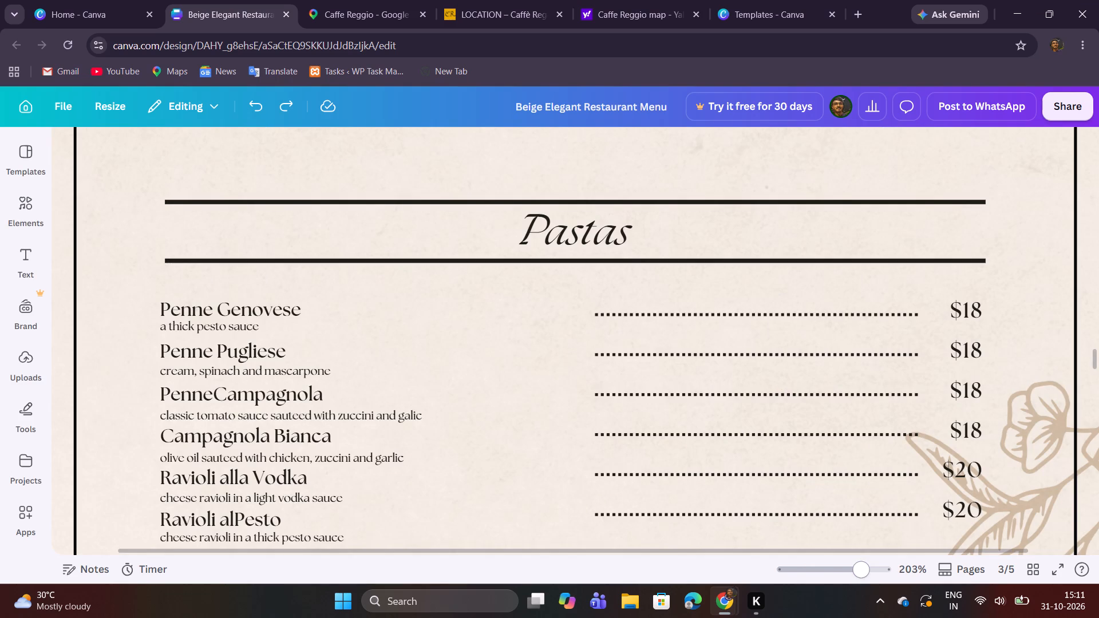
{"action": "scroll", "coordinate": [406, 482], "scroll_direction": "down", "scroll_amount": 1}
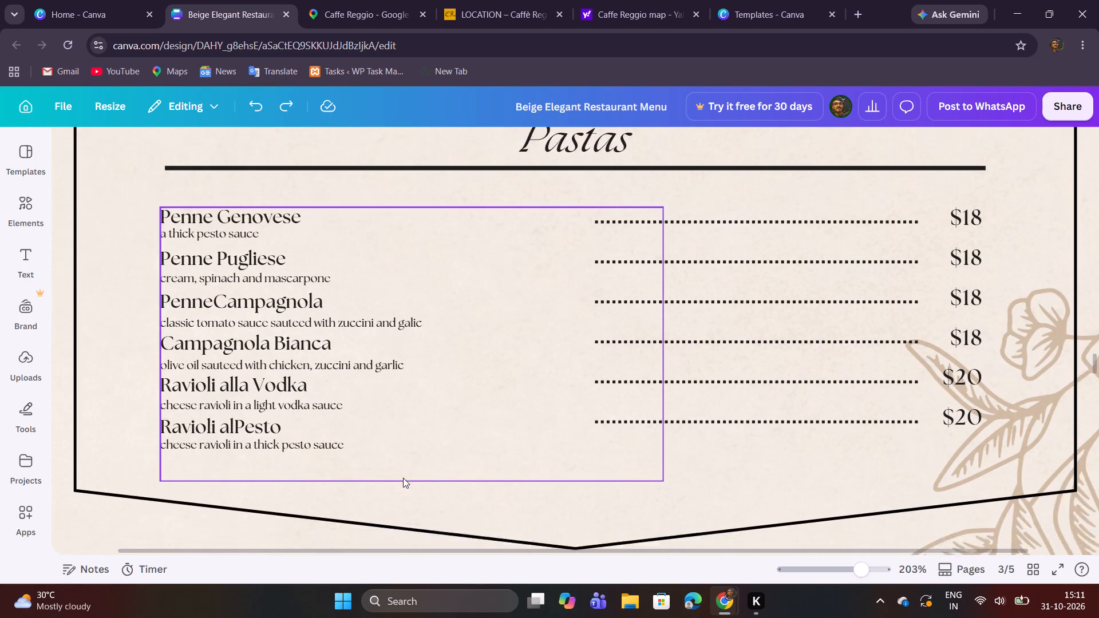
{"action": "left_click", "coordinate": [209, 389]}
{"action": "left_click", "coordinate": [309, 362]}
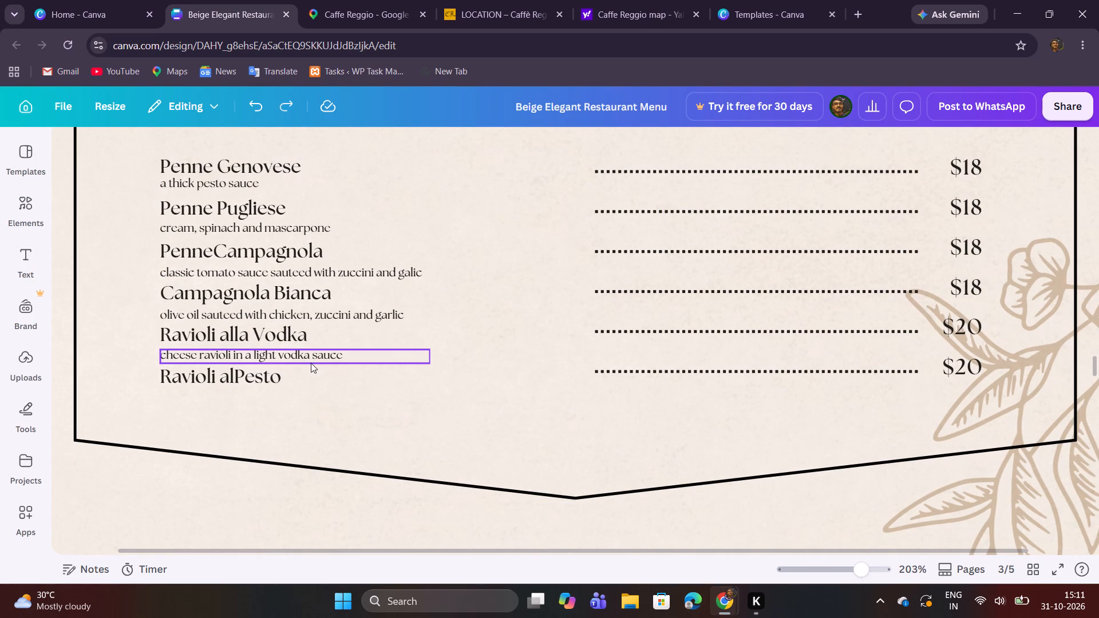
{"action": "left_click", "coordinate": [300, 365]}
{"action": "left_click", "coordinate": [313, 323]}
{"action": "left_click", "coordinate": [315, 319]}
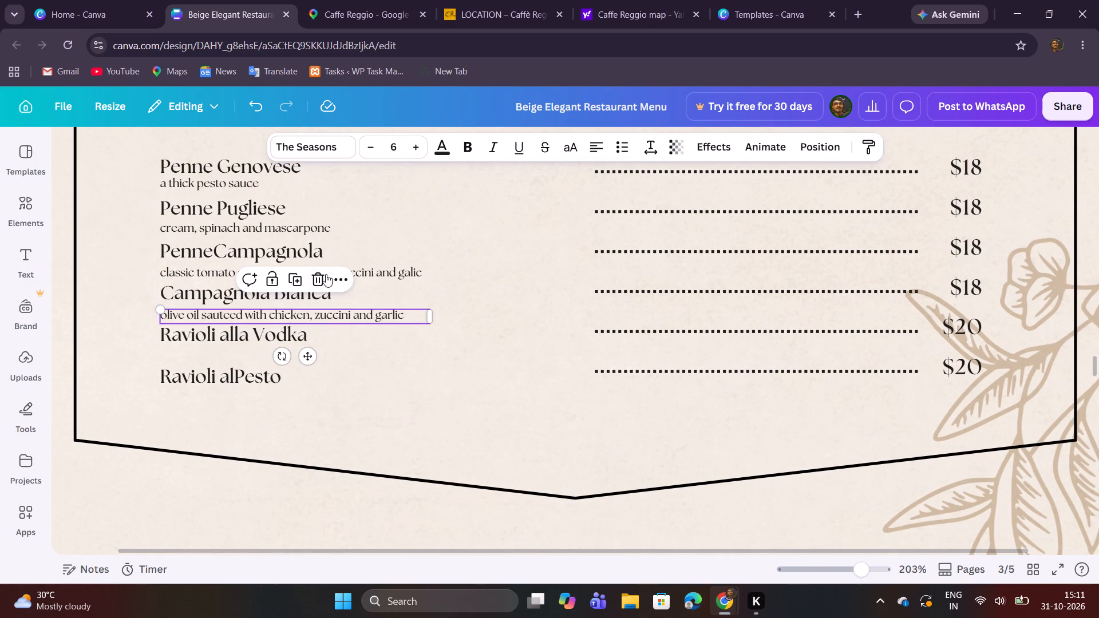
{"action": "left_click", "coordinate": [313, 275]}
{"action": "left_click", "coordinate": [311, 277]}
{"action": "left_click", "coordinate": [314, 236]}
{"action": "left_click", "coordinate": [313, 235]}
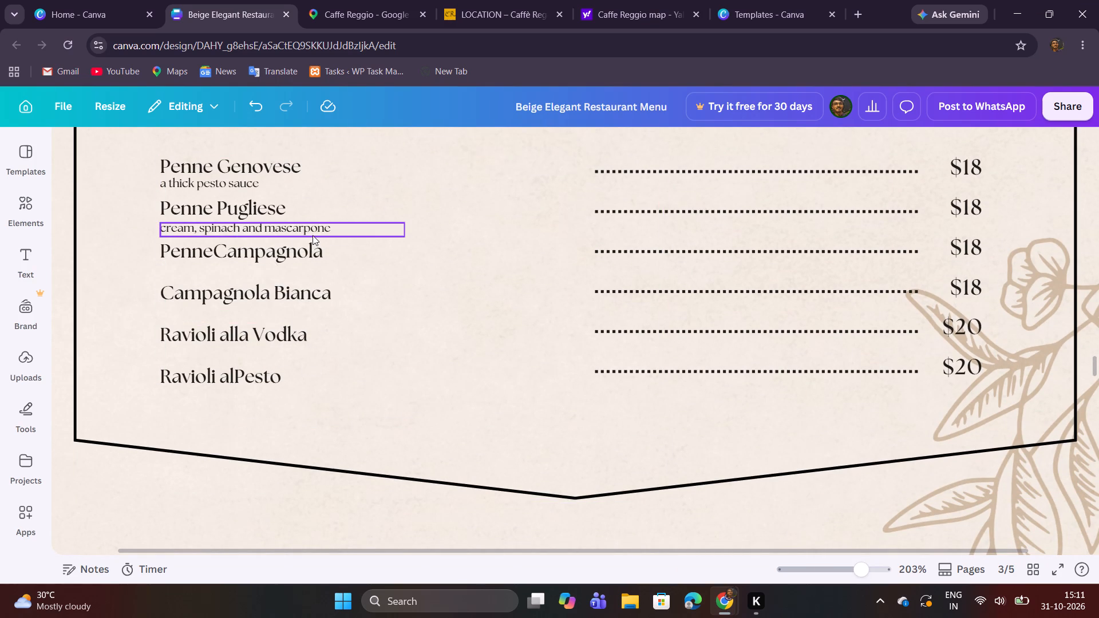
{"action": "left_click", "coordinate": [306, 198]}
{"action": "left_click", "coordinate": [302, 189]}
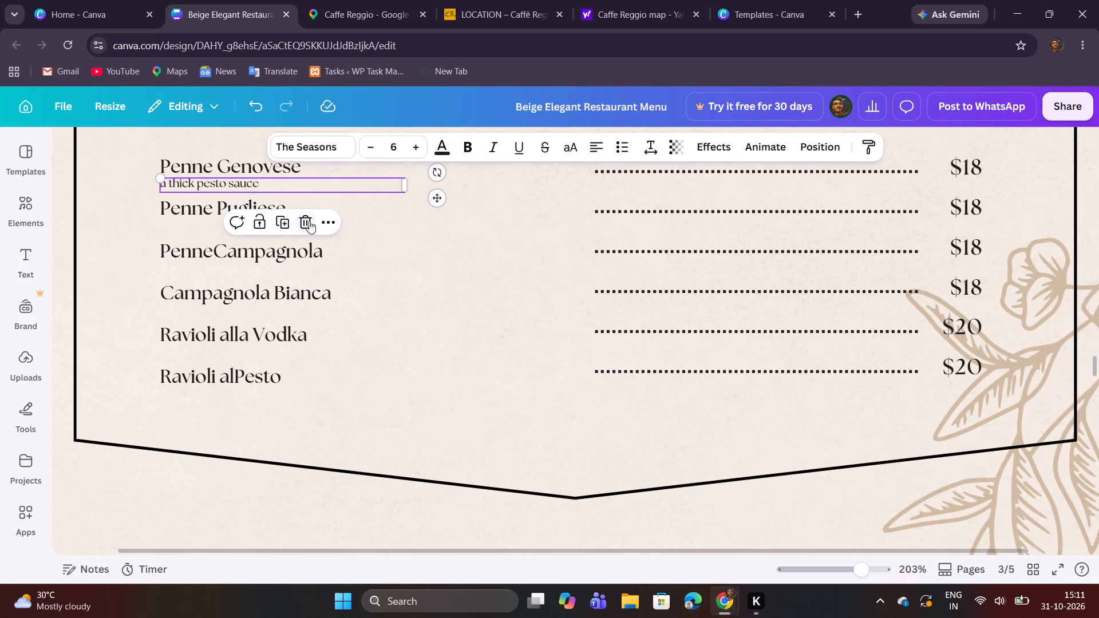
{"action": "left_click", "coordinate": [309, 221]}
Lock the floral illustration at the bottom corner of page 3, where it overlaps the Pastas prices.
{"action": "left_click", "coordinate": [846, 575]}
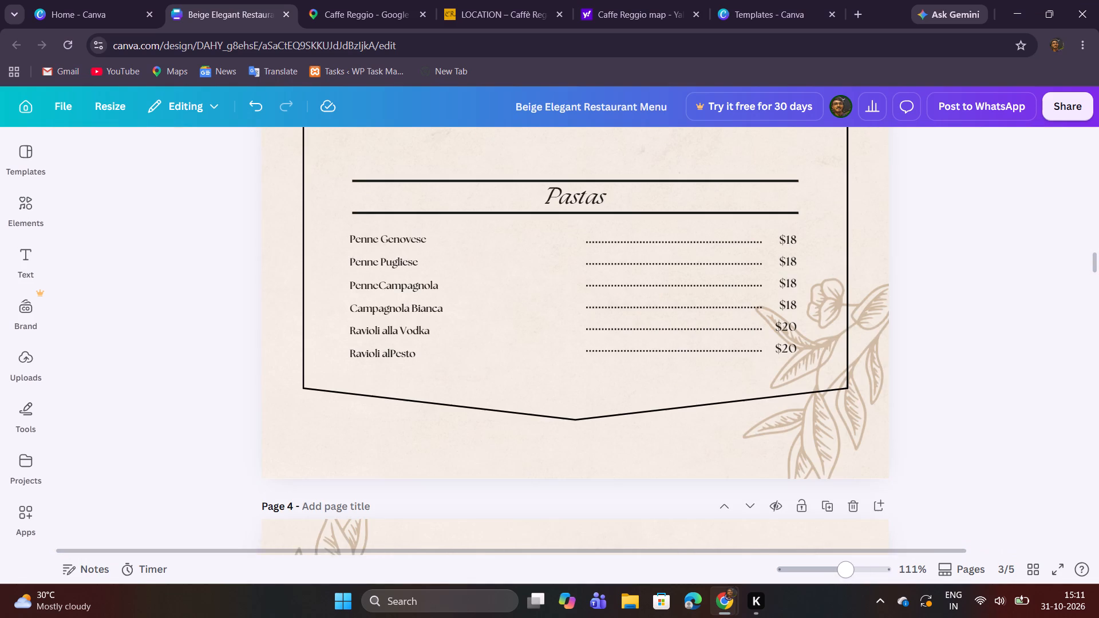
{"action": "scroll", "coordinate": [908, 432], "scroll_direction": "up", "scroll_amount": 4}
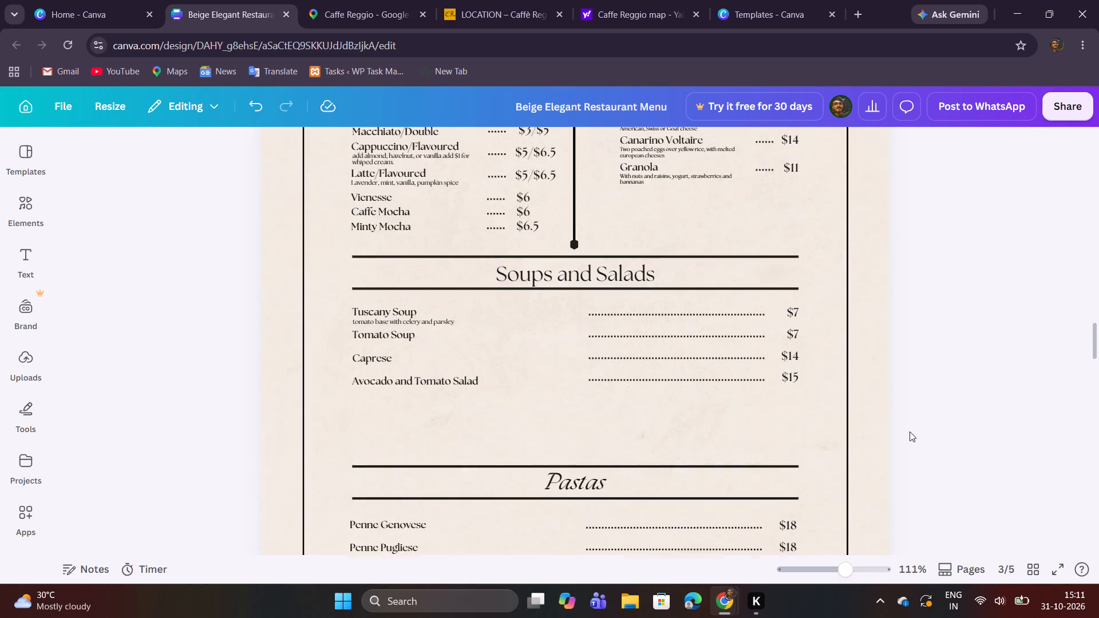
{"action": "scroll", "coordinate": [910, 431], "scroll_direction": "up", "scroll_amount": 2}
{"action": "scroll", "coordinate": [910, 431], "scroll_direction": "down", "scroll_amount": 5}
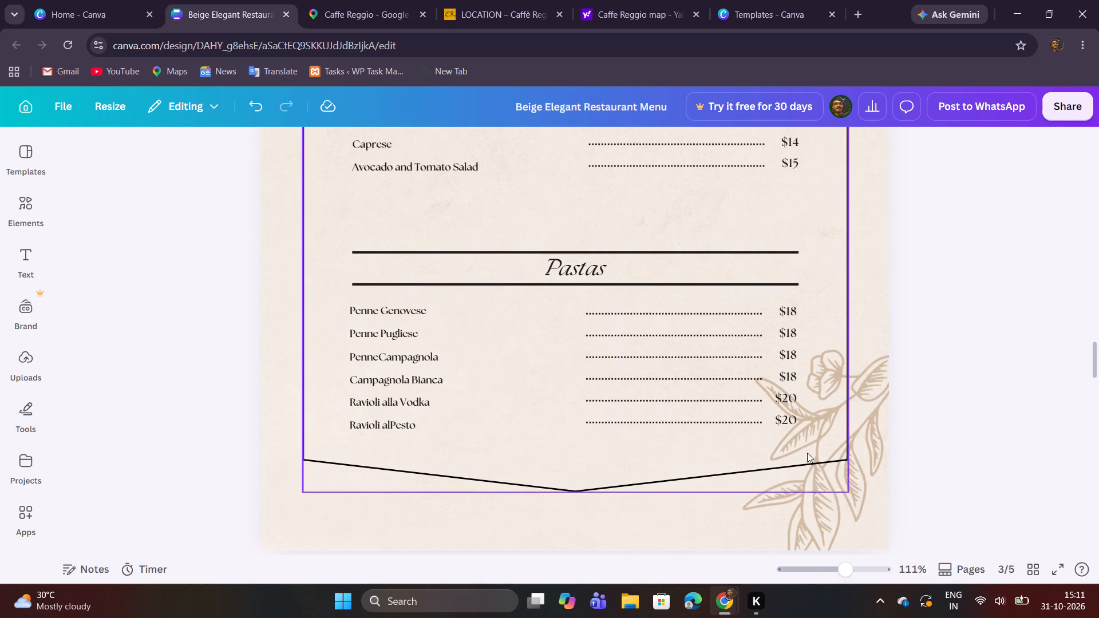
{"action": "left_click", "coordinate": [811, 436]}
{"action": "left_click", "coordinate": [863, 365]}
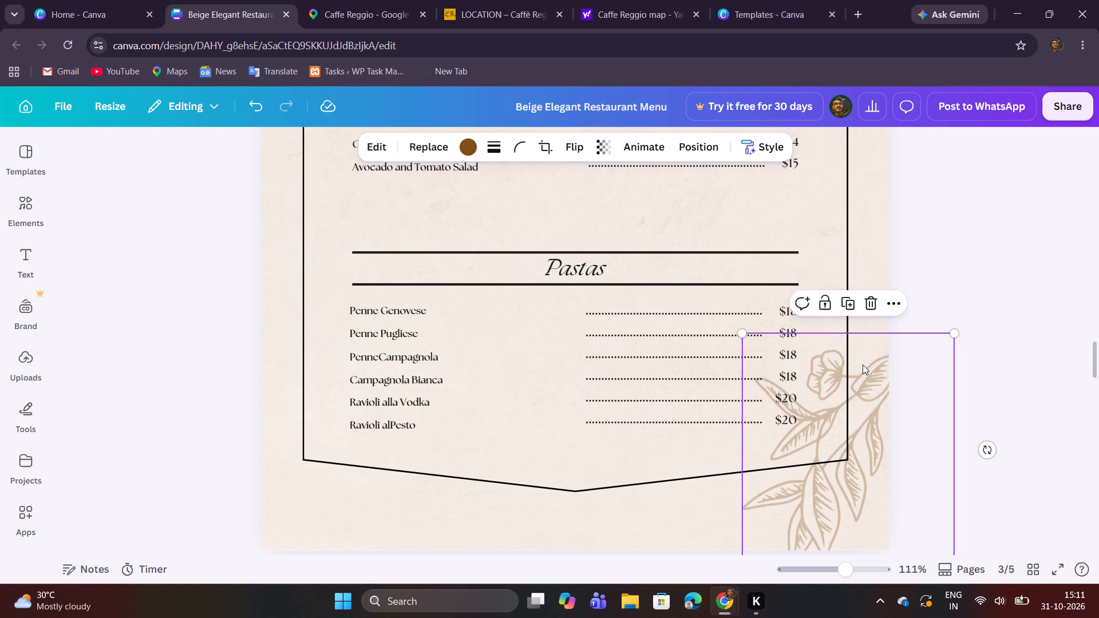
{"action": "left_click", "coordinate": [823, 302]}
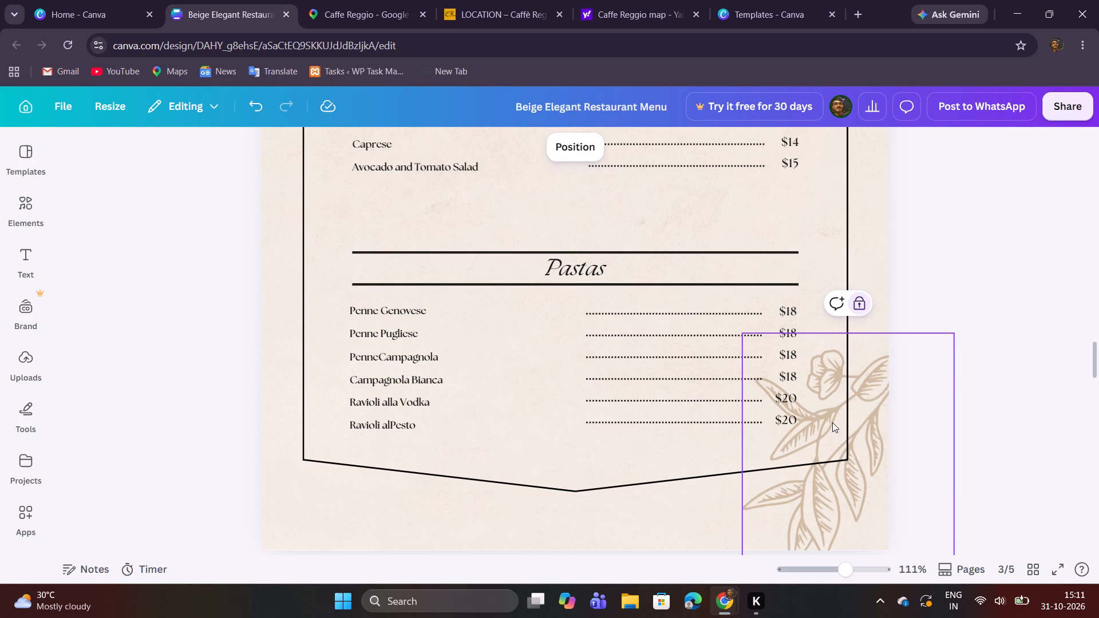
{"action": "left_click", "coordinate": [1047, 355]}
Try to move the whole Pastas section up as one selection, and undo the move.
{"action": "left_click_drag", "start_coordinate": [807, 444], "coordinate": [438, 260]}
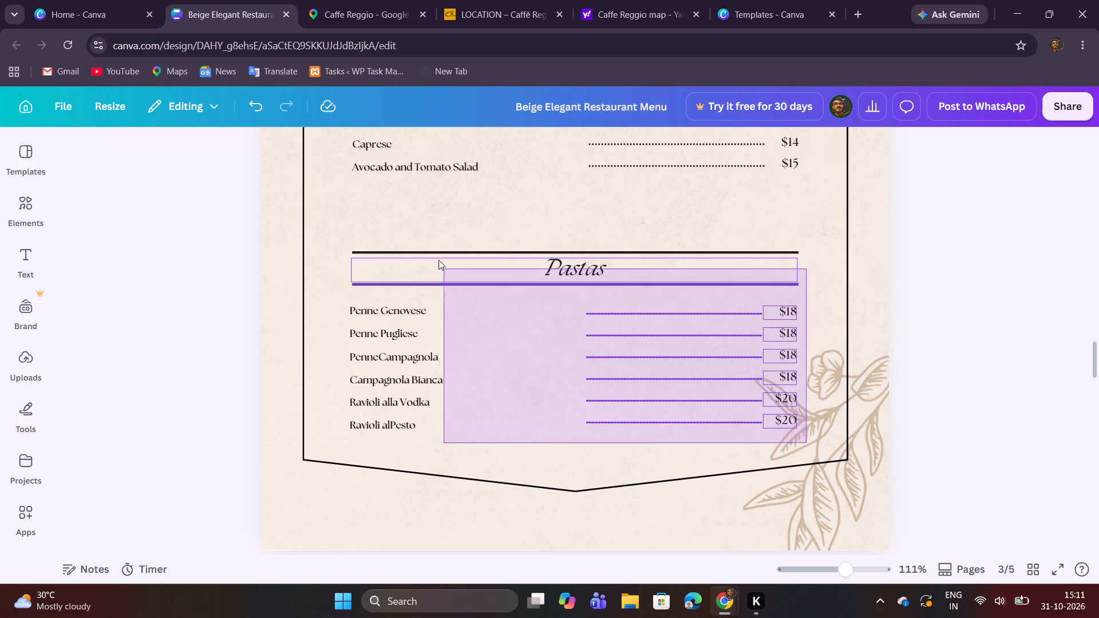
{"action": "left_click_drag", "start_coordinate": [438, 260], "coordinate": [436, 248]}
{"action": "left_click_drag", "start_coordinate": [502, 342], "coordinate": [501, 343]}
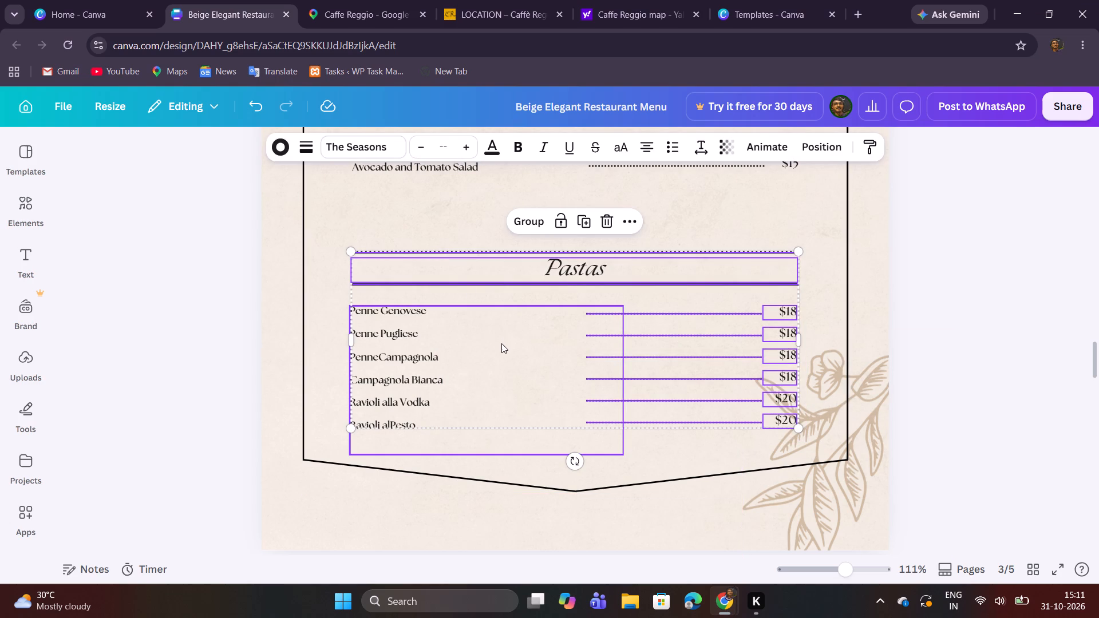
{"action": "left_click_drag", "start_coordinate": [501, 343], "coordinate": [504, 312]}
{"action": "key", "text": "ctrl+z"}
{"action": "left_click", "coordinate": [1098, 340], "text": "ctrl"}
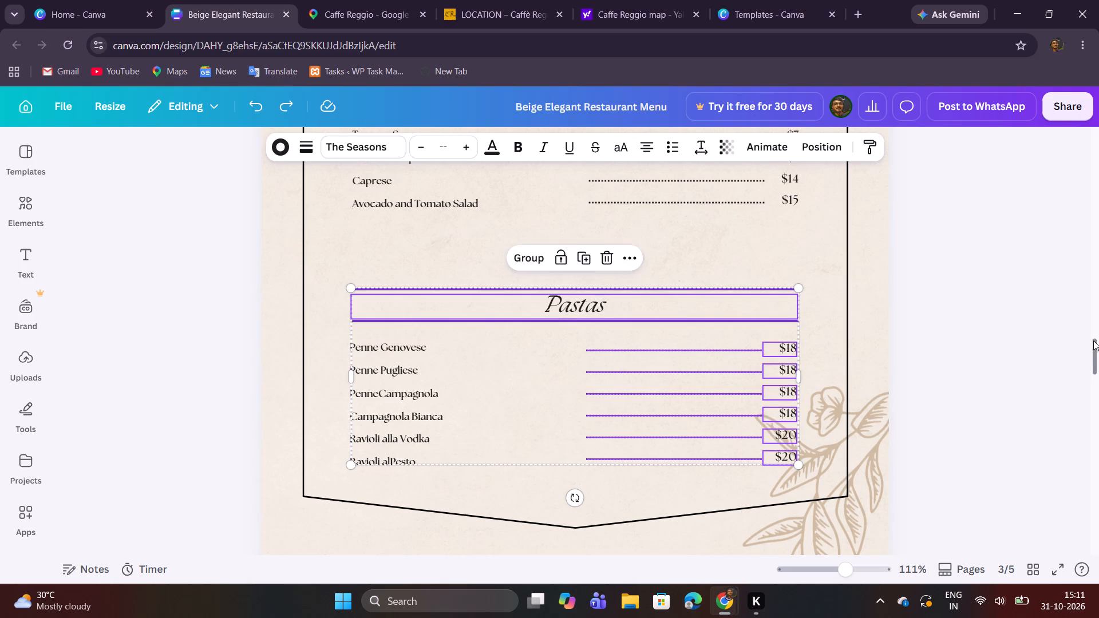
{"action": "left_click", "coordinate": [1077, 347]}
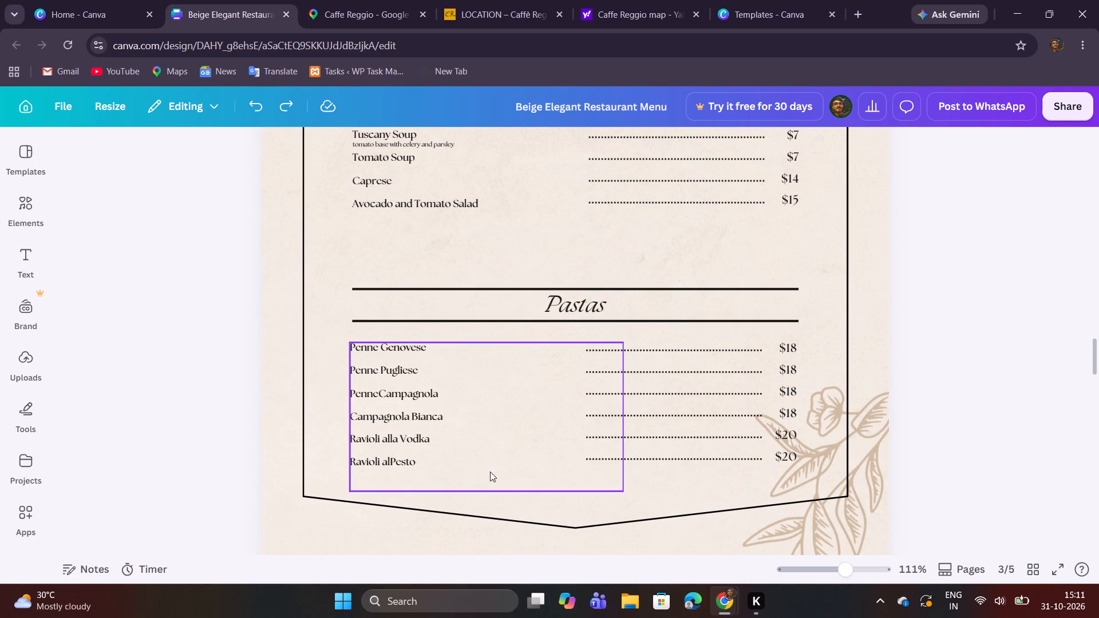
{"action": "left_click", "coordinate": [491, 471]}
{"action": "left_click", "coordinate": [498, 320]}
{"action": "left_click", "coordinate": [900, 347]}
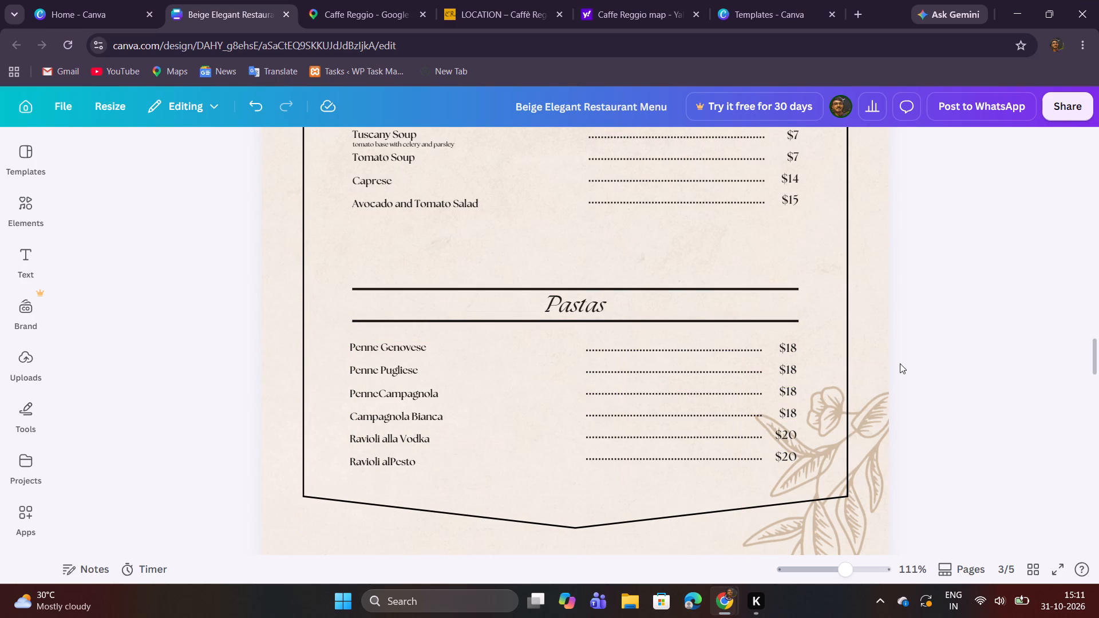
Move the whole Pastas section, with its heading, lines, dishes and prices, up to just below Avocado and Tomato Salad.
{"action": "left_click_drag", "start_coordinate": [807, 472], "coordinate": [404, 297]}
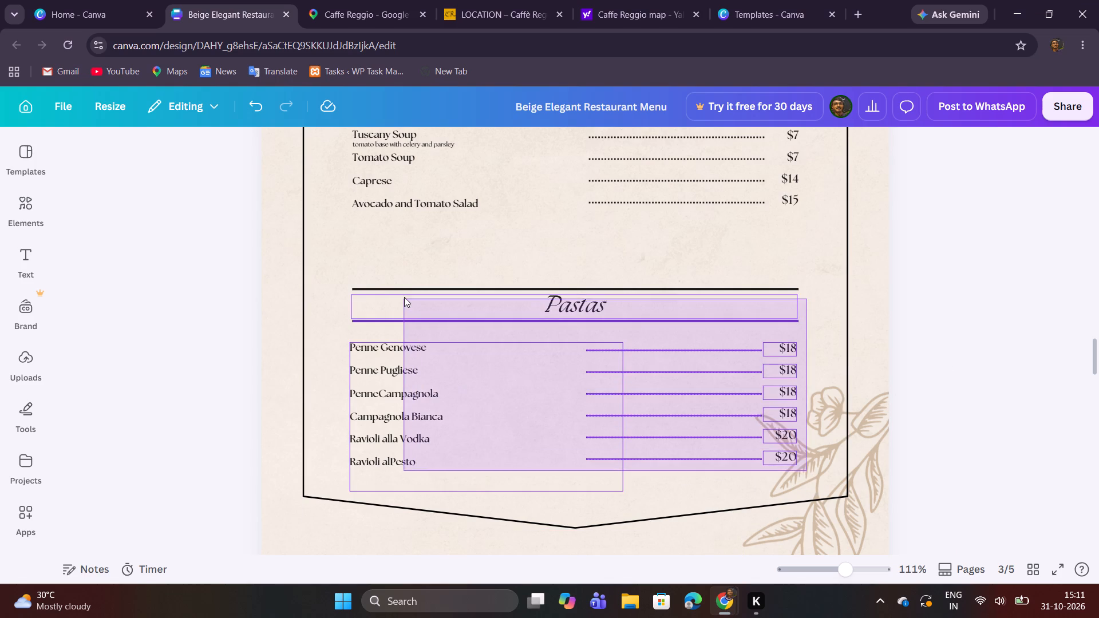
{"action": "left_click_drag", "start_coordinate": [404, 297], "coordinate": [405, 275]}
{"action": "left_click_drag", "start_coordinate": [495, 413], "coordinate": [498, 388]}
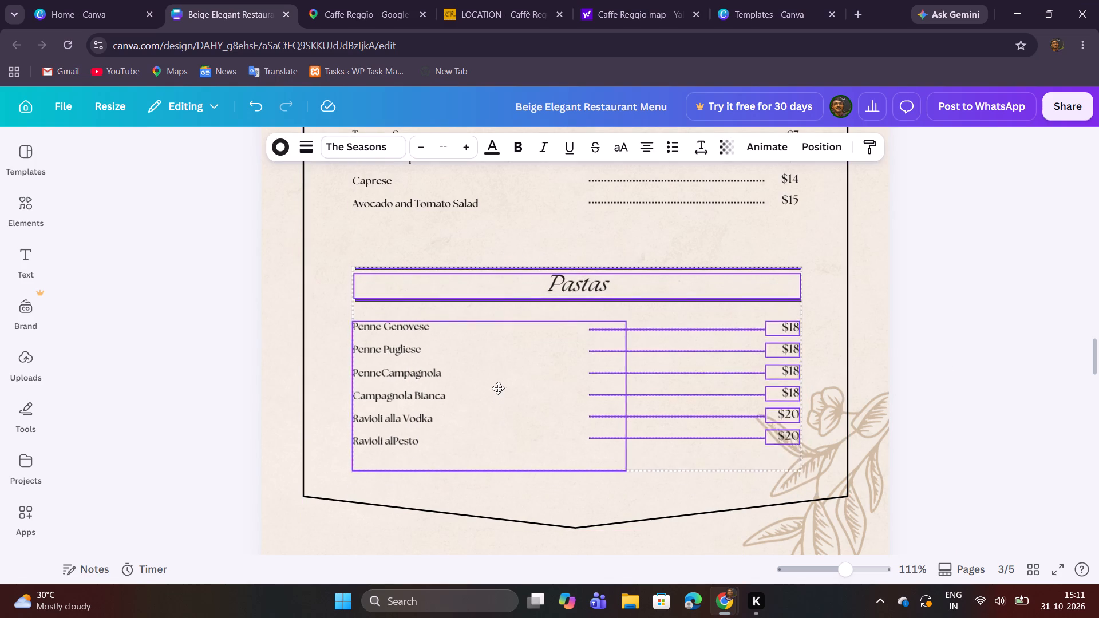
{"action": "left_click_drag", "start_coordinate": [498, 388], "coordinate": [497, 346]}
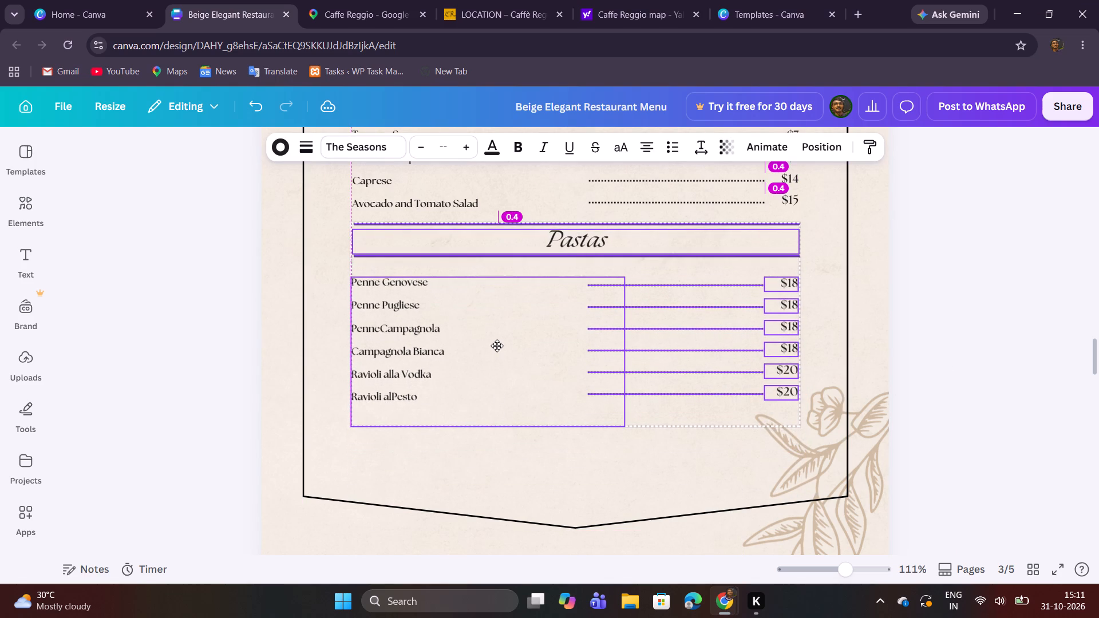
{"action": "left_click_drag", "start_coordinate": [497, 346], "coordinate": [497, 349]}
{"action": "left_click", "coordinate": [938, 349]}
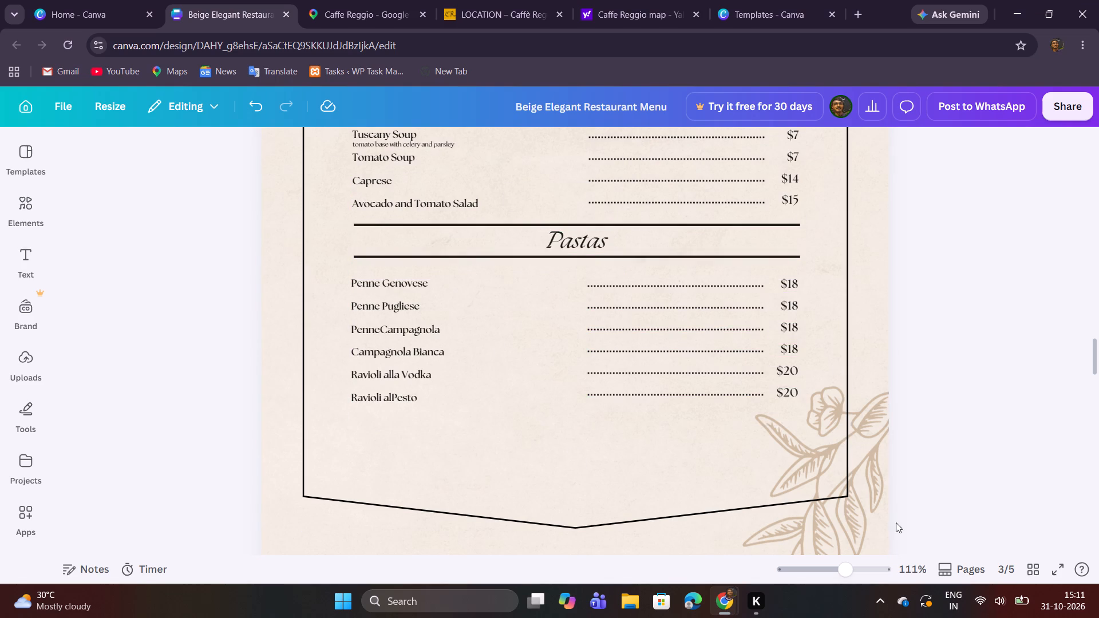
Consult the Google Maps menu photo and replace the Pastas heading on page 3 with Hot Beverages.
{"action": "left_click", "coordinate": [836, 573]}
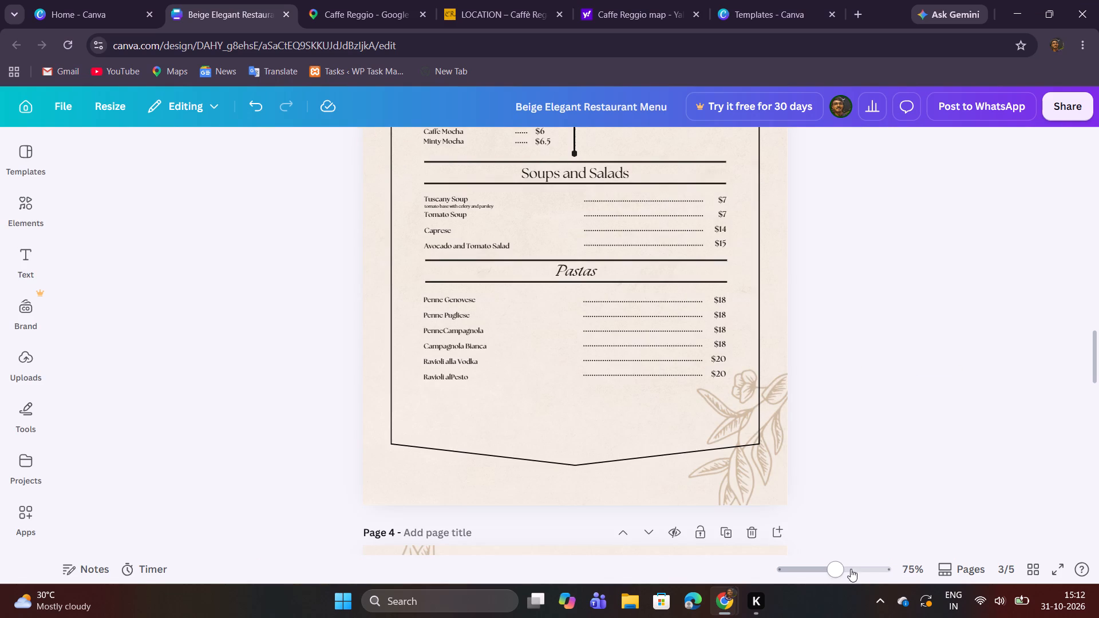
{"action": "left_click", "coordinate": [851, 570]}
{"action": "scroll", "coordinate": [849, 499], "scroll_direction": "up", "scroll_amount": 3}
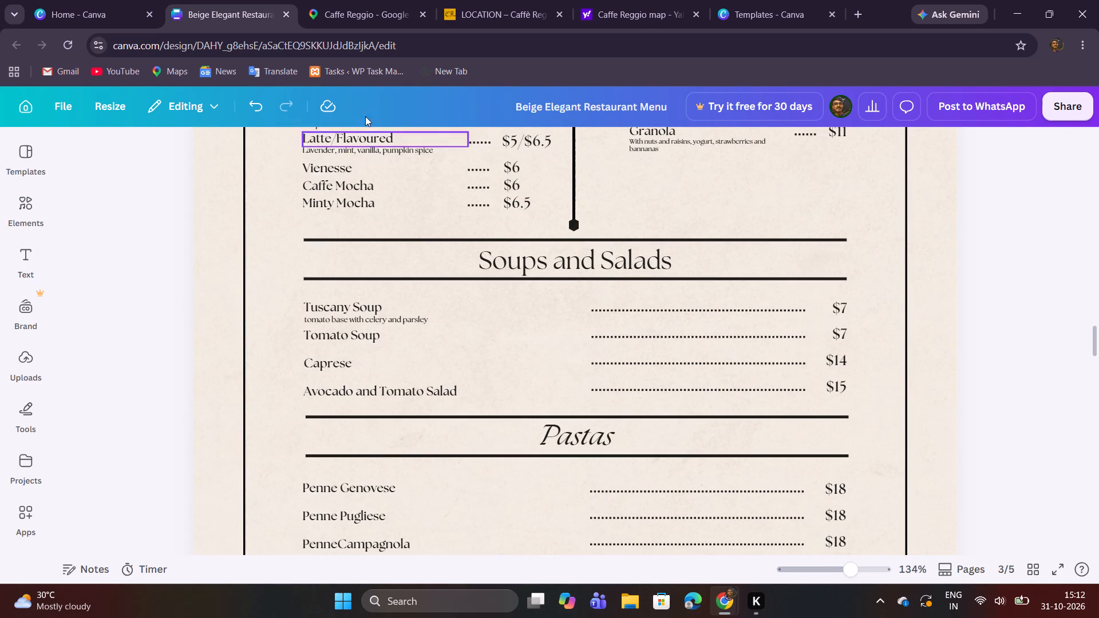
{"action": "left_click", "coordinate": [344, 31]}
{"action": "left_click", "coordinate": [347, 21]}
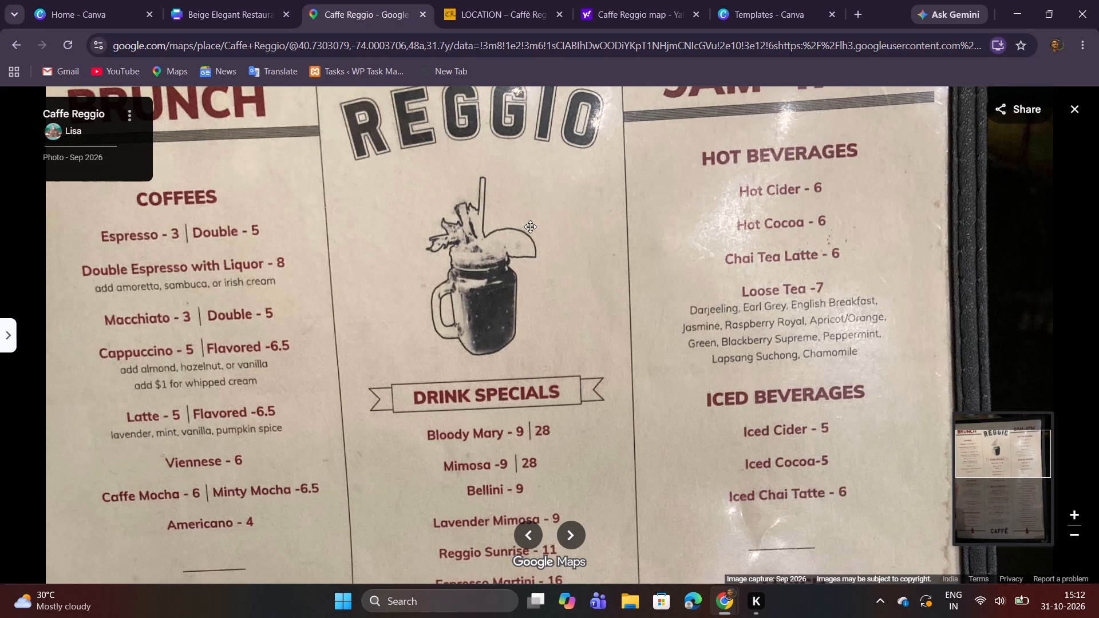
{"action": "left_click", "coordinate": [243, 0]}
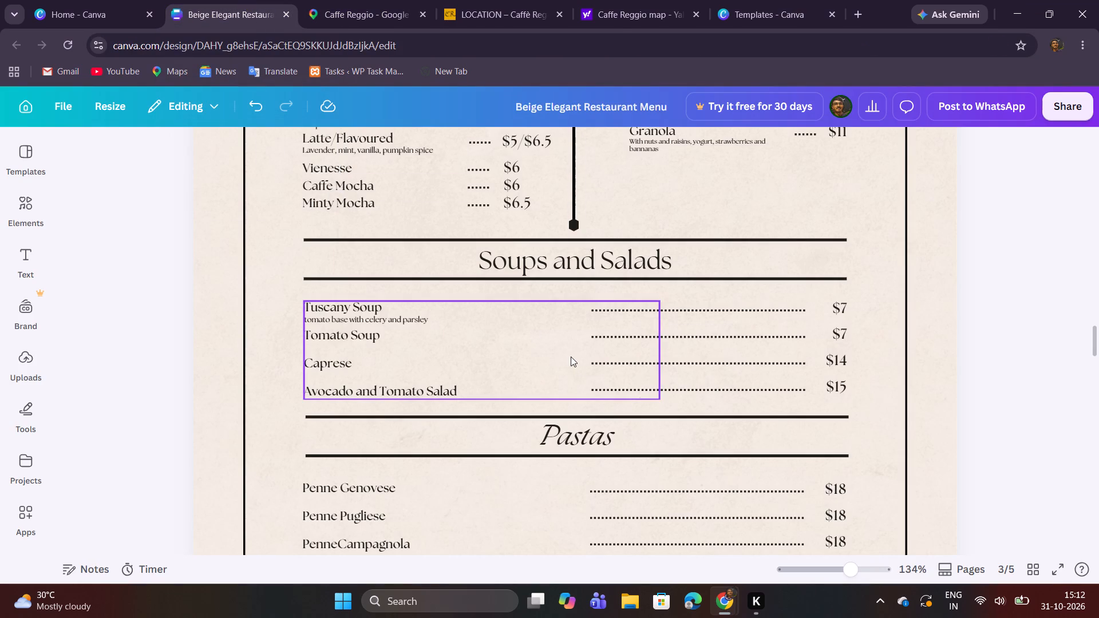
{"action": "double_click", "coordinate": [590, 430]}
{"action": "key", "text": "shift+h"}
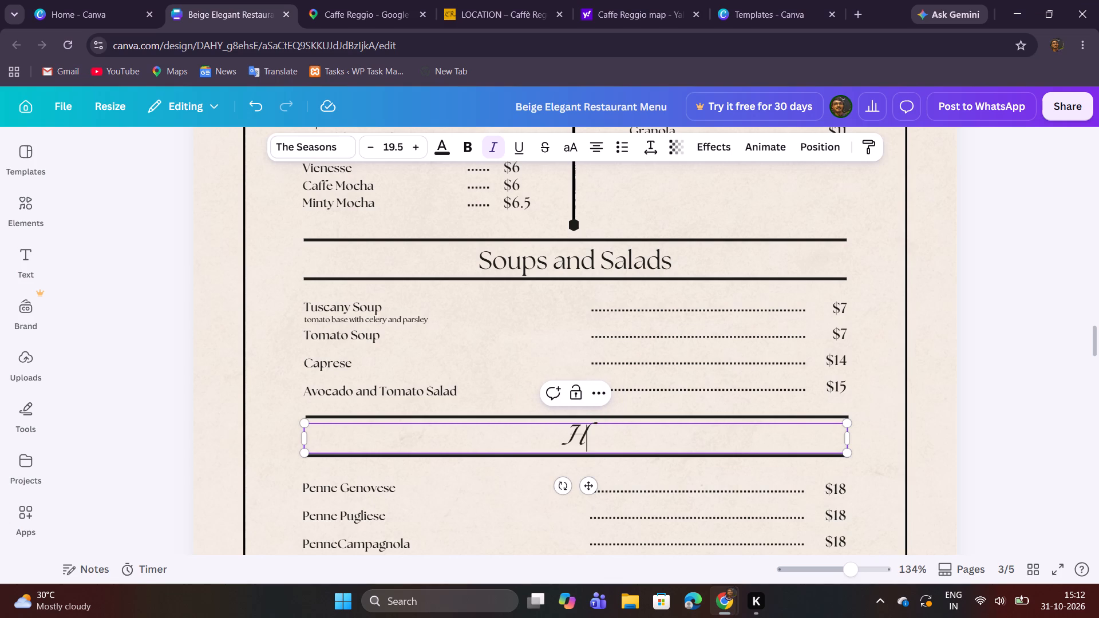
{"action": "type", "text": "ot Bre"}
{"action": "key", "text": "BackSpace"}
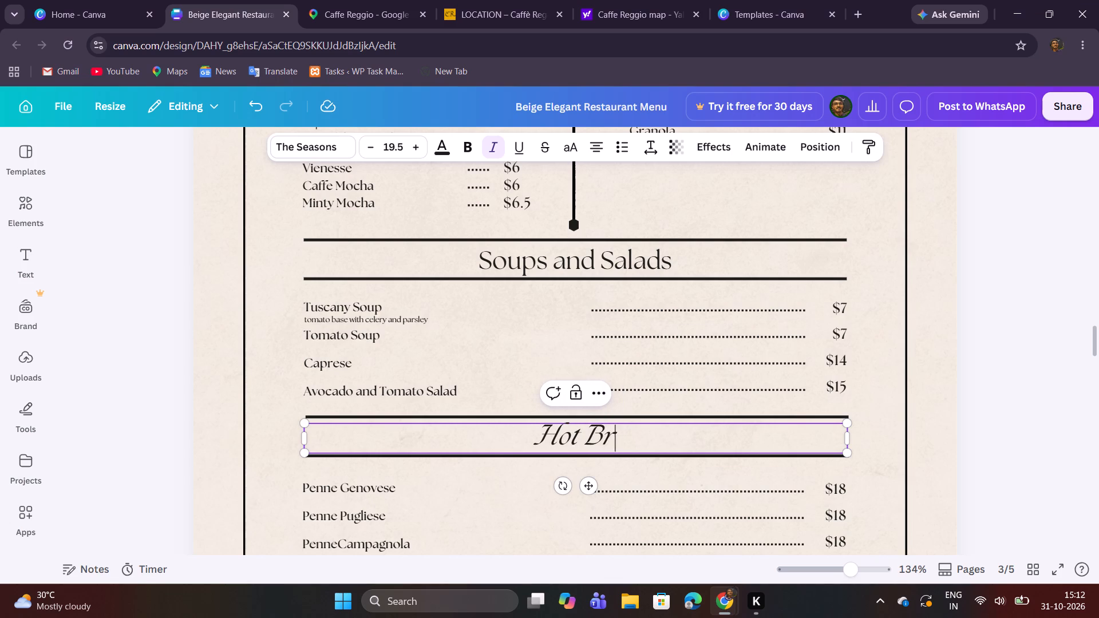
{"action": "key", "text": "BackSpace"}
{"action": "type", "text": "eve"}
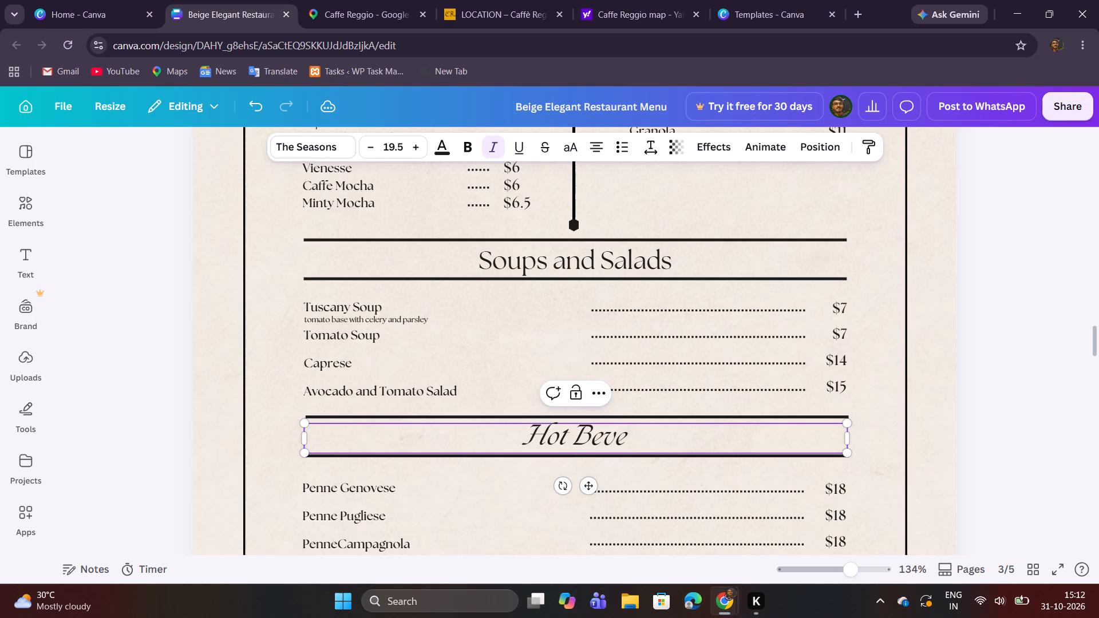
{"action": "type", "text": "rages"}
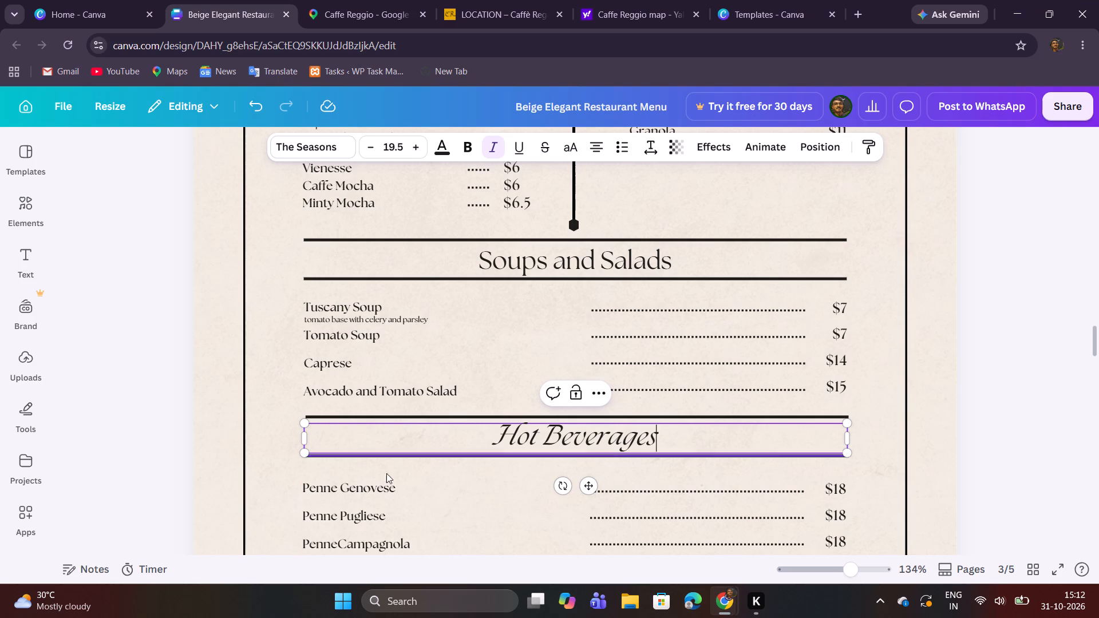
{"action": "left_click", "coordinate": [975, 317]}
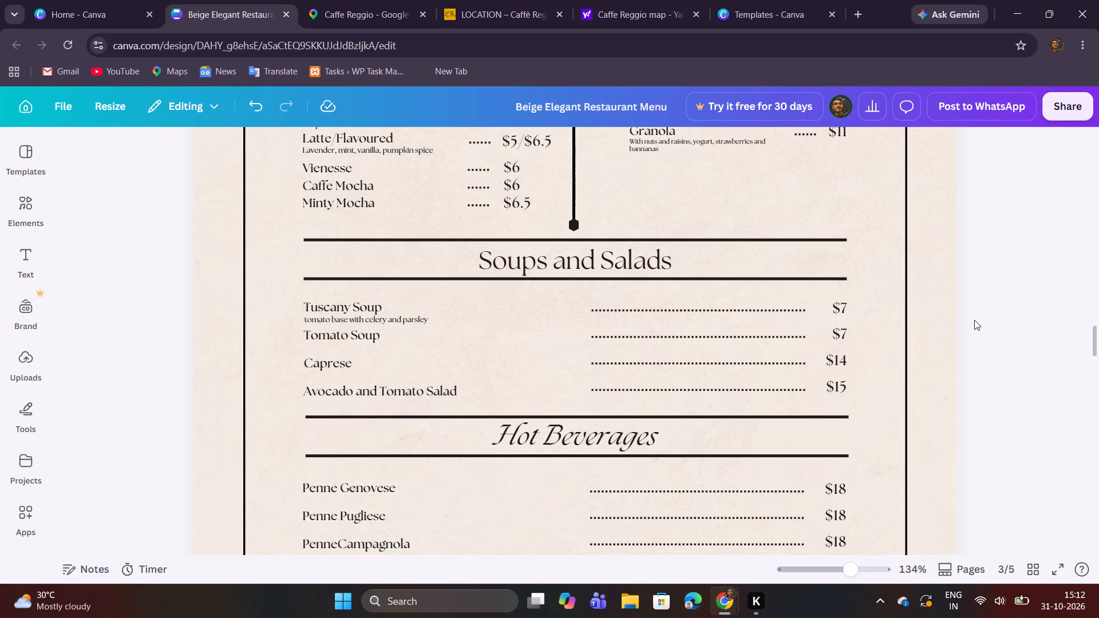
Check the Google Maps menu photo and replace the pasta dish names under Hot Beverages on page 3 with Hot Cider.
{"action": "scroll", "coordinate": [974, 320], "scroll_direction": "down", "scroll_amount": 3}
{"action": "scroll", "coordinate": [974, 320], "scroll_direction": "up", "scroll_amount": 2}
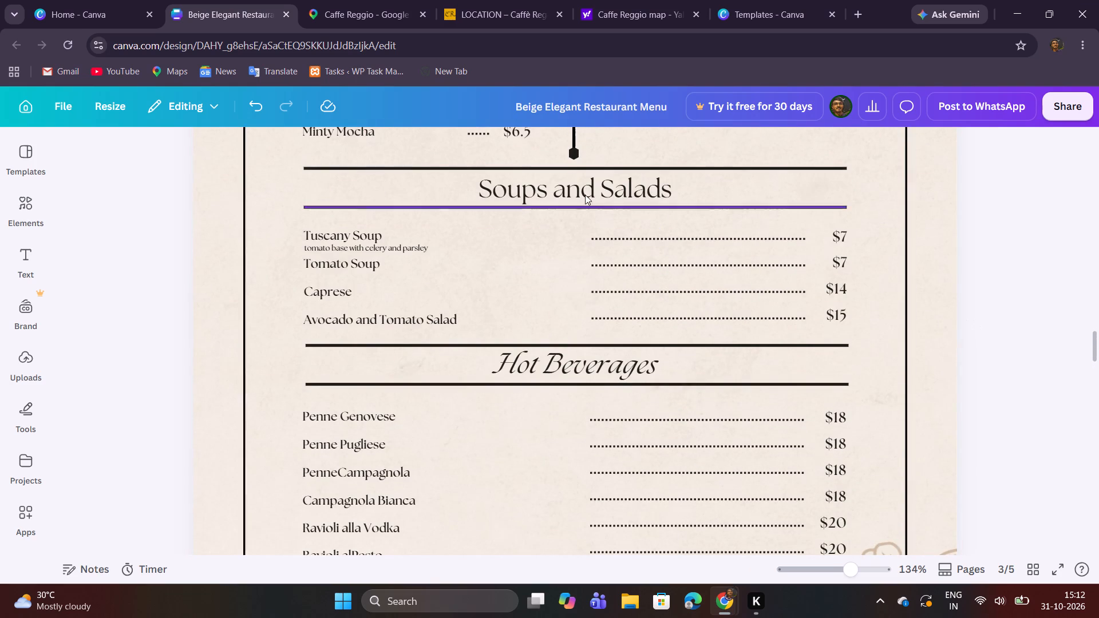
{"action": "left_click", "coordinate": [310, 0]}
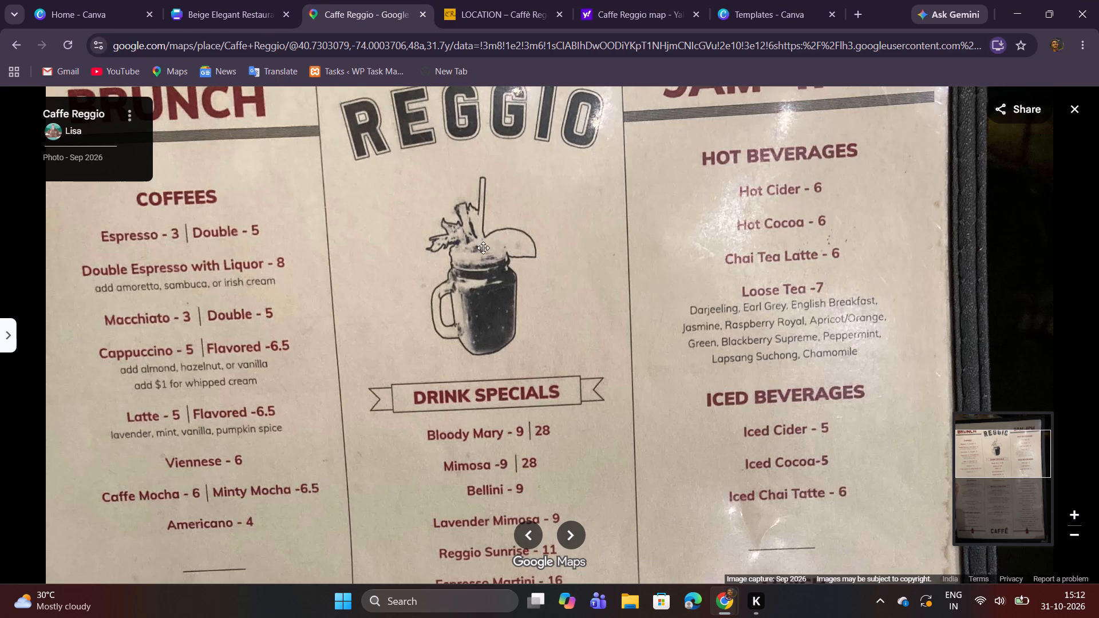
{"action": "left_click", "coordinate": [218, 13]}
{"action": "double_click", "coordinate": [451, 459]}
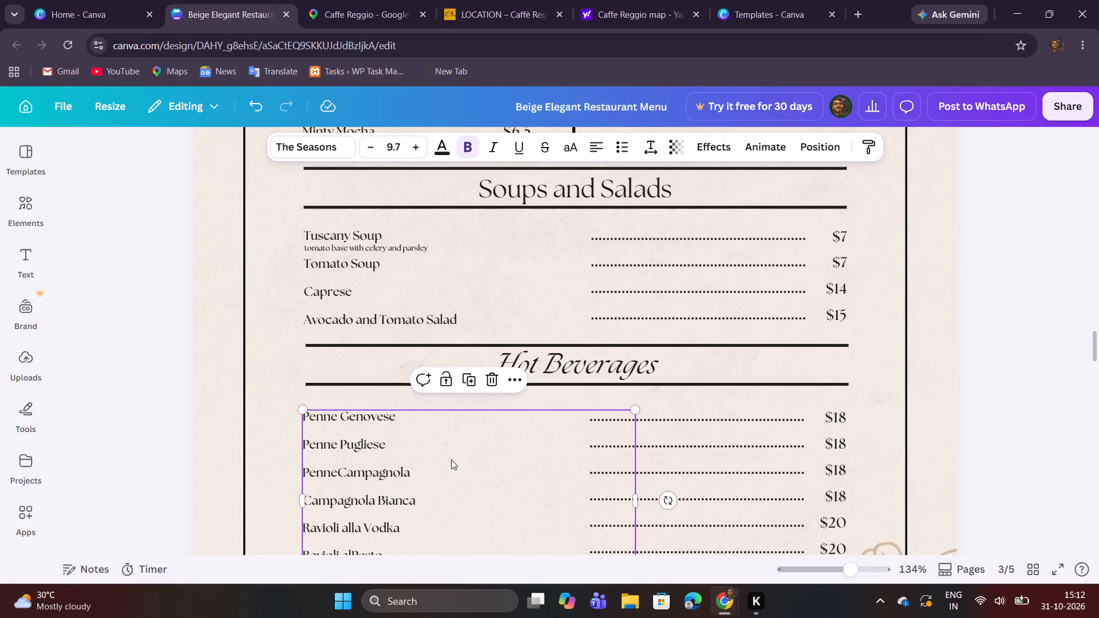
{"action": "type", "text": "Hot c"}
{"action": "key", "text": "BackSpace"}
{"action": "type", "text": "Cider"}
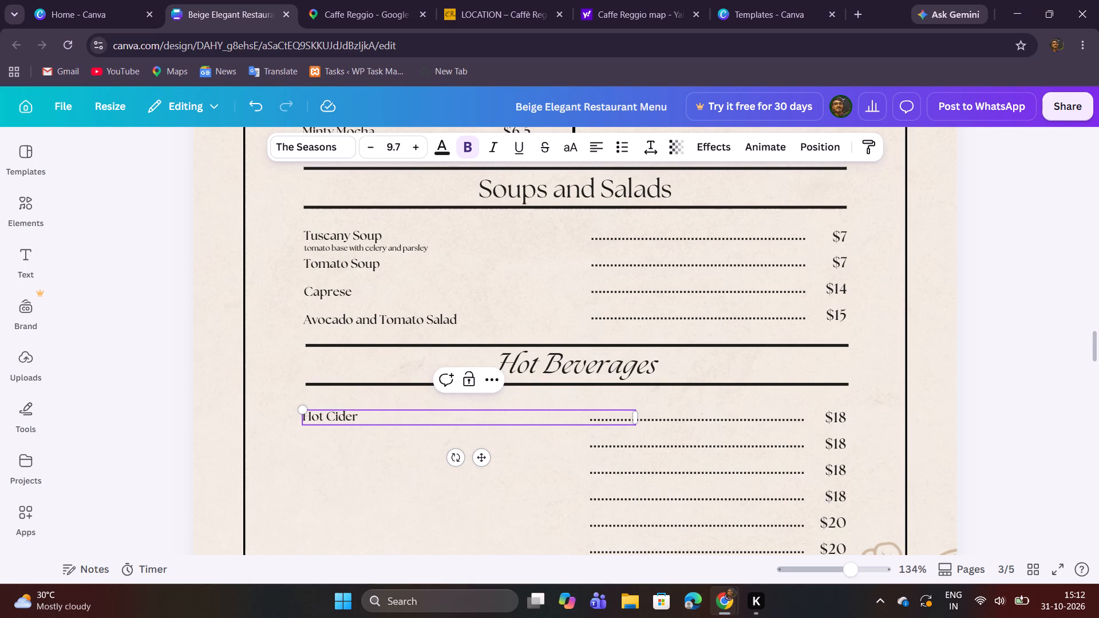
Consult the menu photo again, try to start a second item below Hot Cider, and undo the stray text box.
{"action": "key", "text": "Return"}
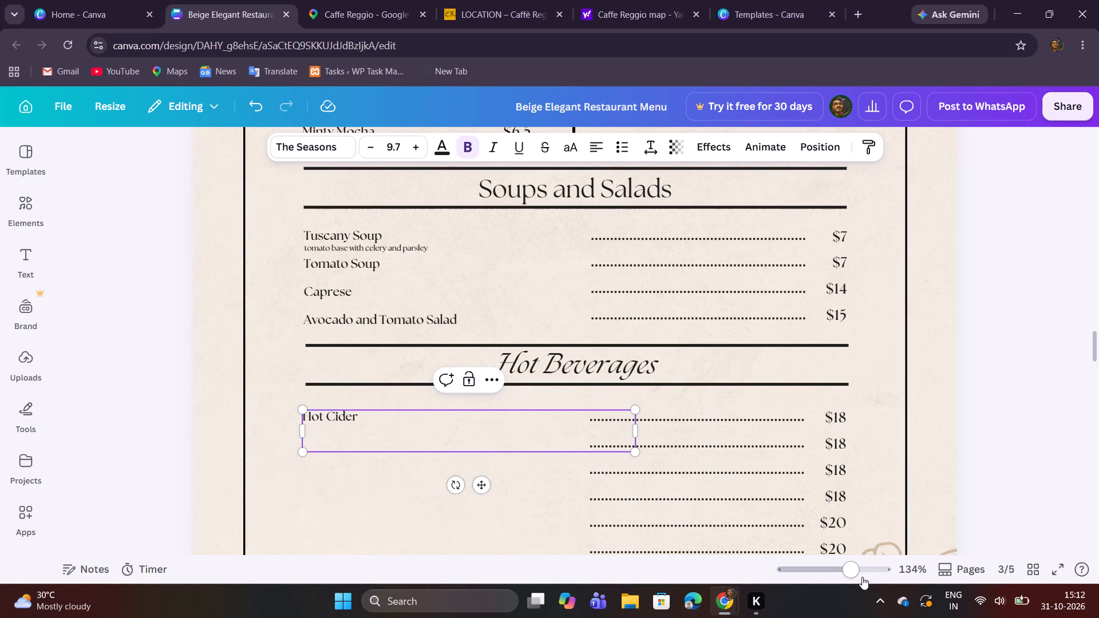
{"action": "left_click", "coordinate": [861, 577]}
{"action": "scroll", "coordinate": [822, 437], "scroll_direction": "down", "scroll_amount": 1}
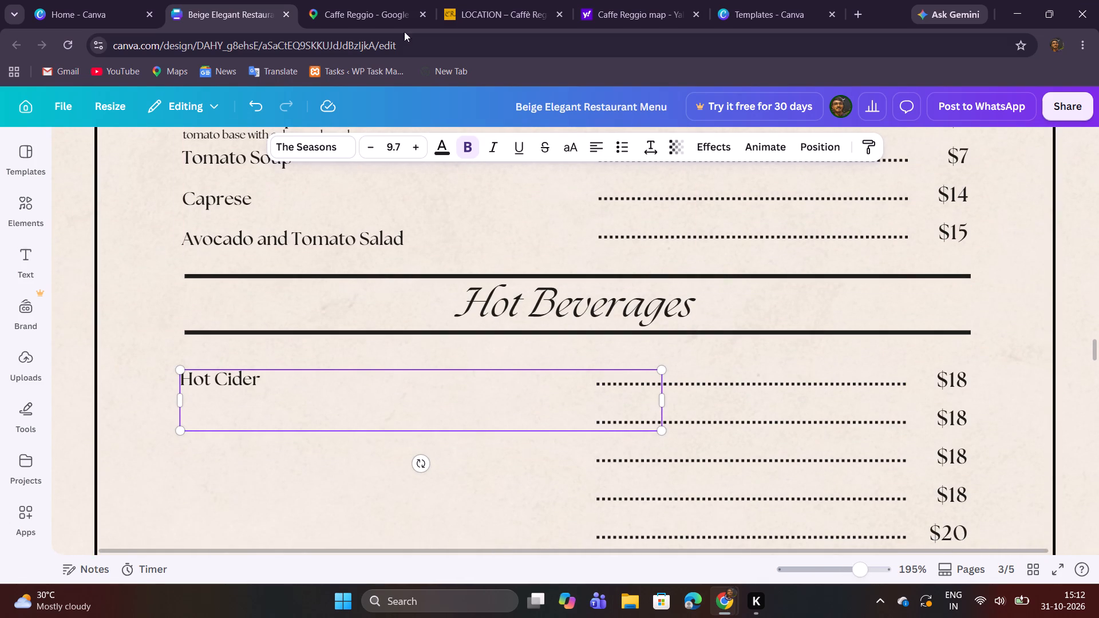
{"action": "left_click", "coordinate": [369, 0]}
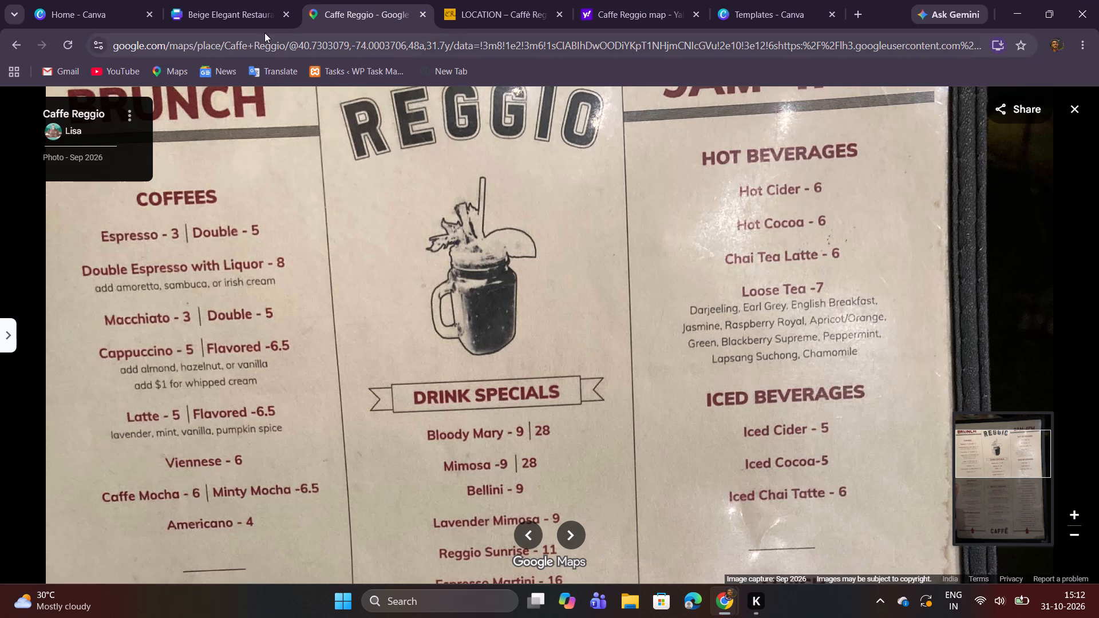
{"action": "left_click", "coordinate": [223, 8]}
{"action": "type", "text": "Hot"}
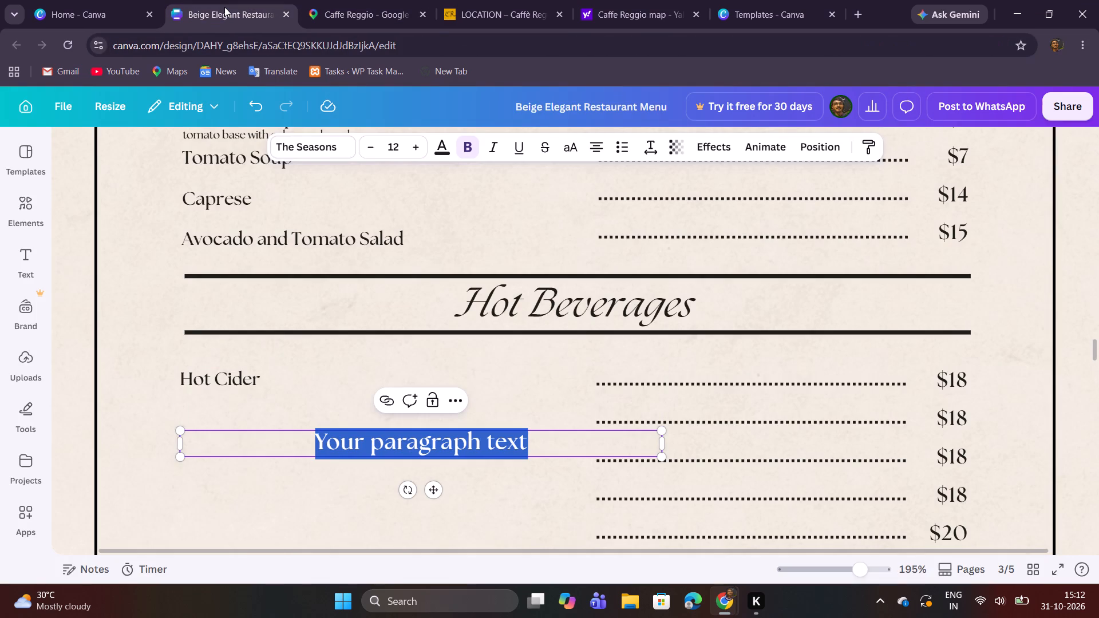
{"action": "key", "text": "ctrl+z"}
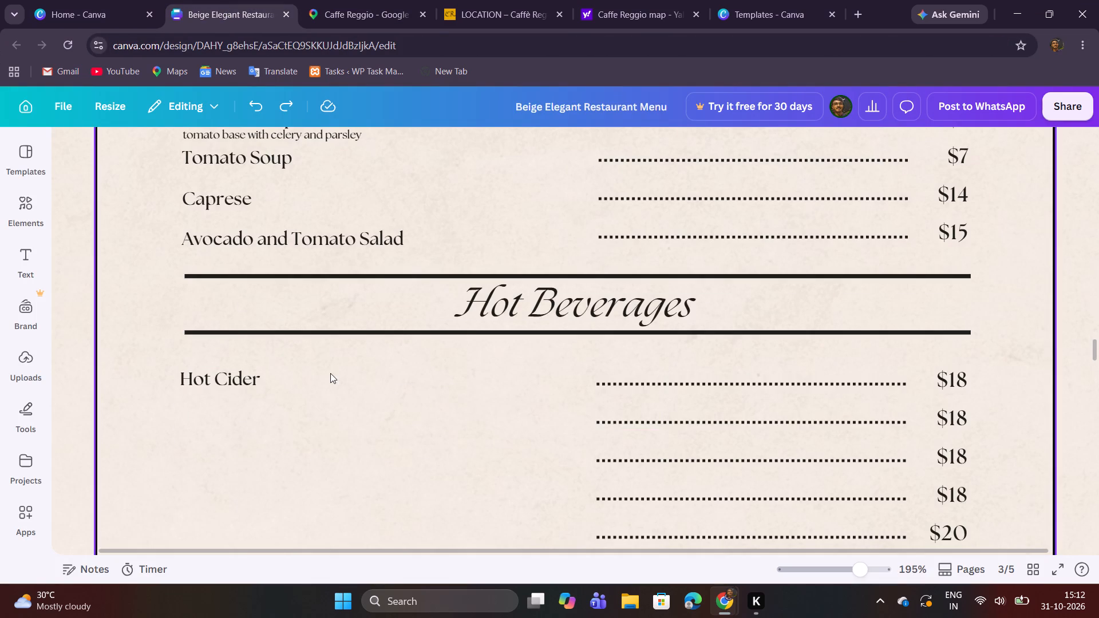
Add Hot Cocoa as the second item in the Hot Beverages list, below Hot Cider.
{"action": "left_click", "coordinate": [330, 373]}
{"action": "double_click", "coordinate": [332, 375]}
{"action": "left_click", "coordinate": [332, 378]}
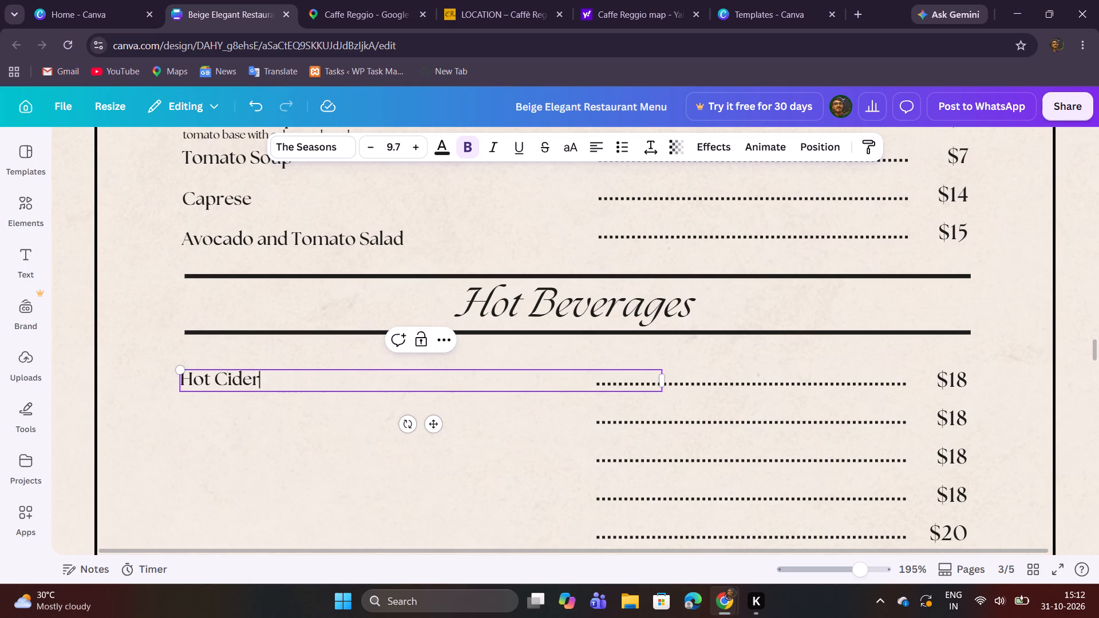
{"action": "key", "text": "Return"}
{"action": "type", "text": "Hot"}
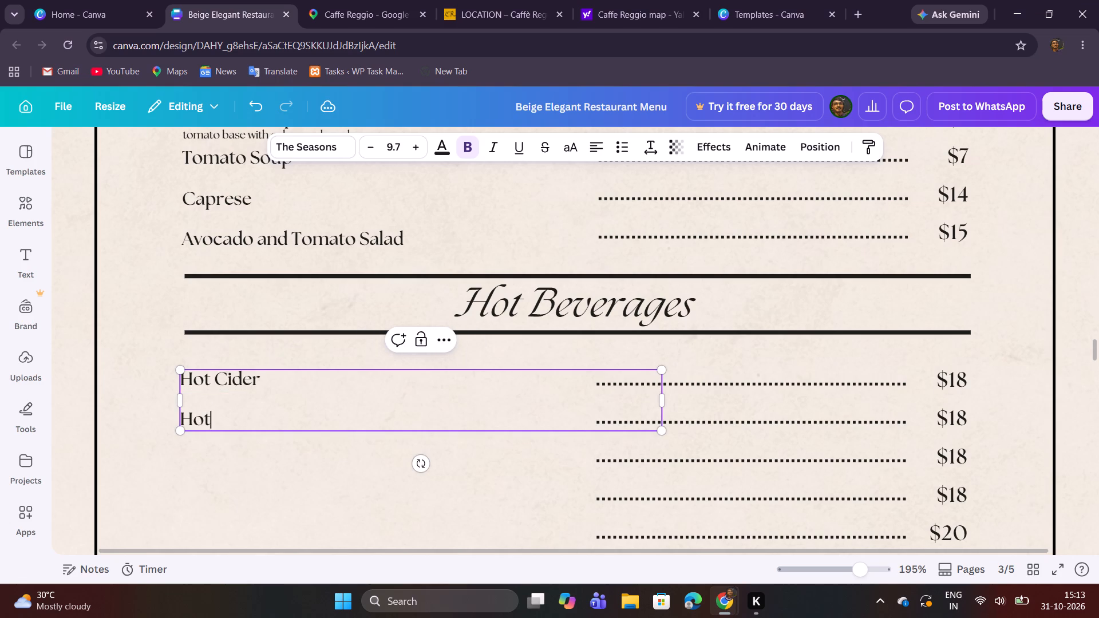
{"action": "key", "text": "space"}
{"action": "type", "text": "Cocoa"}
{"action": "key", "text": "Return"}
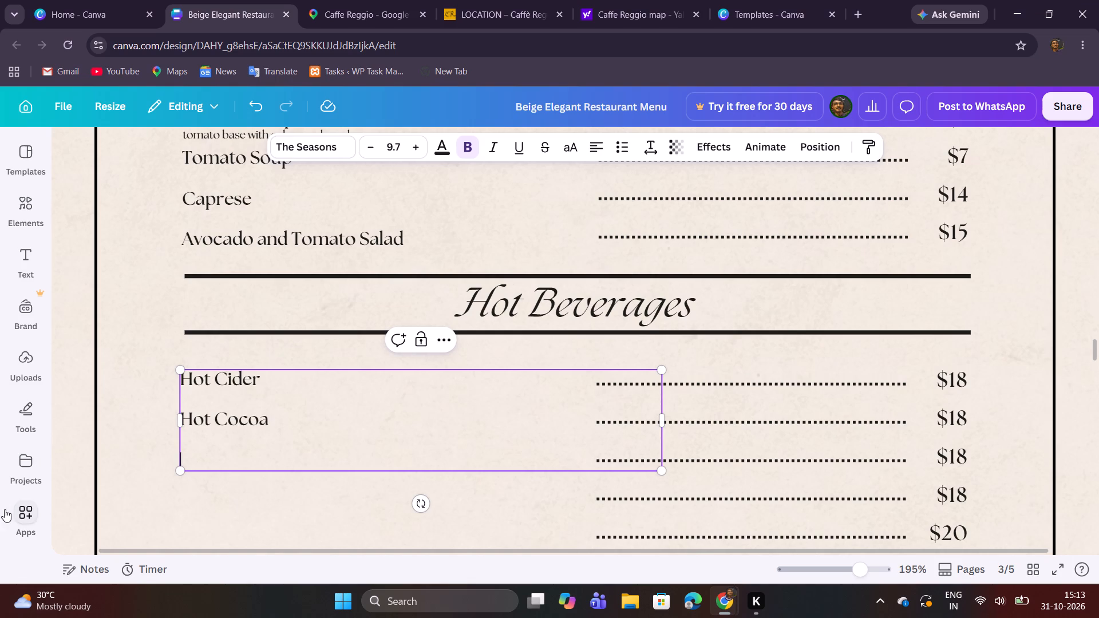
Check the menu photo and add Chai Tea Latte as the third Hot Beverages item, with a new line below it.
{"action": "left_click", "coordinate": [361, 3]}
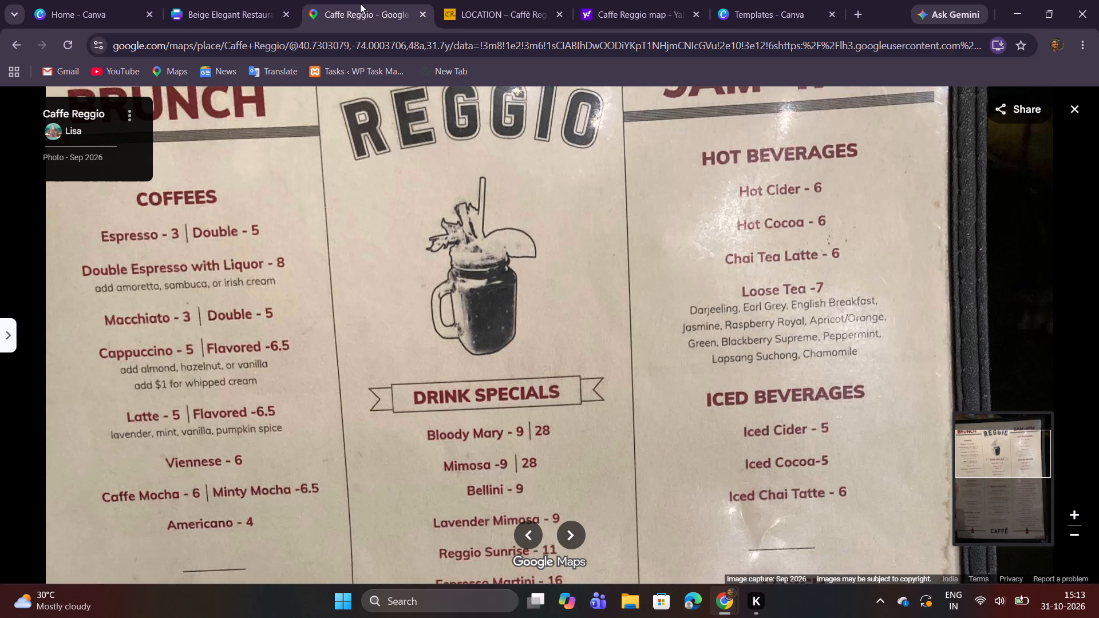
{"action": "left_click", "coordinate": [183, 14]}
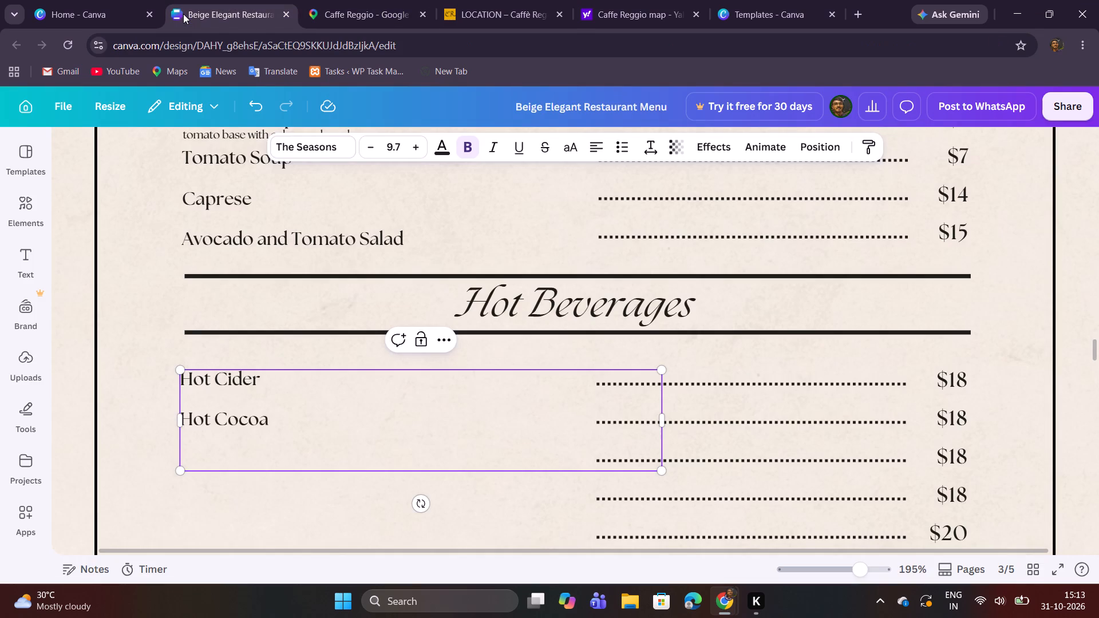
{"action": "type", "text": "Chai"}
{"action": "key", "text": "space"}
{"action": "type", "text": "Tea Latte"}
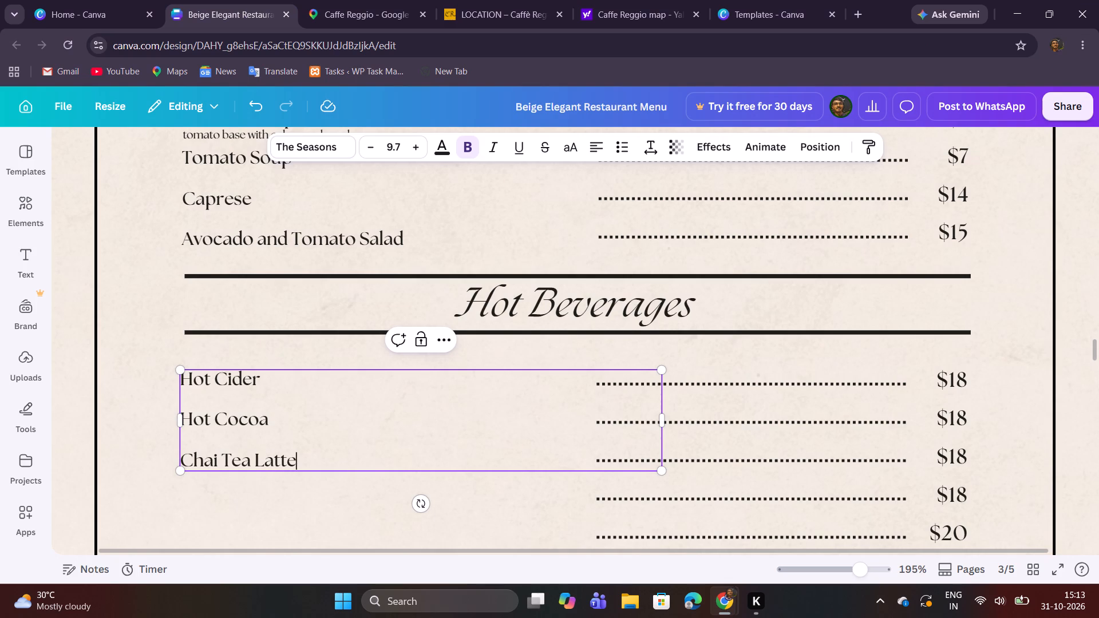
{"action": "key", "text": "Return"}
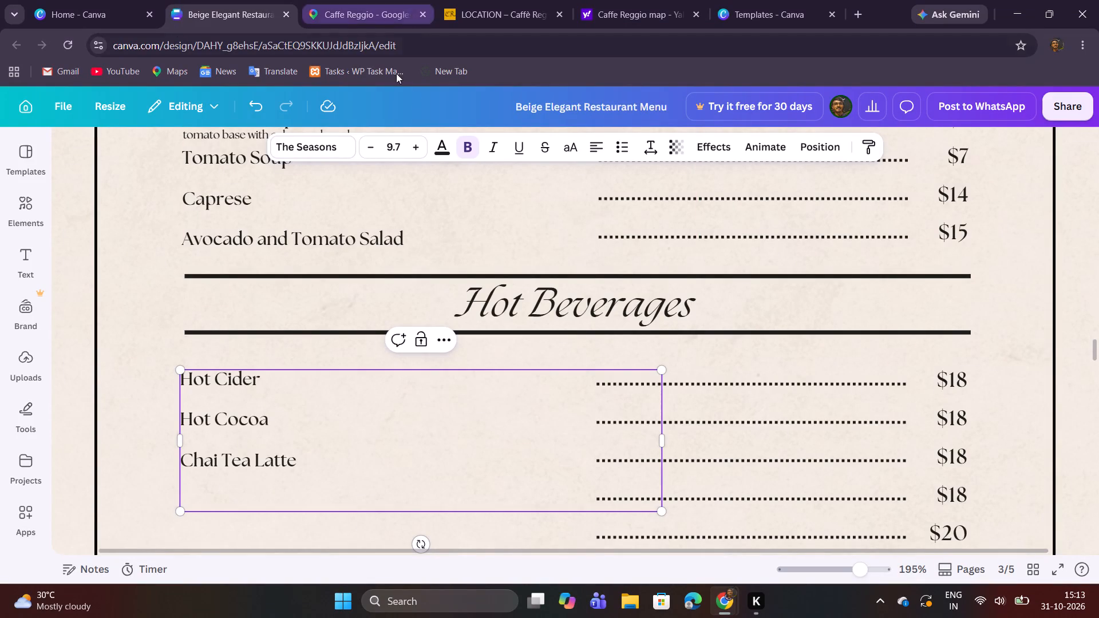
Compare the beverage sections on page 4 with the hot and iced beverages in the Google Maps menu photo.
{"action": "left_click", "coordinate": [835, 576]}
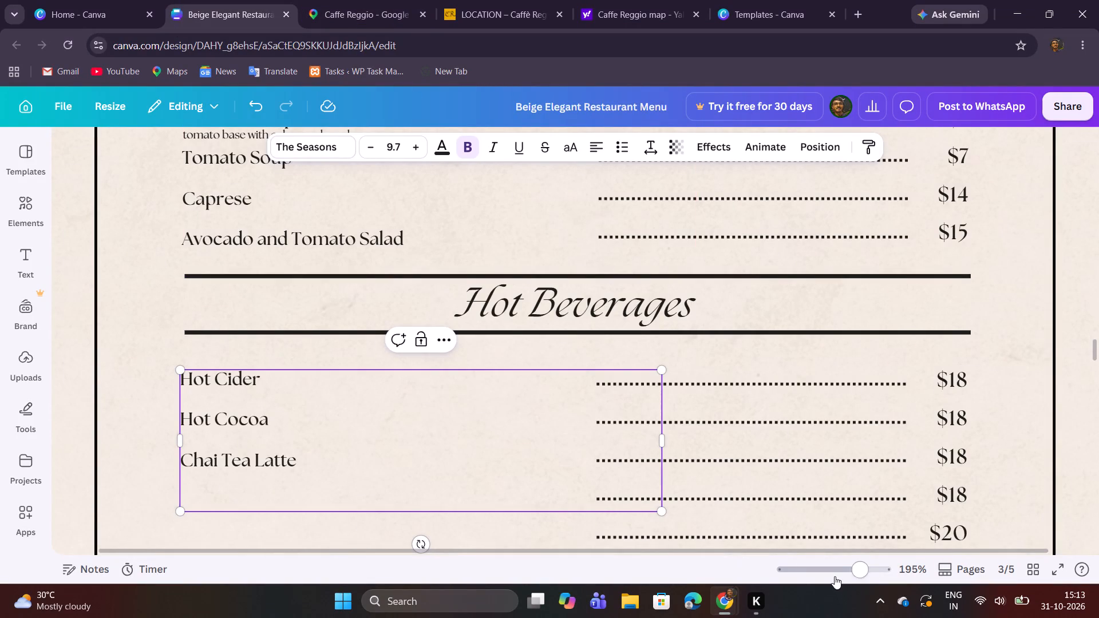
{"action": "scroll", "coordinate": [916, 336], "scroll_direction": "down", "scroll_amount": 8}
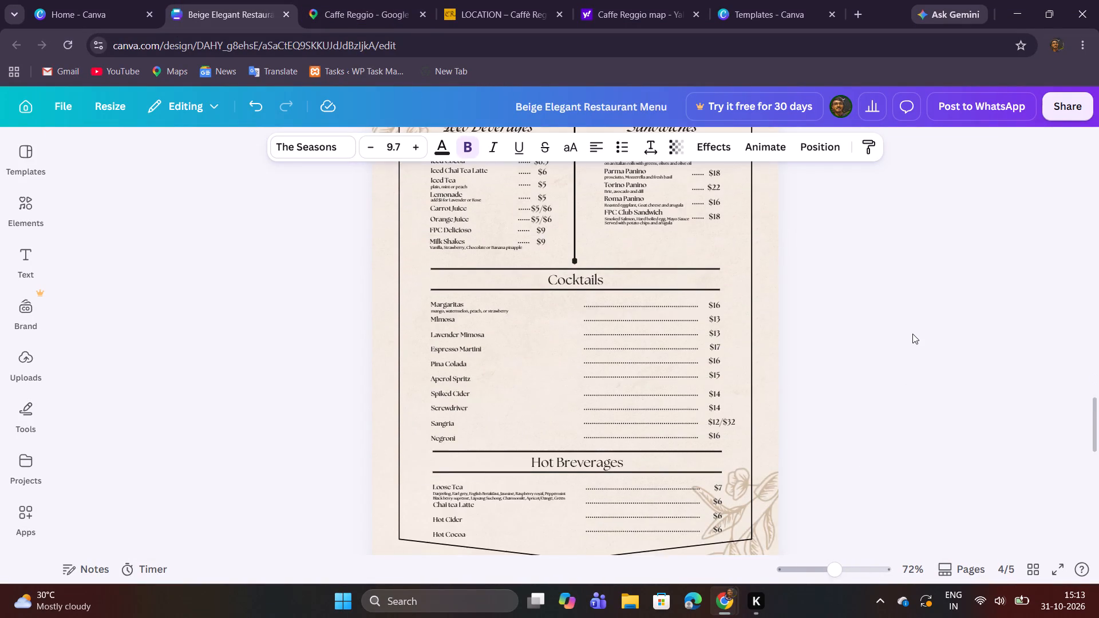
{"action": "scroll", "coordinate": [912, 334], "scroll_direction": "down", "scroll_amount": 2}
{"action": "scroll", "coordinate": [905, 332], "scroll_direction": "up", "scroll_amount": 3}
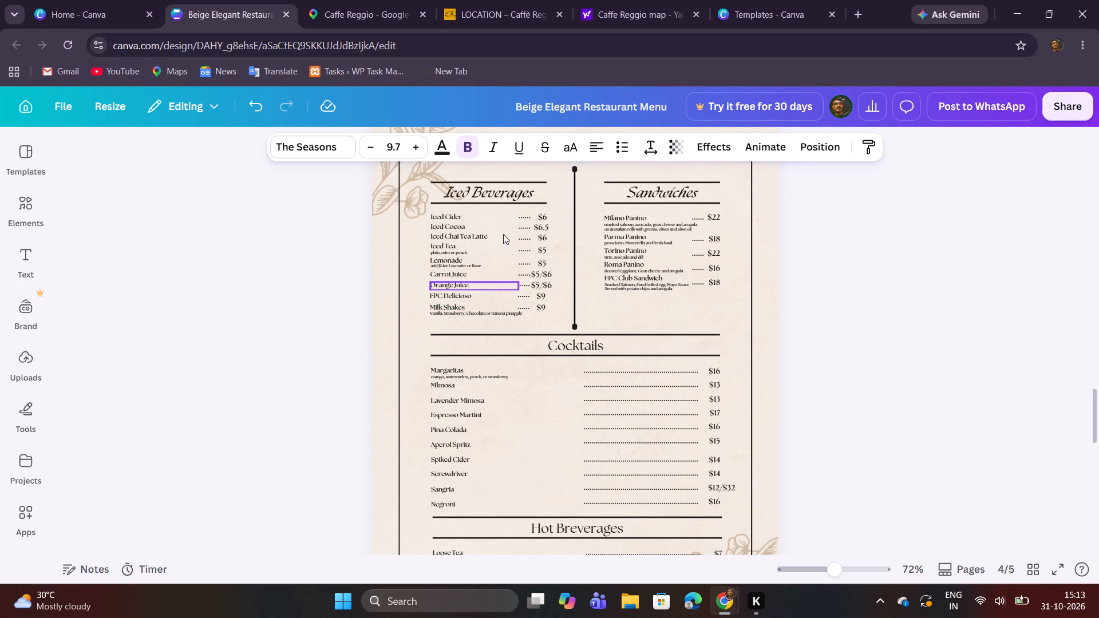
{"action": "left_click", "coordinate": [365, 13]}
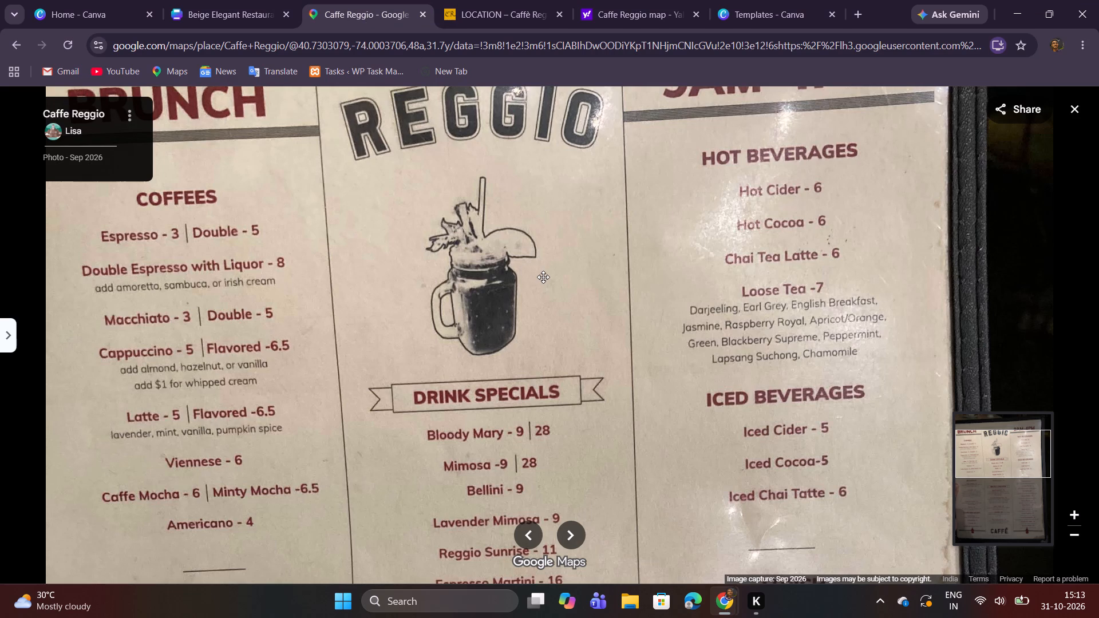
{"action": "left_click", "coordinate": [226, 24]}
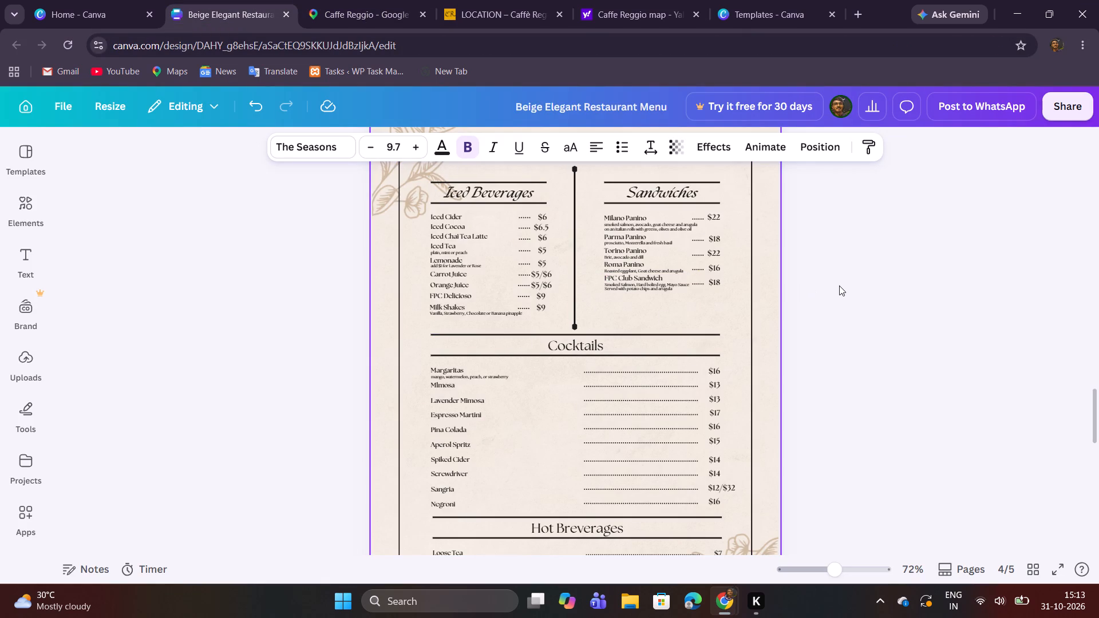
Review all five pages of the menu, from the cover to Open Late, and return to Hot Beverages on page 3.
{"action": "scroll", "coordinate": [839, 286], "scroll_direction": "down", "scroll_amount": 3}
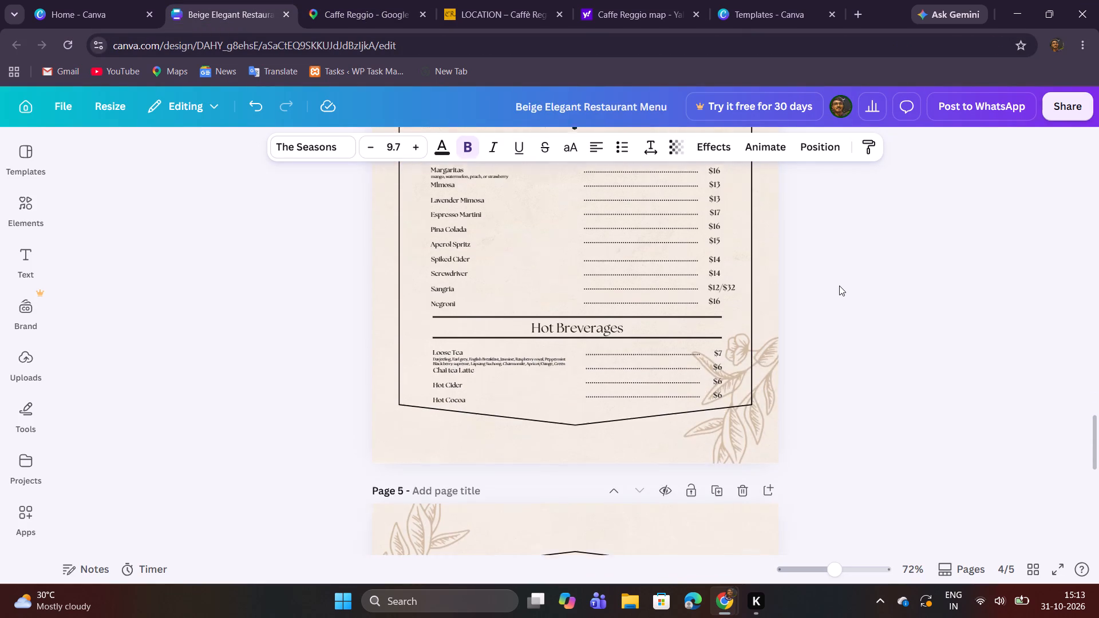
{"action": "scroll", "coordinate": [840, 284], "scroll_direction": "down", "scroll_amount": 11}
{"action": "scroll", "coordinate": [840, 285], "scroll_direction": "up", "scroll_amount": 2}
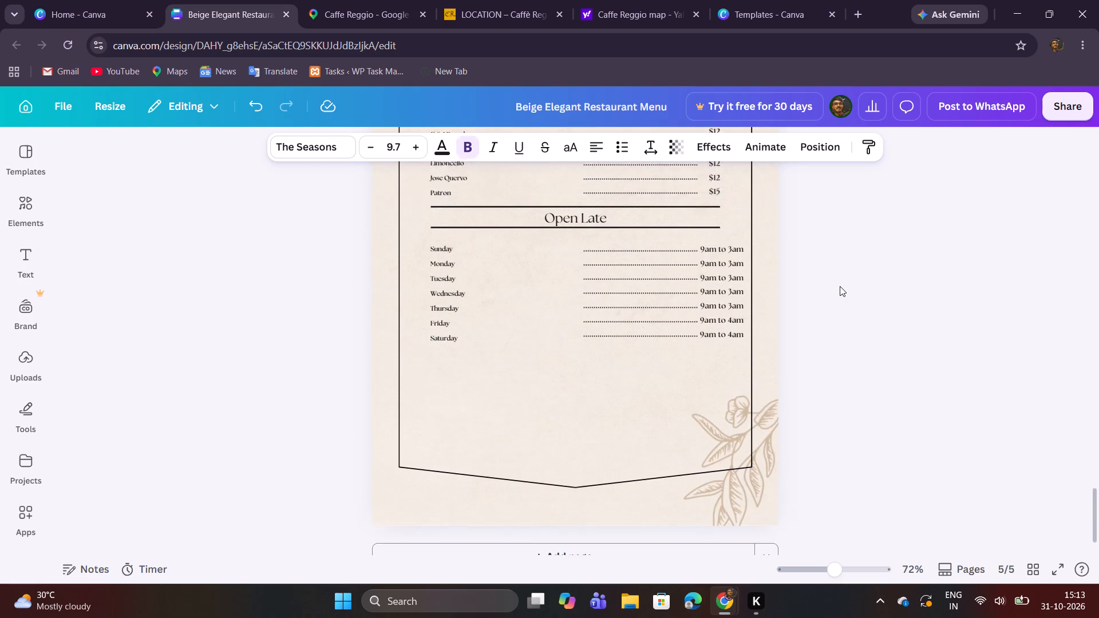
{"action": "scroll", "coordinate": [840, 286], "scroll_direction": "up", "scroll_amount": 10}
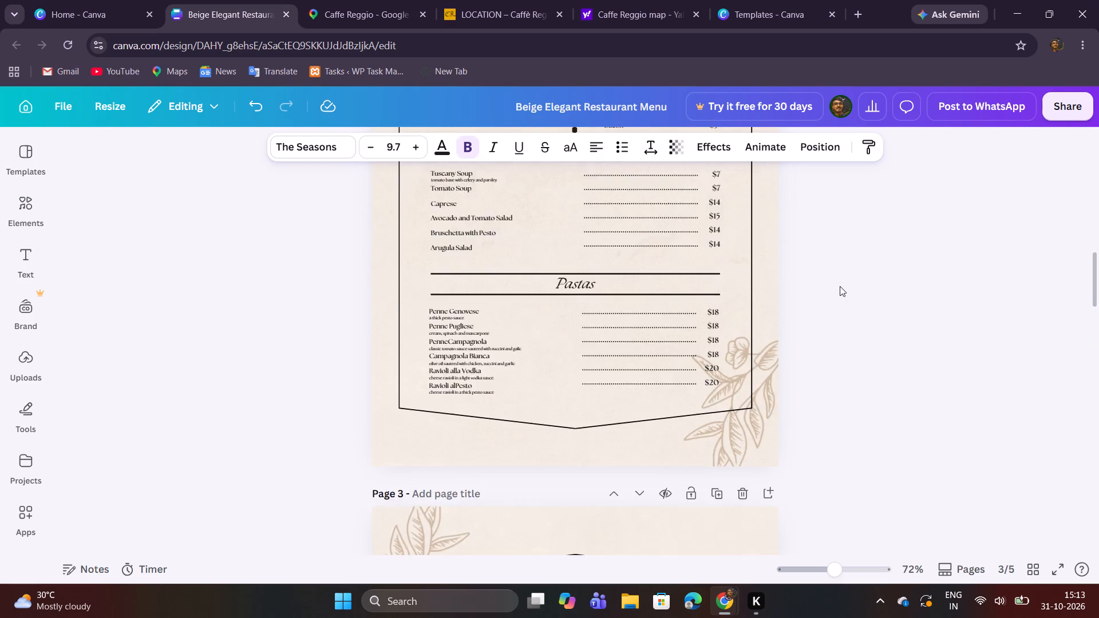
{"action": "scroll", "coordinate": [840, 286], "scroll_direction": "up", "scroll_amount": 3}
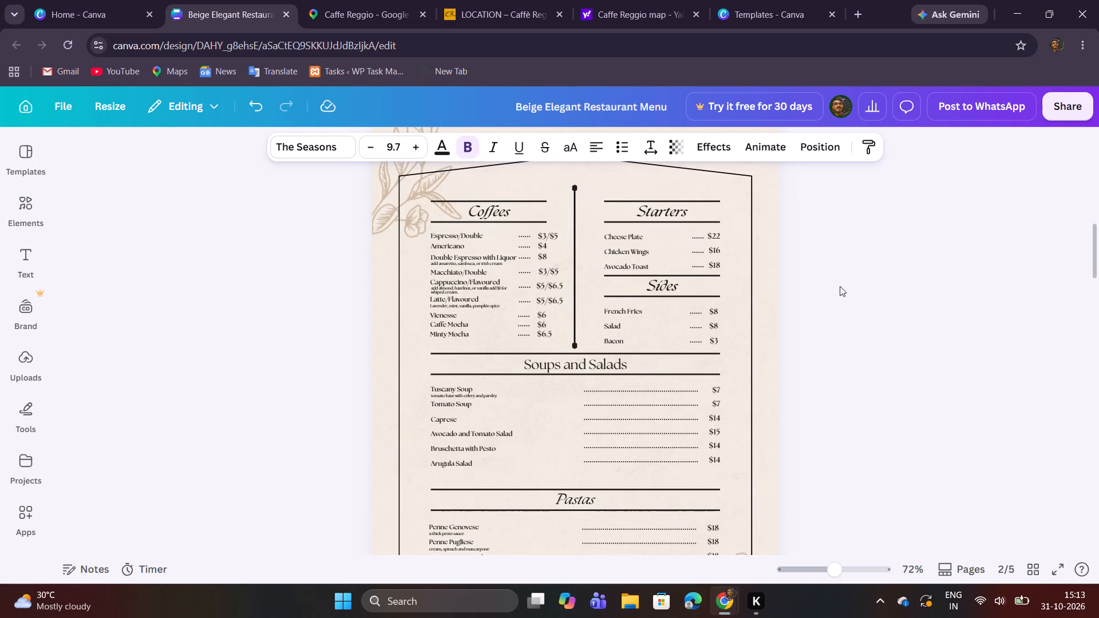
{"action": "scroll", "coordinate": [840, 286], "scroll_direction": "up", "scroll_amount": 10}
{"action": "scroll", "coordinate": [840, 286], "scroll_direction": "down", "scroll_amount": 10}
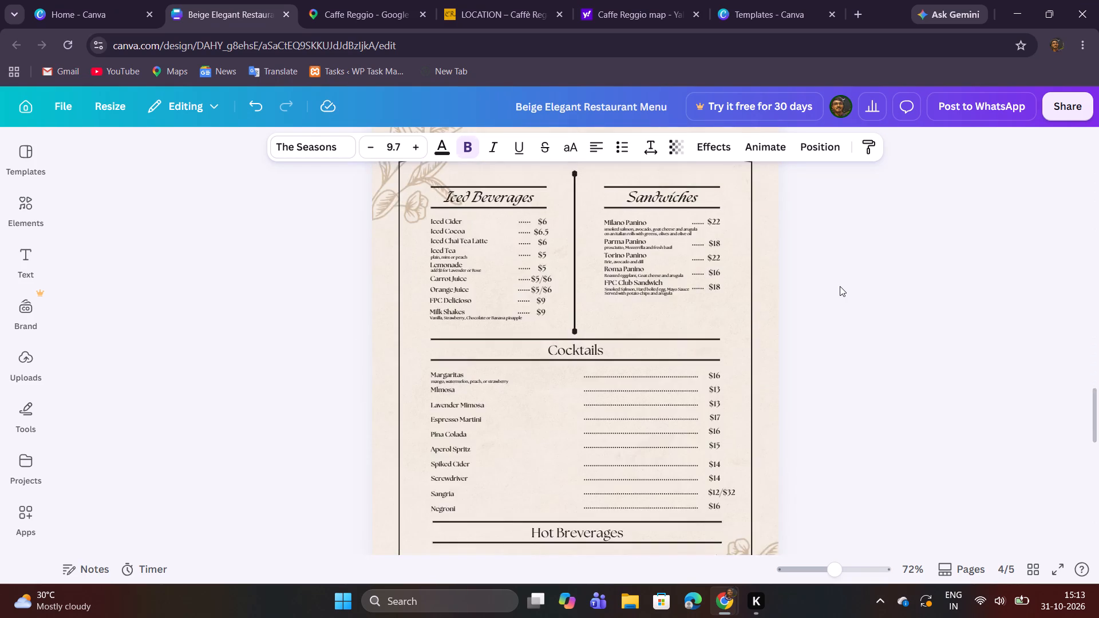
{"action": "scroll", "coordinate": [840, 286], "scroll_direction": "down", "scroll_amount": 10}
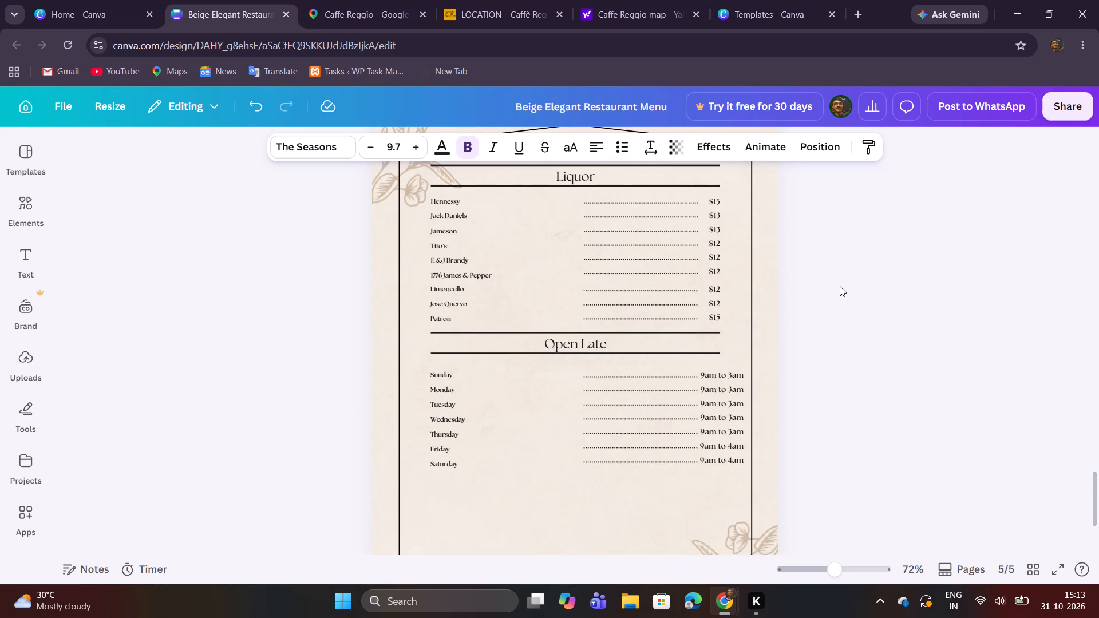
{"action": "scroll", "coordinate": [840, 286], "scroll_direction": "down", "scroll_amount": 5}
{"action": "scroll", "coordinate": [840, 286], "scroll_direction": "up", "scroll_amount": 8}
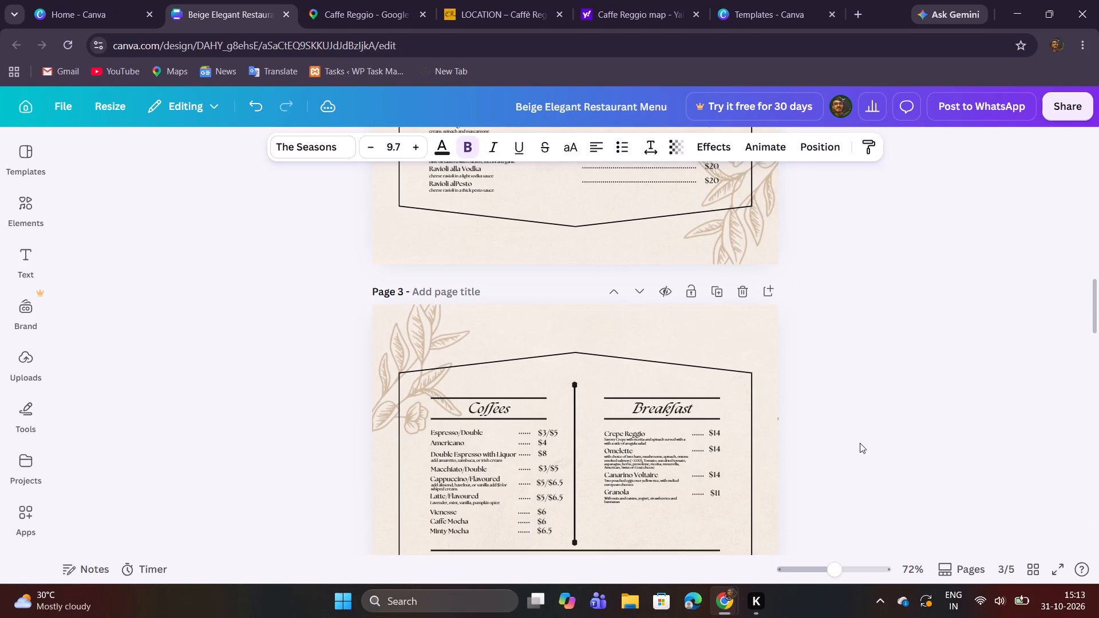
{"action": "left_click", "coordinate": [812, 579]}
{"action": "scroll", "coordinate": [843, 339], "scroll_direction": "up", "scroll_amount": 2}
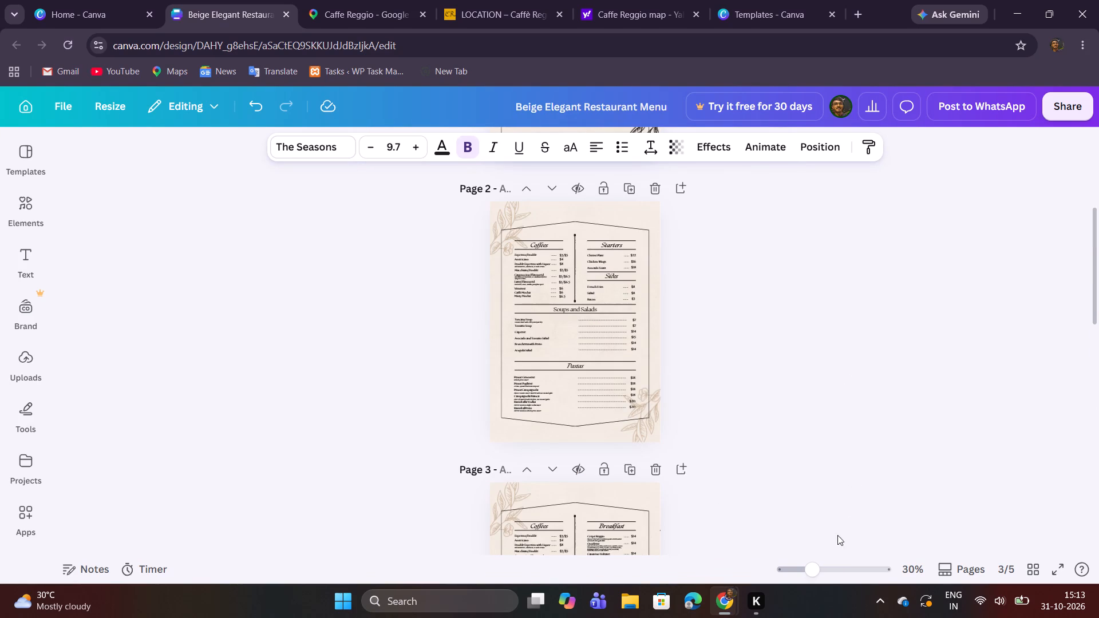
{"action": "left_click", "coordinate": [829, 566]}
{"action": "scroll", "coordinate": [803, 383], "scroll_direction": "up", "scroll_amount": 2}
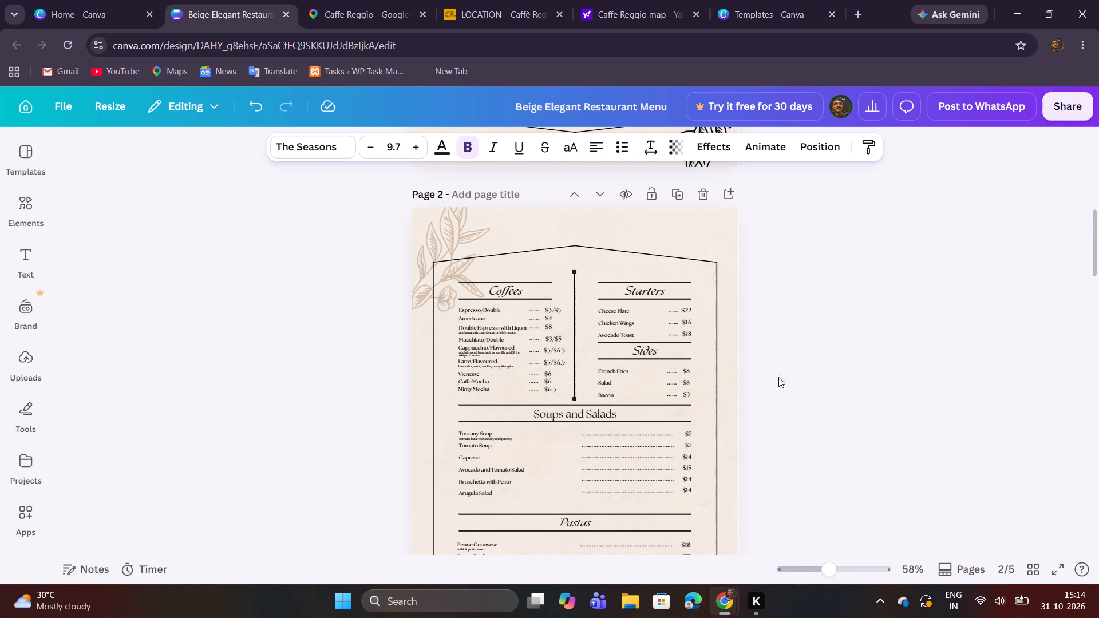
{"action": "scroll", "coordinate": [780, 361], "scroll_direction": "up", "scroll_amount": 5}
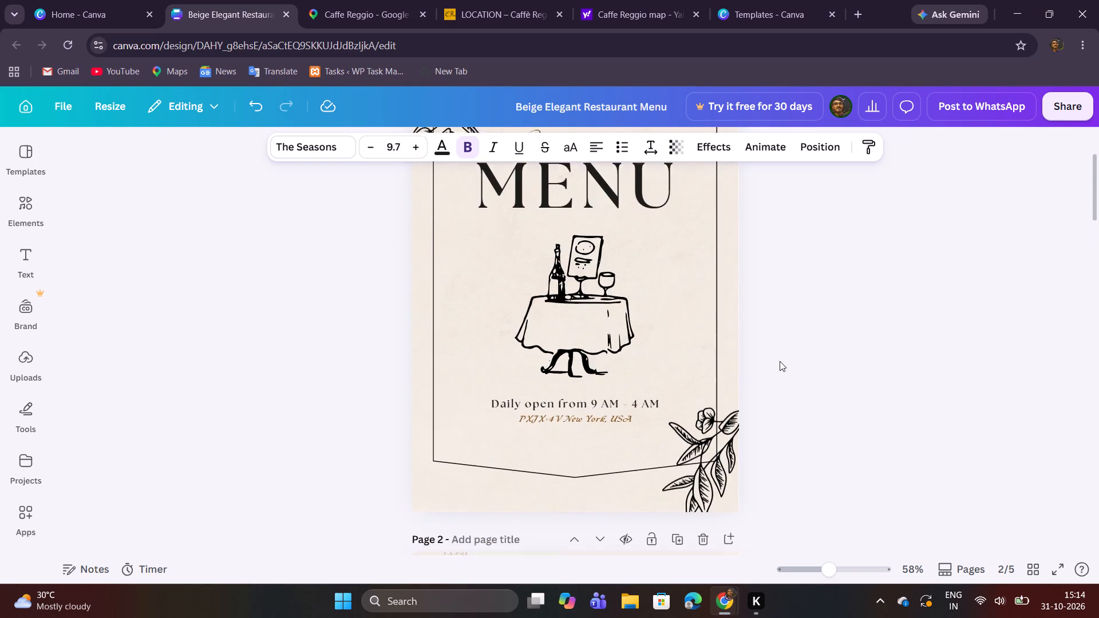
{"action": "scroll", "coordinate": [780, 361], "scroll_direction": "up", "scroll_amount": 4}
{"action": "scroll", "coordinate": [780, 361], "scroll_direction": "down", "scroll_amount": 11}
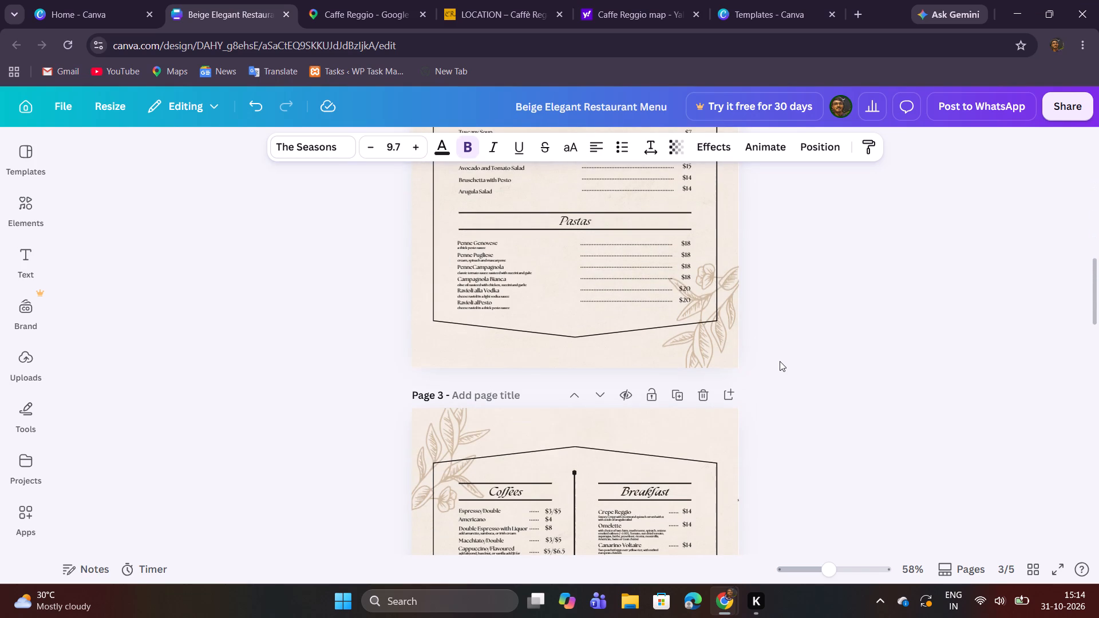
{"action": "scroll", "coordinate": [780, 361], "scroll_direction": "down", "scroll_amount": 2}
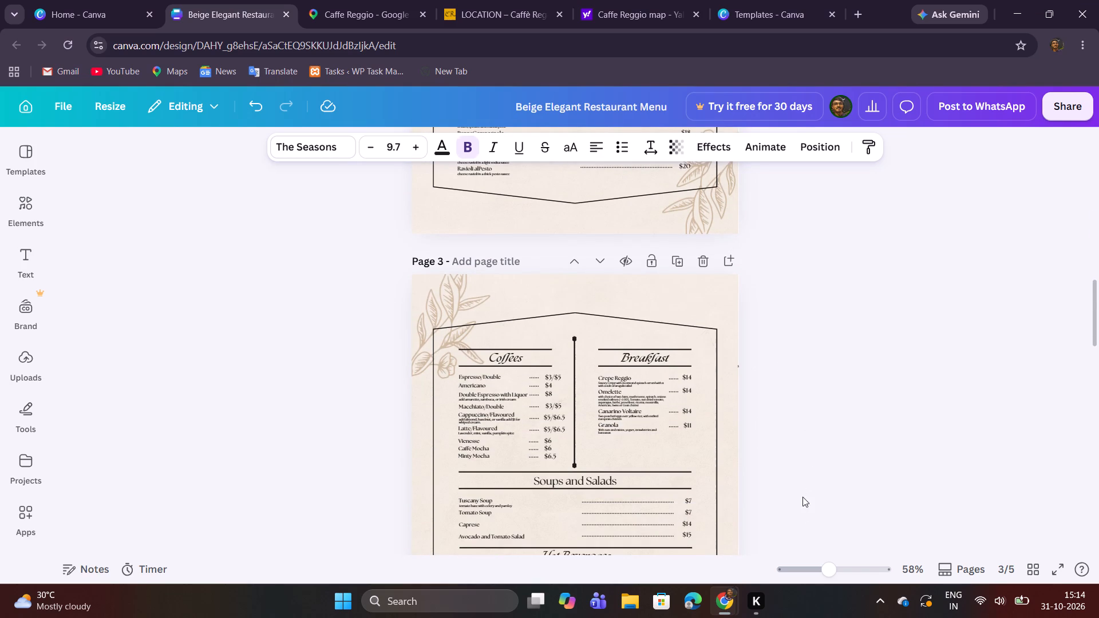
{"action": "scroll", "coordinate": [723, 476], "scroll_direction": "down", "scroll_amount": 4}
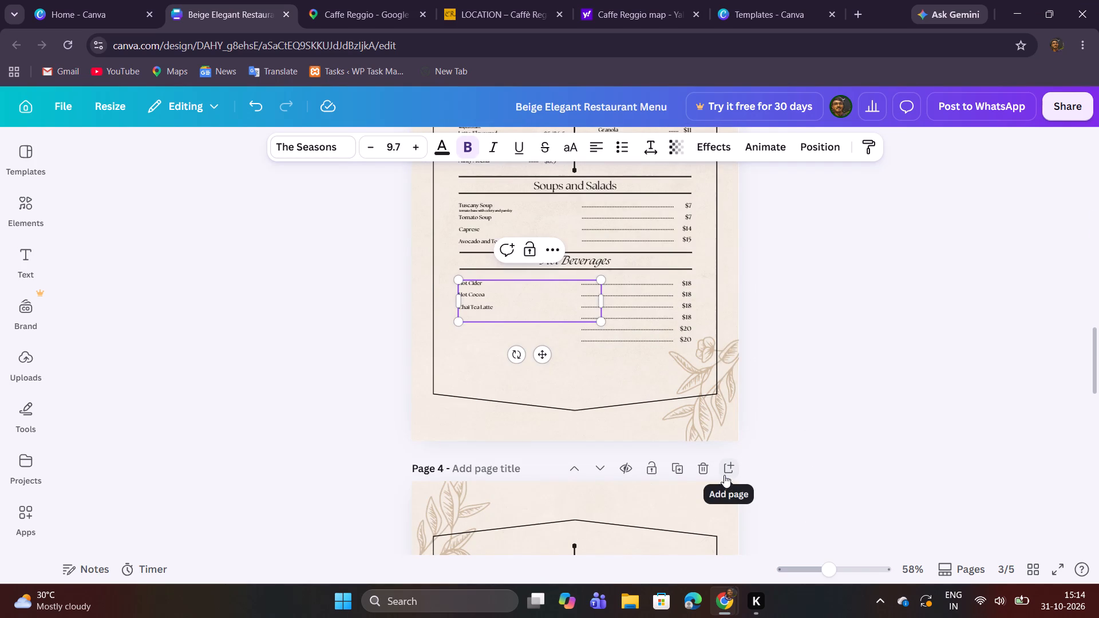
Review the menu sections on pages 2 to 4, ending at the hot beverages section on page 4.
{"action": "scroll", "coordinate": [861, 343], "scroll_direction": "up", "scroll_amount": 8}
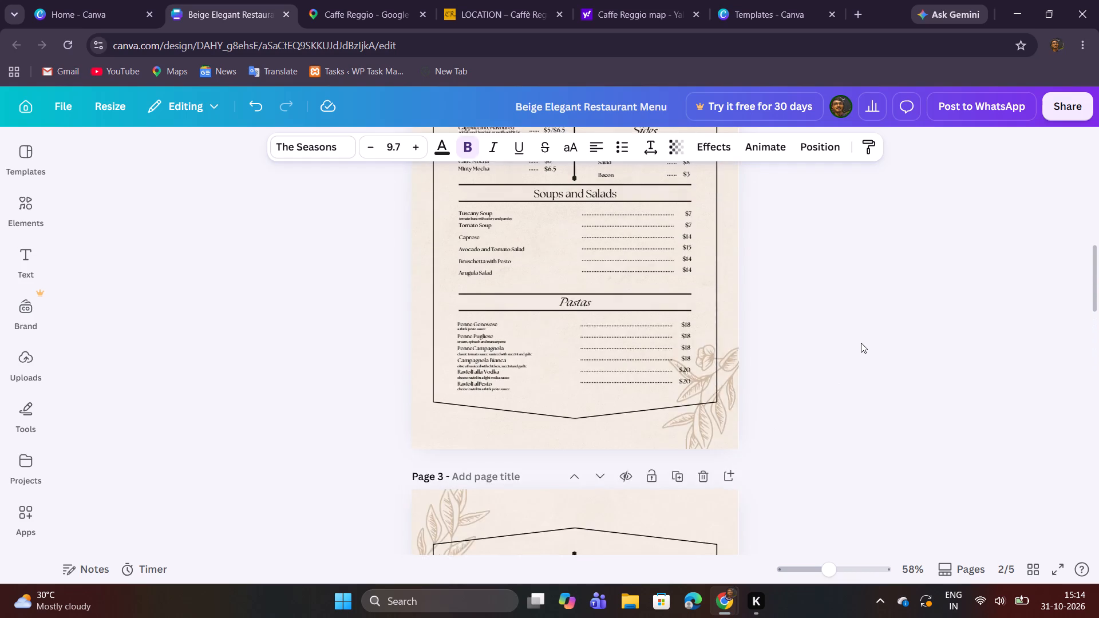
{"action": "left_click", "coordinate": [845, 572]}
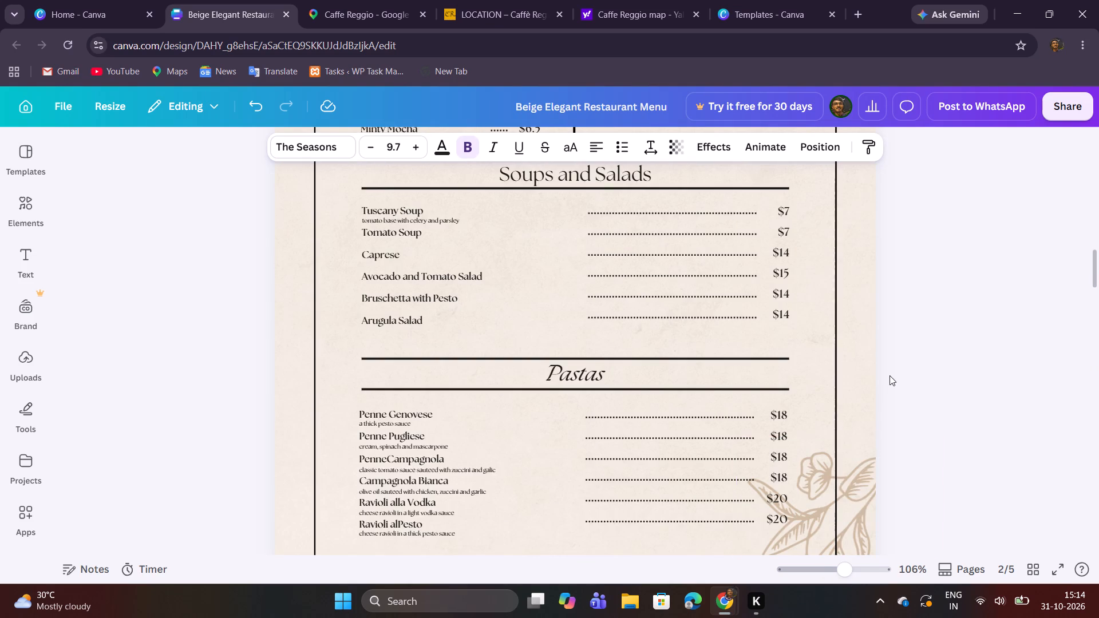
{"action": "scroll", "coordinate": [890, 374], "scroll_direction": "down", "scroll_amount": 20}
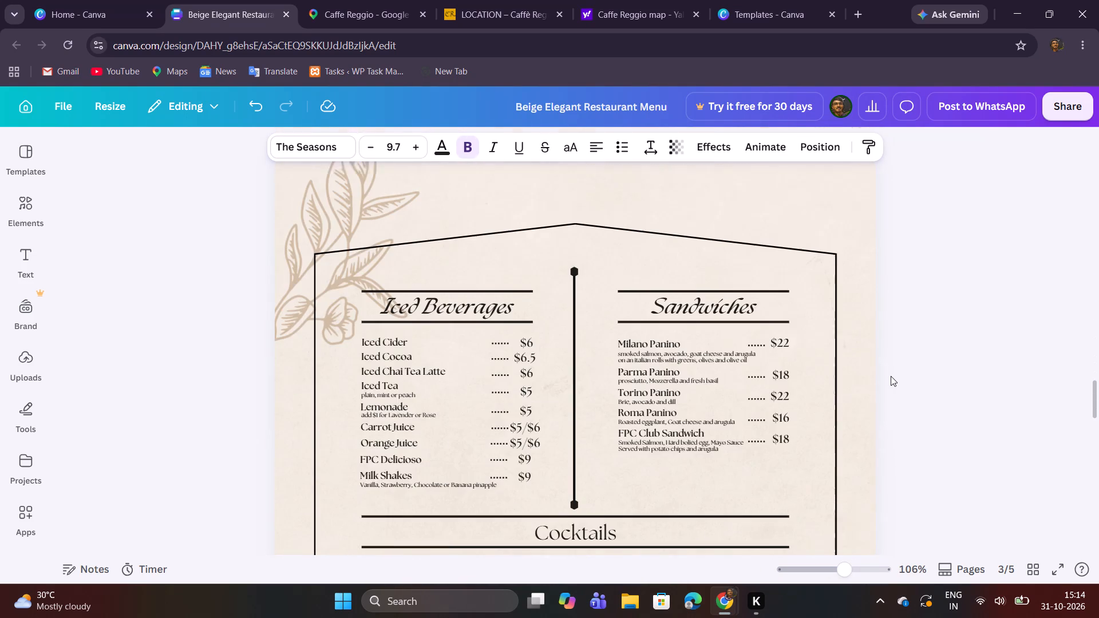
{"action": "scroll", "coordinate": [888, 385], "scroll_direction": "up", "scroll_amount": 16}
{"action": "scroll", "coordinate": [886, 386], "scroll_direction": "up", "scroll_amount": 5}
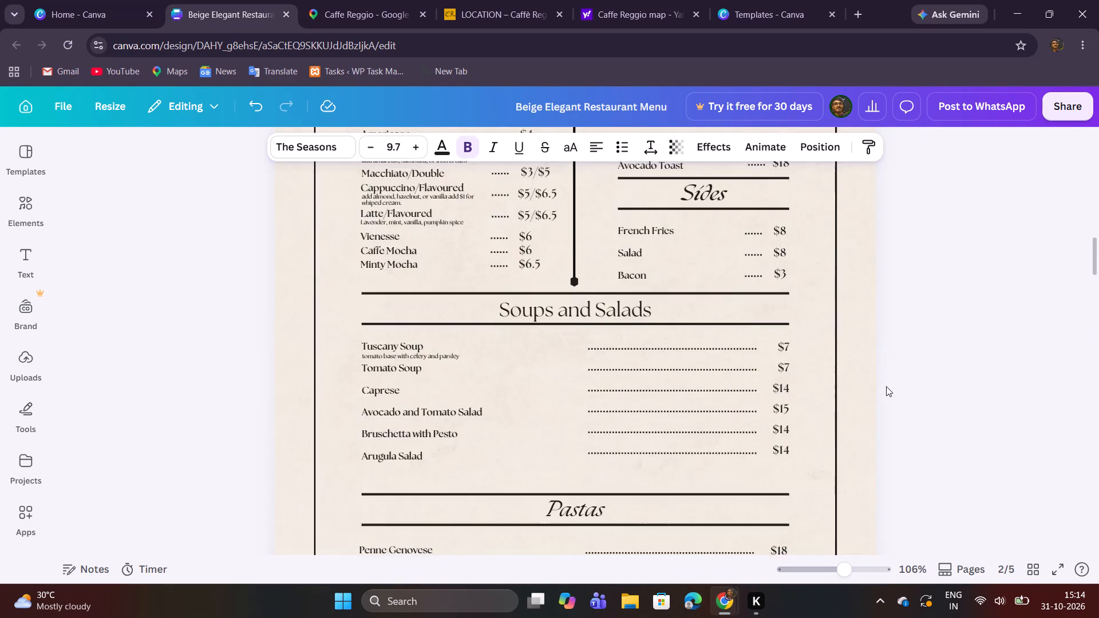
{"action": "scroll", "coordinate": [886, 386], "scroll_direction": "up", "scroll_amount": 5}
{"action": "scroll", "coordinate": [886, 386], "scroll_direction": "down", "scroll_amount": 4}
{"action": "scroll", "coordinate": [886, 386], "scroll_direction": "up", "scroll_amount": 1}
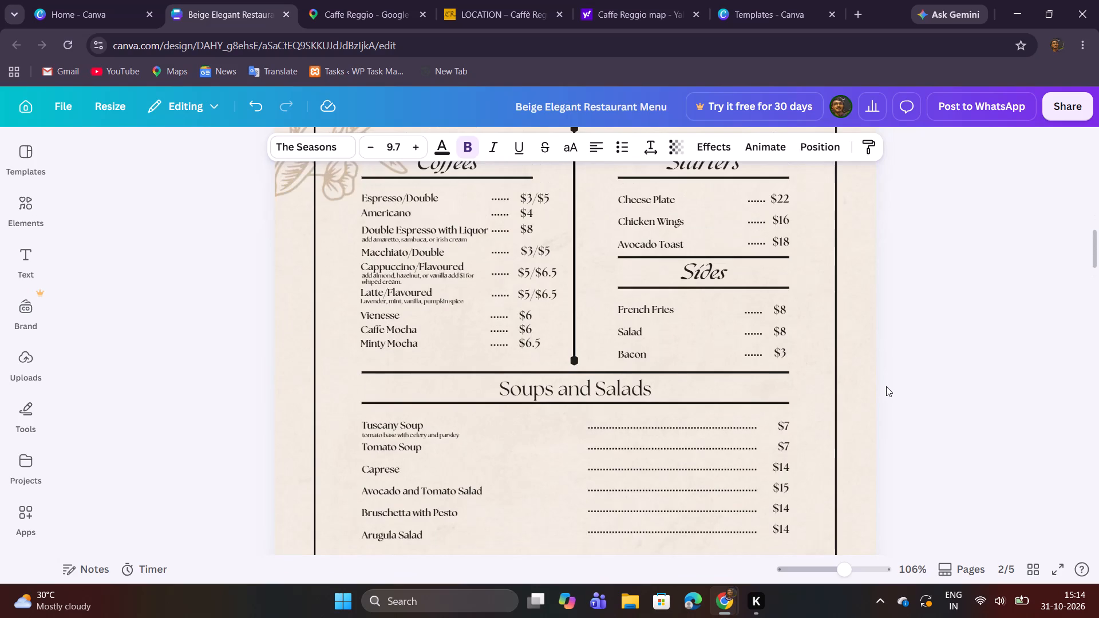
{"action": "scroll", "coordinate": [886, 386], "scroll_direction": "down", "scroll_amount": 7}
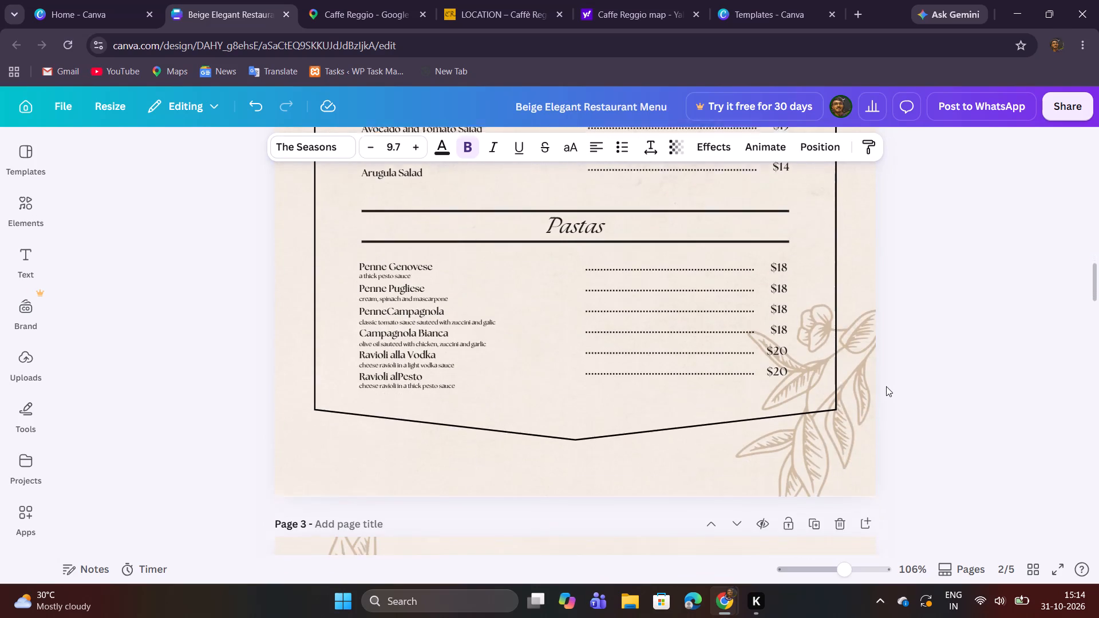
{"action": "scroll", "coordinate": [886, 386], "scroll_direction": "down", "scroll_amount": 3}
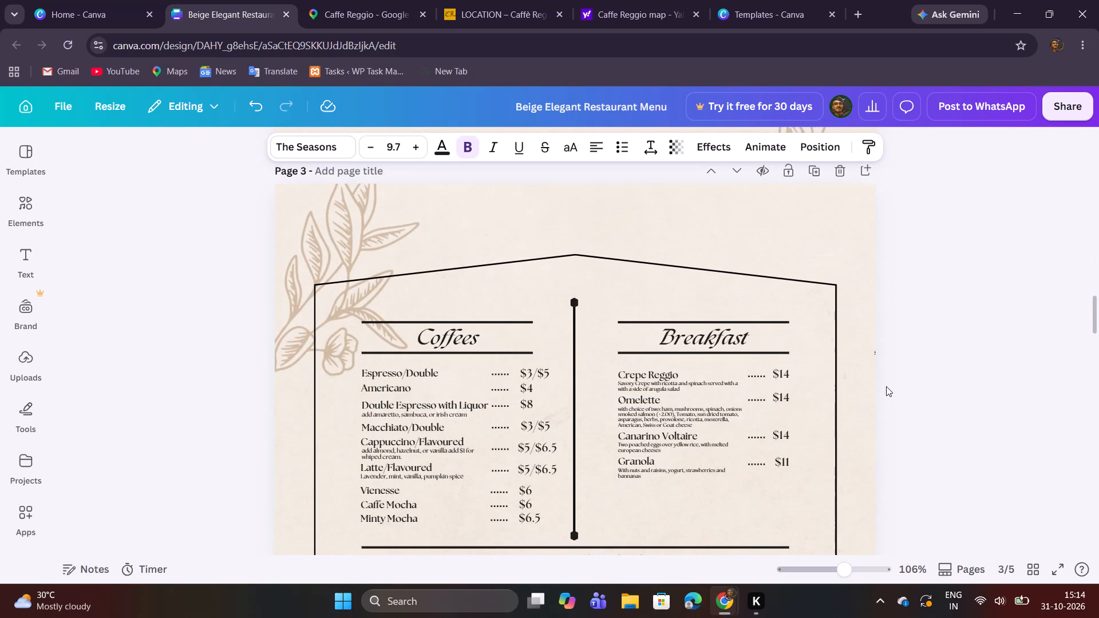
{"action": "scroll", "coordinate": [886, 386], "scroll_direction": "down", "scroll_amount": 13}
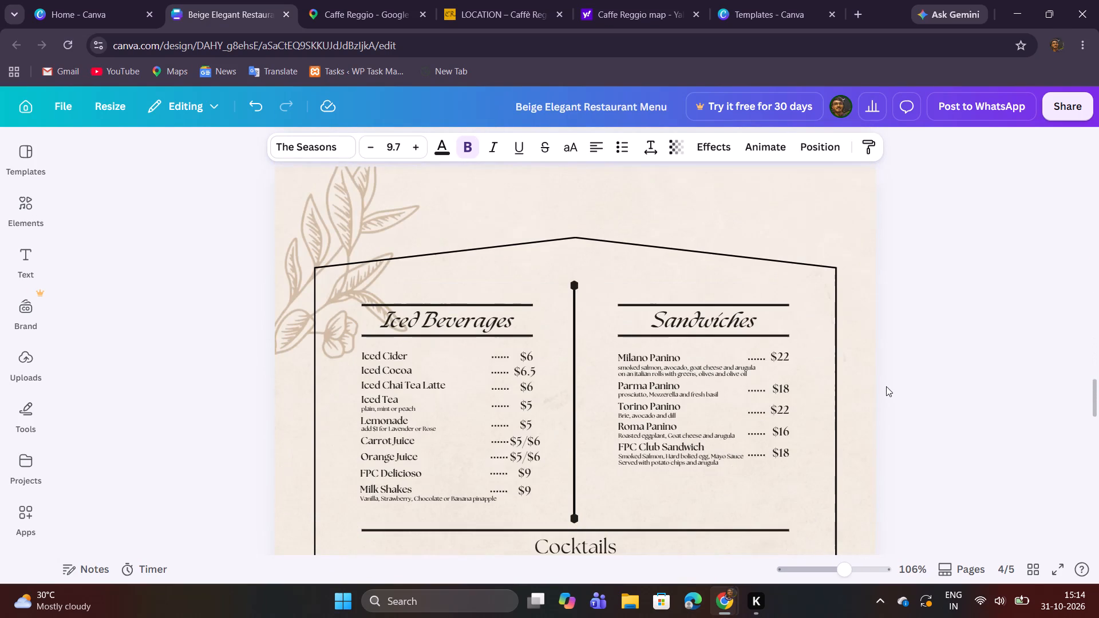
{"action": "scroll", "coordinate": [886, 386], "scroll_direction": "down", "scroll_amount": 5}
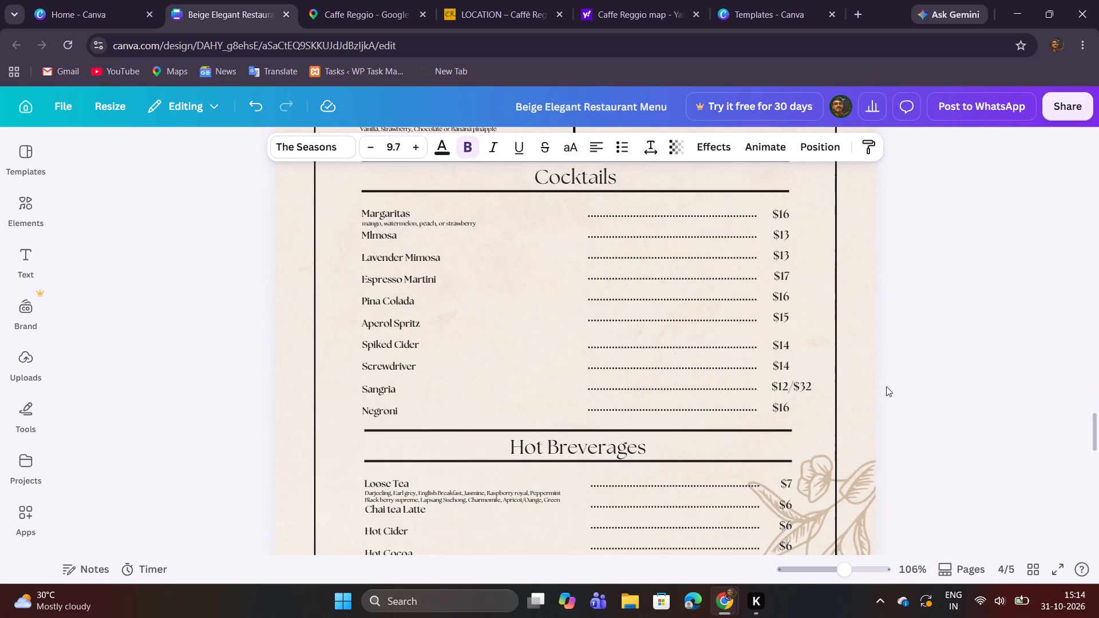
{"action": "scroll", "coordinate": [886, 386], "scroll_direction": "down", "scroll_amount": 3}
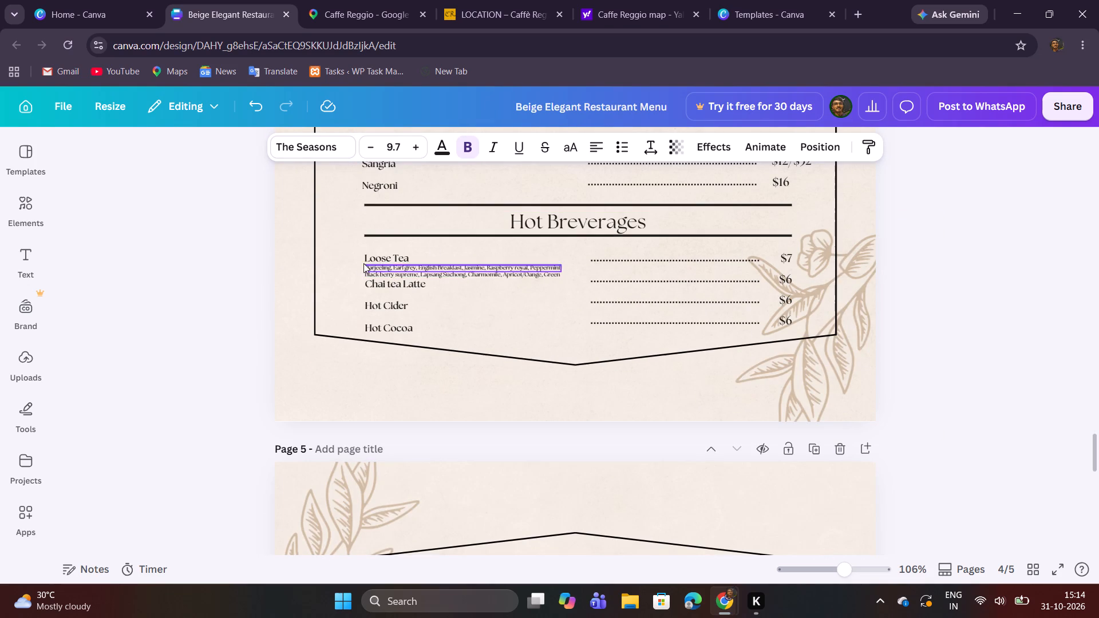
Unlock the Loose Tea title, its two description lines and the item list below them in page 4's hot beverages section.
{"action": "left_click_drag", "start_coordinate": [351, 255], "coordinate": [568, 280]}
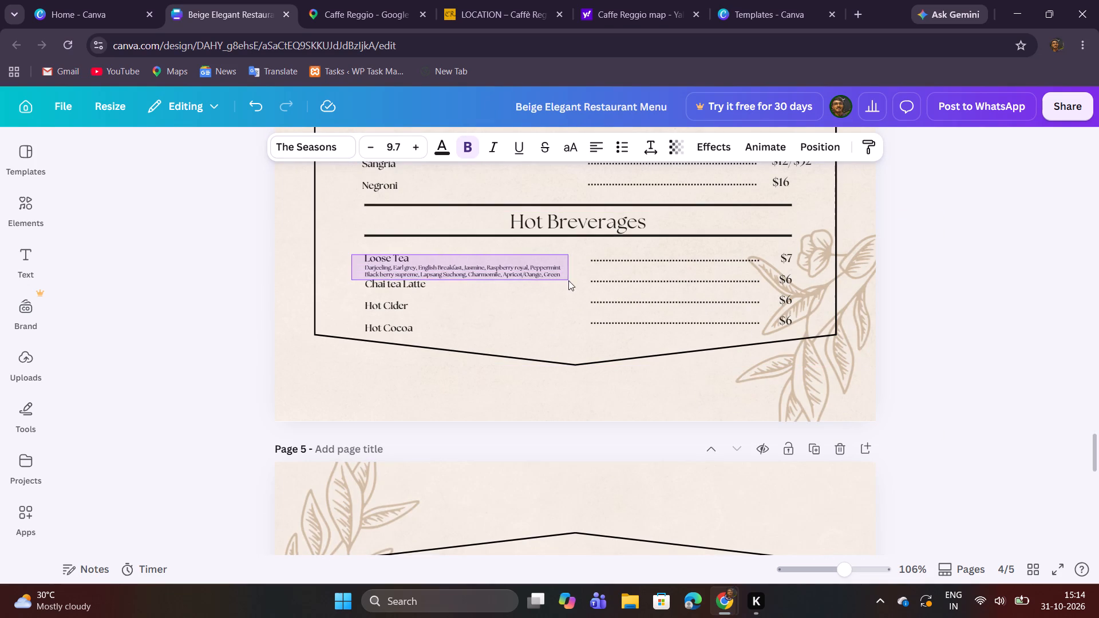
{"action": "left_click_drag", "start_coordinate": [568, 280], "coordinate": [579, 279]}
{"action": "left_click", "coordinate": [529, 279]}
{"action": "left_click", "coordinate": [515, 259]}
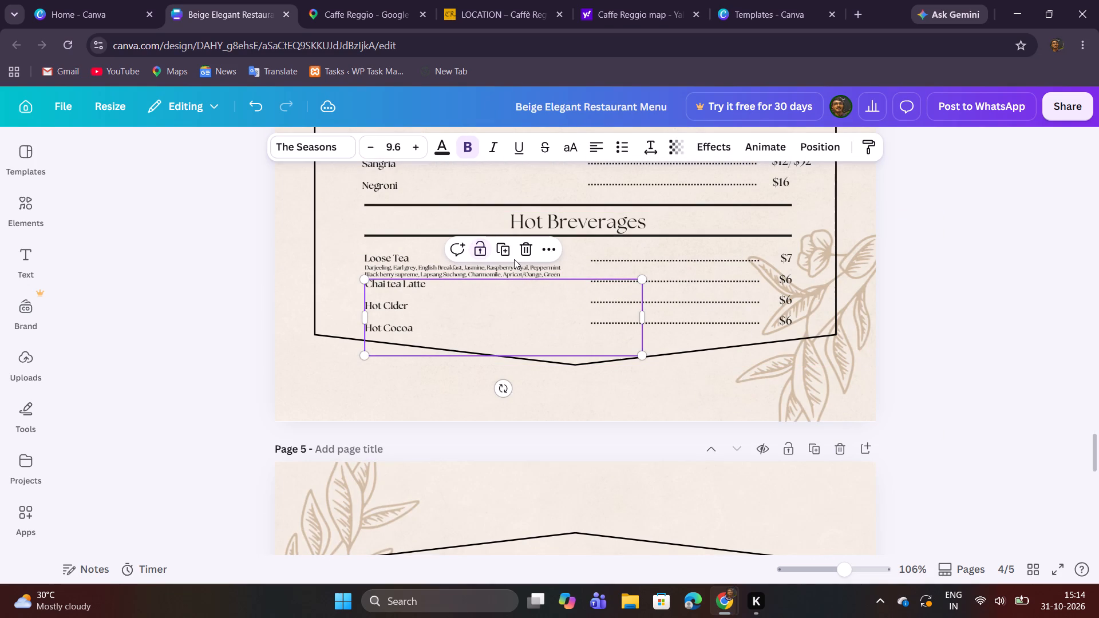
{"action": "left_click", "coordinate": [333, 386]}
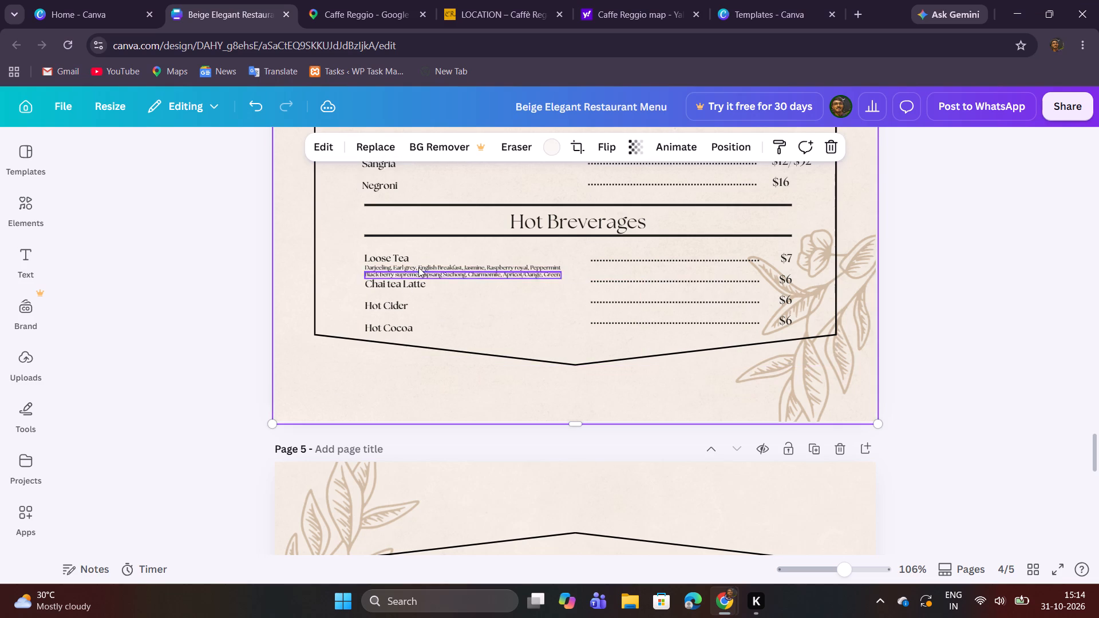
{"action": "left_click", "coordinate": [425, 255]}
{"action": "left_click", "coordinate": [517, 227]}
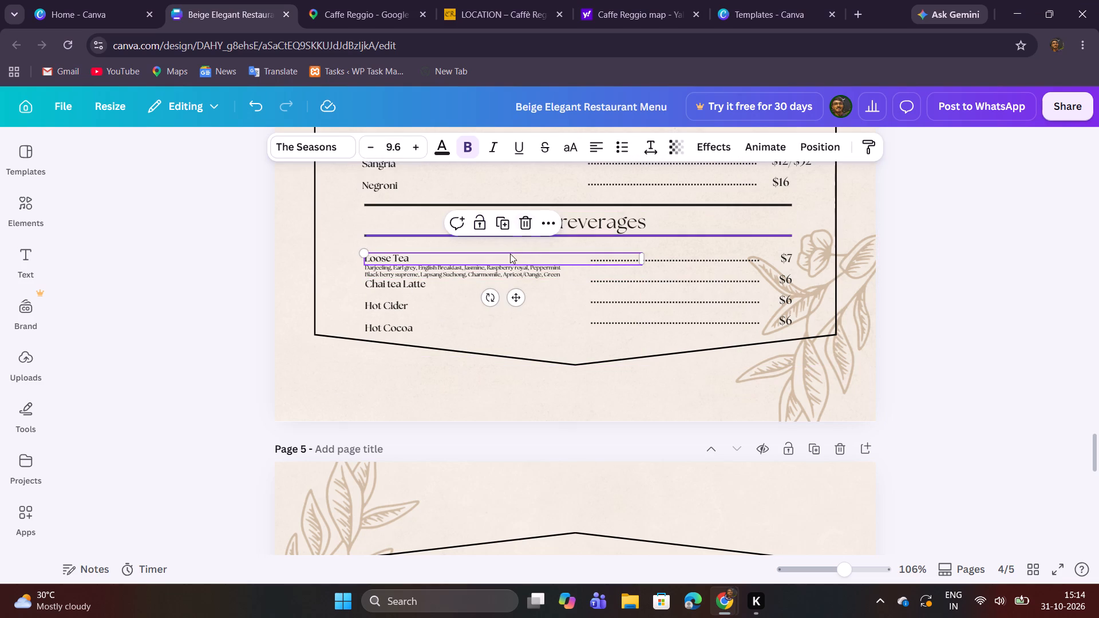
{"action": "left_click", "coordinate": [505, 272]}
{"action": "left_click", "coordinate": [477, 244]}
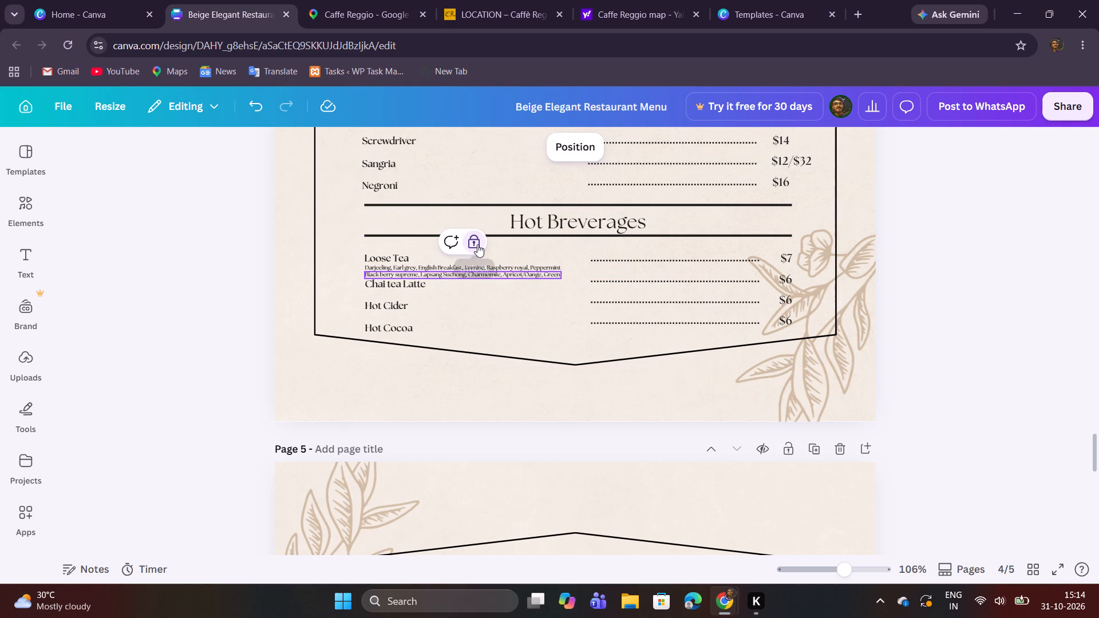
{"action": "left_click", "coordinate": [479, 267]}
{"action": "left_click", "coordinate": [476, 236]}
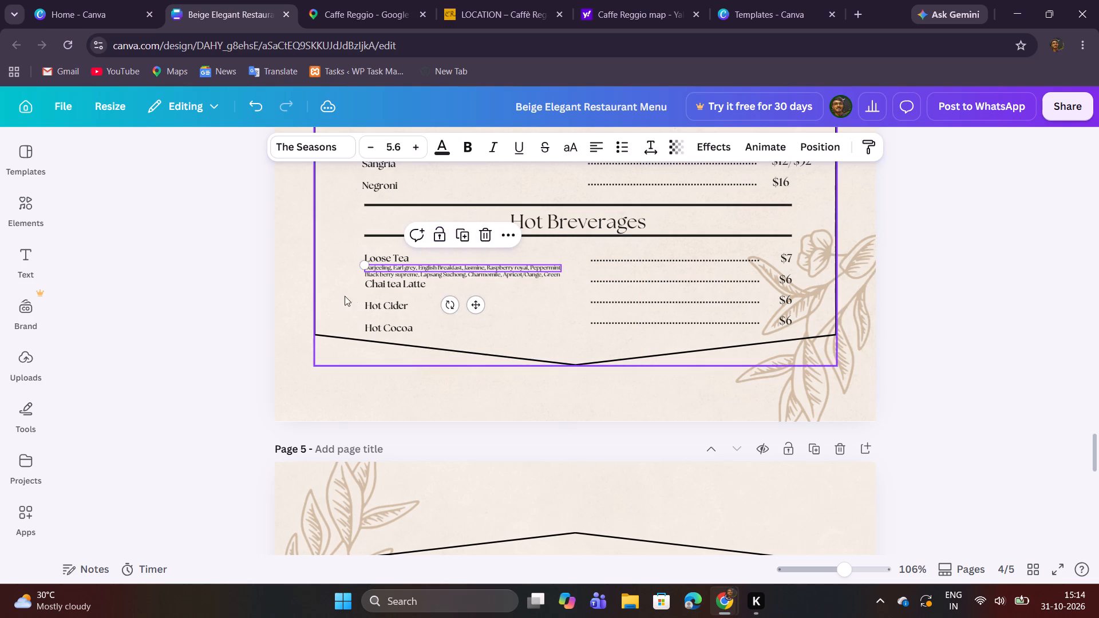
{"action": "left_click", "coordinate": [290, 367]}
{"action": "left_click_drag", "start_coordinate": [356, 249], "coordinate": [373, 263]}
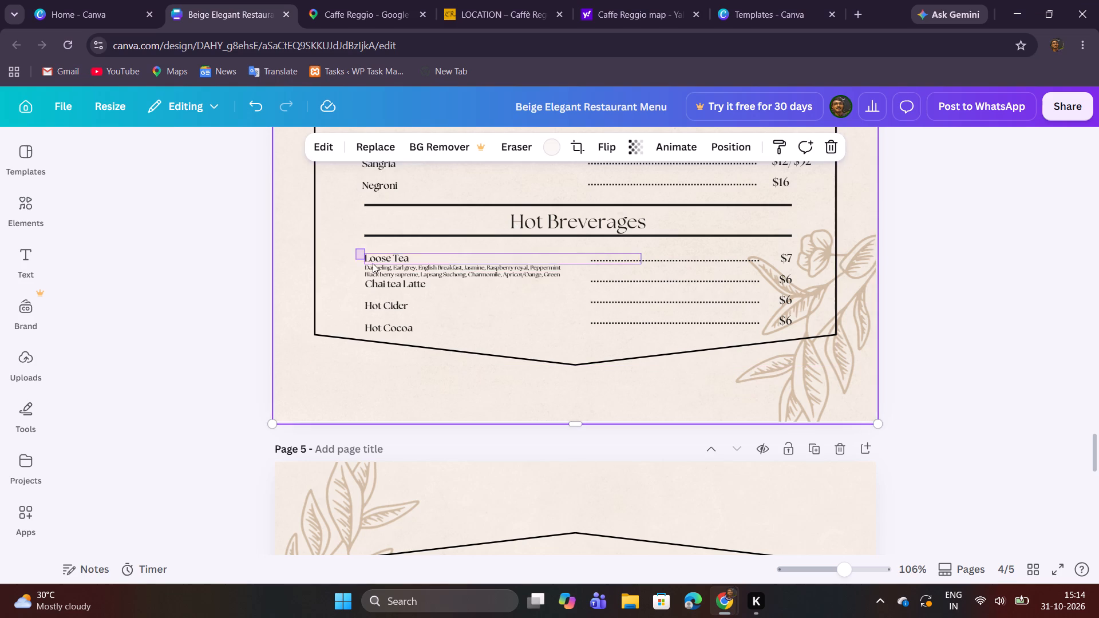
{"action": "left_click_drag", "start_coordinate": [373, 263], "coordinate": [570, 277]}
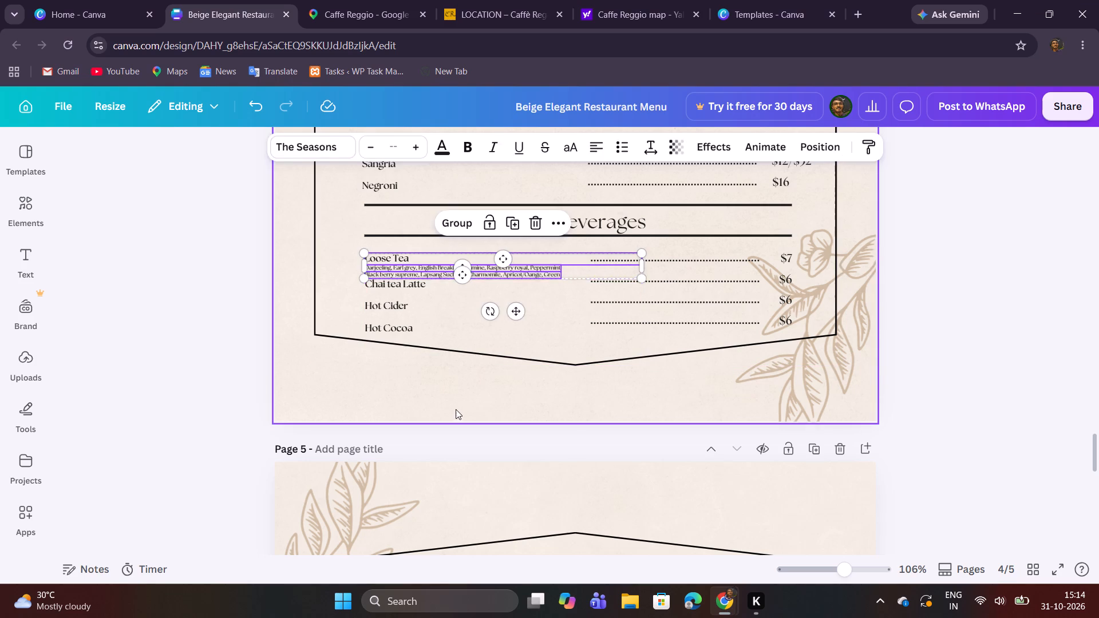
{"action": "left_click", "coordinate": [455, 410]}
Copy the Loose Tea title from page 4 into page 3's Hot Beverages list as the fourth item, with a new line below it.
{"action": "double_click", "coordinate": [408, 255]}
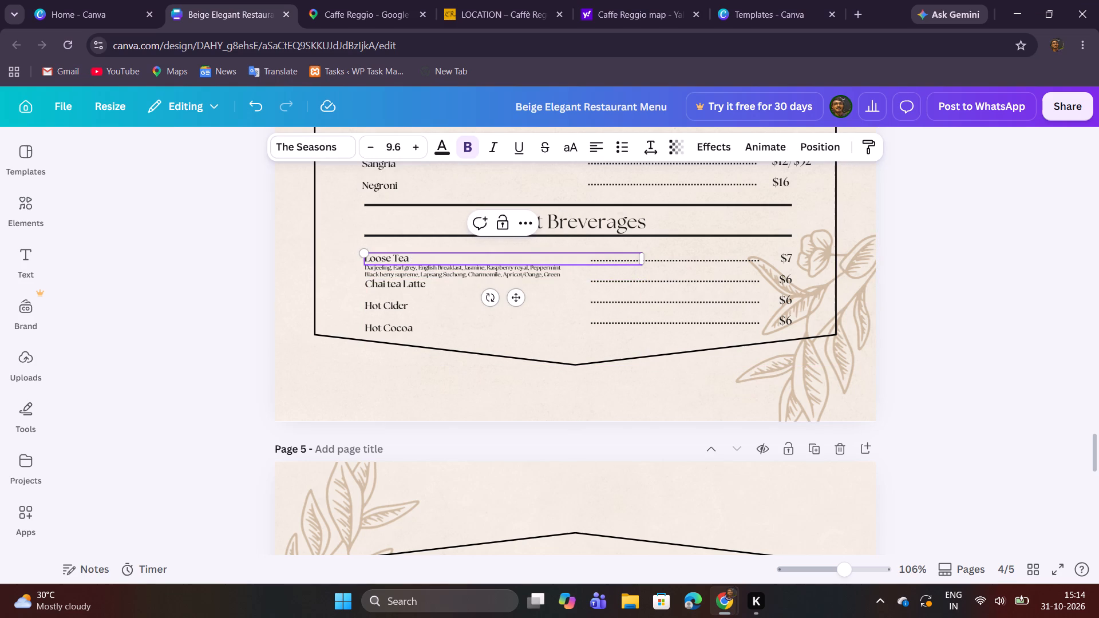
{"action": "key", "text": "ctrl+a"}
{"action": "key", "text": "ctrl+c"}
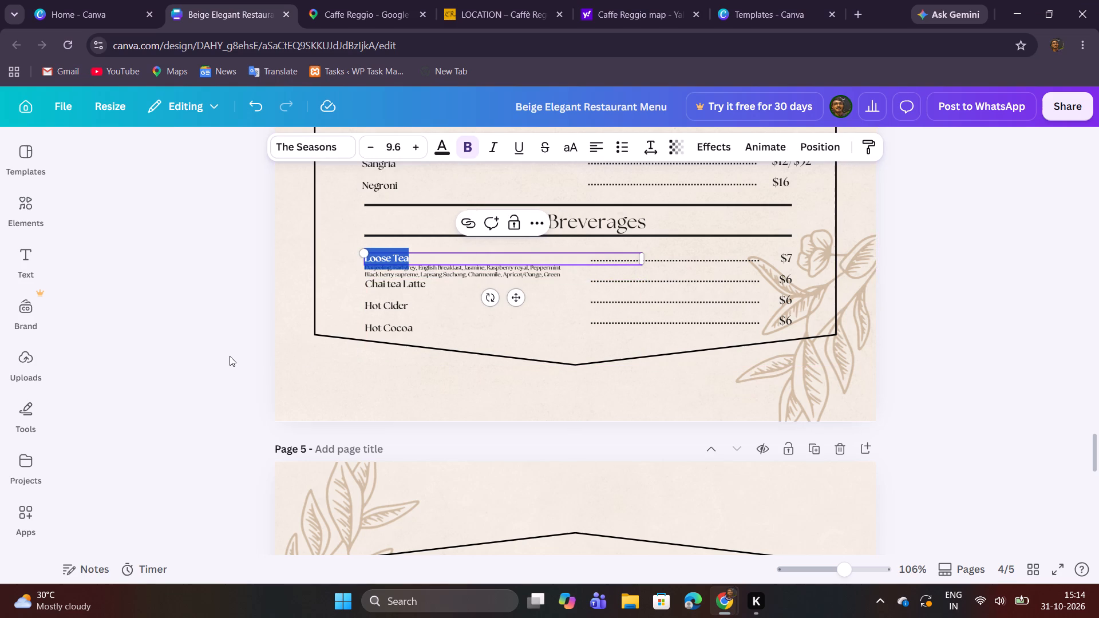
{"action": "left_click", "coordinate": [230, 356]}
{"action": "scroll", "coordinate": [231, 356], "scroll_direction": "up", "scroll_amount": 17}
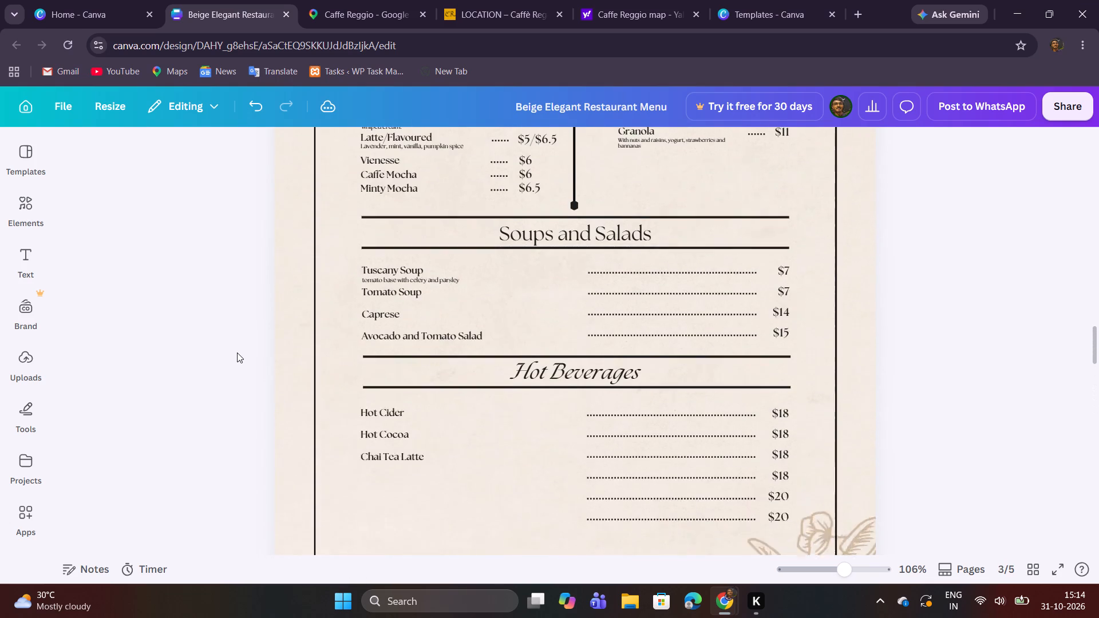
{"action": "double_click", "coordinate": [418, 515]}
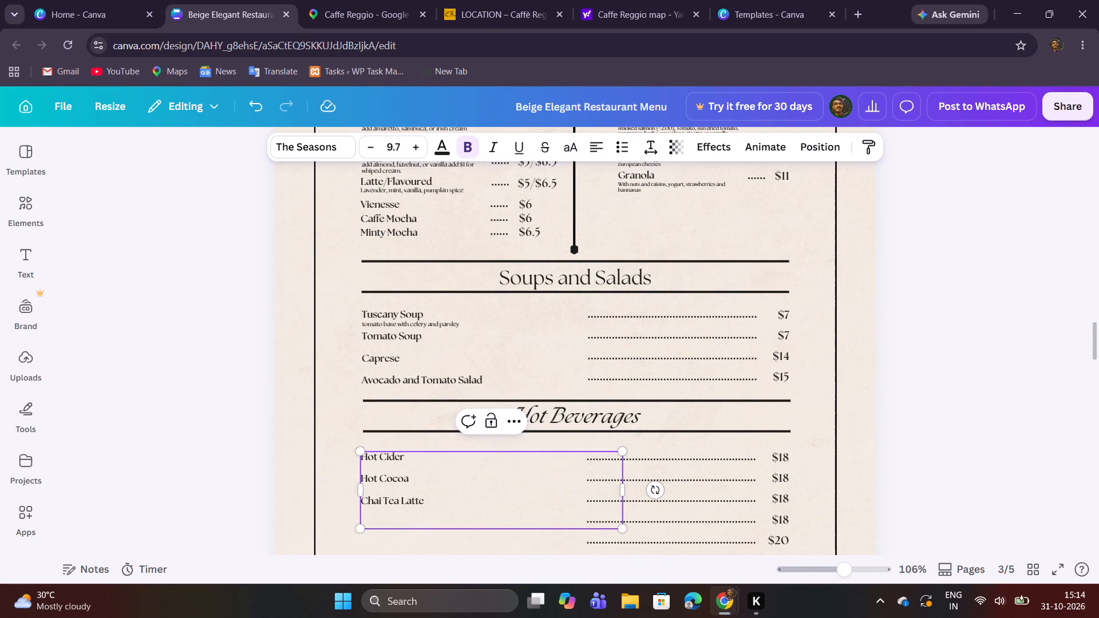
{"action": "key", "text": "ctrl+v"}
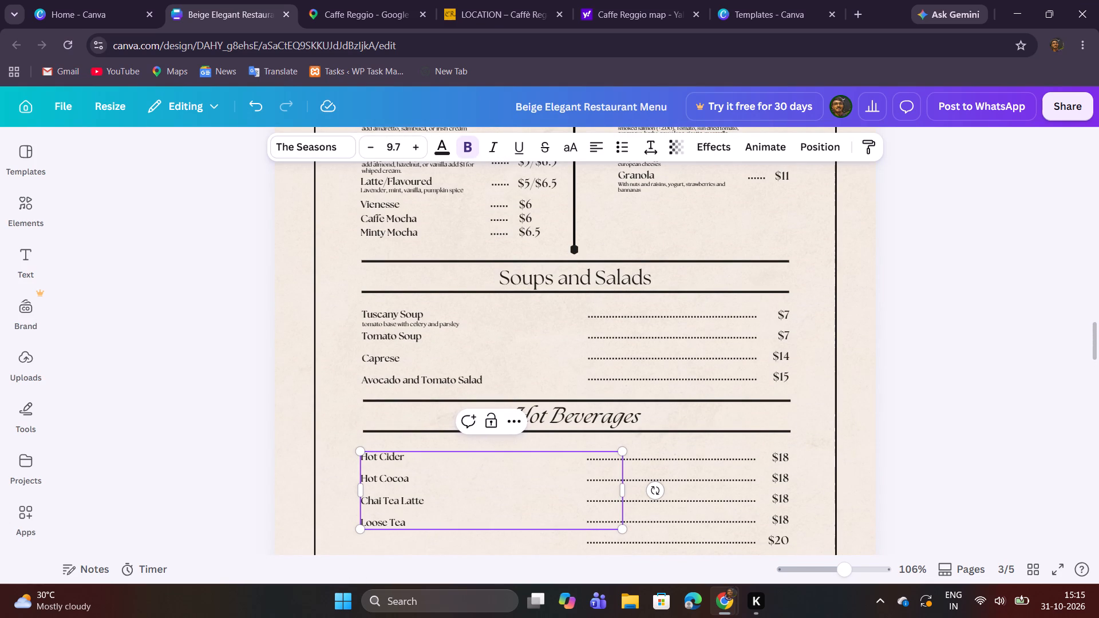
{"action": "key", "text": "Return"}
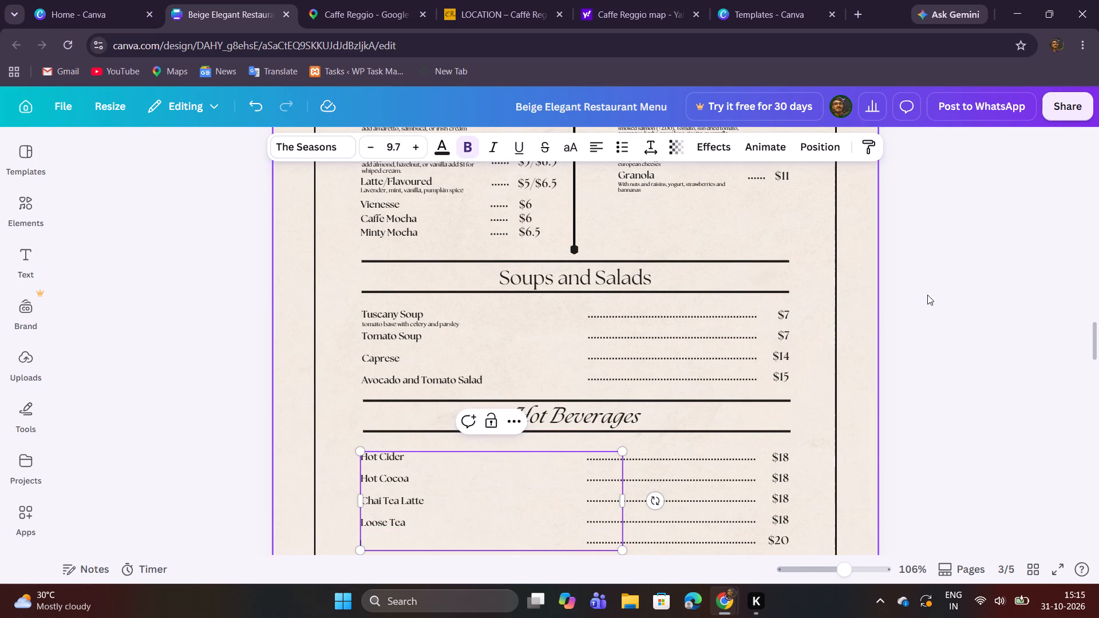
Duplicate Tuscany Soup's small description line on page 3 and place the copy directly beneath Loose Tea, aligned with the list.
{"action": "scroll", "coordinate": [939, 283], "scroll_direction": "down", "scroll_amount": 4}
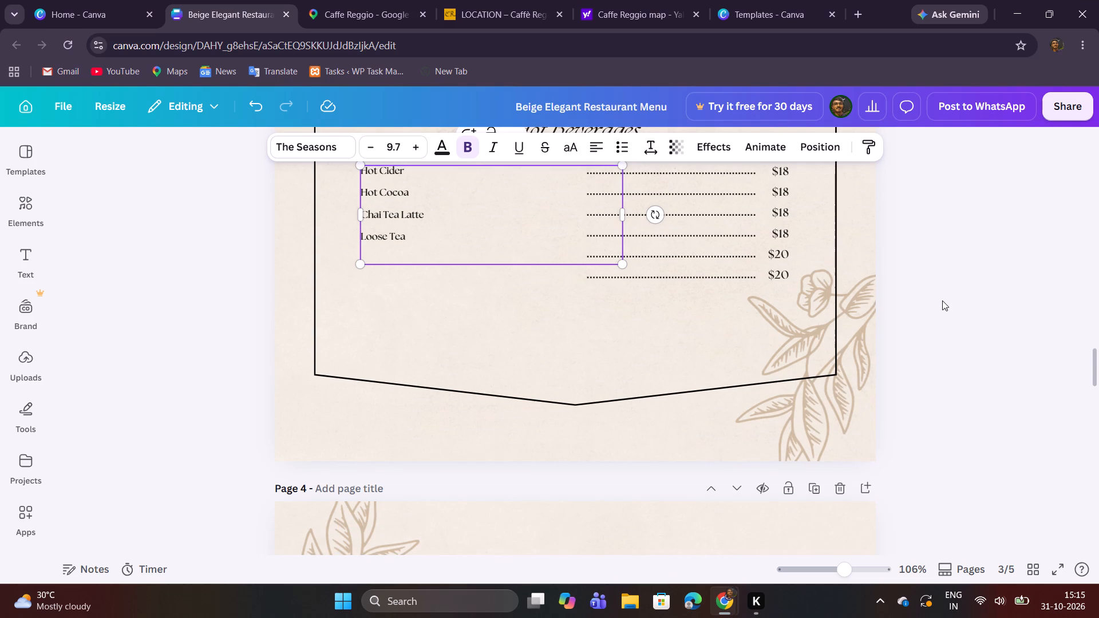
{"action": "scroll", "coordinate": [942, 300], "scroll_direction": "up", "scroll_amount": 4}
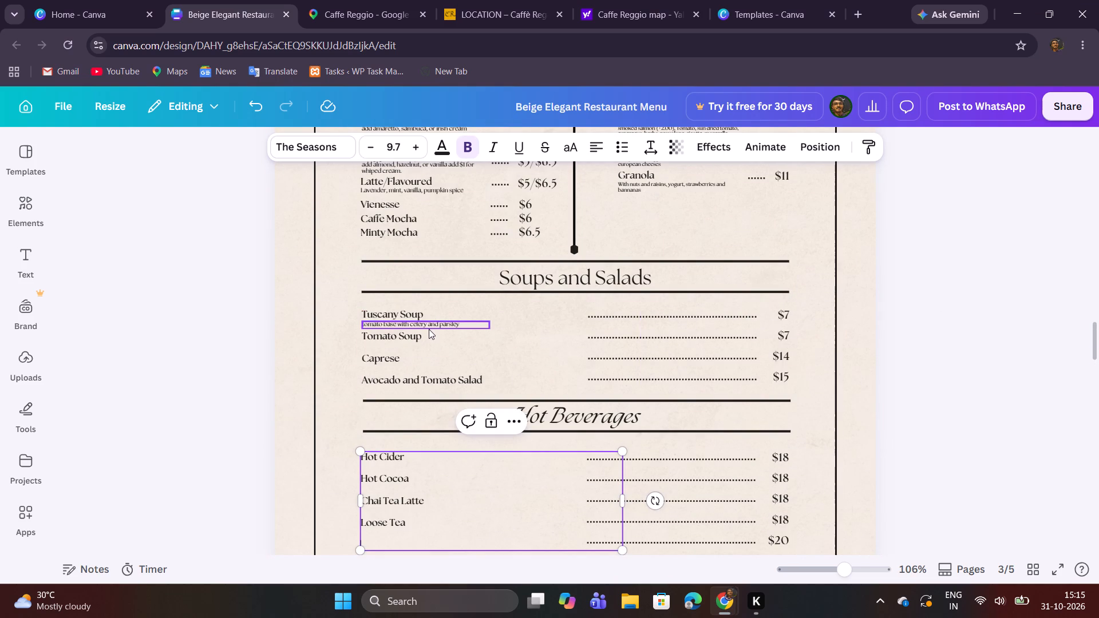
{"action": "left_click", "coordinate": [429, 326]}
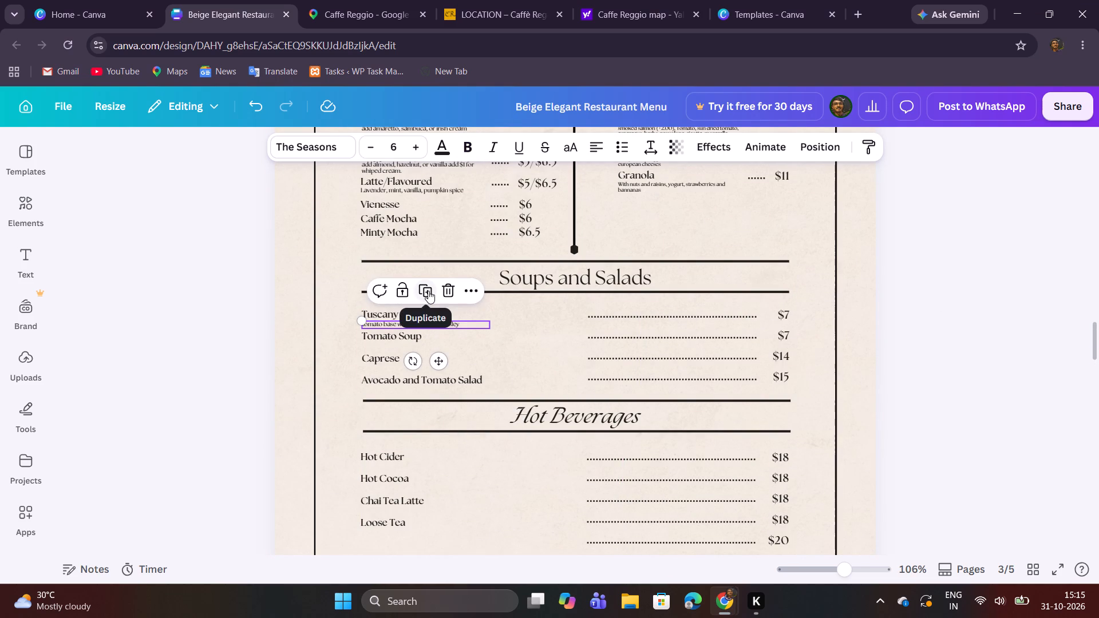
{"action": "left_click", "coordinate": [428, 291]}
{"action": "left_click_drag", "start_coordinate": [448, 377], "coordinate": [462, 462]}
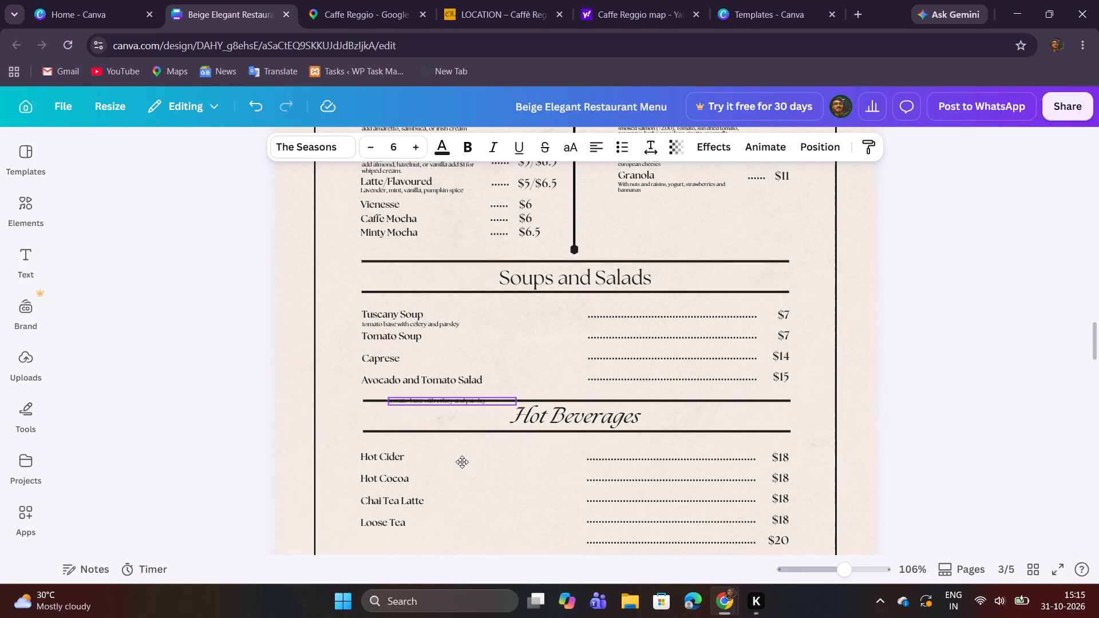
{"action": "left_click_drag", "start_coordinate": [462, 462], "coordinate": [433, 431]}
{"action": "scroll", "coordinate": [462, 466], "scroll_direction": "down", "scroll_amount": 1}
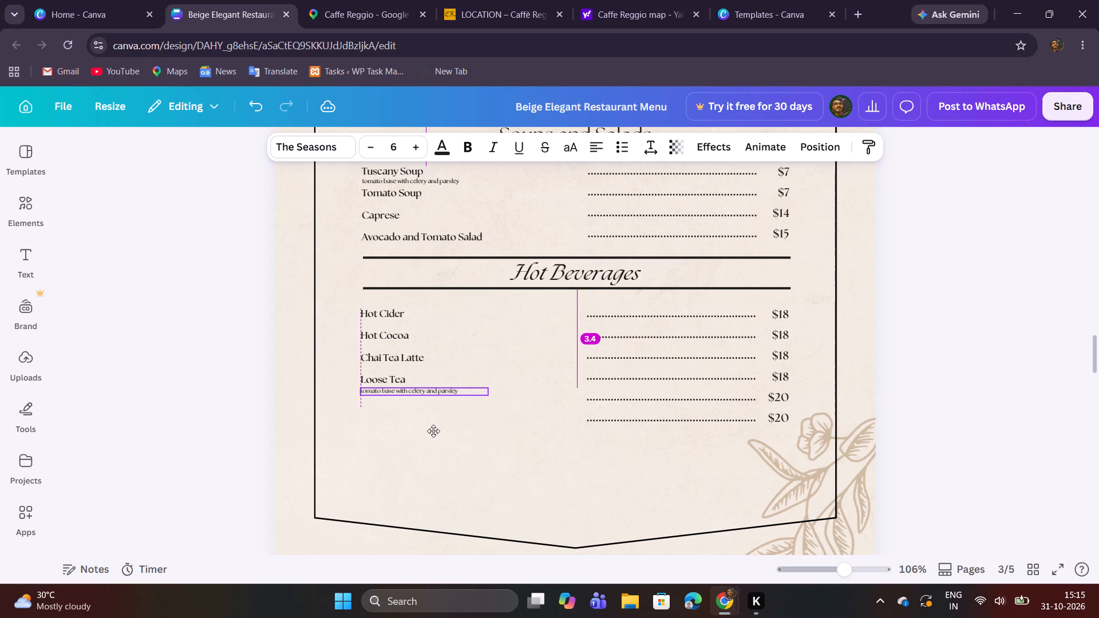
{"action": "left_click_drag", "start_coordinate": [433, 431], "coordinate": [433, 429]}
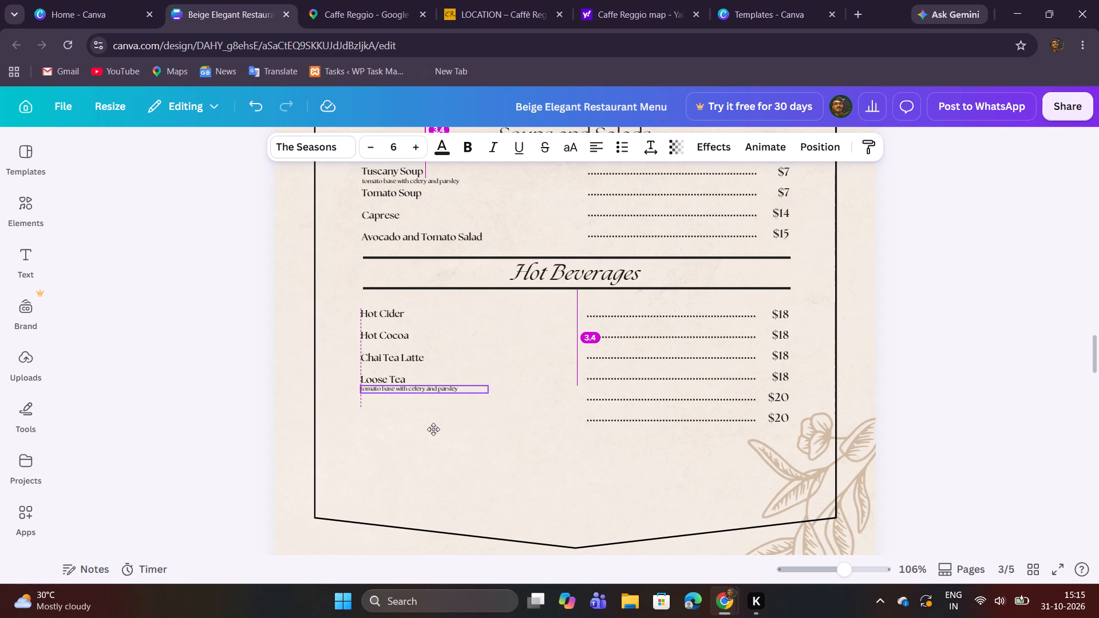
{"action": "left_click_drag", "start_coordinate": [433, 429], "coordinate": [433, 428]}
{"action": "left_click", "coordinate": [462, 448]}
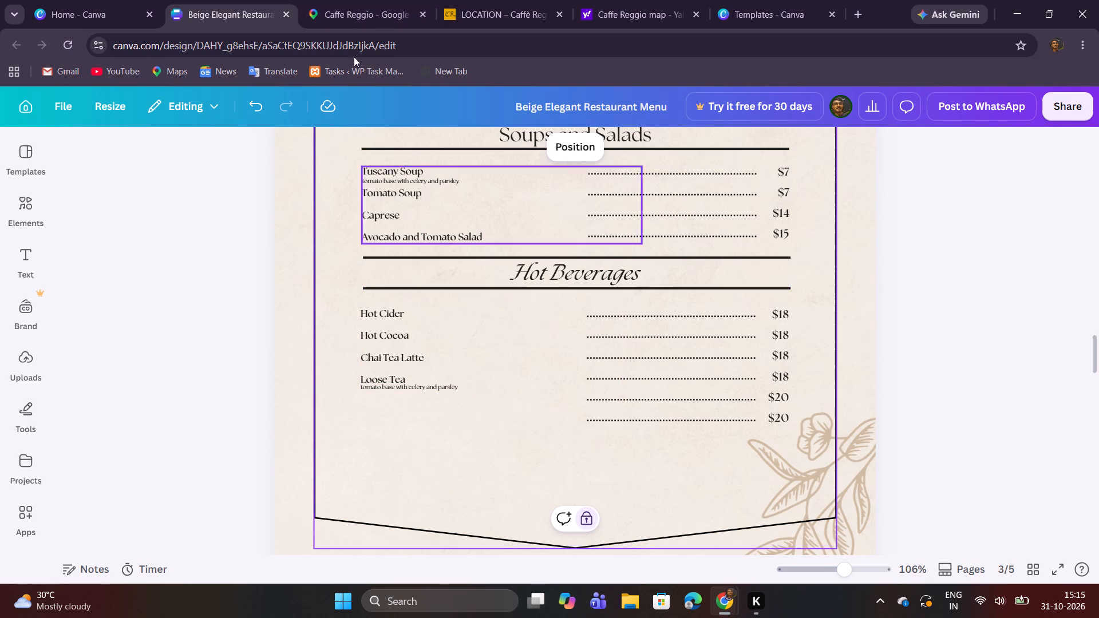
Check the Hot Beverages list in the menu photo and copy Loose Tea's first description line from page 4.
{"action": "left_click", "coordinate": [351, 12]}
{"action": "left_click", "coordinate": [251, 0]}
{"action": "left_click", "coordinate": [373, 11]}
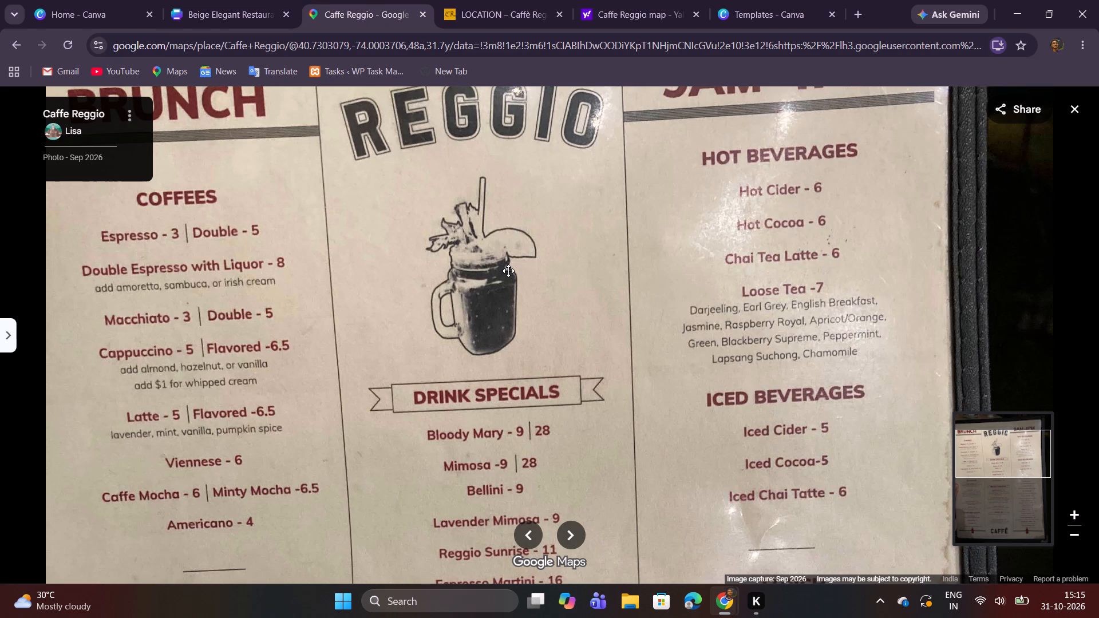
{"action": "left_click", "coordinate": [210, 3]}
{"action": "scroll", "coordinate": [978, 318], "scroll_direction": "down", "scroll_amount": 8}
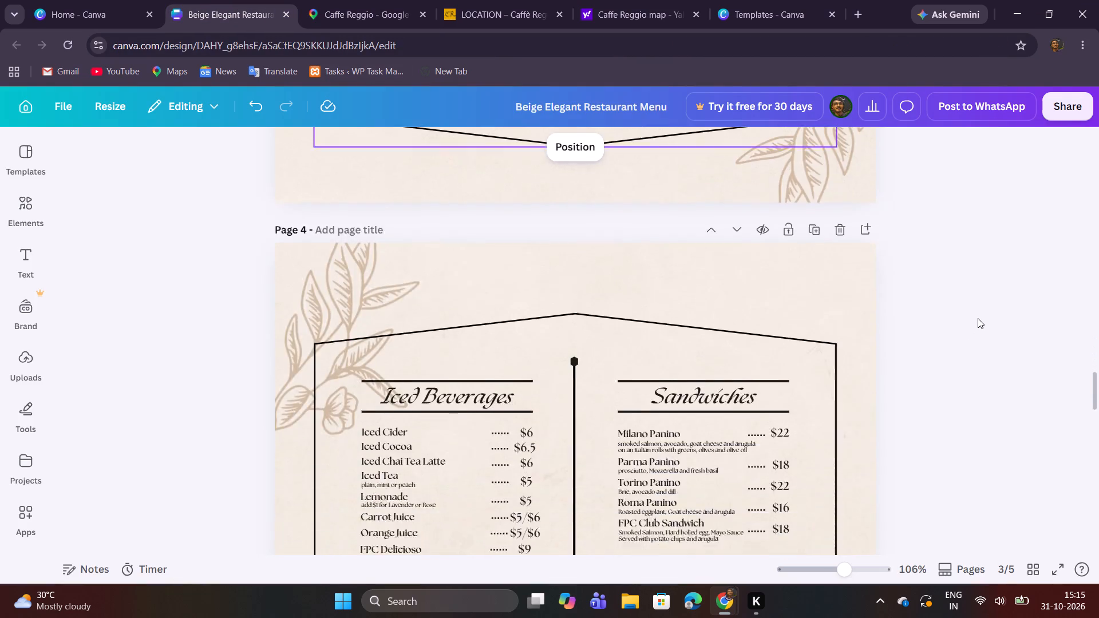
{"action": "scroll", "coordinate": [978, 318], "scroll_direction": "down", "scroll_amount": 8}
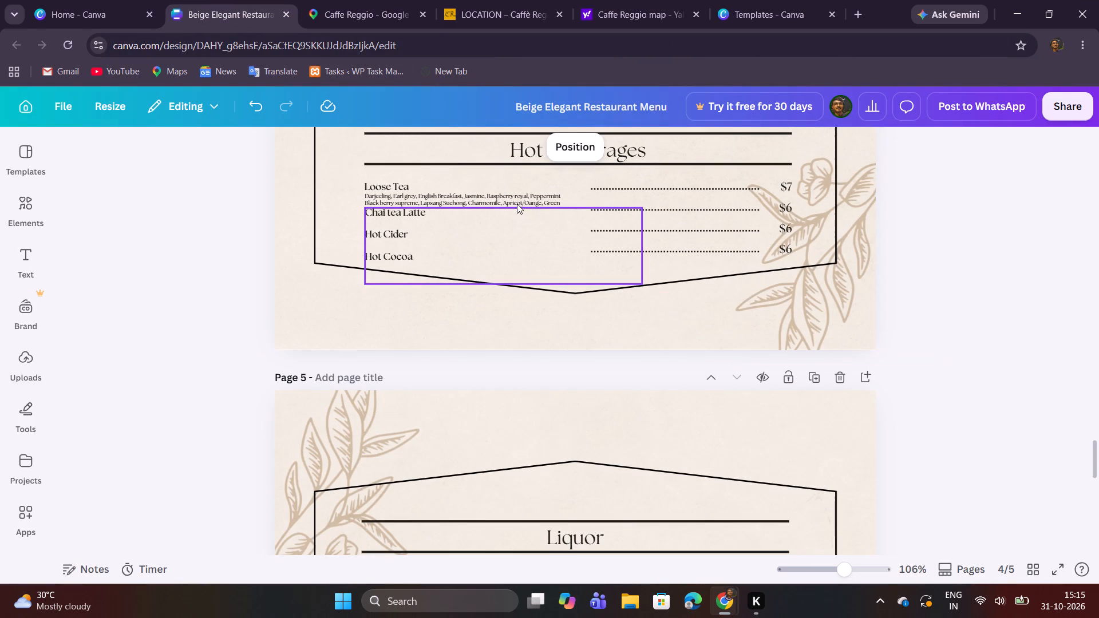
{"action": "double_click", "coordinate": [517, 194]}
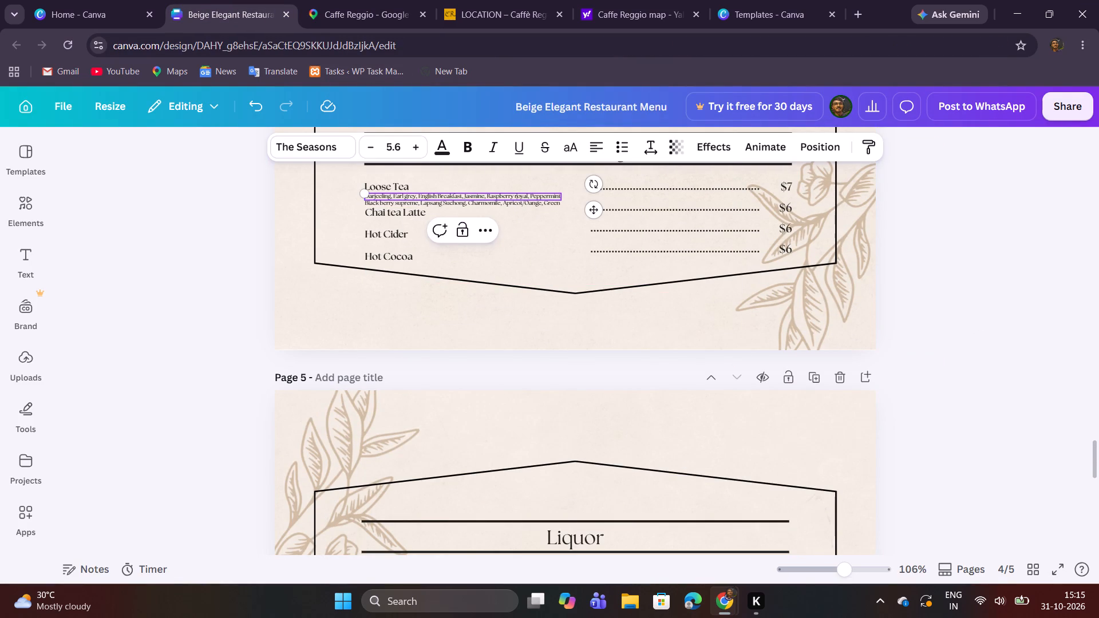
{"action": "key", "text": "ctrl+a"}
{"action": "key", "text": "ctrl+c"}
{"action": "left_click", "coordinate": [942, 249]}
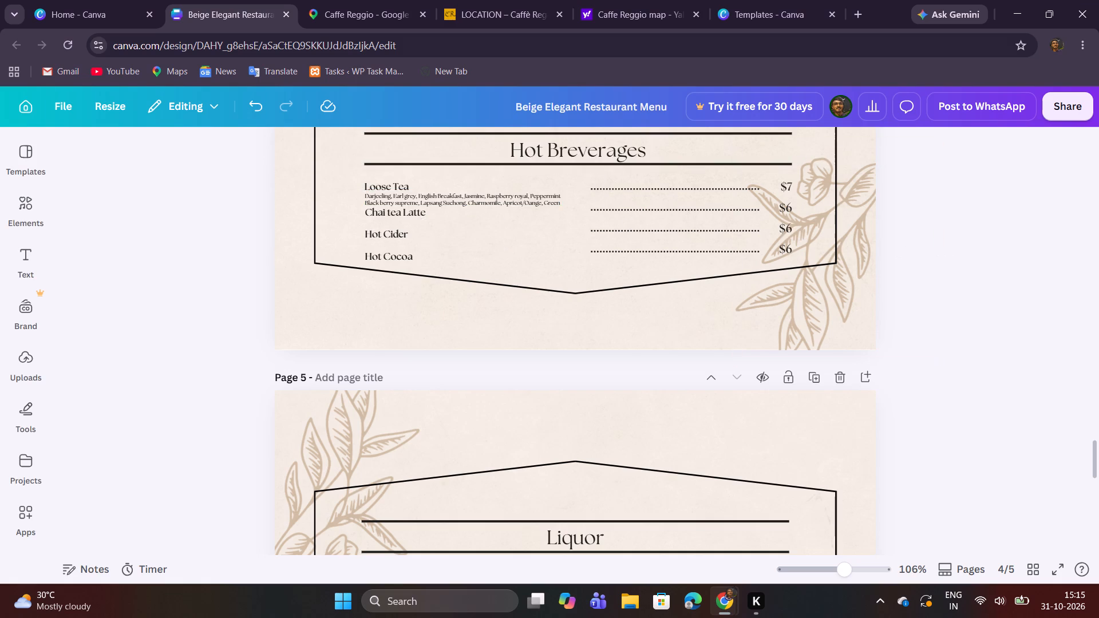
Widen the small description text box under Loose Tea on page 3 toward the dotted leader lines.
{"action": "left_click", "coordinate": [369, 0]}
{"action": "left_click", "coordinate": [212, 0]}
{"action": "scroll", "coordinate": [417, 259], "scroll_direction": "up", "scroll_amount": 2}
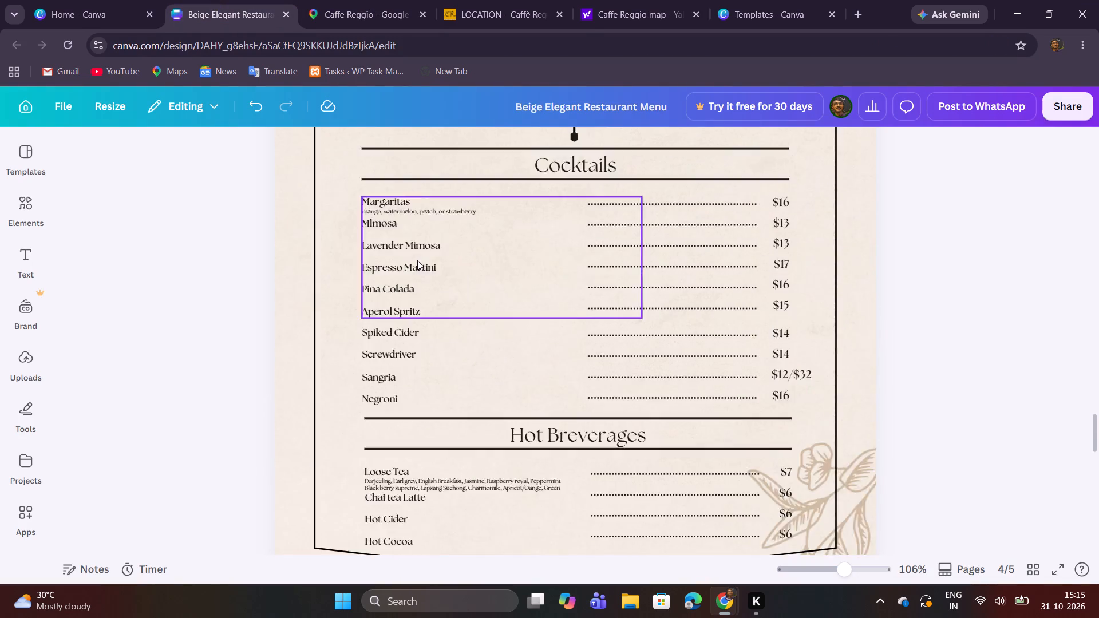
{"action": "scroll", "coordinate": [417, 260], "scroll_direction": "up", "scroll_amount": 7}
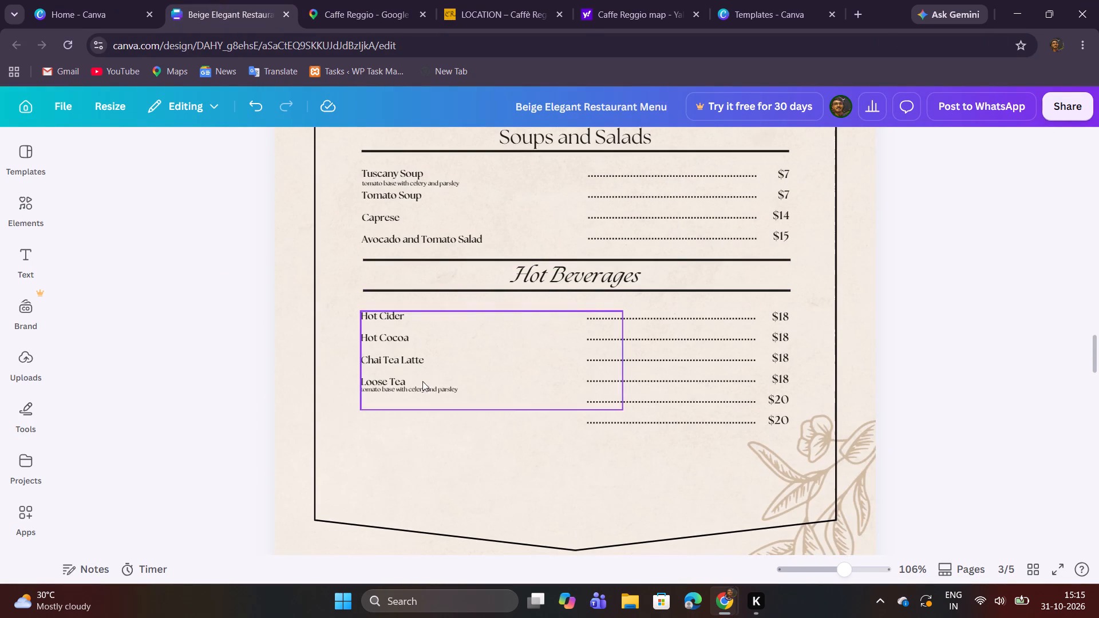
{"action": "left_click", "coordinate": [480, 390]}
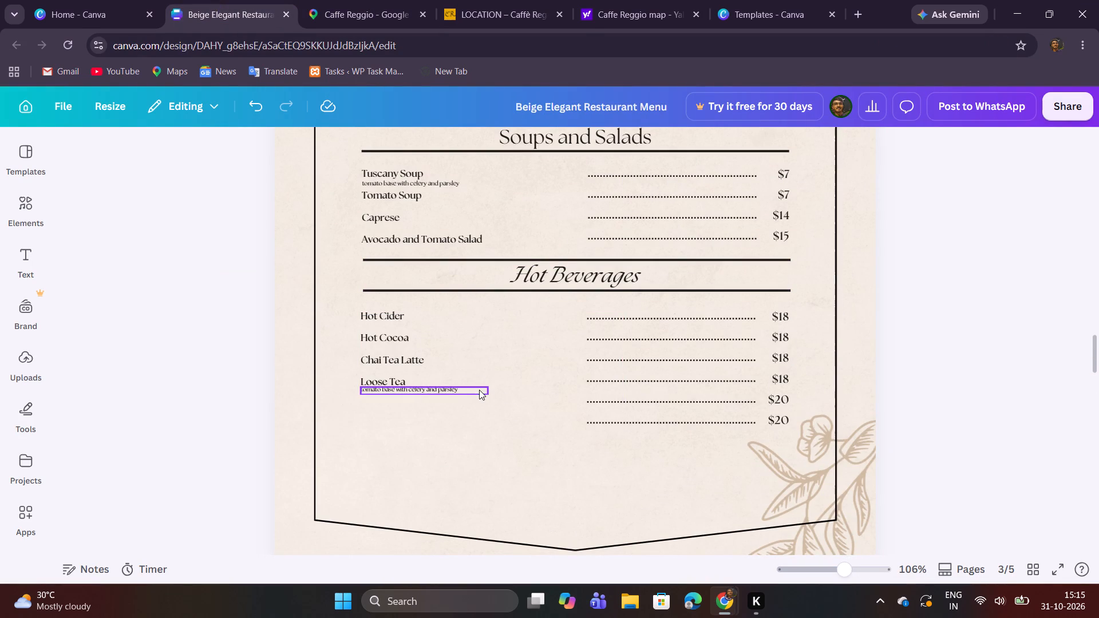
{"action": "left_click", "coordinate": [869, 568]}
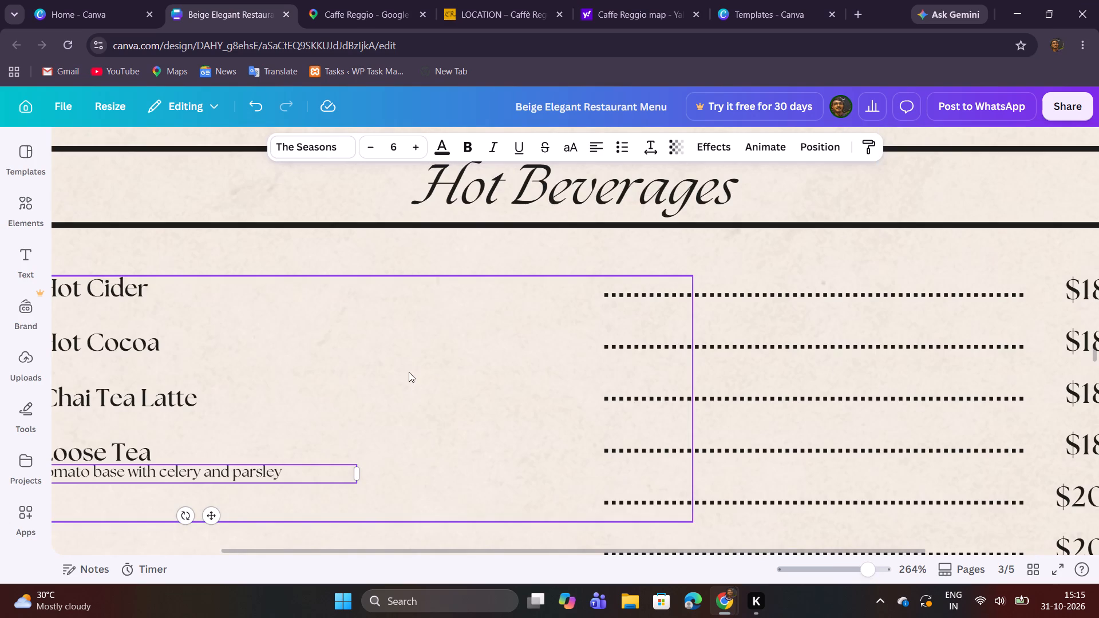
{"action": "left_click_drag", "start_coordinate": [359, 477], "coordinate": [554, 473]}
{"action": "left_click_drag", "start_coordinate": [366, 252], "coordinate": [449, 252]}
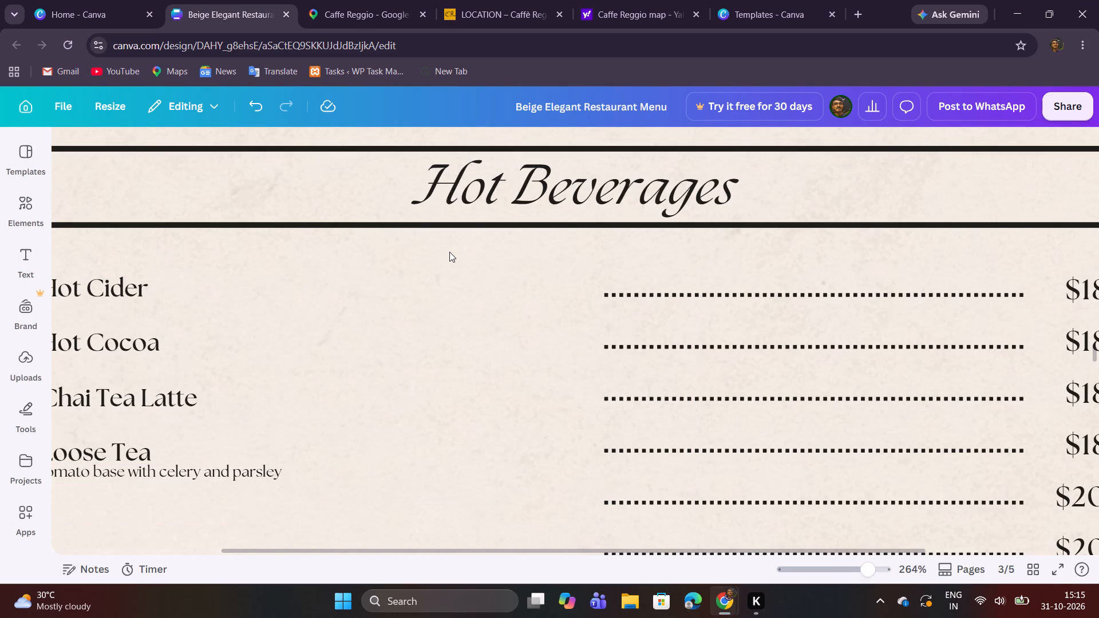
{"action": "left_click_drag", "start_coordinate": [857, 571], "coordinate": [839, 573]}
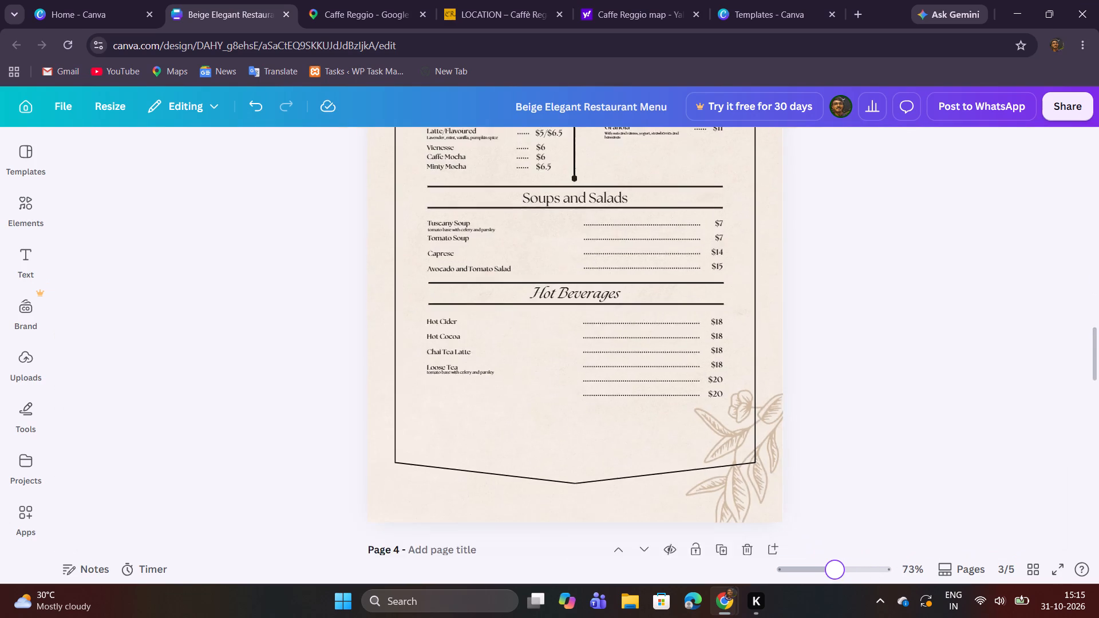
{"action": "left_click_drag", "start_coordinate": [839, 573], "coordinate": [851, 576]}
{"action": "left_click_drag", "start_coordinate": [542, 517], "coordinate": [585, 516]}
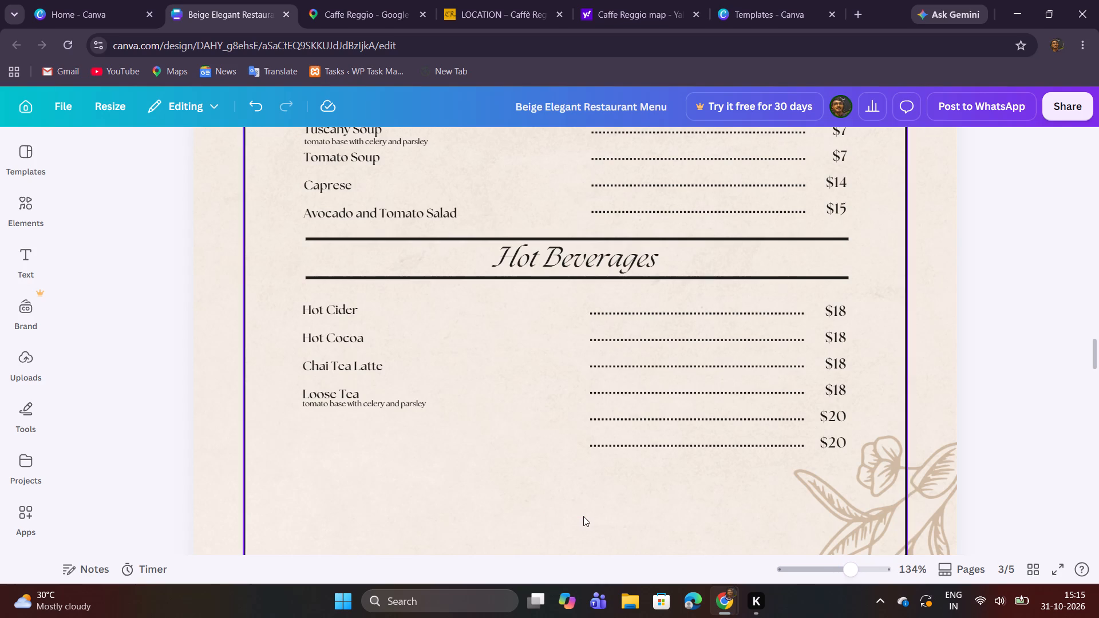
{"action": "left_click", "coordinate": [121, 403]}
{"action": "left_click_drag", "start_coordinate": [121, 403], "coordinate": [160, 415]}
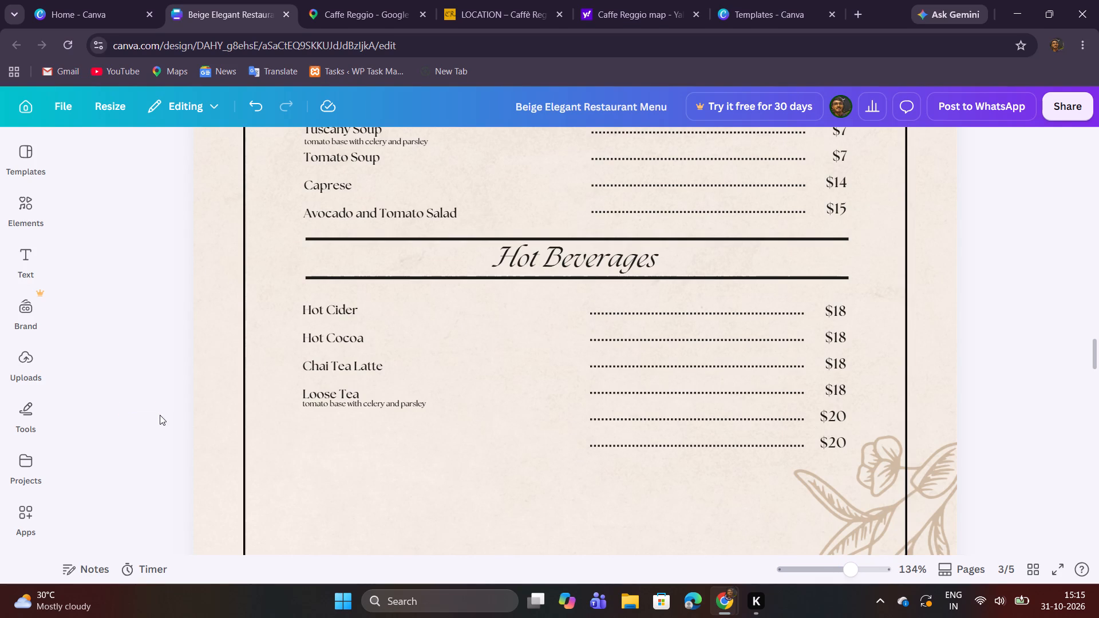
Replace Loose Tea's placeholder description with "Darjeeling, Earl grey, English Breakfast, Jasmine, Raspberry royal, Peppermint" and widen its box to fit one line.
{"action": "double_click", "coordinate": [345, 407]}
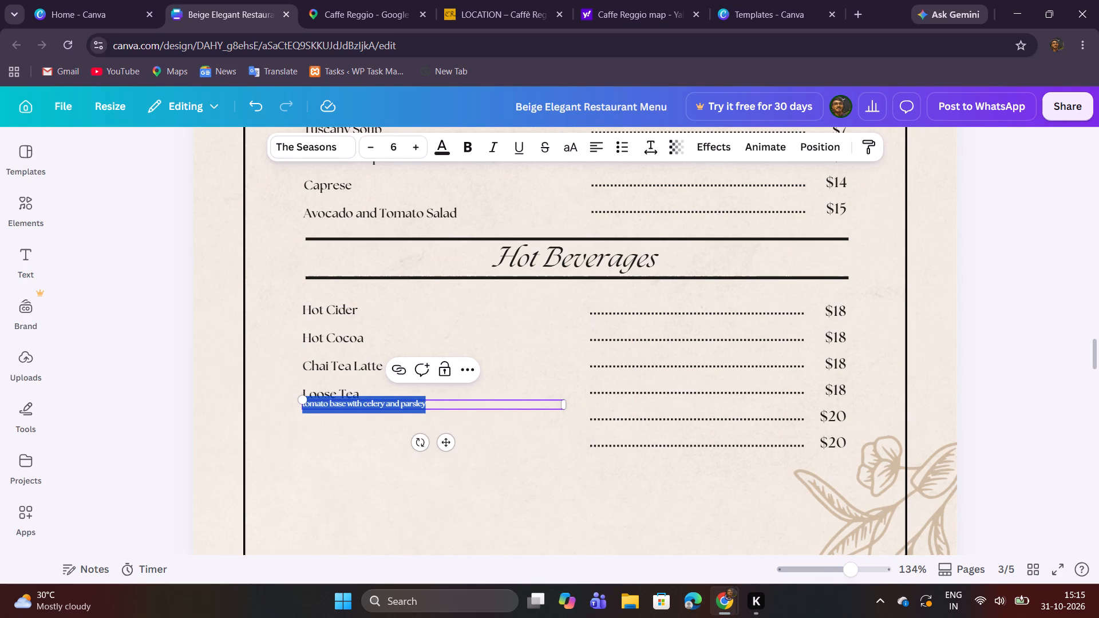
{"action": "key", "text": "ctrl+v"}
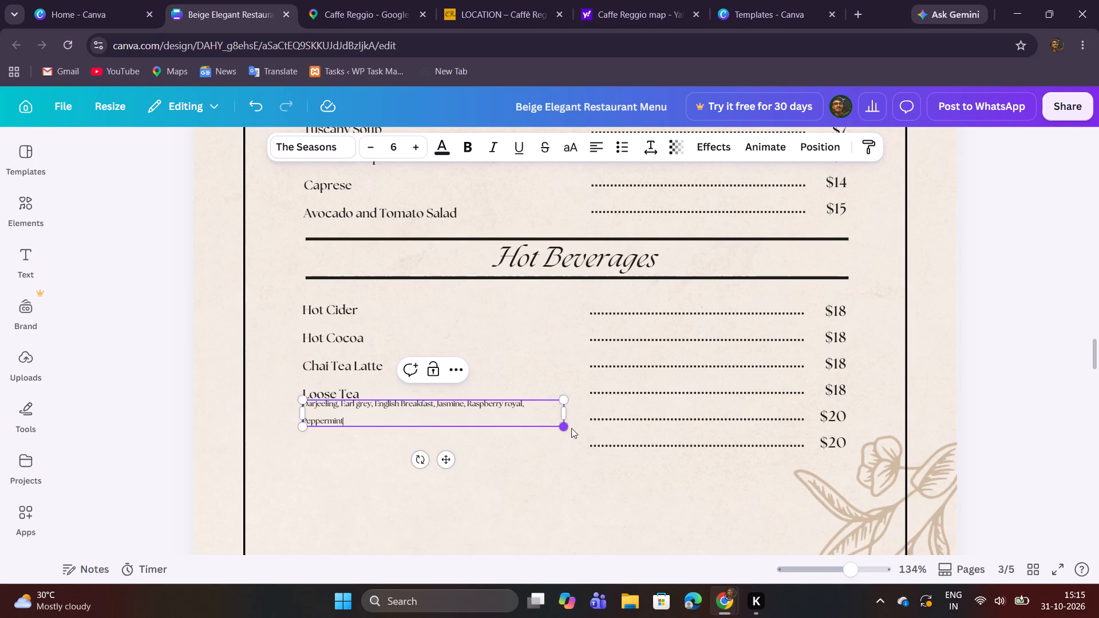
{"action": "left_click_drag", "start_coordinate": [565, 413], "coordinate": [572, 413]}
{"action": "left_click", "coordinate": [505, 450]}
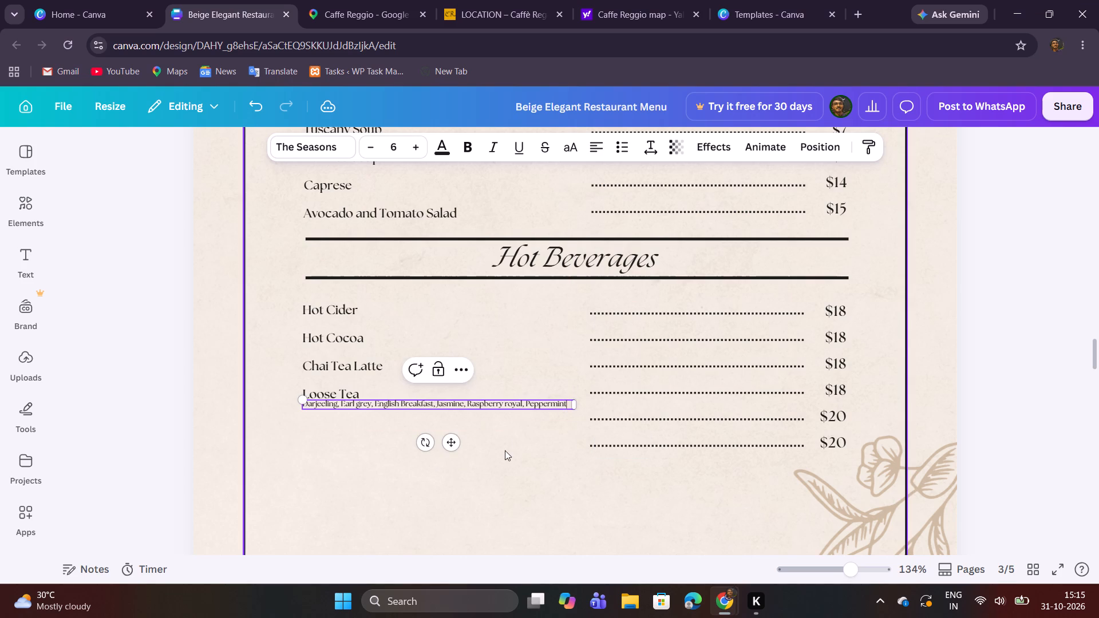
Duplicate Loose Tea's description line on page 3 and align the copy directly beneath the original.
{"action": "left_click", "coordinate": [481, 400]}
{"action": "left_click", "coordinate": [441, 377]}
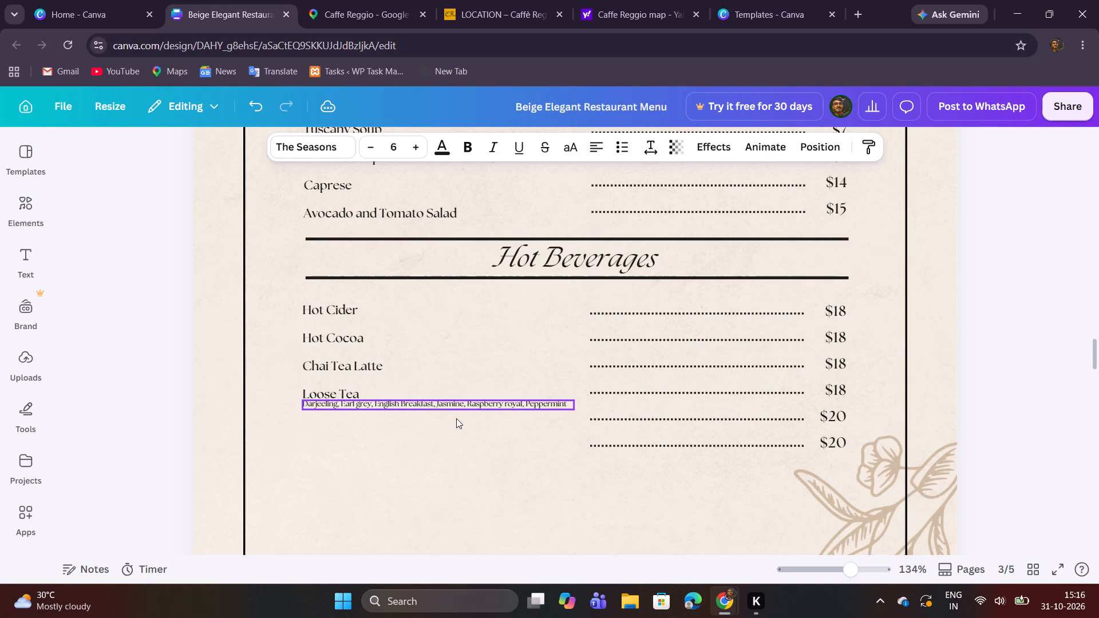
{"action": "left_click", "coordinate": [457, 401]}
{"action": "left_click", "coordinate": [442, 373]}
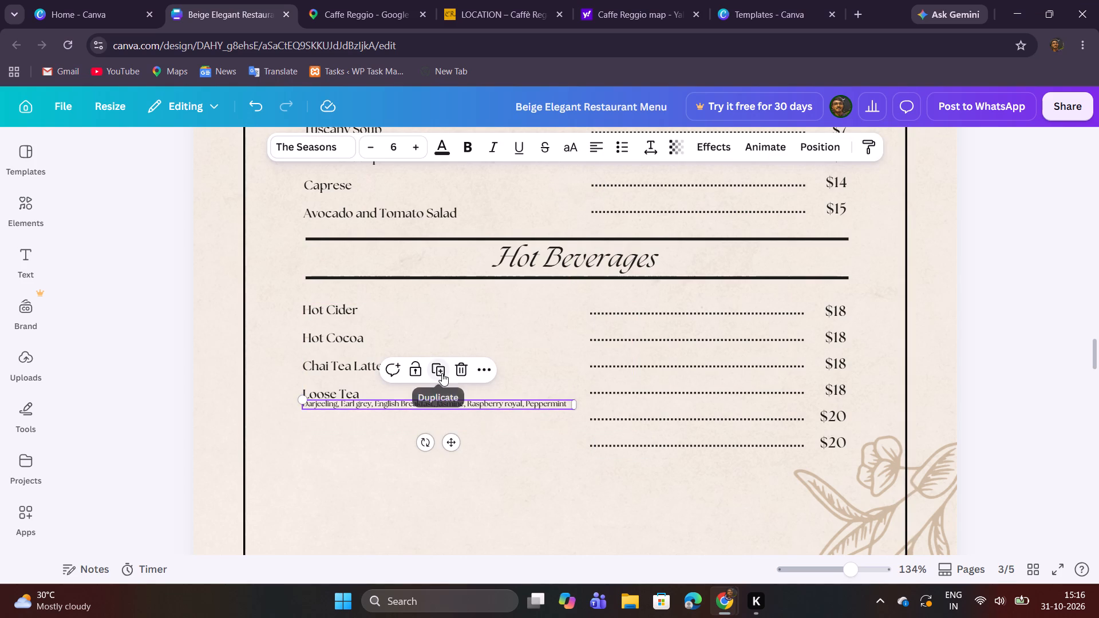
{"action": "left_click_drag", "start_coordinate": [464, 454], "coordinate": [448, 449]}
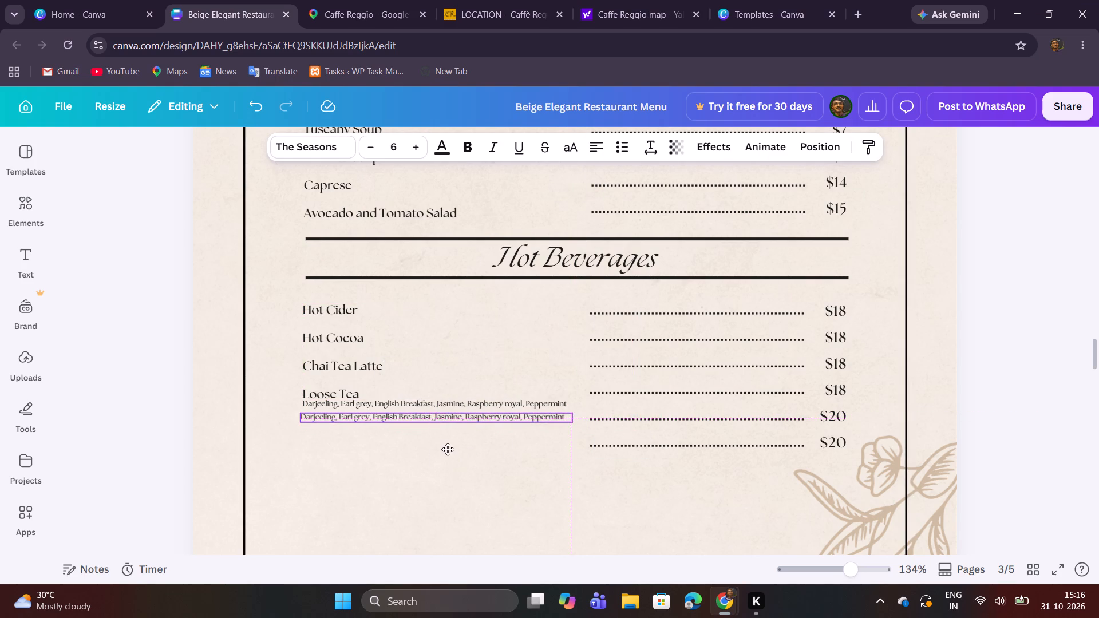
{"action": "left_click_drag", "start_coordinate": [448, 449], "coordinate": [448, 447]}
{"action": "left_click", "coordinate": [458, 492]}
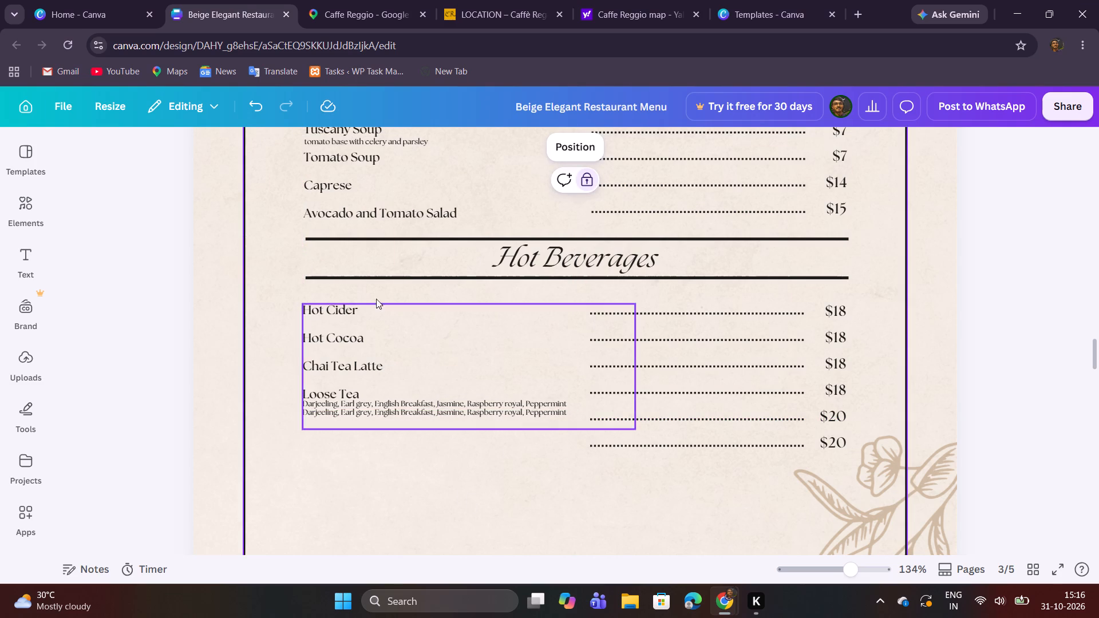
Replace the duplicated line's text with page 4's second Loose Tea description line, "Black berry supreme, Lapsang Suchong, Charmomile, Apricot/Oange, Green".
{"action": "left_click", "coordinate": [351, 7]}
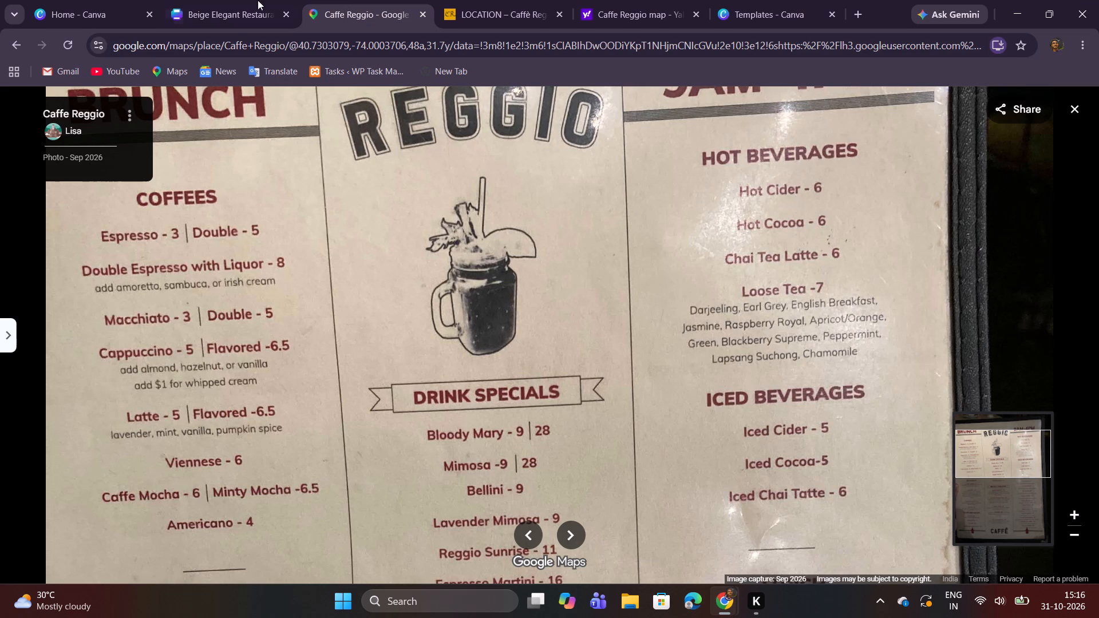
{"action": "left_click", "coordinate": [230, 0]}
{"action": "scroll", "coordinate": [402, 298], "scroll_direction": "down", "scroll_amount": 10}
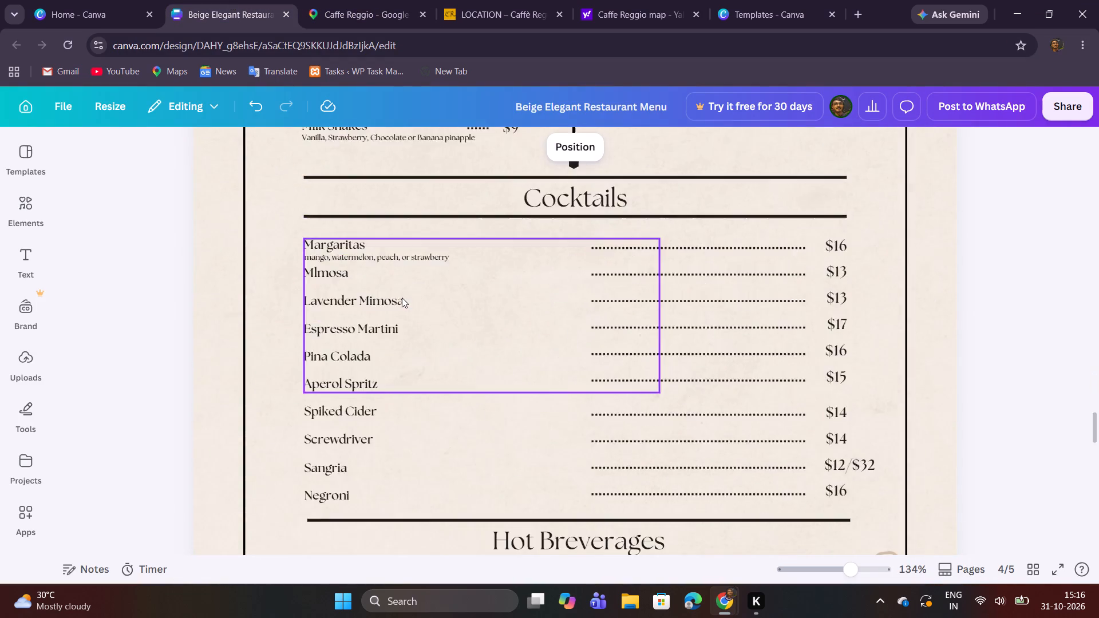
{"action": "scroll", "coordinate": [402, 298], "scroll_direction": "down", "scroll_amount": 3}
{"action": "scroll", "coordinate": [402, 298], "scroll_direction": "up", "scroll_amount": 1}
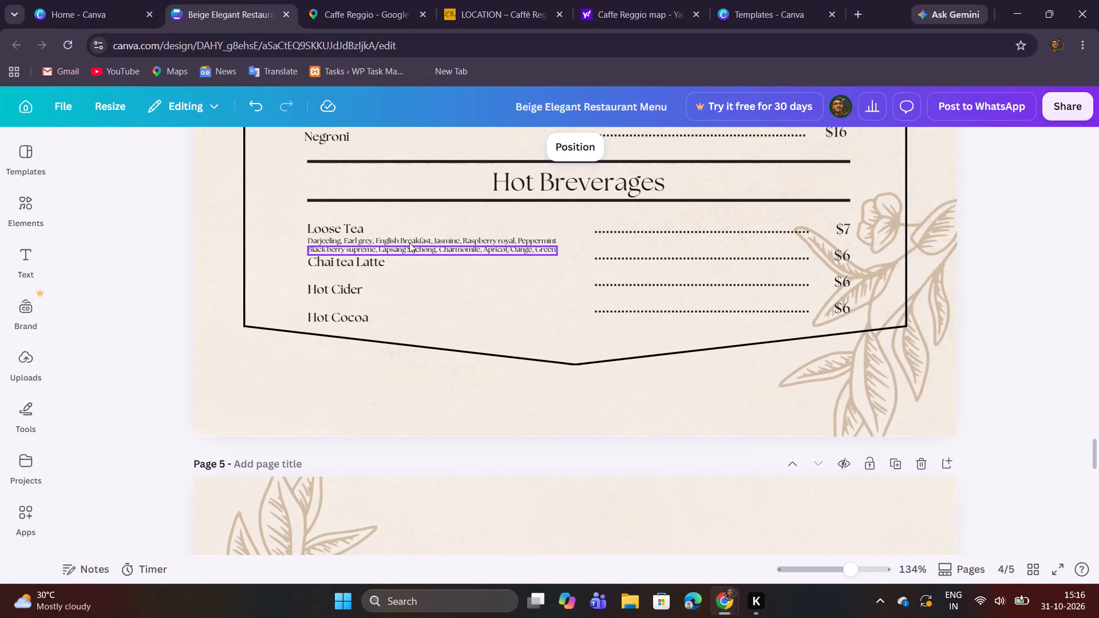
{"action": "double_click", "coordinate": [409, 243]}
{"action": "left_click", "coordinate": [406, 375]}
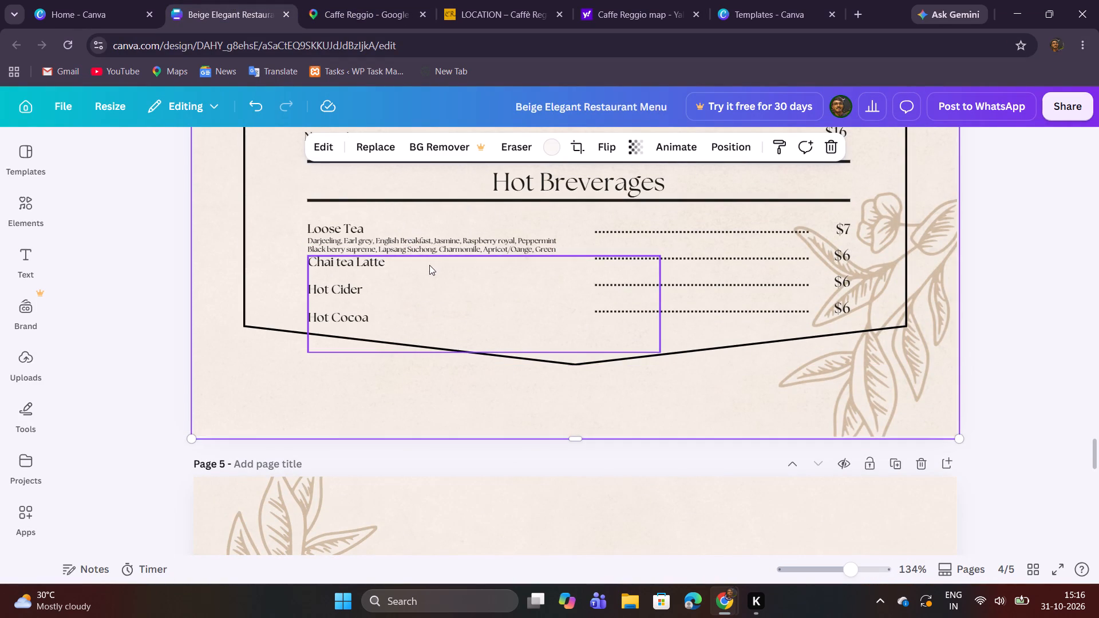
{"action": "triple_click", "coordinate": [433, 248]}
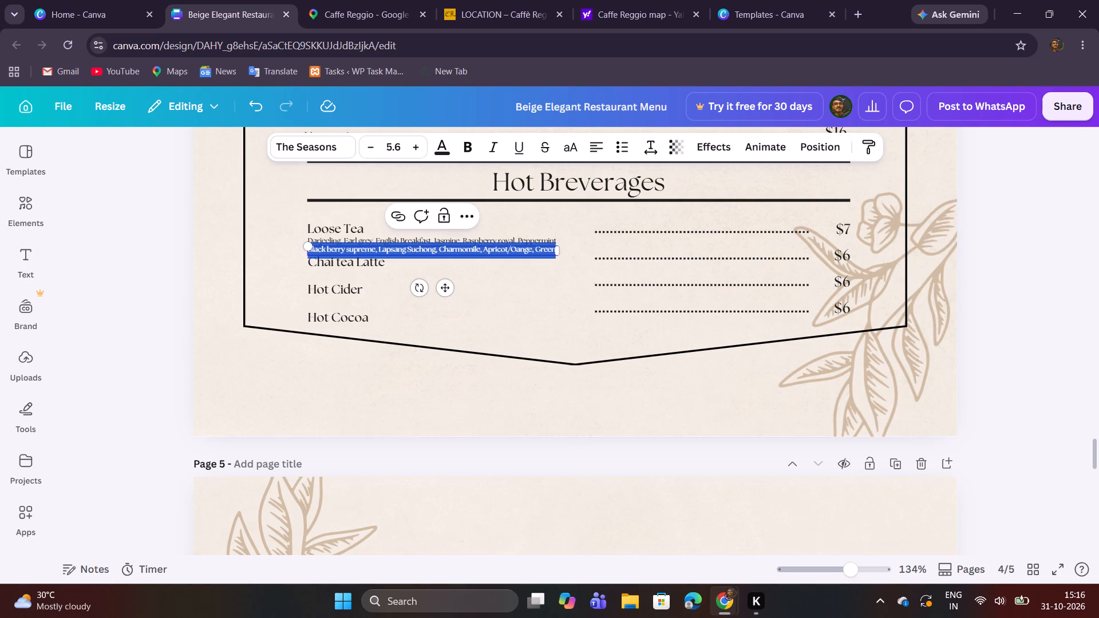
{"action": "key", "text": "ctrl+c"}
{"action": "scroll", "coordinate": [413, 400], "scroll_direction": "up", "scroll_amount": 6}
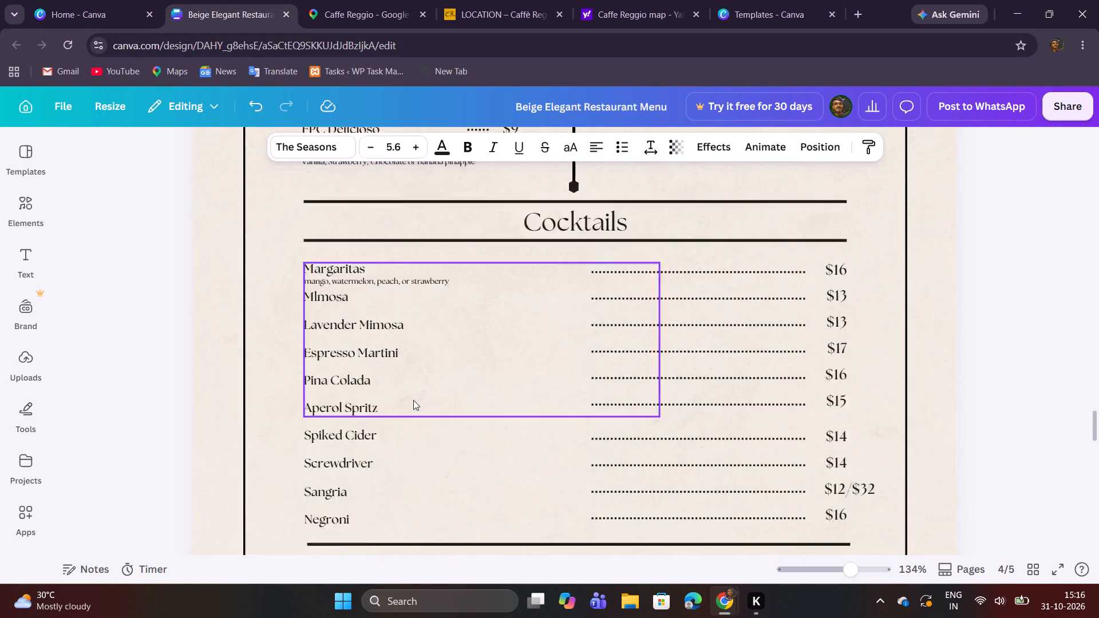
{"action": "scroll", "coordinate": [413, 400], "scroll_direction": "up", "scroll_amount": 11}
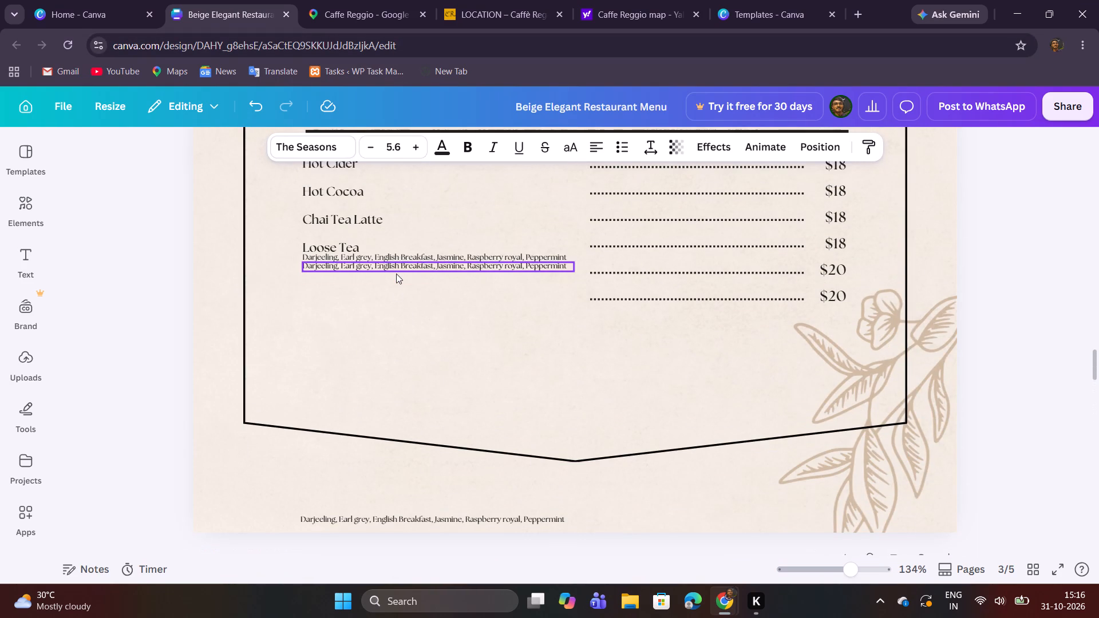
{"action": "double_click", "coordinate": [398, 270]}
{"action": "key", "text": "ctrl+v"}
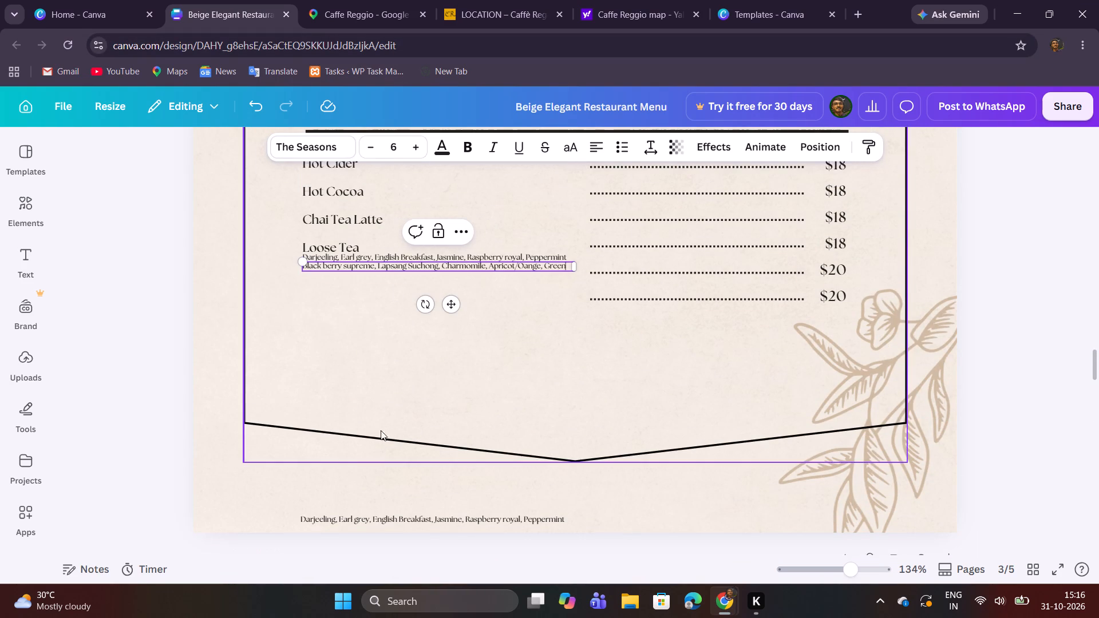
{"action": "left_click", "coordinate": [347, 508]}
Check the Loose Tea and Iced Beverages entries in the Google Maps menu photo against page 3's Hot Beverages section.
{"action": "scroll", "coordinate": [418, 329], "scroll_direction": "up", "scroll_amount": 1}
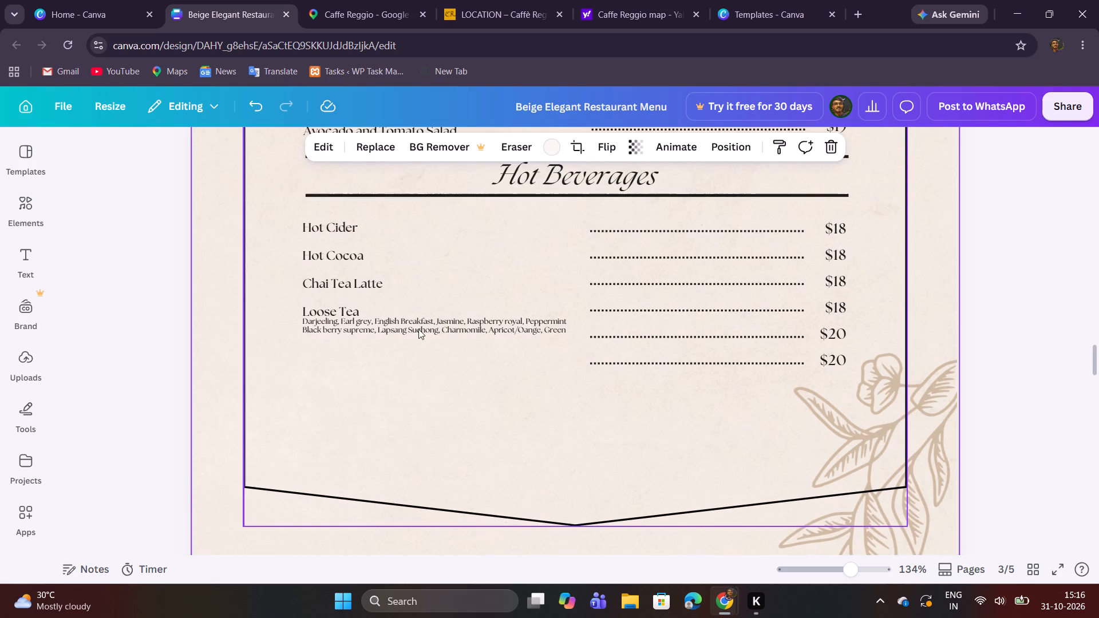
{"action": "scroll", "coordinate": [426, 345], "scroll_direction": "up", "scroll_amount": 1}
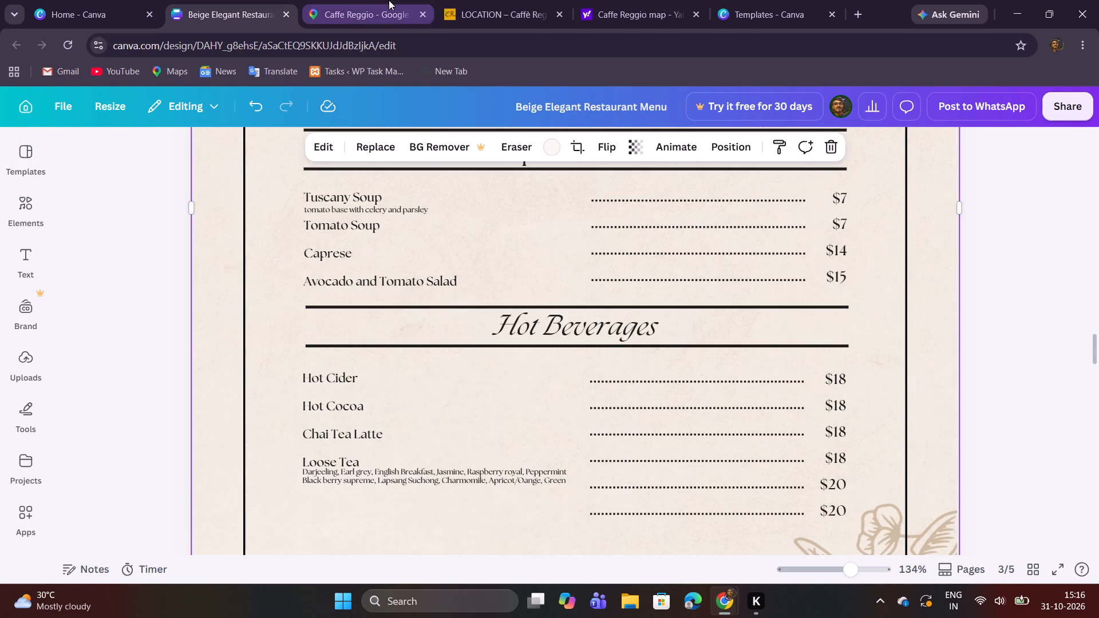
{"action": "left_click", "coordinate": [389, 0]}
{"action": "scroll", "coordinate": [658, 213], "scroll_direction": "down", "scroll_amount": 2}
{"action": "scroll", "coordinate": [658, 213], "scroll_direction": "up", "scroll_amount": 1}
{"action": "left_click_drag", "start_coordinate": [671, 282], "coordinate": [661, 229]}
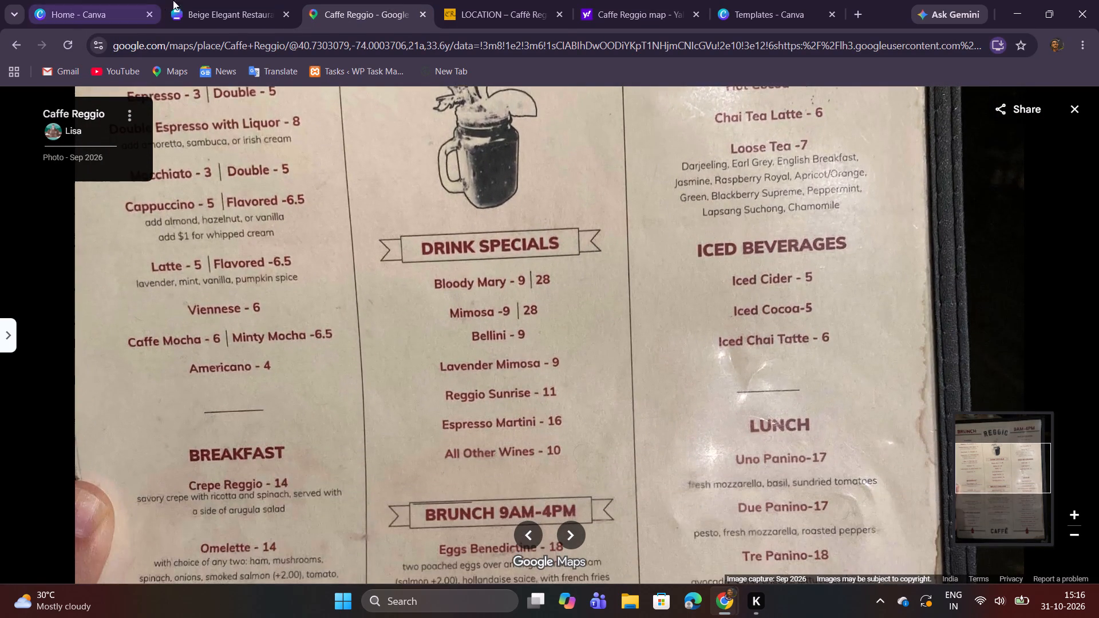
{"action": "left_click", "coordinate": [183, 0]}
{"action": "scroll", "coordinate": [645, 202], "scroll_direction": "down", "scroll_amount": 1}
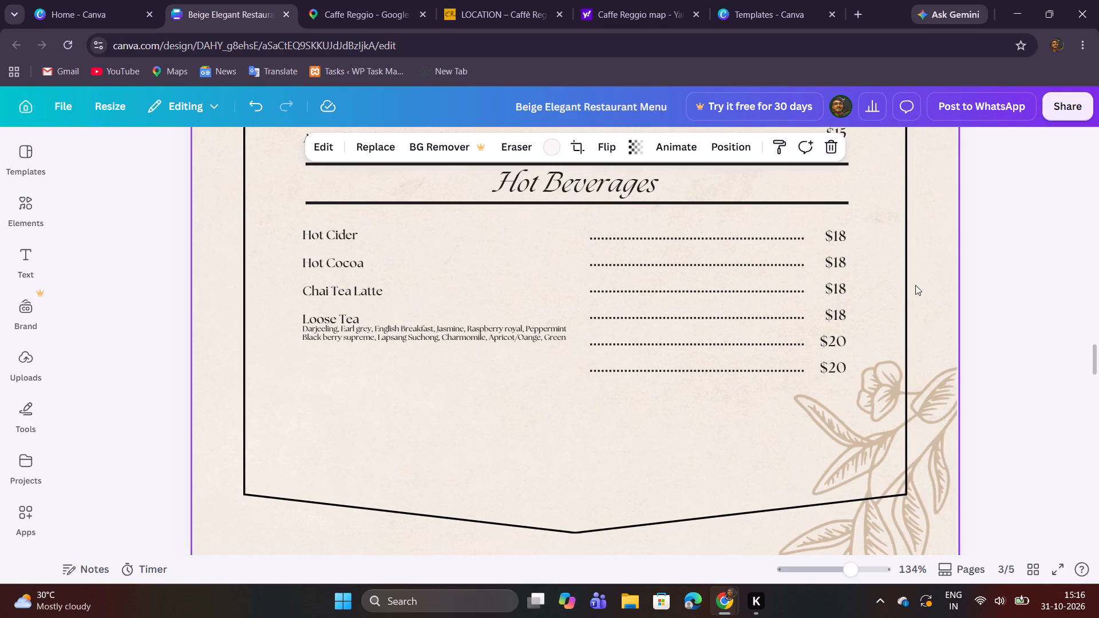
Delete the two surplus dotted leader lines and their $20 prices below the Loose Tea row in Hot Beverages.
{"action": "left_click", "coordinate": [781, 368]}
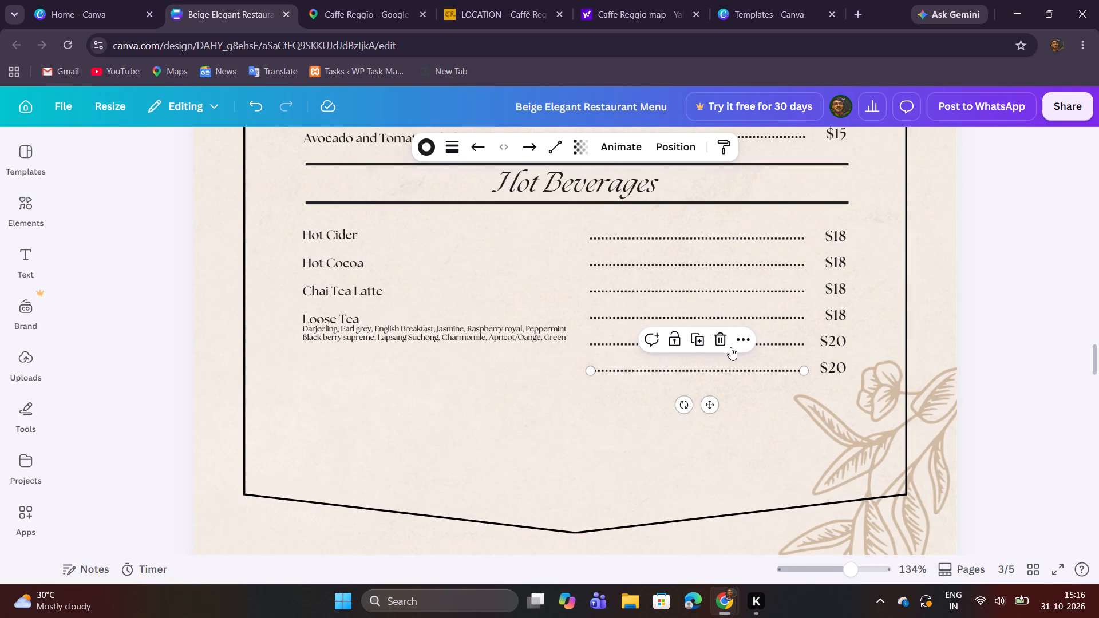
{"action": "left_click", "coordinate": [718, 342]}
{"action": "left_click", "coordinate": [833, 372]}
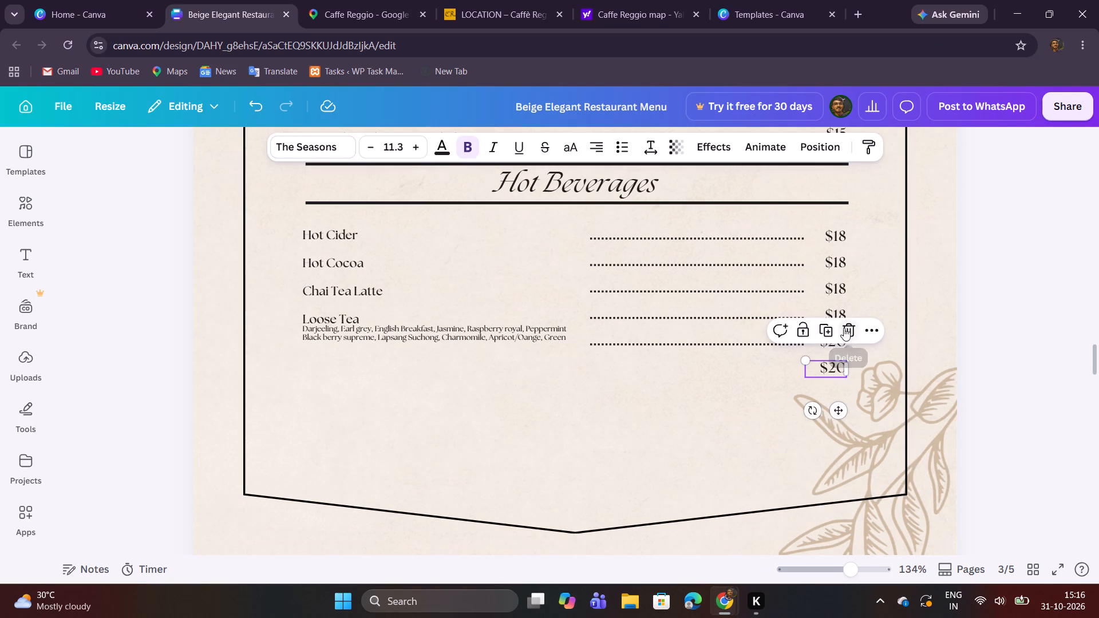
{"action": "left_click", "coordinate": [847, 328]}
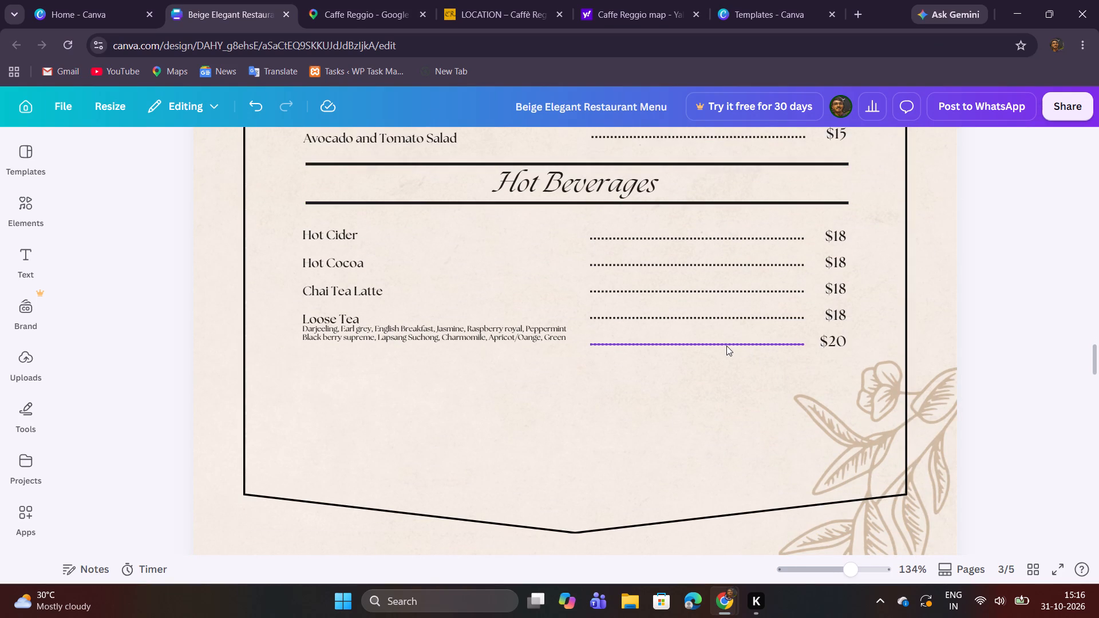
{"action": "left_click", "coordinate": [726, 346]}
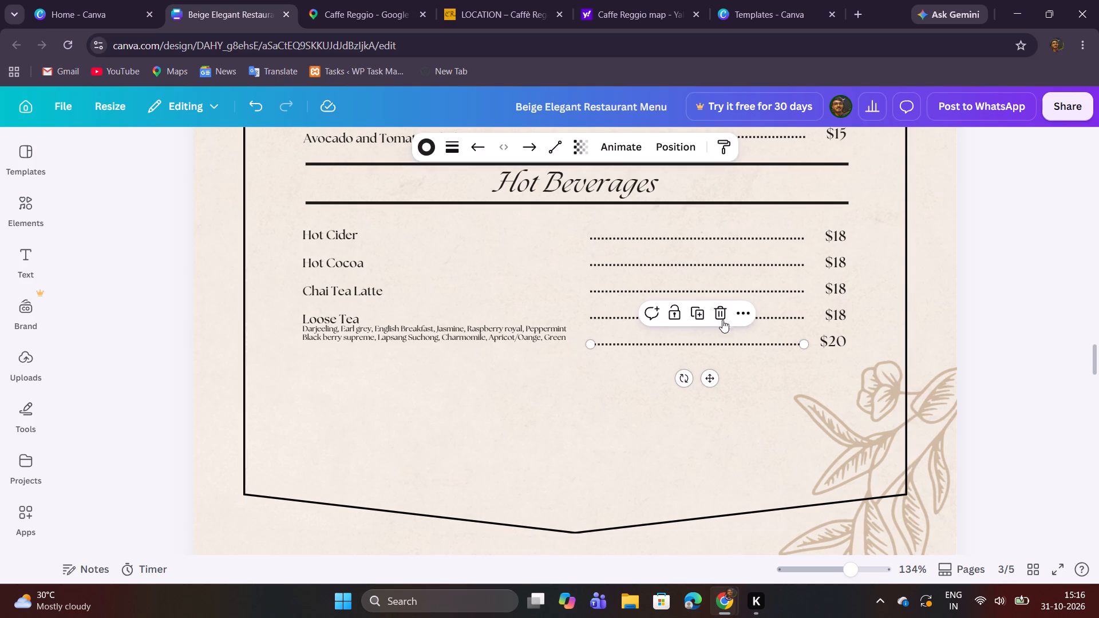
{"action": "left_click", "coordinate": [722, 317]}
{"action": "left_click", "coordinate": [823, 350]}
{"action": "left_click", "coordinate": [849, 300]}
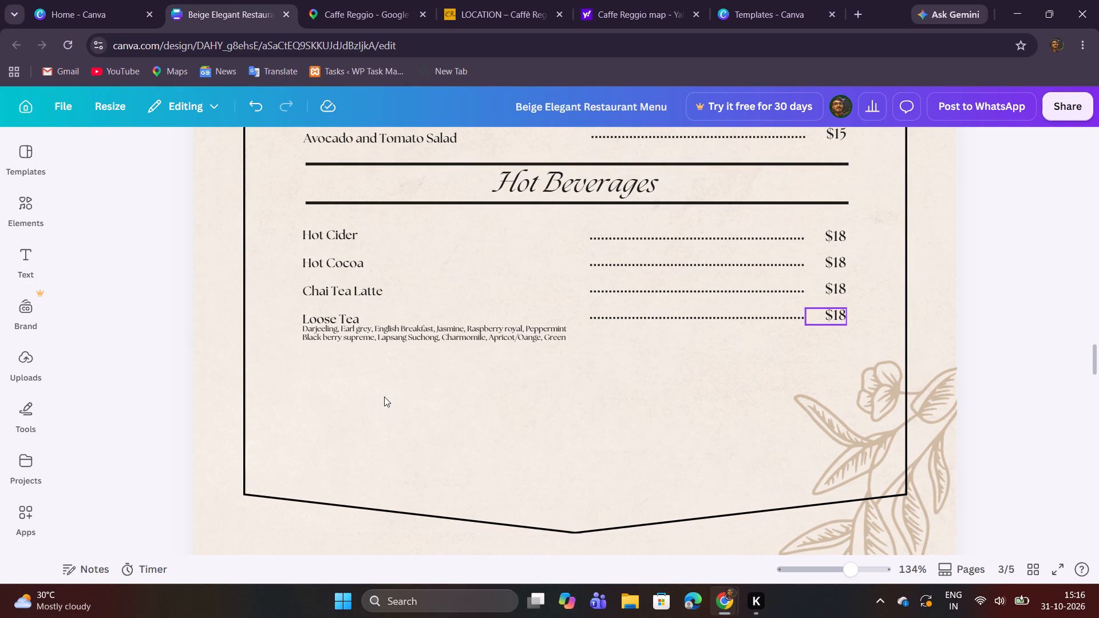
Duplicate the whole Hot Beverages section, including heading, items, leaders and prices, and place the copy directly beneath the Loose Tea description.
{"action": "left_click", "coordinate": [518, 285]}
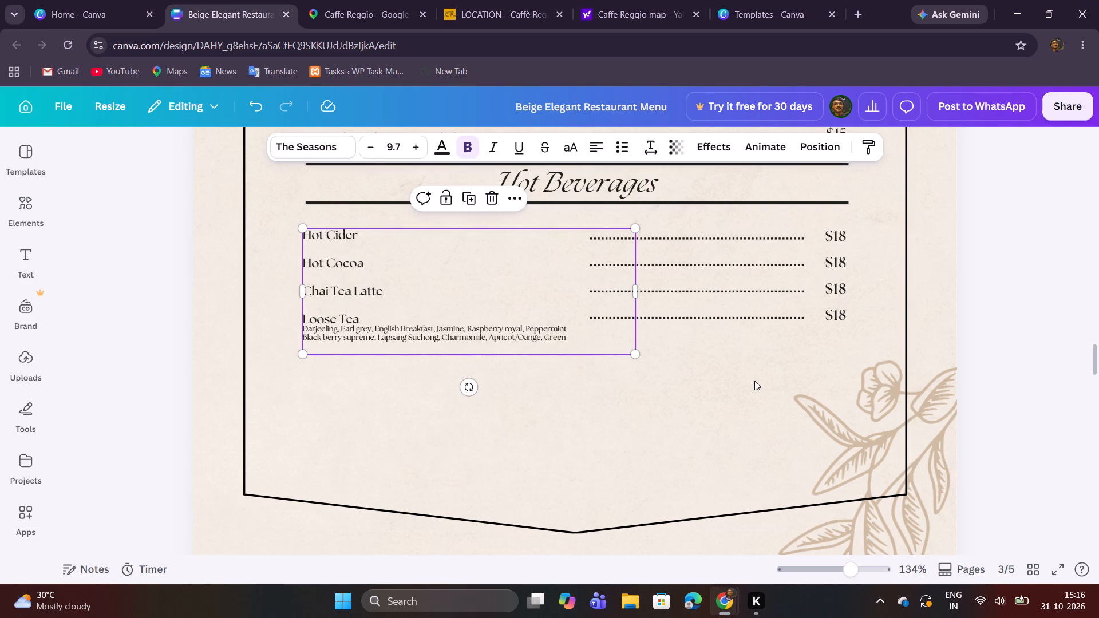
{"action": "left_click", "coordinate": [754, 381]}
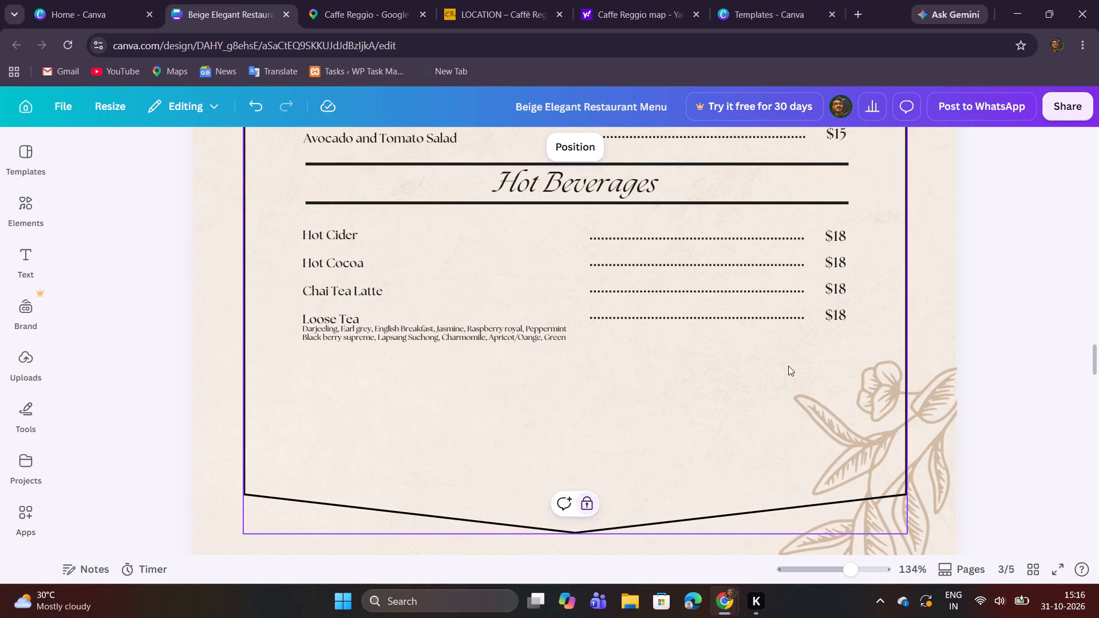
{"action": "left_click_drag", "start_coordinate": [854, 346], "coordinate": [360, 162]}
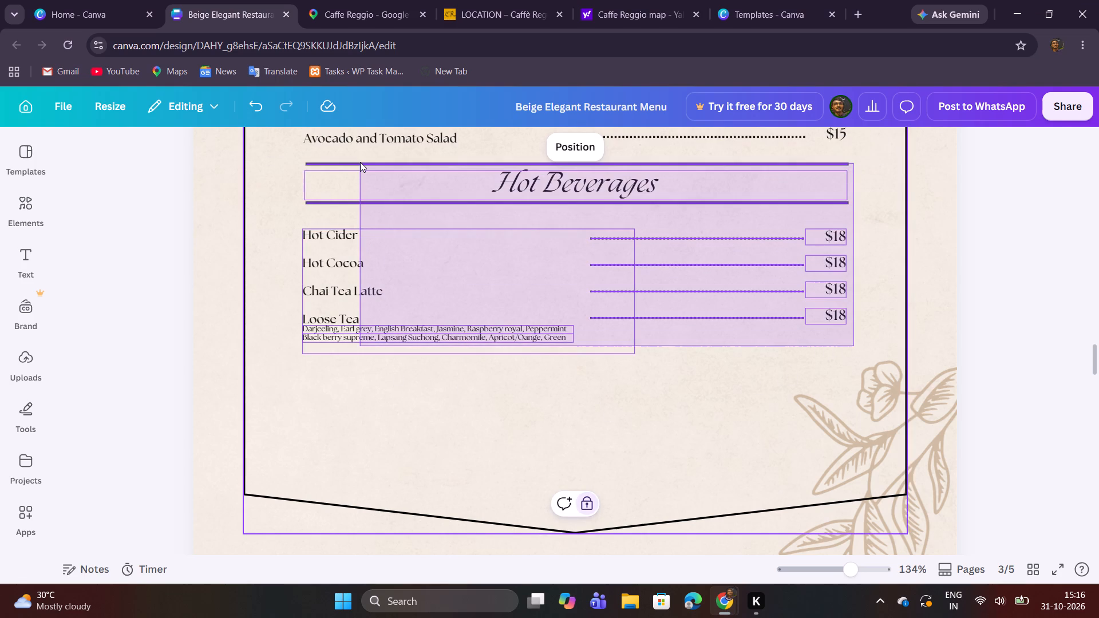
{"action": "left_click_drag", "start_coordinate": [360, 162], "coordinate": [359, 160]}
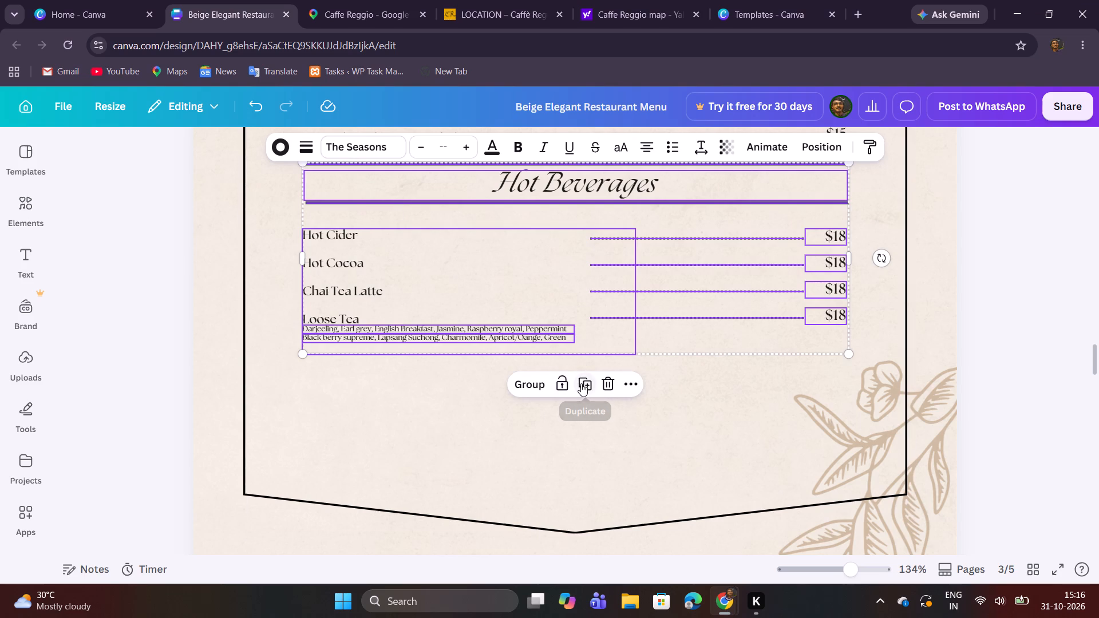
{"action": "left_click", "coordinate": [582, 384]}
{"action": "left_click", "coordinate": [566, 296]}
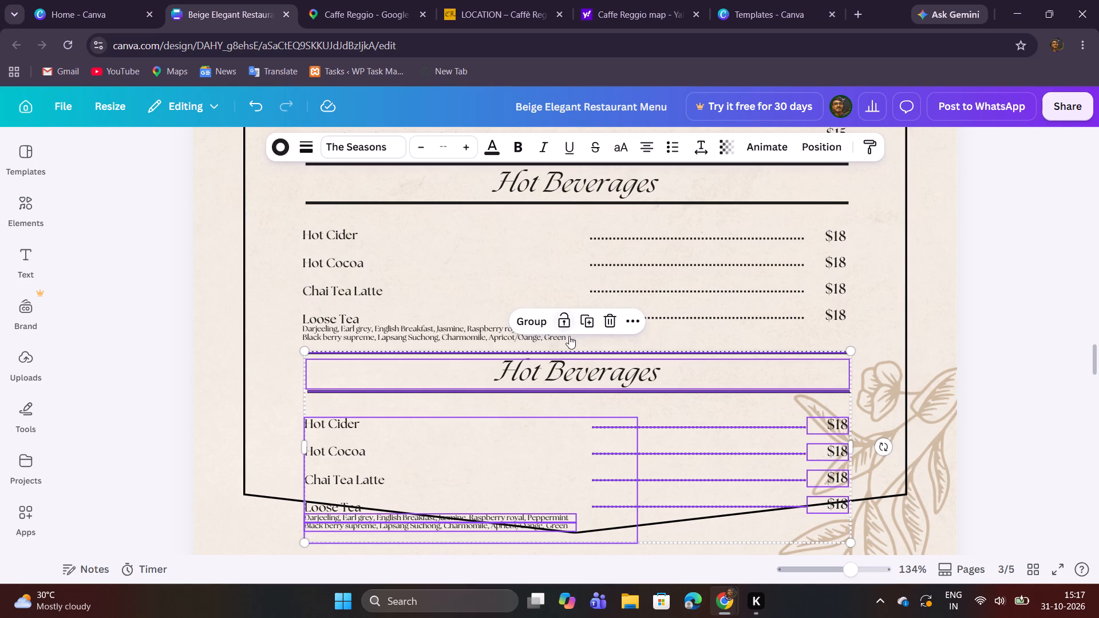
Change the duplicated section's heading to "Iced Beverages".
{"action": "double_click", "coordinate": [576, 367]}
{"action": "left_click", "coordinate": [570, 371]}
{"action": "left_click", "coordinate": [566, 371]}
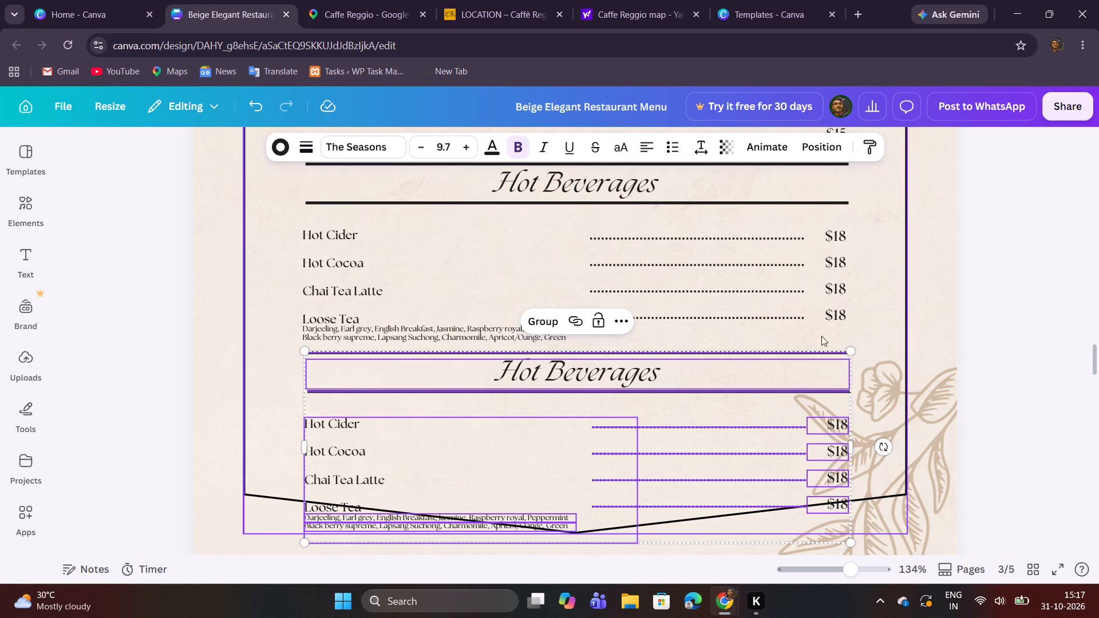
{"action": "left_click", "coordinate": [904, 315]}
{"action": "double_click", "coordinate": [570, 381]}
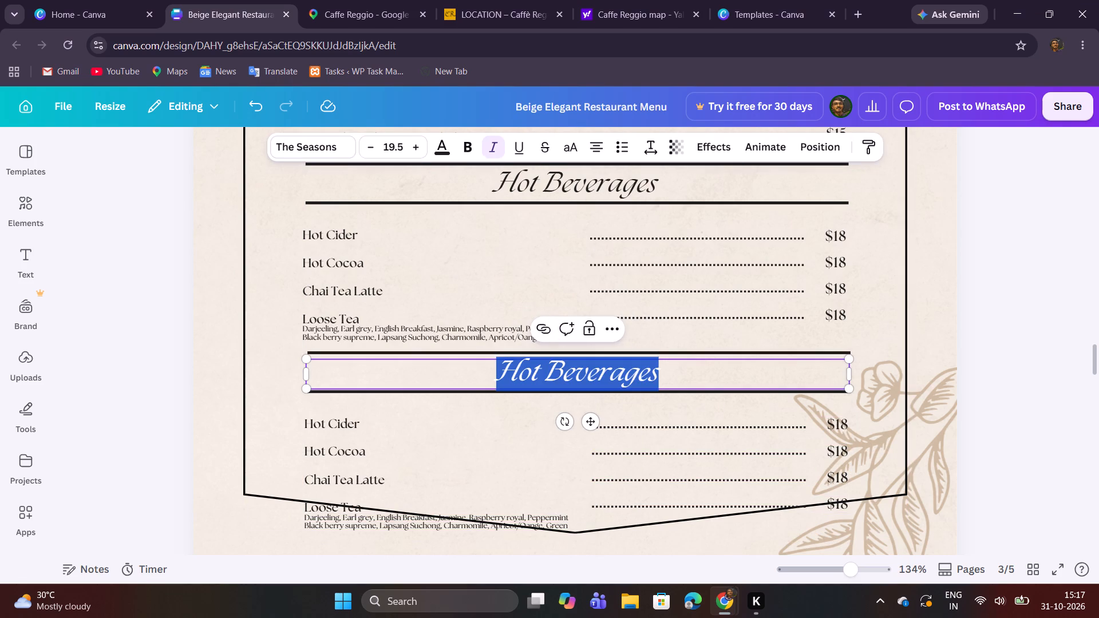
{"action": "double_click", "coordinate": [533, 377]}
{"action": "key", "text": "shift+i"}
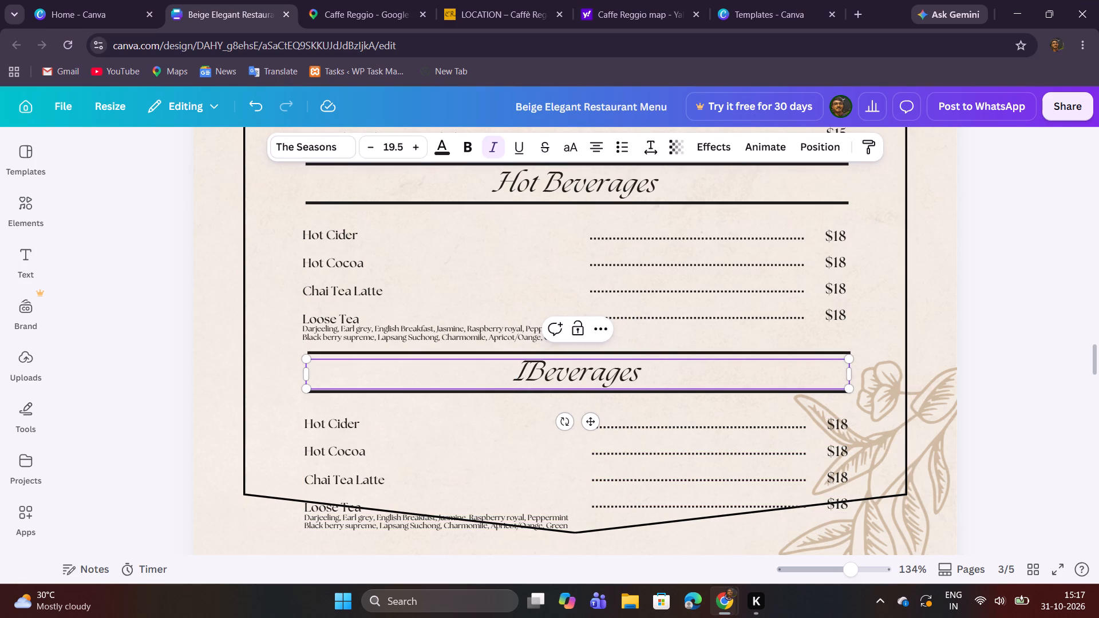
{"action": "type", "text": "ced"}
{"action": "key", "text": "space"}
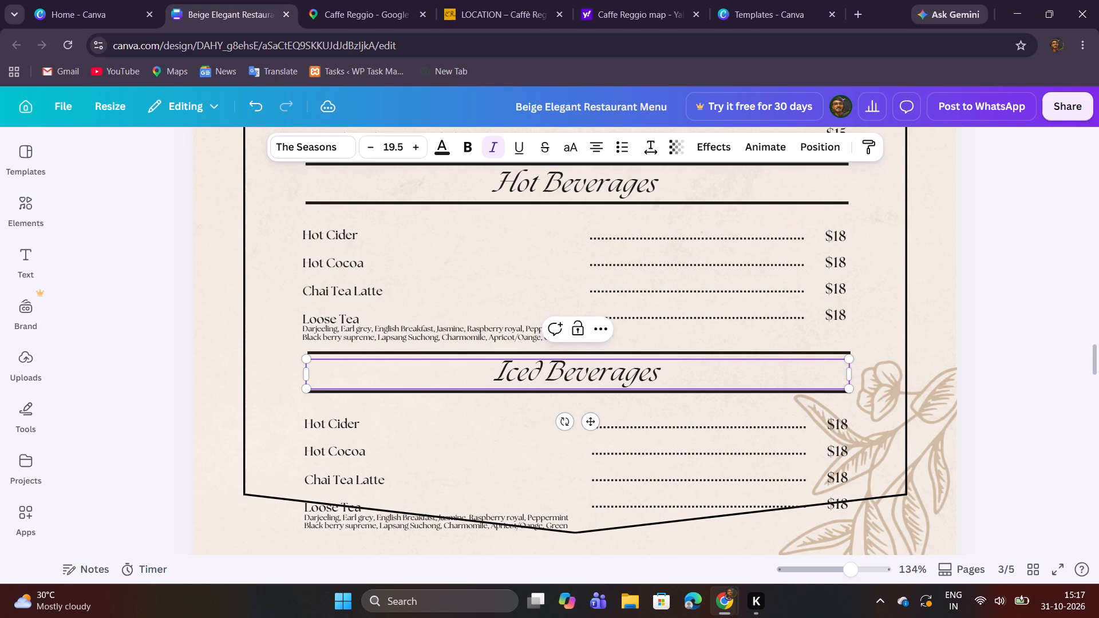
{"action": "left_click", "coordinate": [1001, 286]}
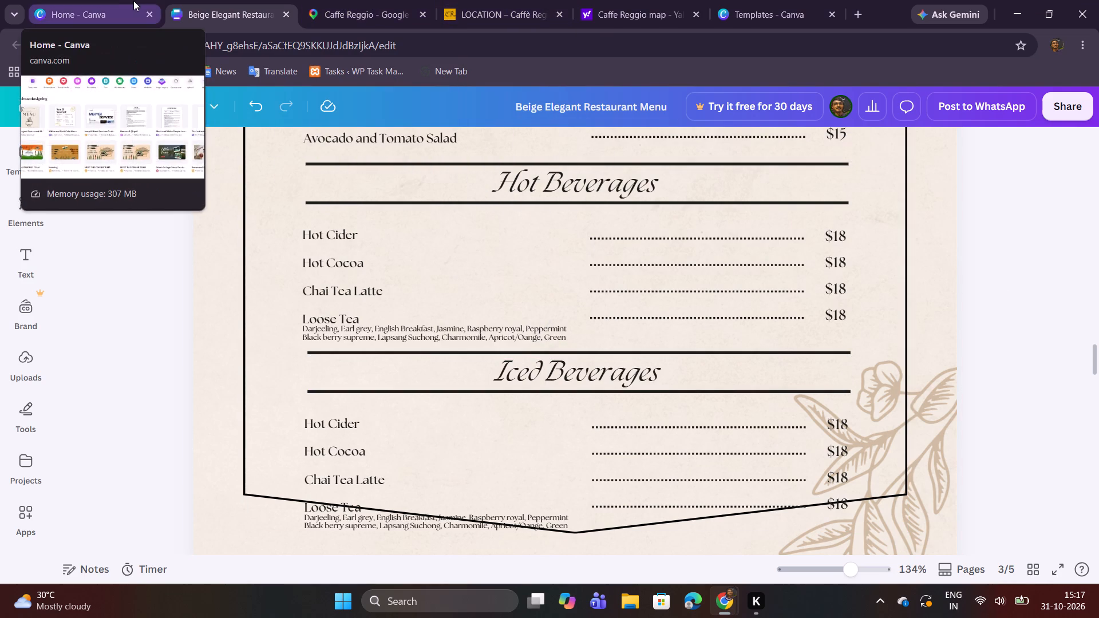
Consult the menu photo and replace the item list under Iced Beverages with "Iced Cider".
{"action": "left_click", "coordinate": [343, 14]}
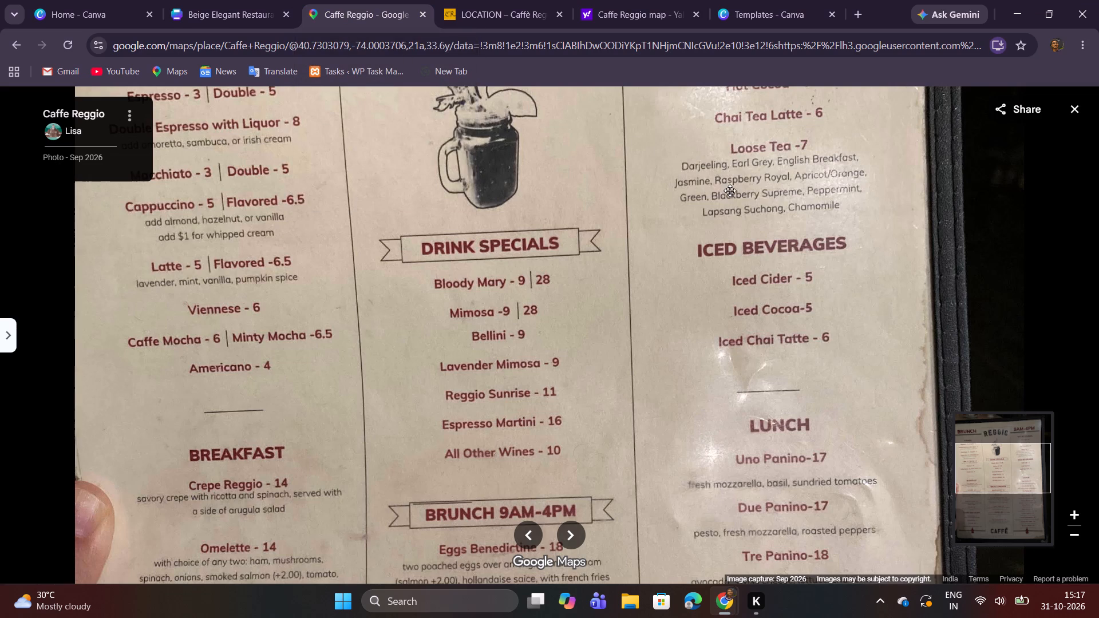
{"action": "left_click", "coordinate": [233, 0]}
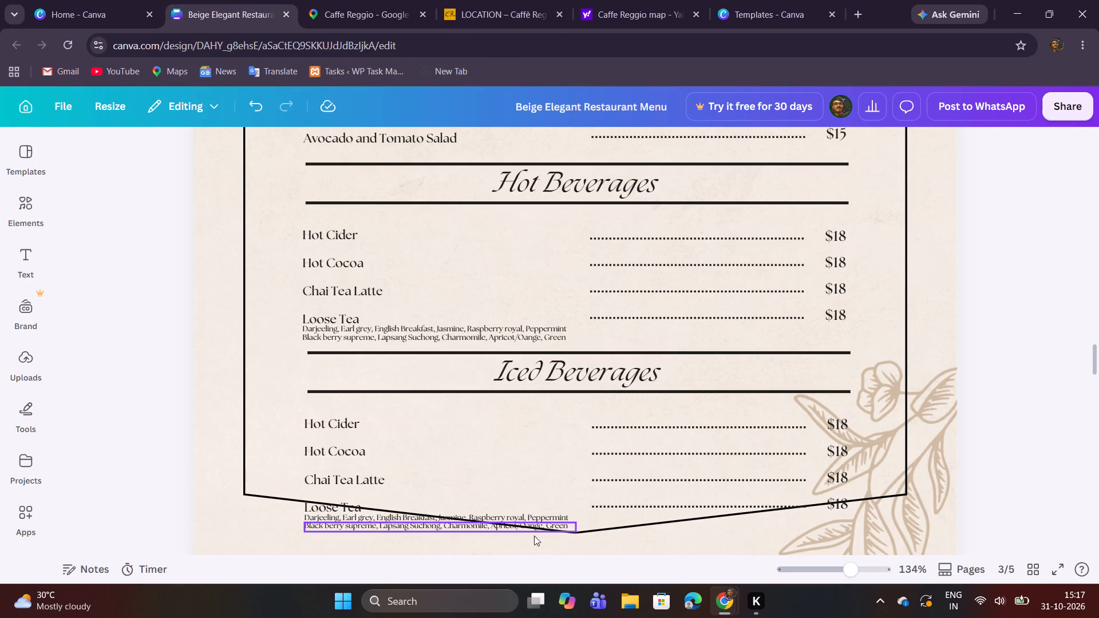
{"action": "double_click", "coordinate": [505, 485]}
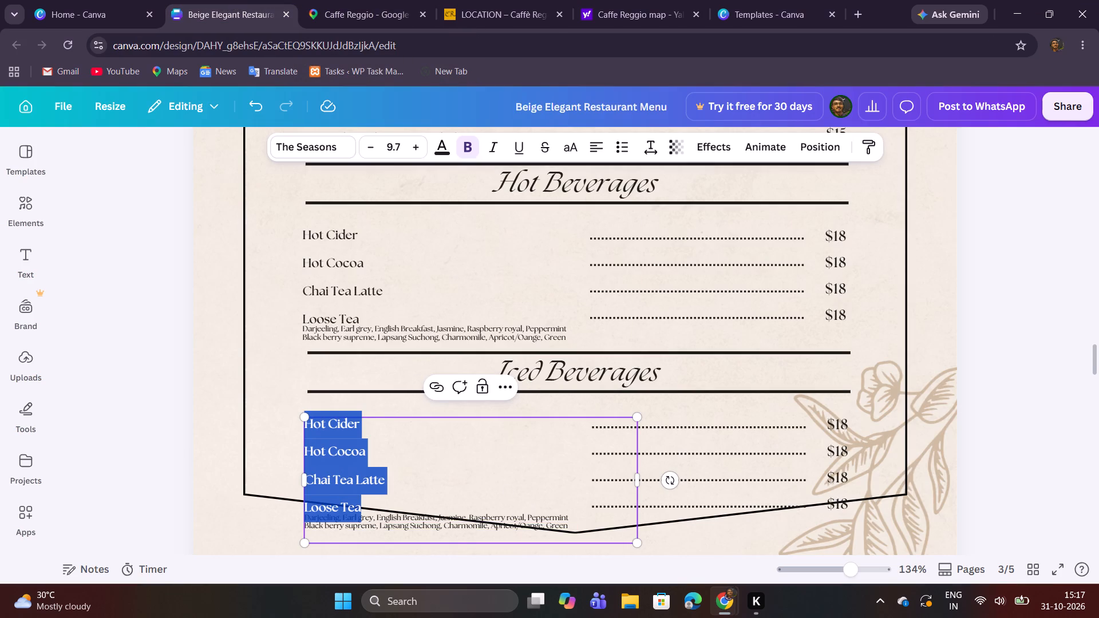
{"action": "type", "text": "Iced Cide"}
{"action": "key", "text": "r"}
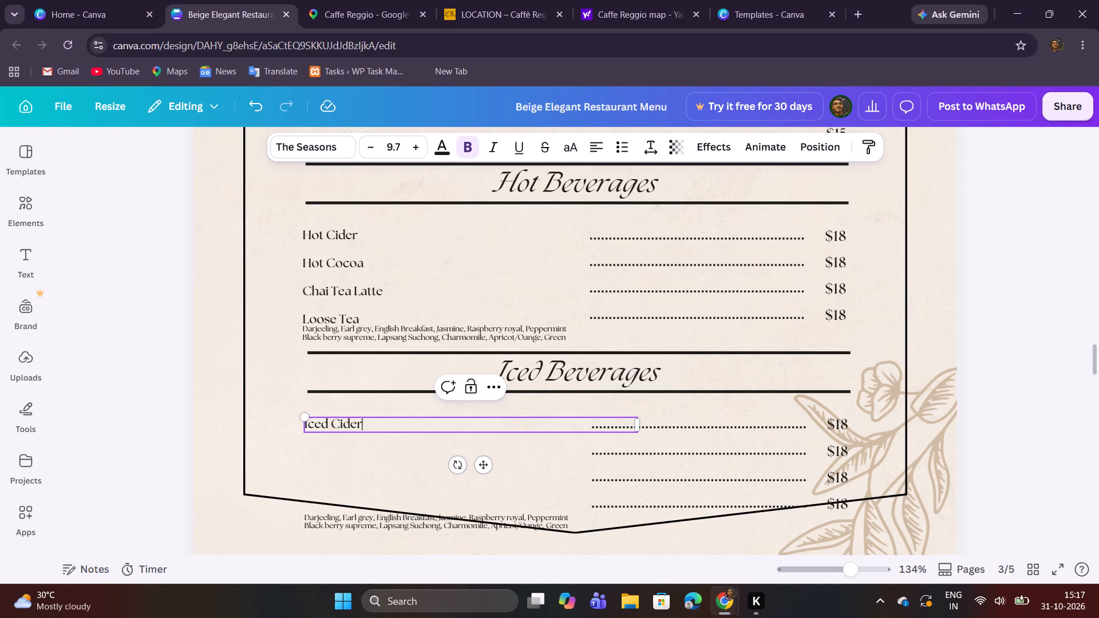
Delete the two copied Loose Tea description lines at the bottom of the Iced Beverages section.
{"action": "left_click_drag", "start_coordinate": [297, 510], "coordinate": [305, 521]}
{"action": "left_click_drag", "start_coordinate": [305, 521], "coordinate": [317, 530]}
{"action": "left_click", "coordinate": [475, 488]}
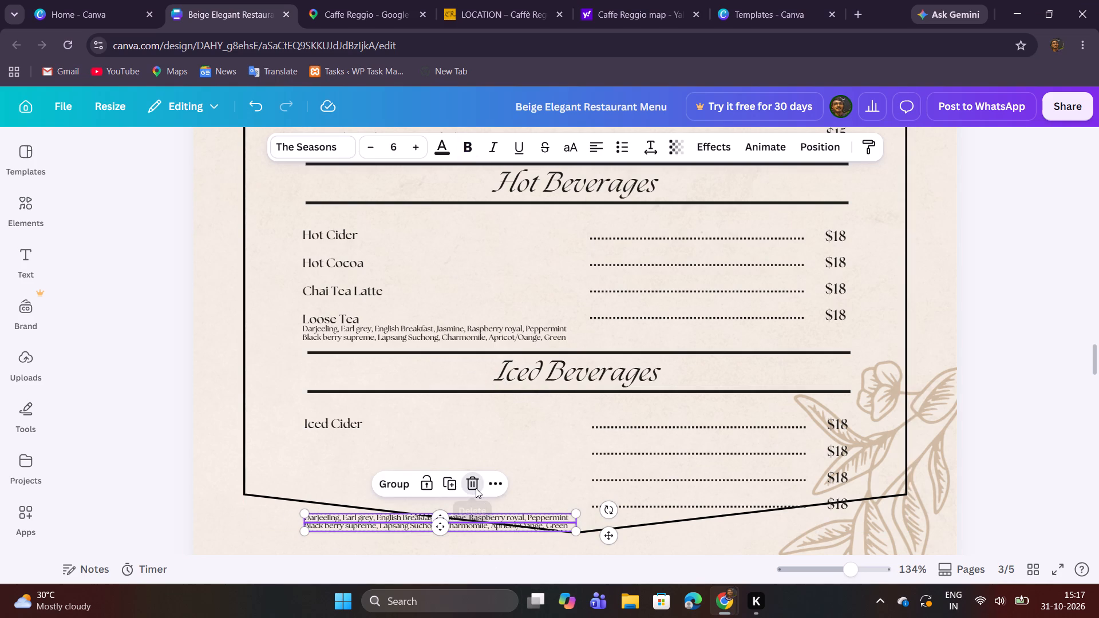
Add "Iced Cocoa" and "Iced Chai Tatte" from the menu photo on separate lines below Iced Cider.
{"action": "double_click", "coordinate": [392, 429]}
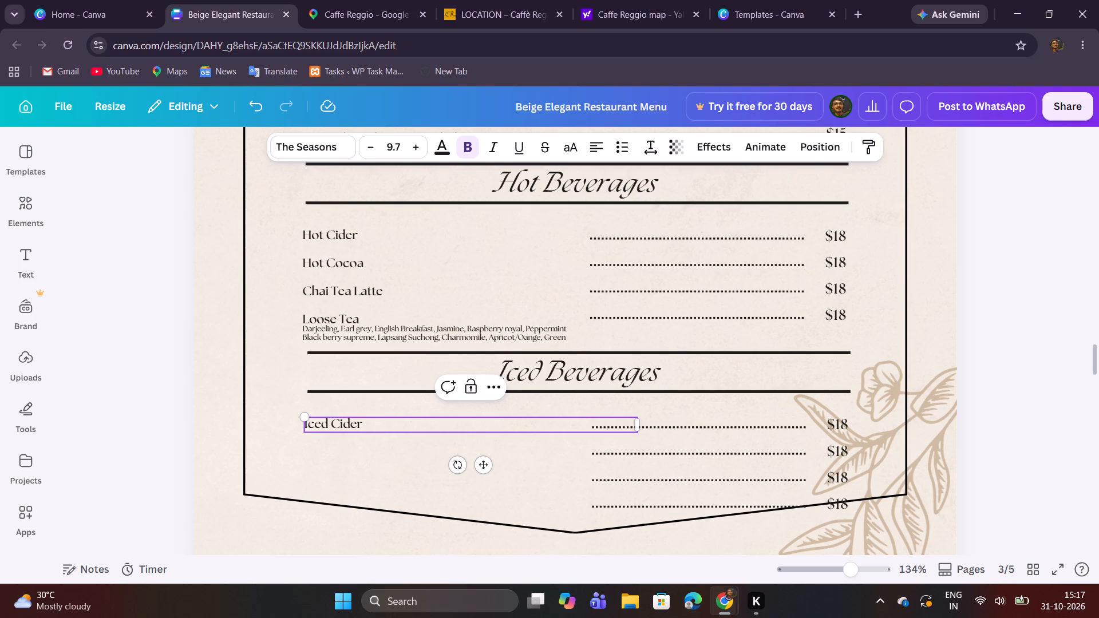
{"action": "key", "text": "Return"}
{"action": "left_click", "coordinate": [379, 1]}
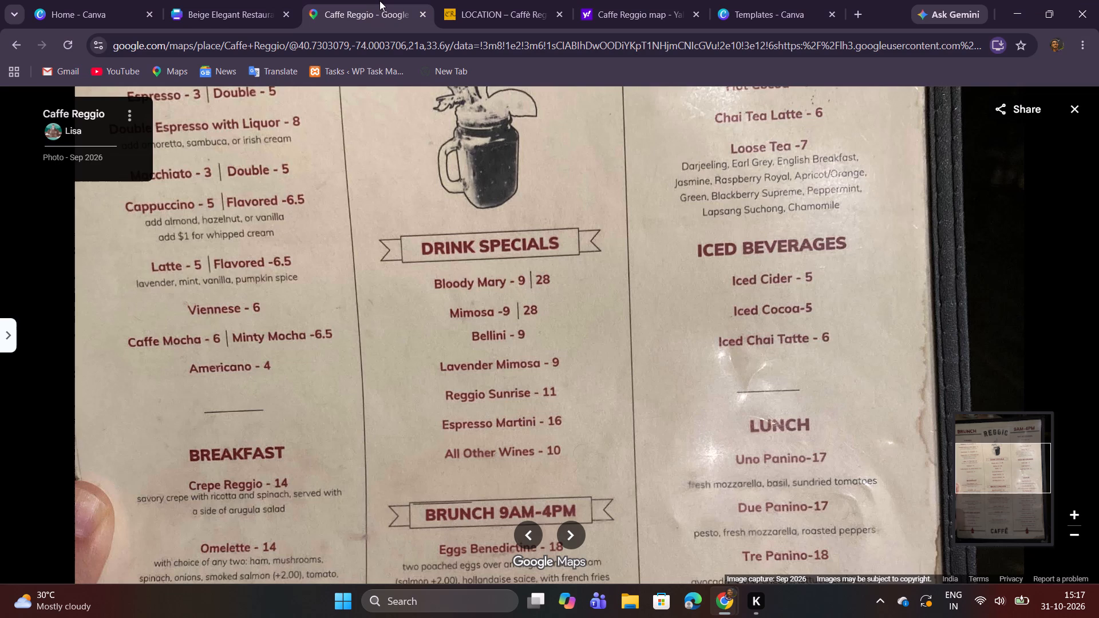
{"action": "left_click", "coordinate": [251, 0]}
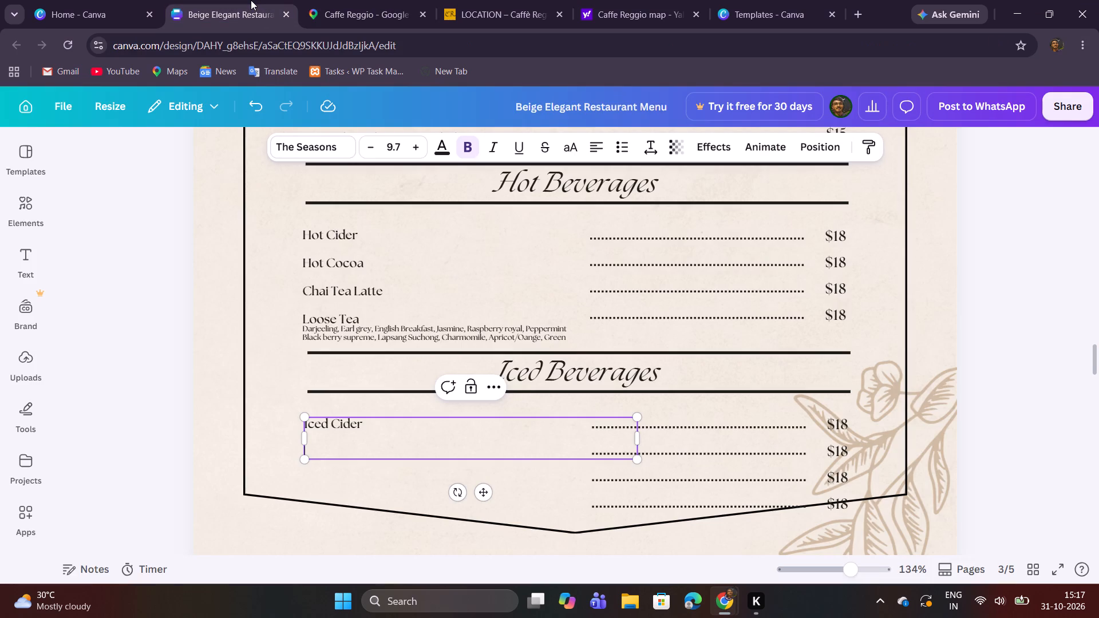
{"action": "type", "text": "Iced Cocoa"}
{"action": "key", "text": "Return"}
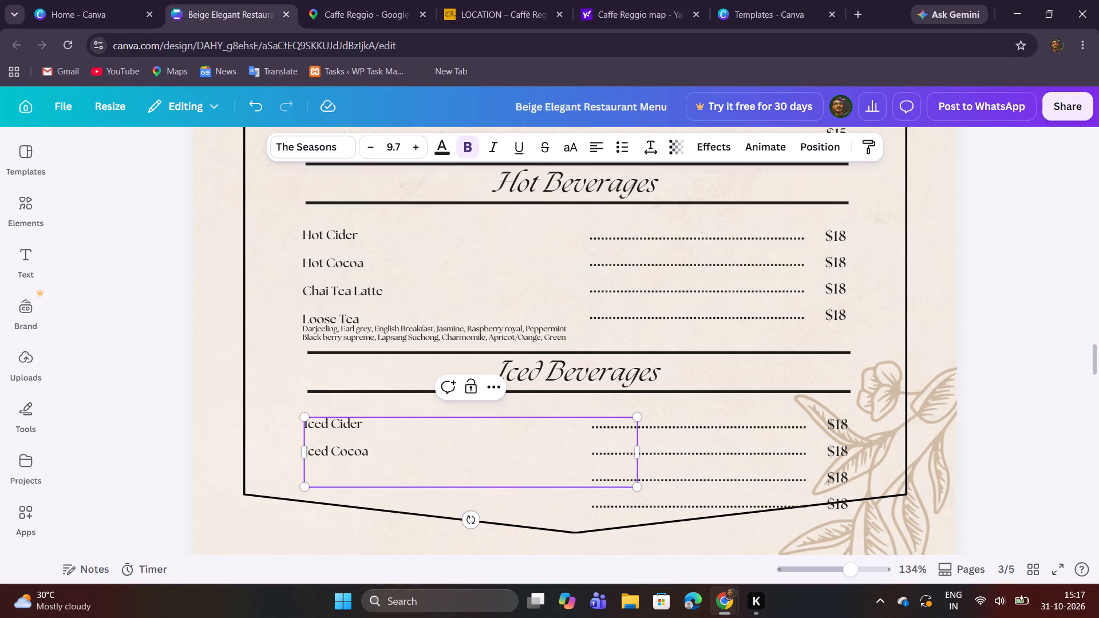
{"action": "left_click", "coordinate": [363, 5]}
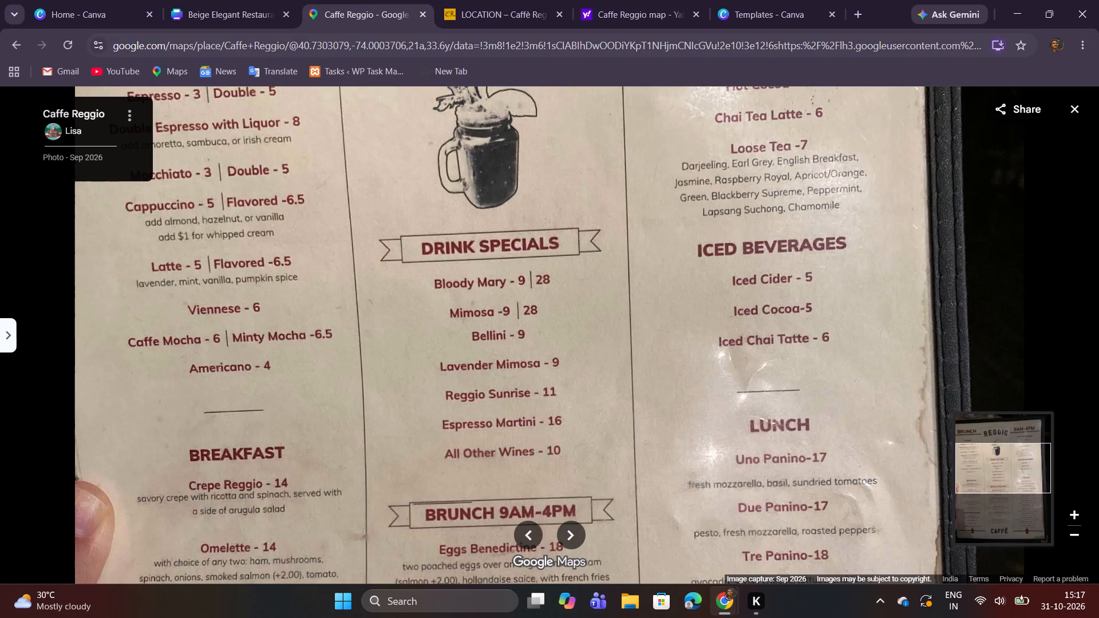
{"action": "left_click", "coordinate": [249, 16]}
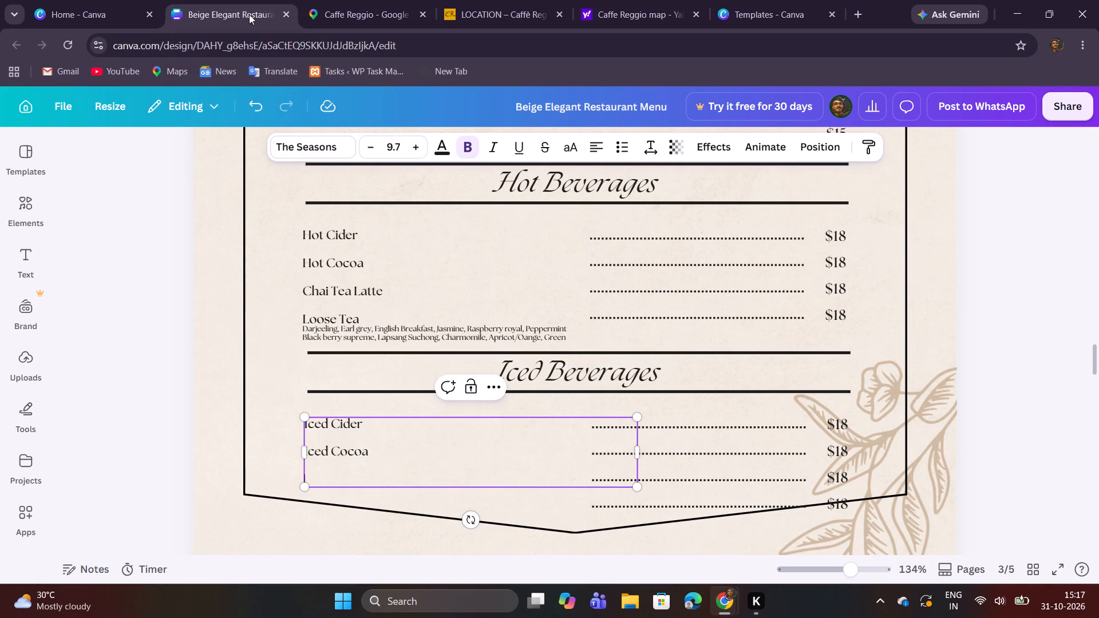
{"action": "type", "text": "Iced Chai Tatte"}
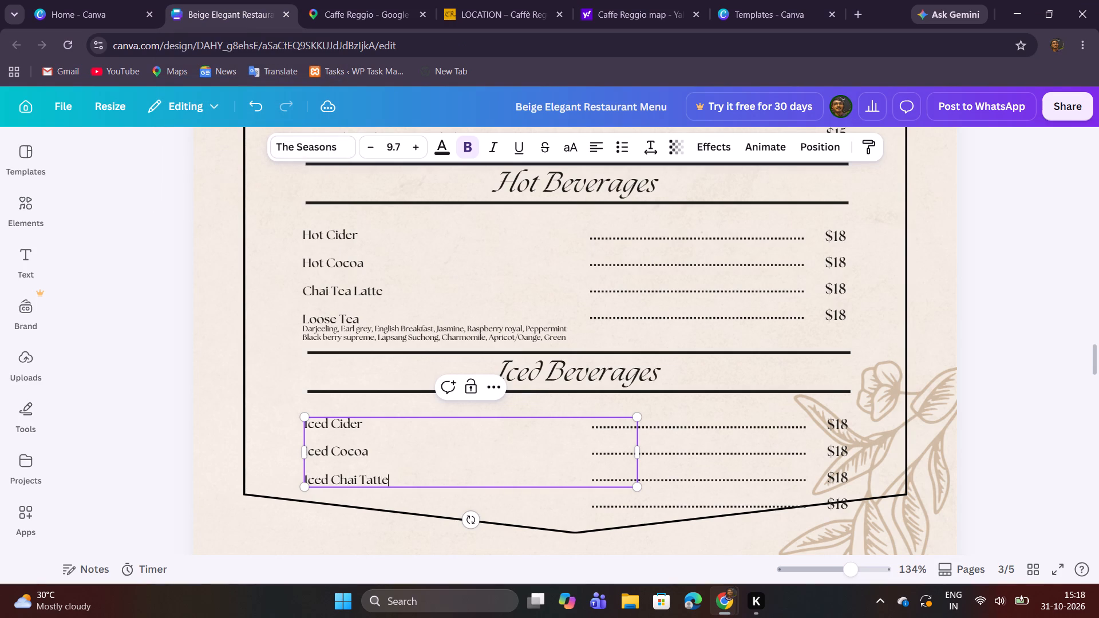
Delete the surplus fourth dotted leader and its $18 price below the Iced Chai Tatte row.
{"action": "left_click", "coordinate": [662, 504]}
{"action": "left_click", "coordinate": [727, 479]}
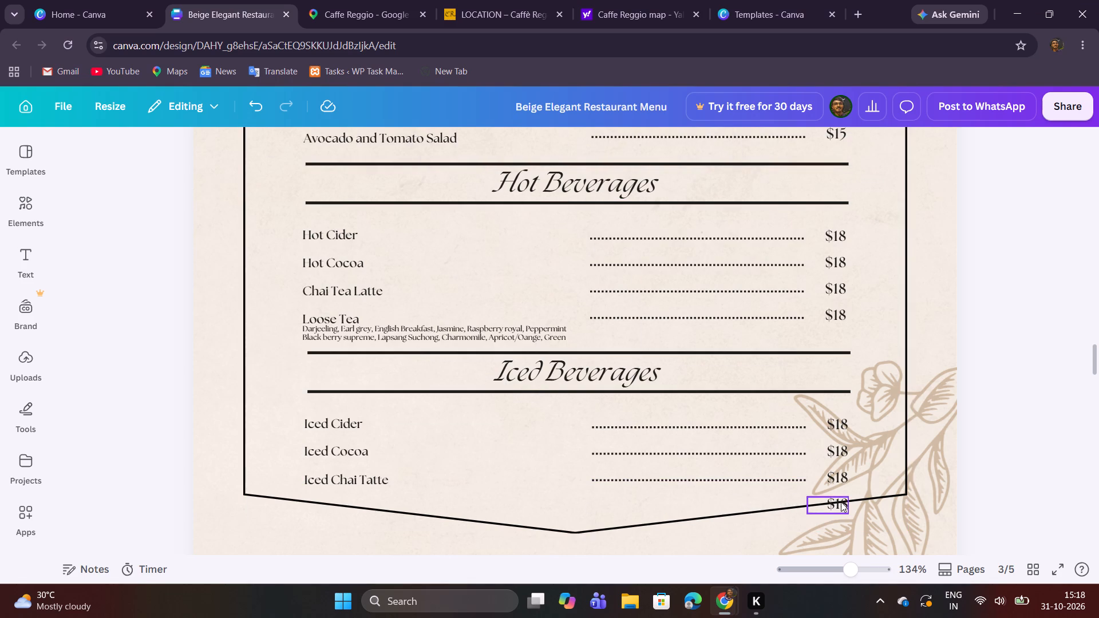
{"action": "left_click", "coordinate": [841, 502]}
{"action": "left_click", "coordinate": [844, 474]}
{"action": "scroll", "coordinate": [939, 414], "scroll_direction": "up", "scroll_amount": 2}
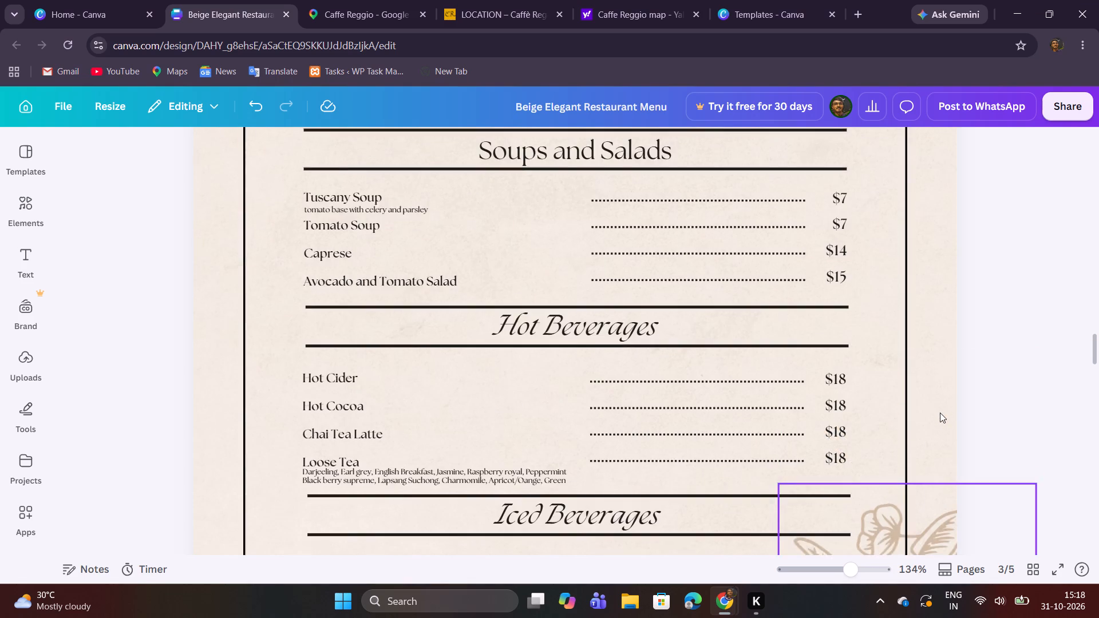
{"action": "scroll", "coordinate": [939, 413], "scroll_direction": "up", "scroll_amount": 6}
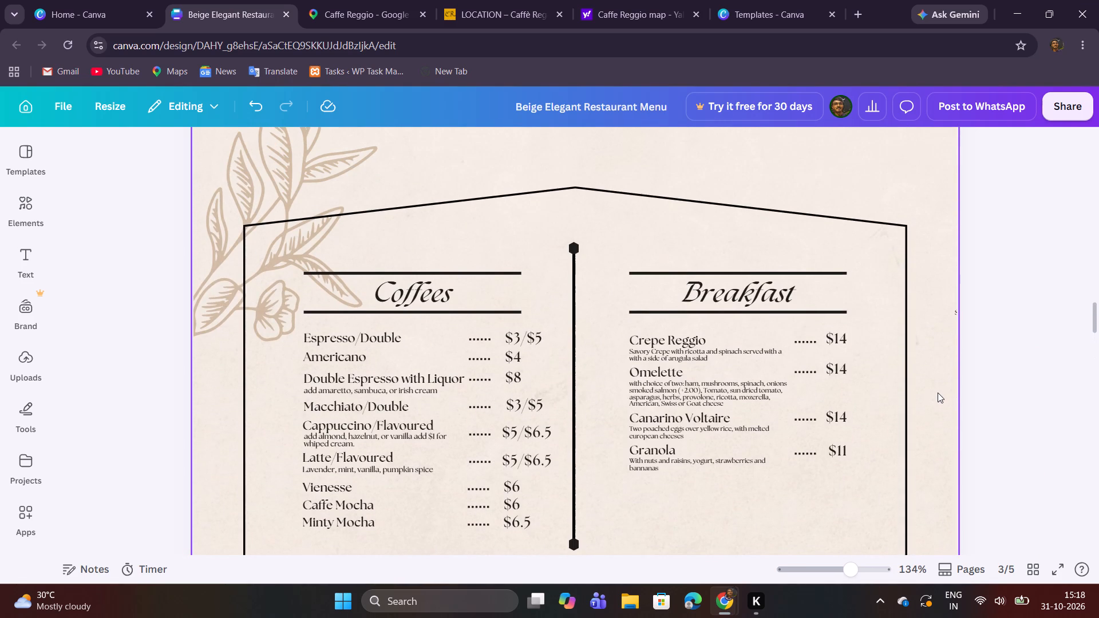
Check the menu photo and set the Iced Beverages prices: Iced Cider $5, Iced Cocoa $5 and Iced Chai Tatte $6.
{"action": "scroll", "coordinate": [899, 383], "scroll_direction": "down", "scroll_amount": 3}
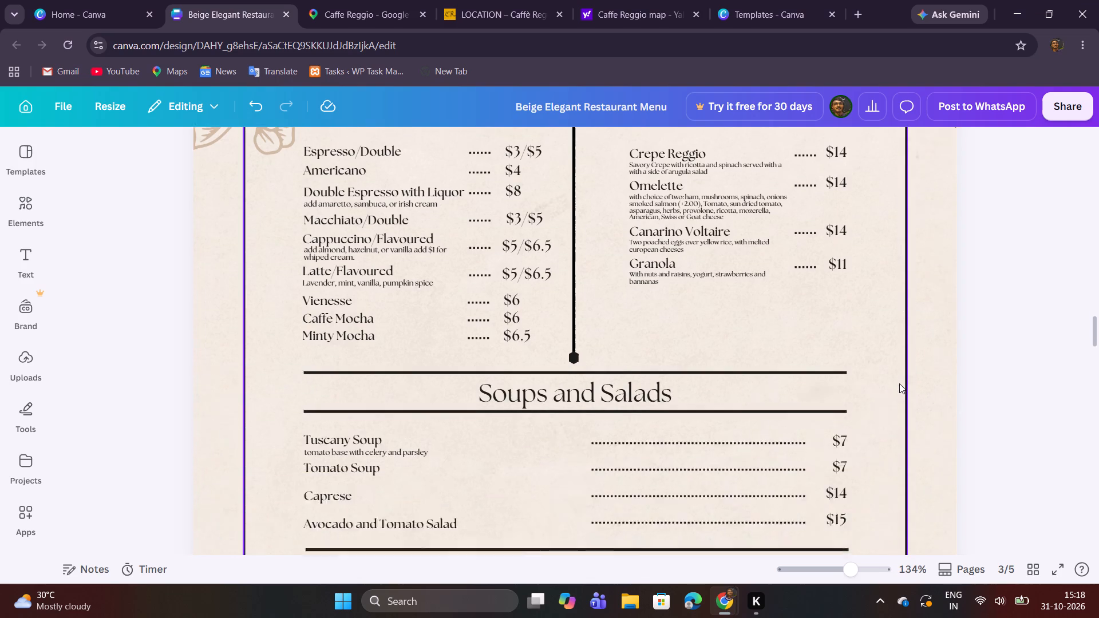
{"action": "scroll", "coordinate": [899, 383], "scroll_direction": "down", "scroll_amount": 4}
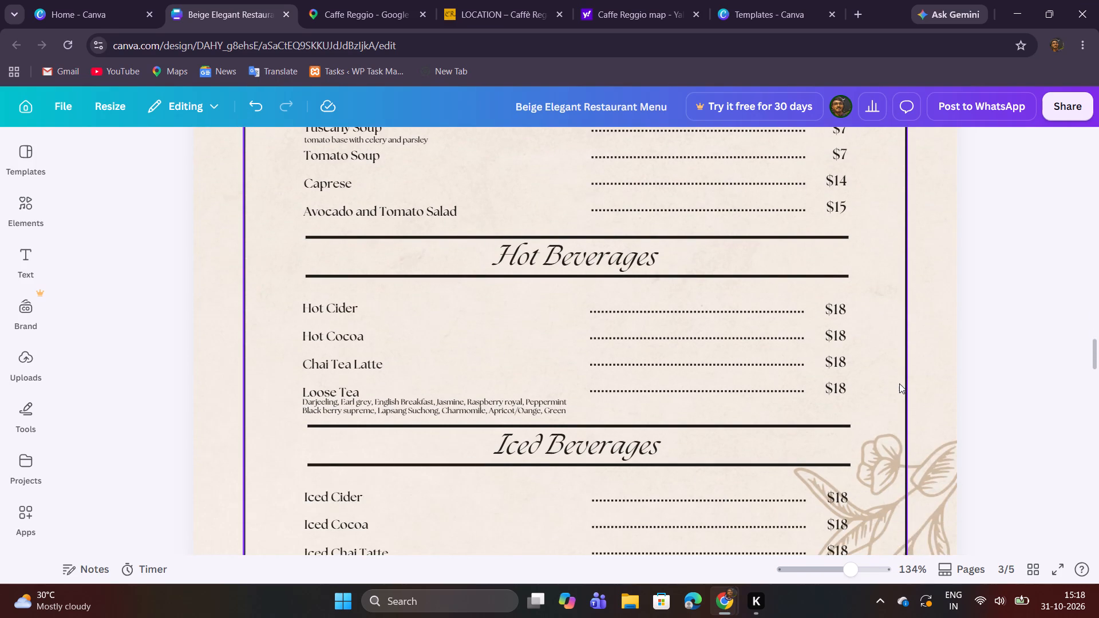
{"action": "scroll", "coordinate": [899, 383], "scroll_direction": "down", "scroll_amount": 1}
{"action": "scroll", "coordinate": [899, 383], "scroll_direction": "up", "scroll_amount": 1}
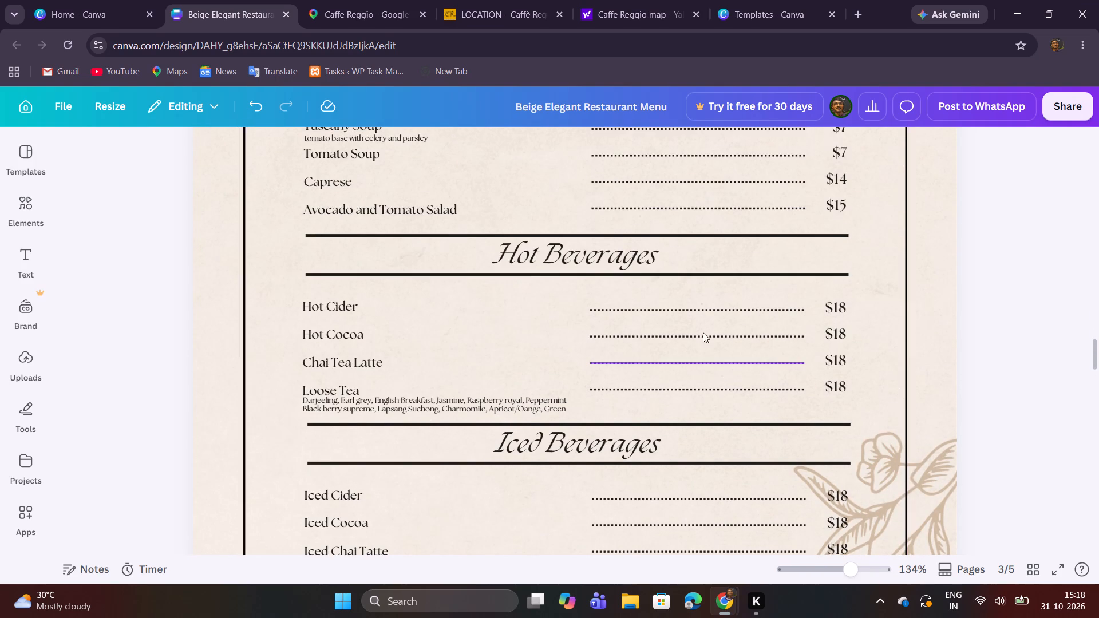
{"action": "left_click", "coordinate": [379, 17]}
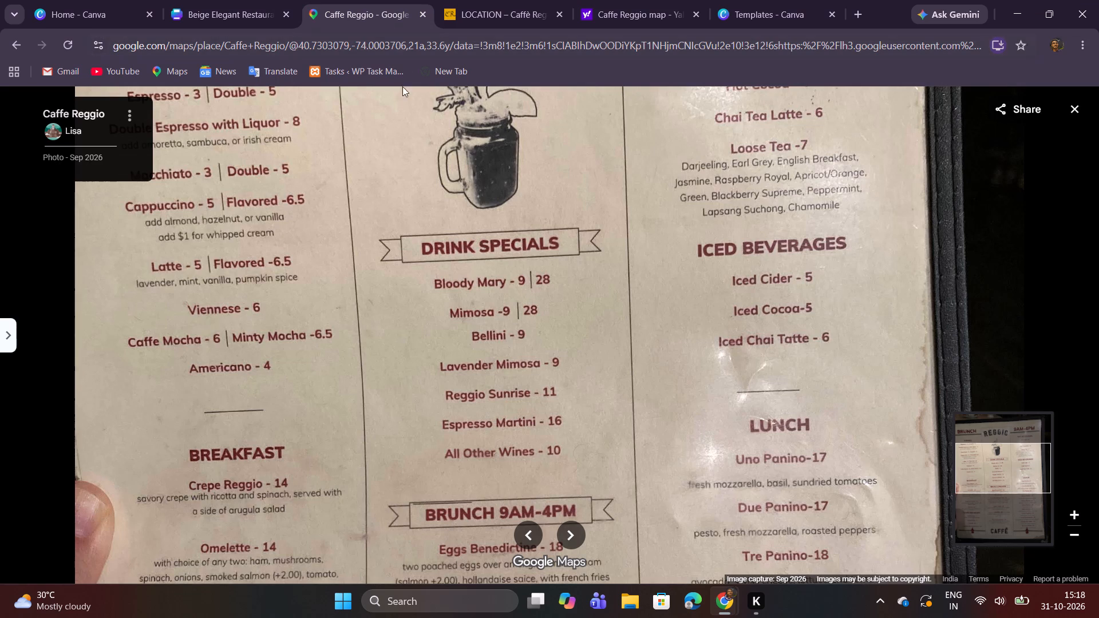
{"action": "left_click", "coordinate": [248, 20]}
{"action": "scroll", "coordinate": [530, 221], "scroll_direction": "down", "scroll_amount": 1}
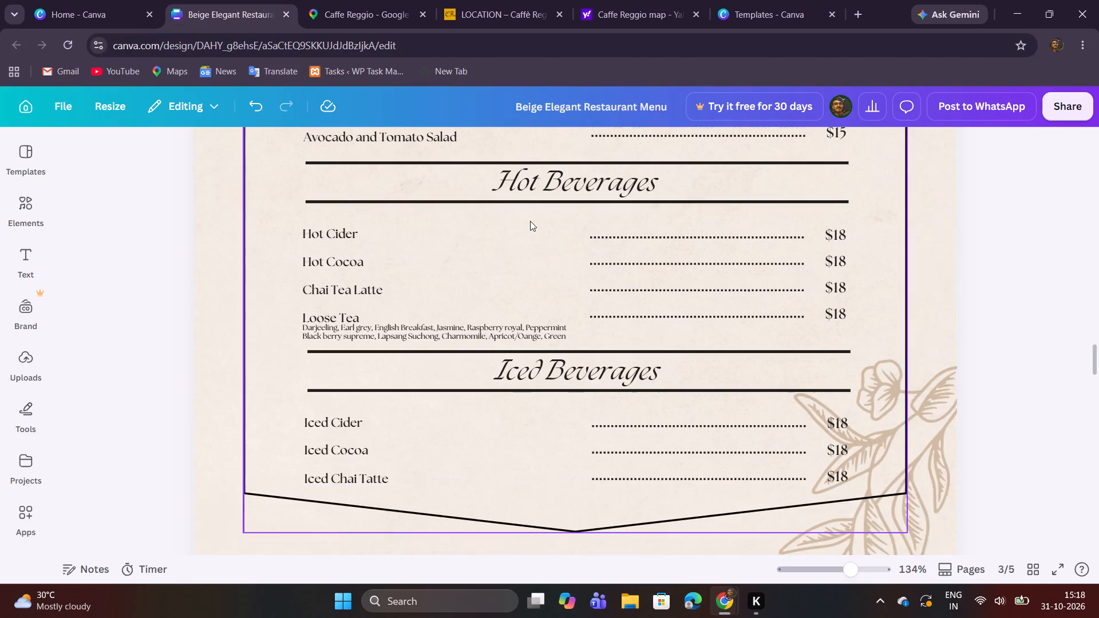
{"action": "double_click", "coordinate": [839, 357]}
{"action": "double_click", "coordinate": [842, 353]}
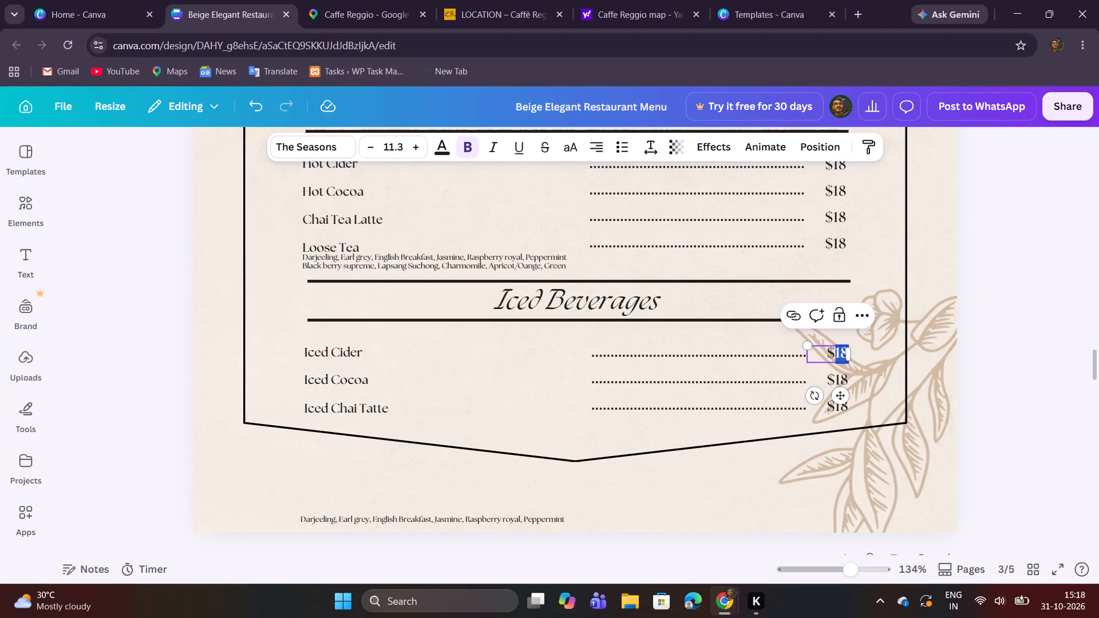
{"action": "key", "text": "5"}
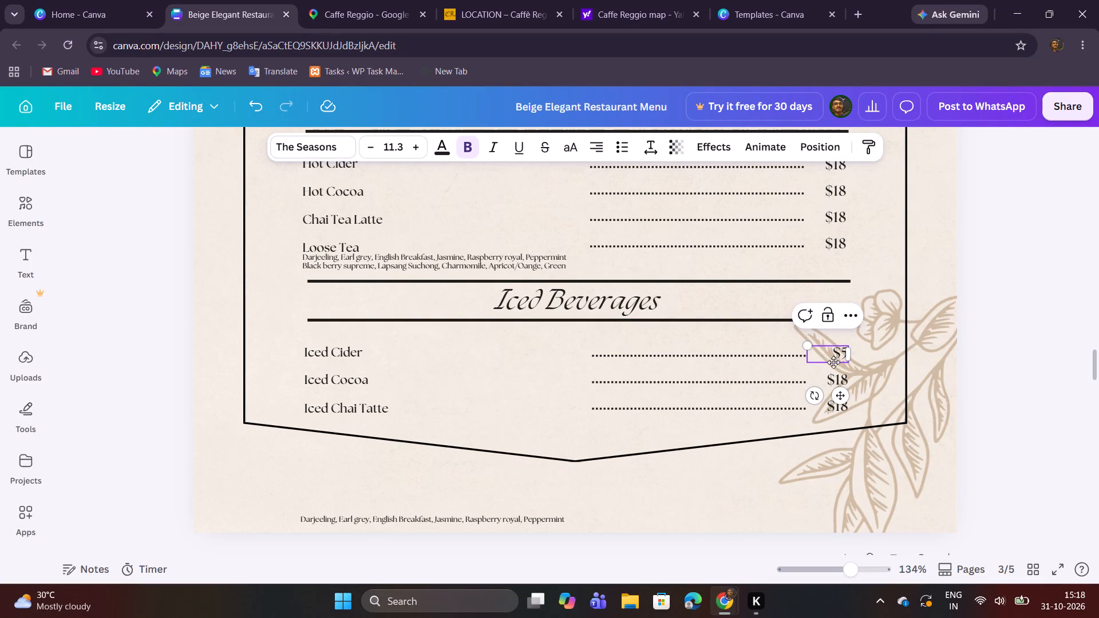
{"action": "double_click", "coordinate": [843, 383]}
{"action": "double_click", "coordinate": [841, 381]}
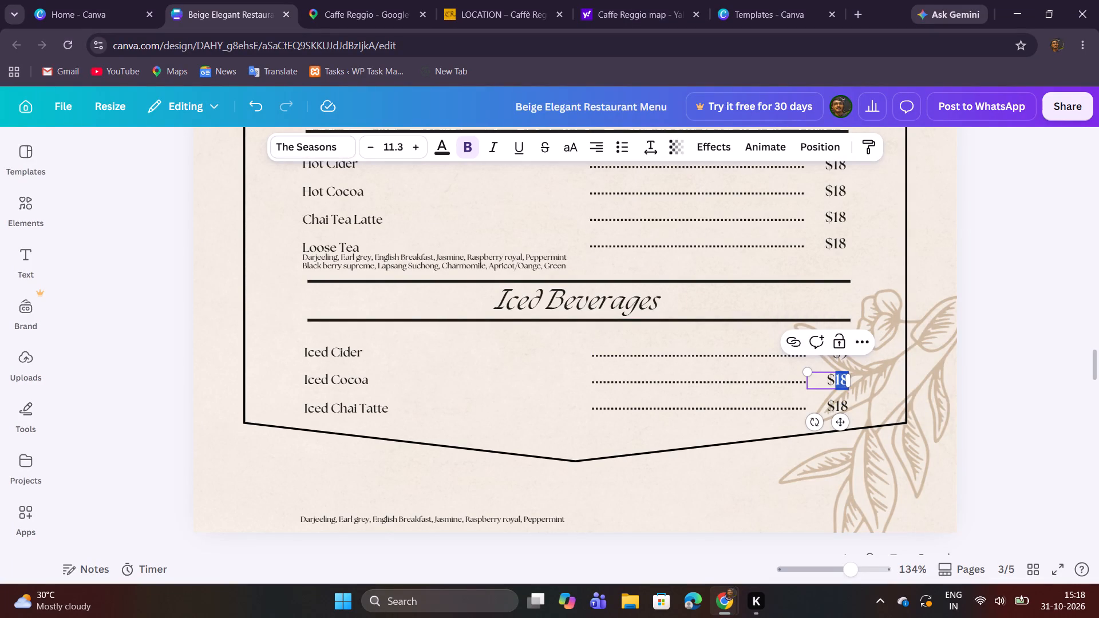
{"action": "key", "text": "5"}
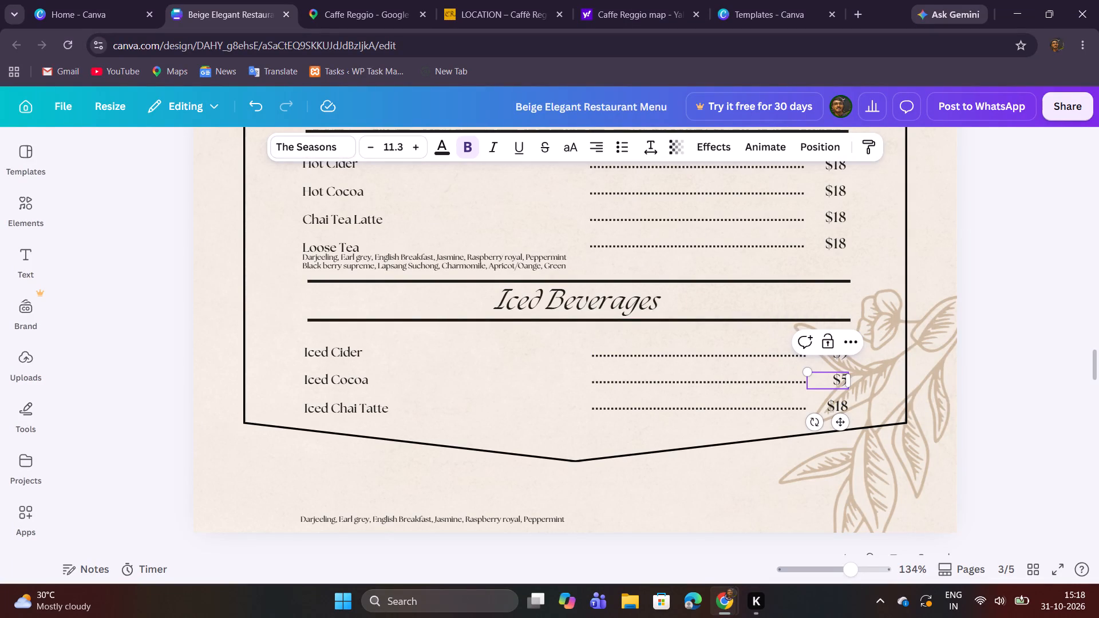
{"action": "double_click", "coordinate": [839, 412]}
{"action": "double_click", "coordinate": [839, 412]}
{"action": "key", "text": "6"}
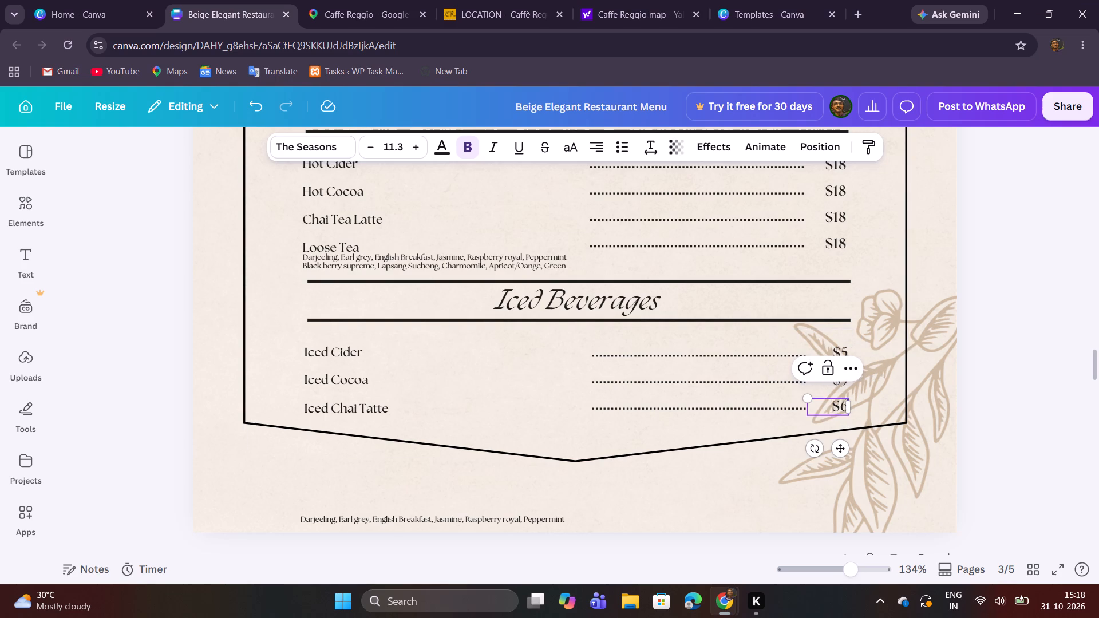
{"action": "left_click", "coordinate": [1041, 445]}
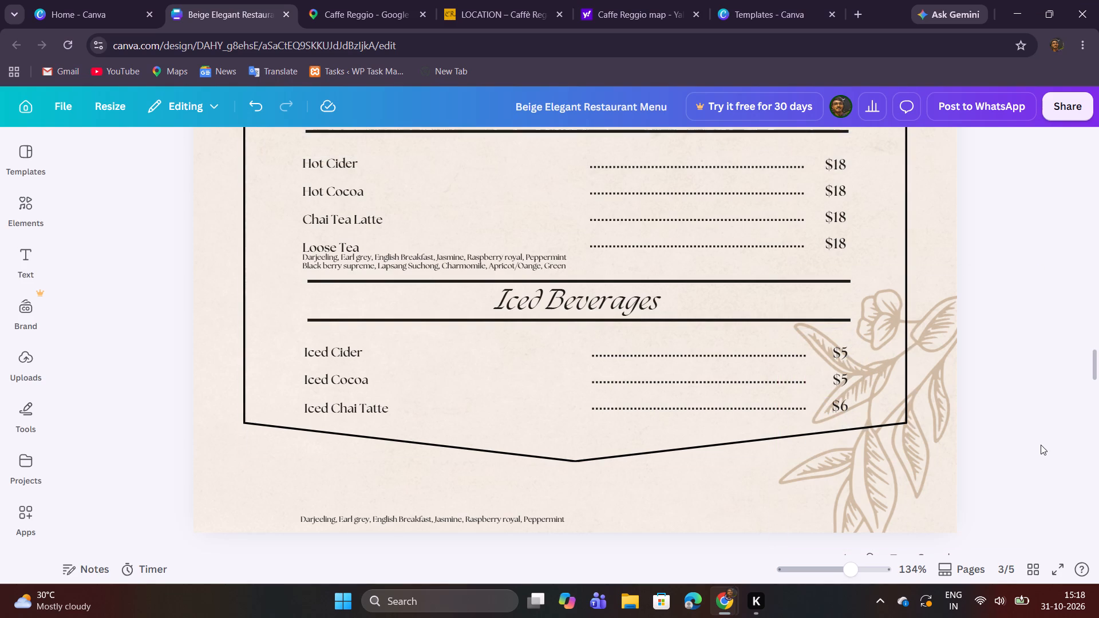
Delete the stray tea description line below the frame at the bottom of page 3.
{"action": "left_click", "coordinate": [532, 522]}
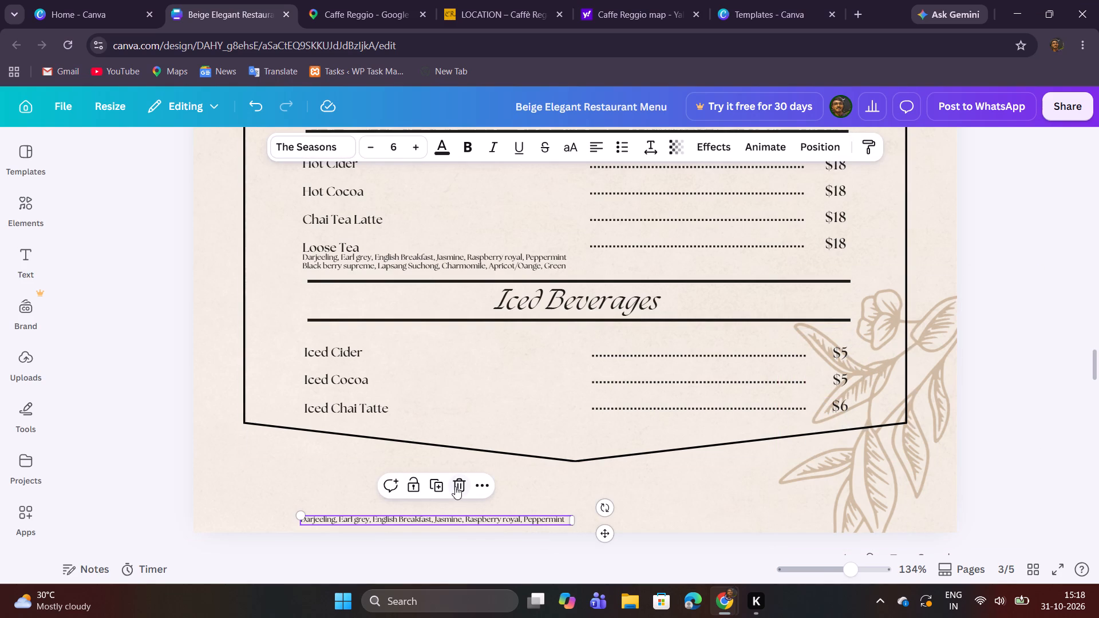
{"action": "left_click", "coordinate": [455, 486]}
Review page 3 from the Coffees and Breakfast sections down through the beverage sections for entries still needing correction.
{"action": "scroll", "coordinate": [457, 488], "scroll_direction": "up", "scroll_amount": 1}
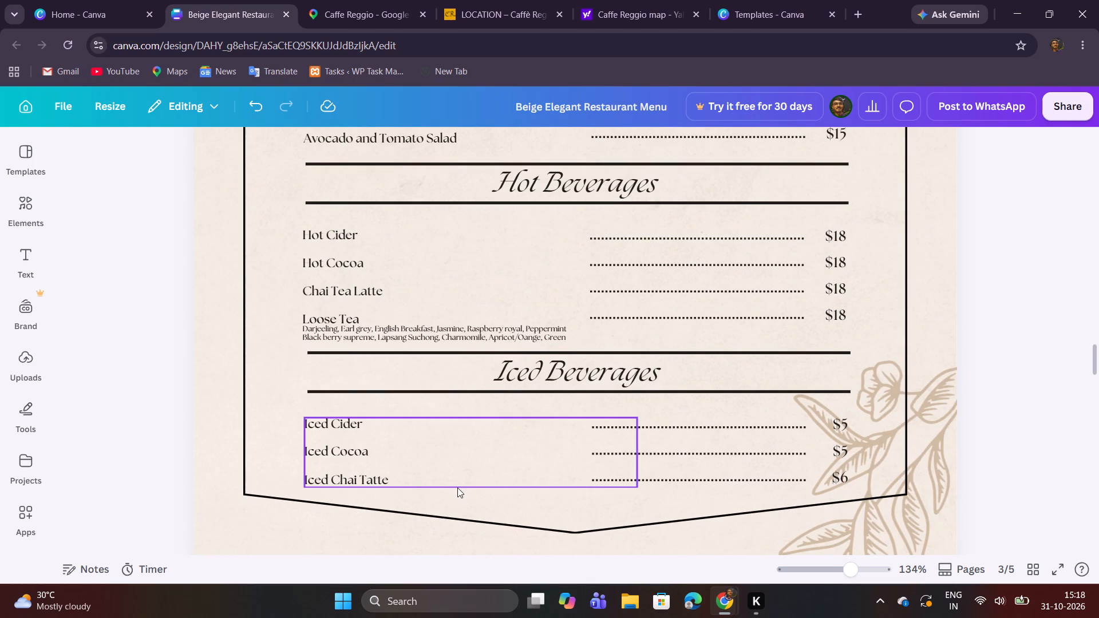
{"action": "scroll", "coordinate": [467, 489], "scroll_direction": "down", "scroll_amount": 3}
{"action": "scroll", "coordinate": [472, 489], "scroll_direction": "up", "scroll_amount": 3}
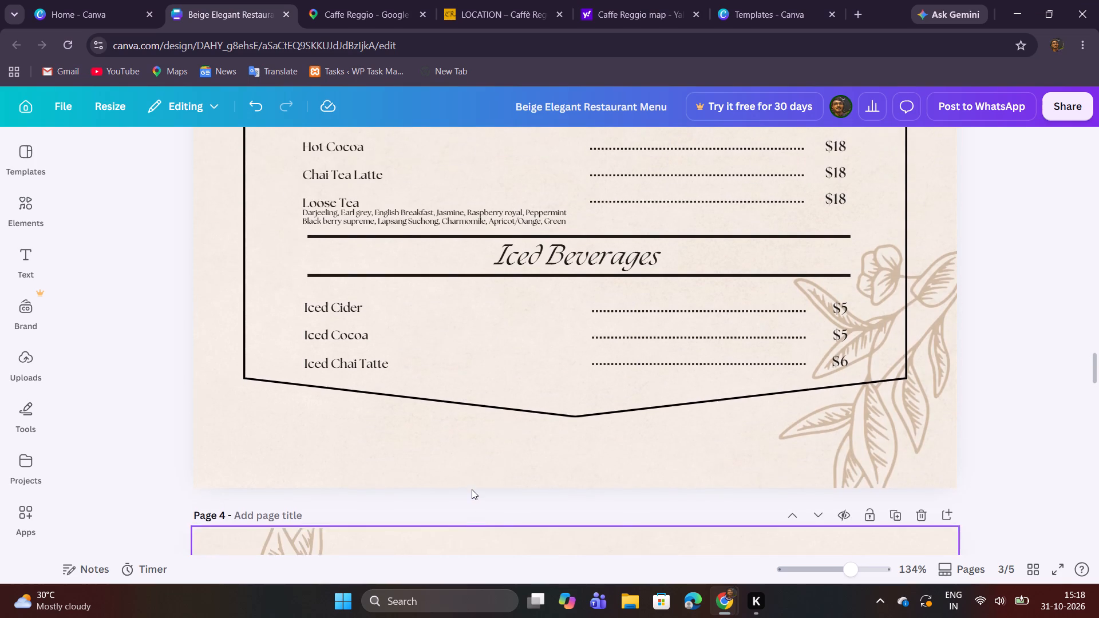
{"action": "scroll", "coordinate": [472, 489], "scroll_direction": "up", "scroll_amount": 7}
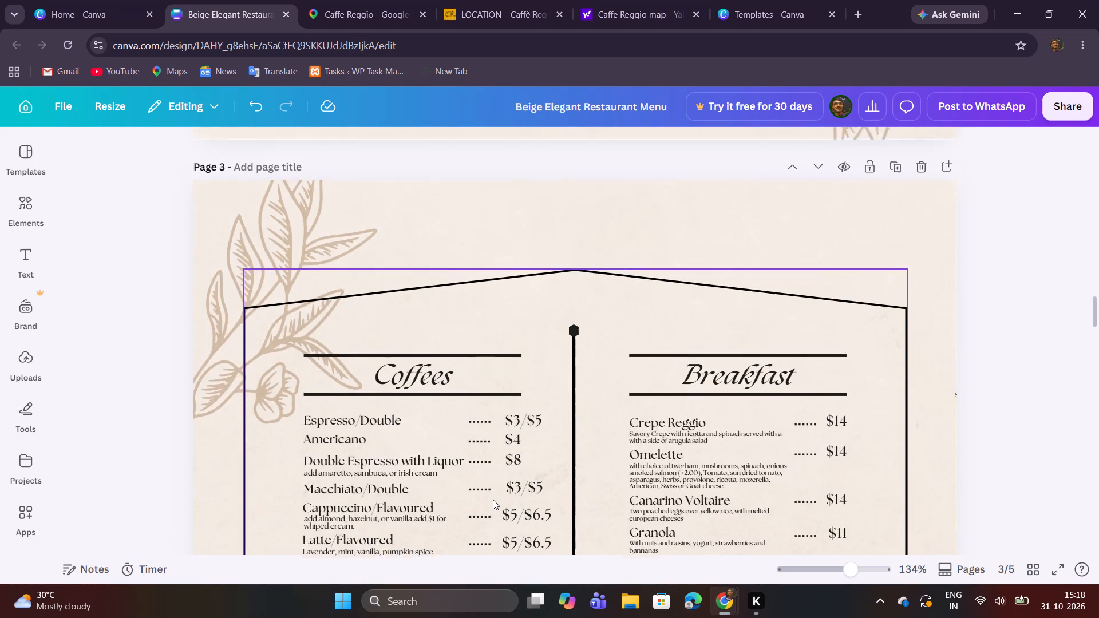
{"action": "scroll", "coordinate": [493, 500], "scroll_direction": "up", "scroll_amount": 2}
{"action": "scroll", "coordinate": [493, 500], "scroll_direction": "down", "scroll_amount": 4}
{"action": "scroll", "coordinate": [493, 500], "scroll_direction": "up", "scroll_amount": 4}
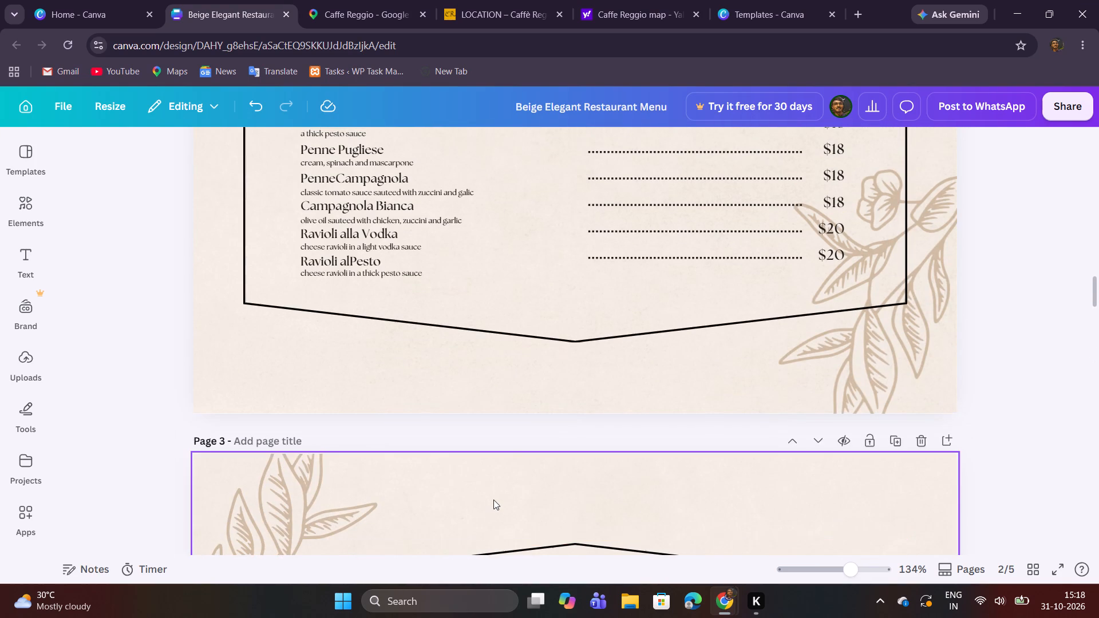
{"action": "scroll", "coordinate": [493, 500], "scroll_direction": "down", "scroll_amount": 7}
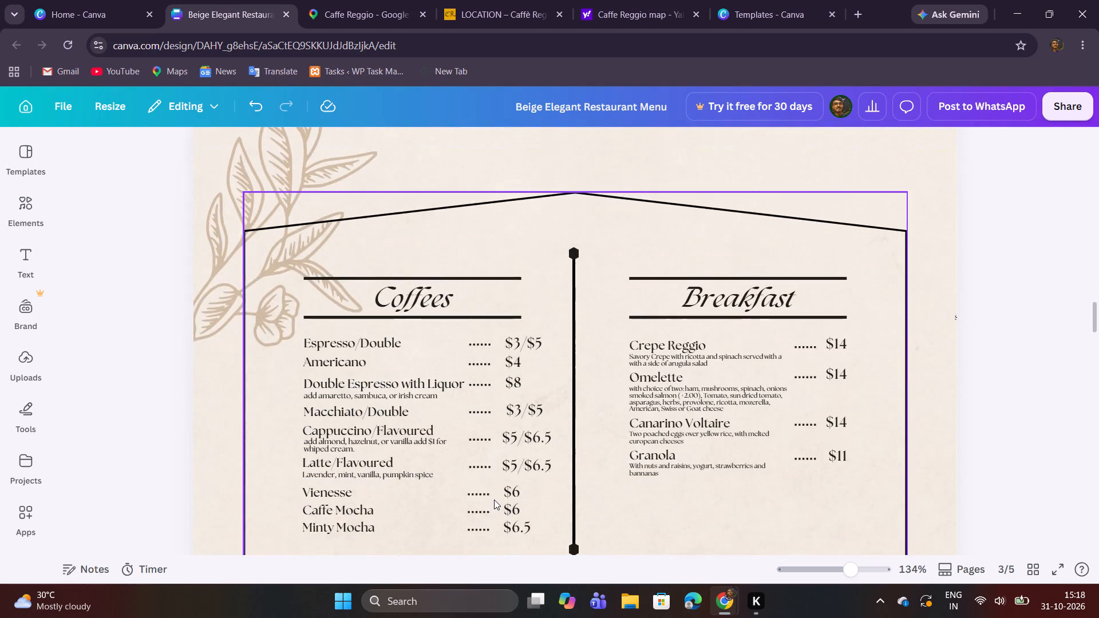
{"action": "scroll", "coordinate": [497, 499], "scroll_direction": "down", "scroll_amount": 4}
{"action": "scroll", "coordinate": [562, 492], "scroll_direction": "down", "scroll_amount": 2}
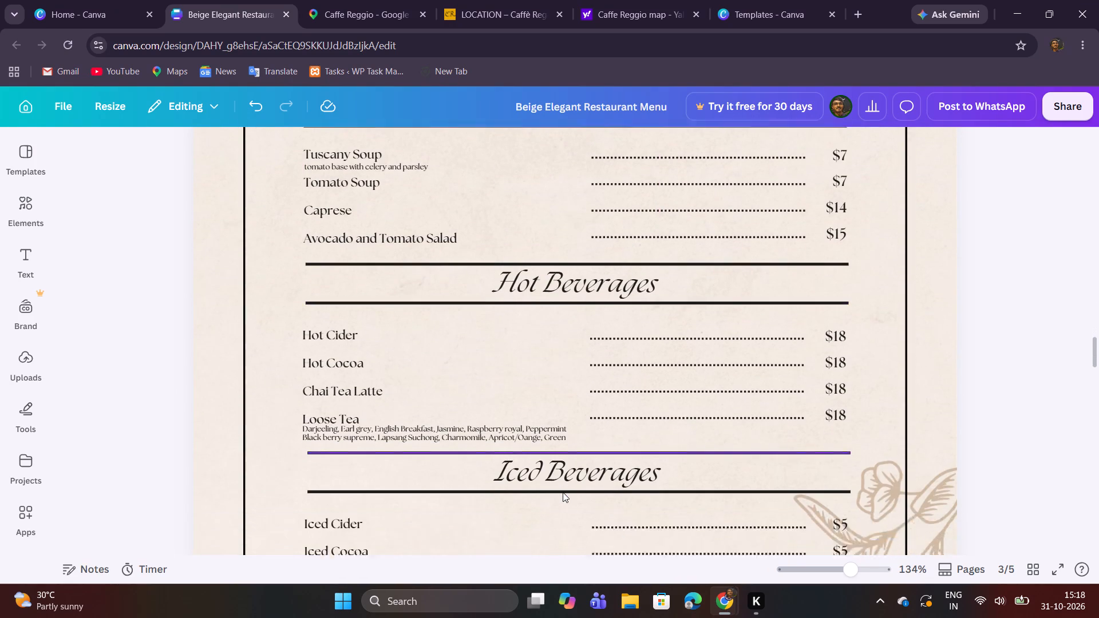
Consult the menu photo and set the Hot Beverages prices: Hot Cider, Hot Cocoa and Chai Tea Latte $6 each, Loose Tea $7.
{"action": "left_click", "coordinate": [367, 5]}
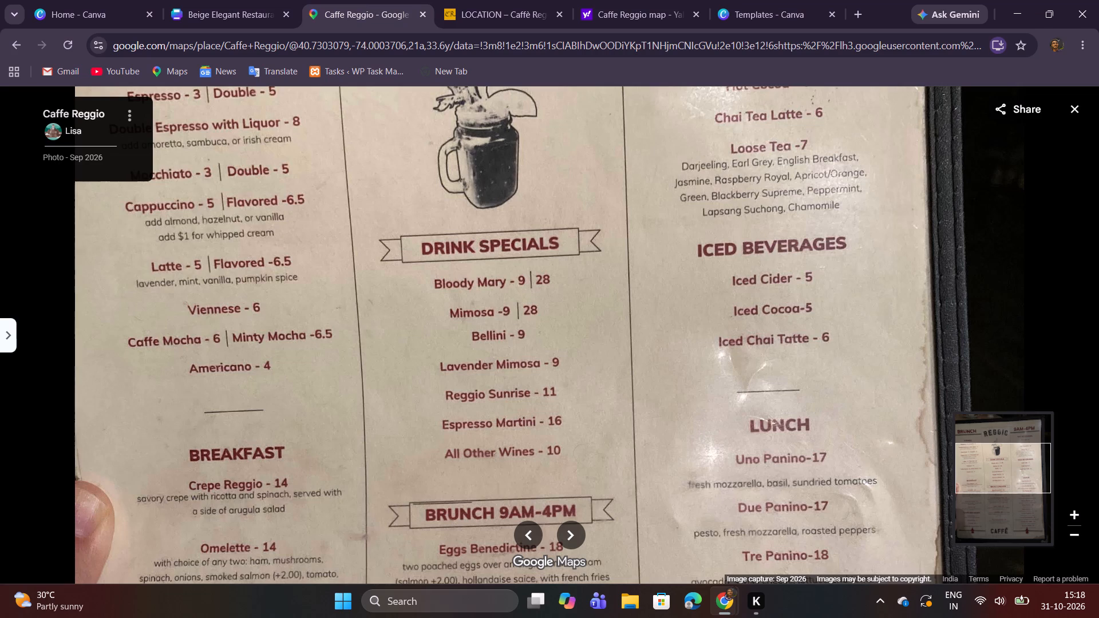
{"action": "left_click_drag", "start_coordinate": [598, 372], "coordinate": [605, 425]}
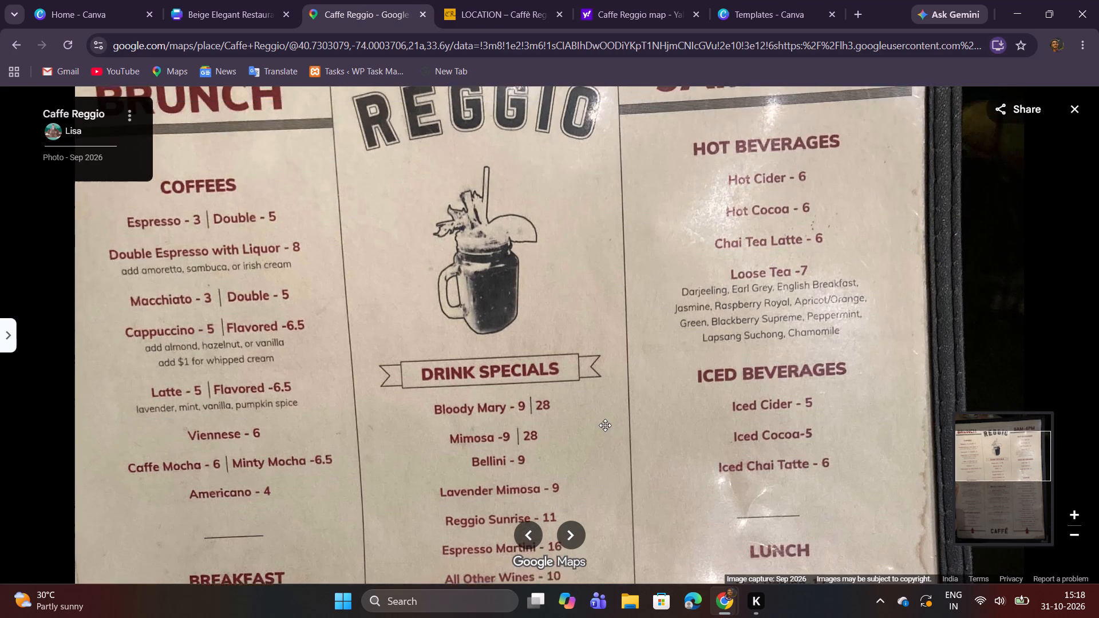
{"action": "left_click_drag", "start_coordinate": [605, 425], "coordinate": [607, 442]}
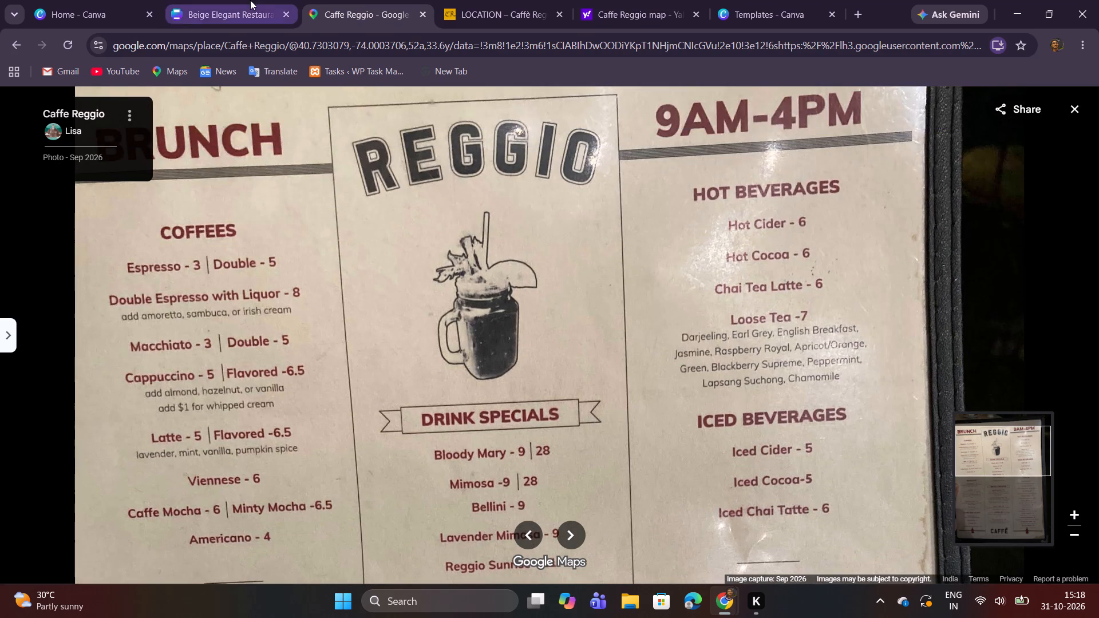
{"action": "left_click", "coordinate": [250, 0]}
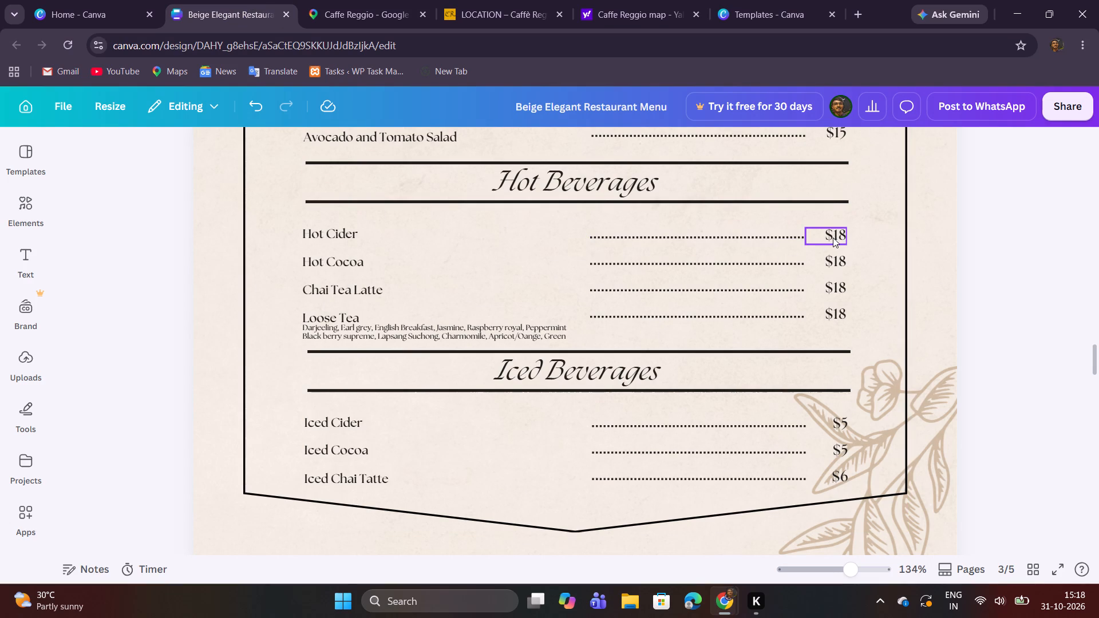
{"action": "double_click", "coordinate": [833, 237]}
{"action": "double_click", "coordinate": [841, 236]}
{"action": "key", "text": "6"}
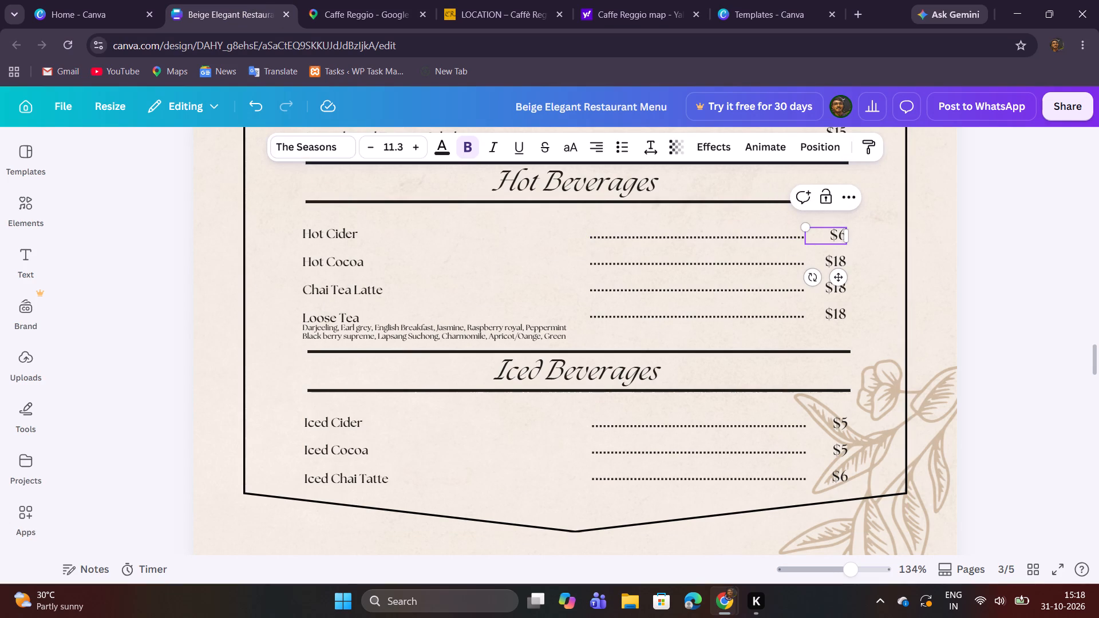
{"action": "double_click", "coordinate": [835, 264]}
{"action": "double_click", "coordinate": [836, 264]}
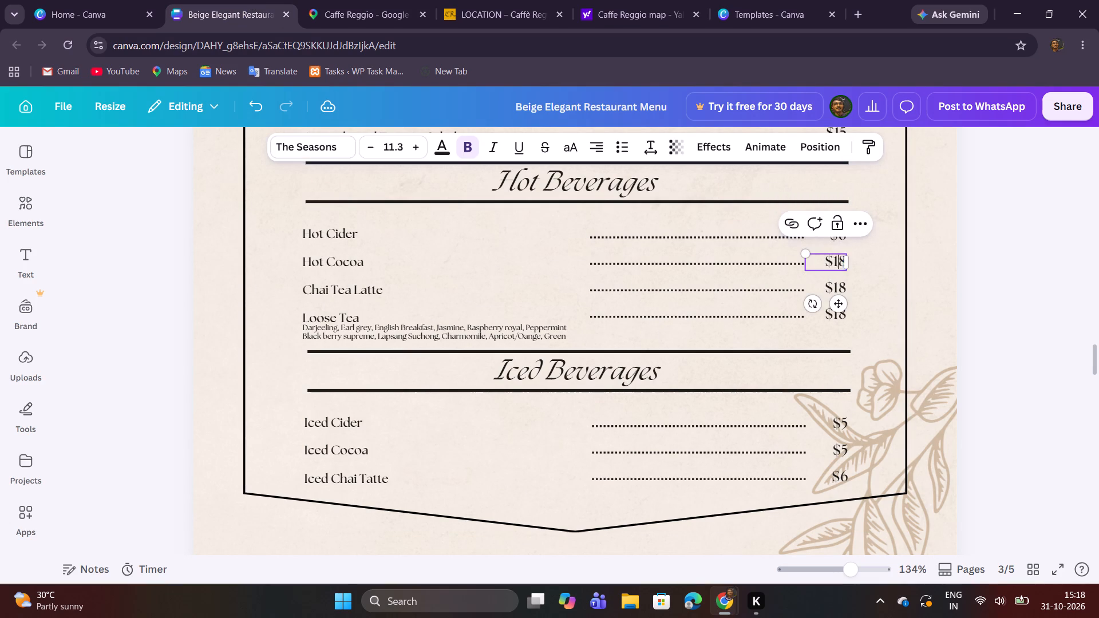
{"action": "key", "text": "6"}
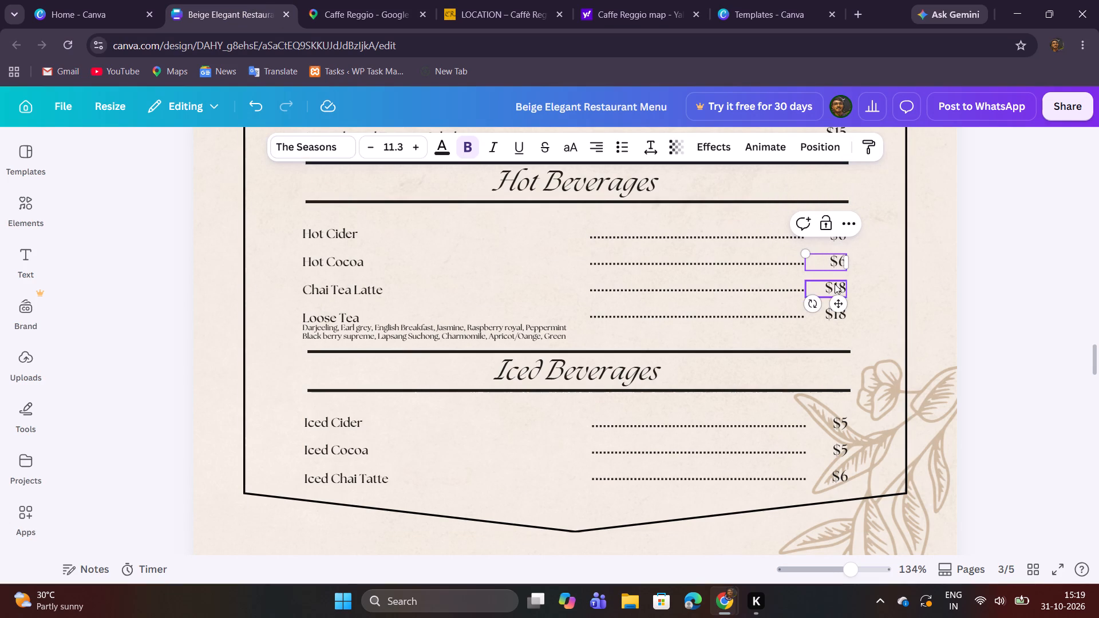
{"action": "triple_click", "coordinate": [835, 284]}
{"action": "left_click", "coordinate": [836, 287]}
{"action": "double_click", "coordinate": [832, 287]}
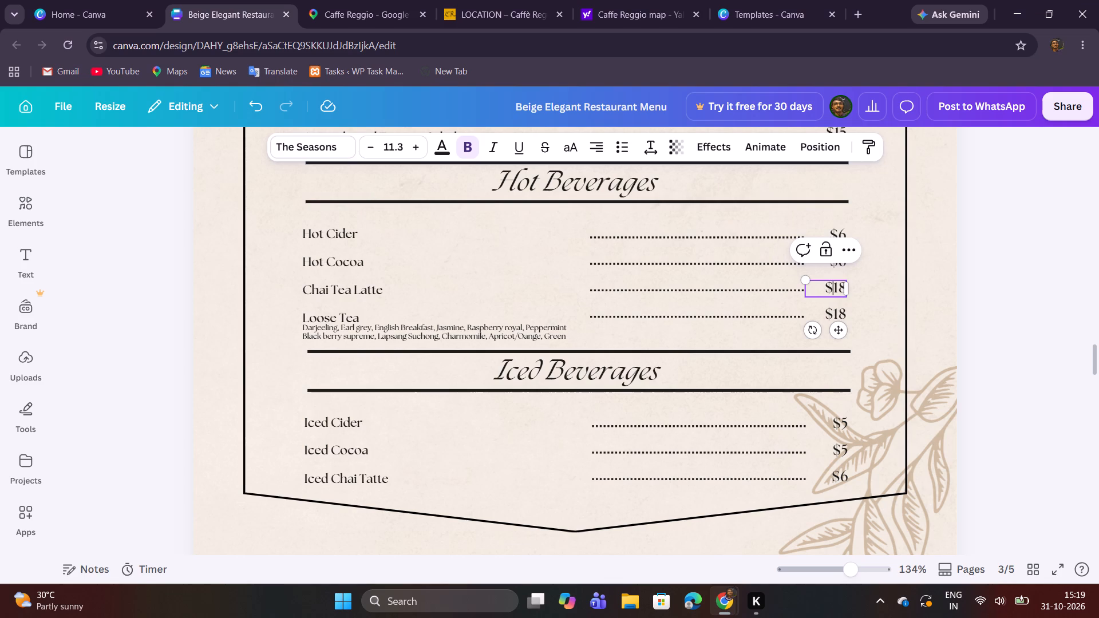
{"action": "key", "text": "6"}
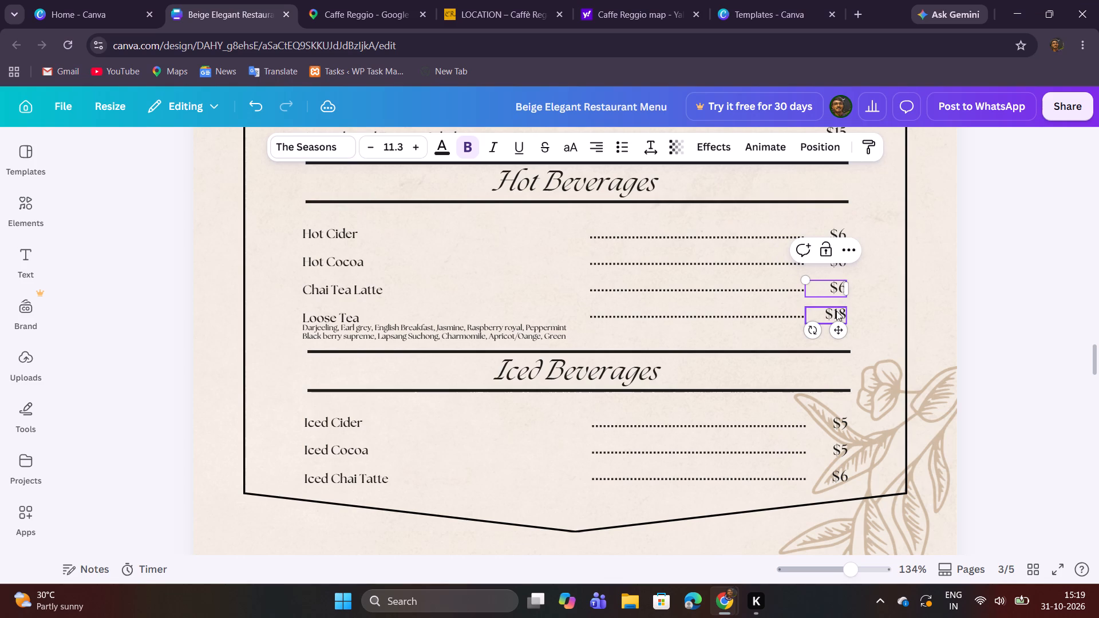
{"action": "triple_click", "coordinate": [836, 311]}
{"action": "triple_click", "coordinate": [836, 311]}
{"action": "double_click", "coordinate": [834, 320]}
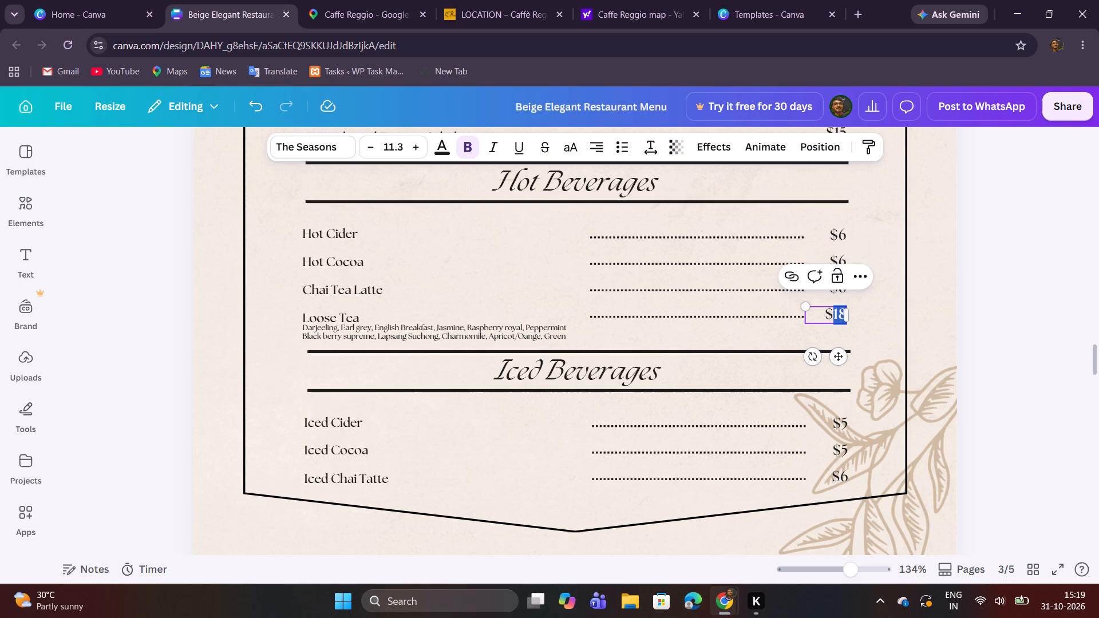
{"action": "key", "text": "7"}
{"action": "left_click", "coordinate": [968, 310]}
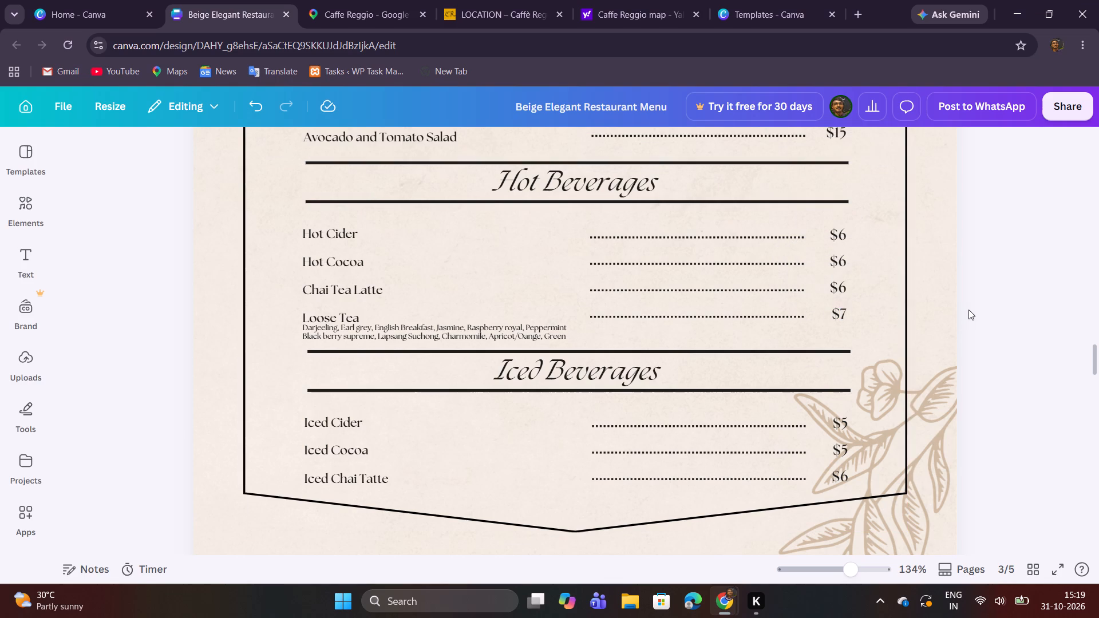